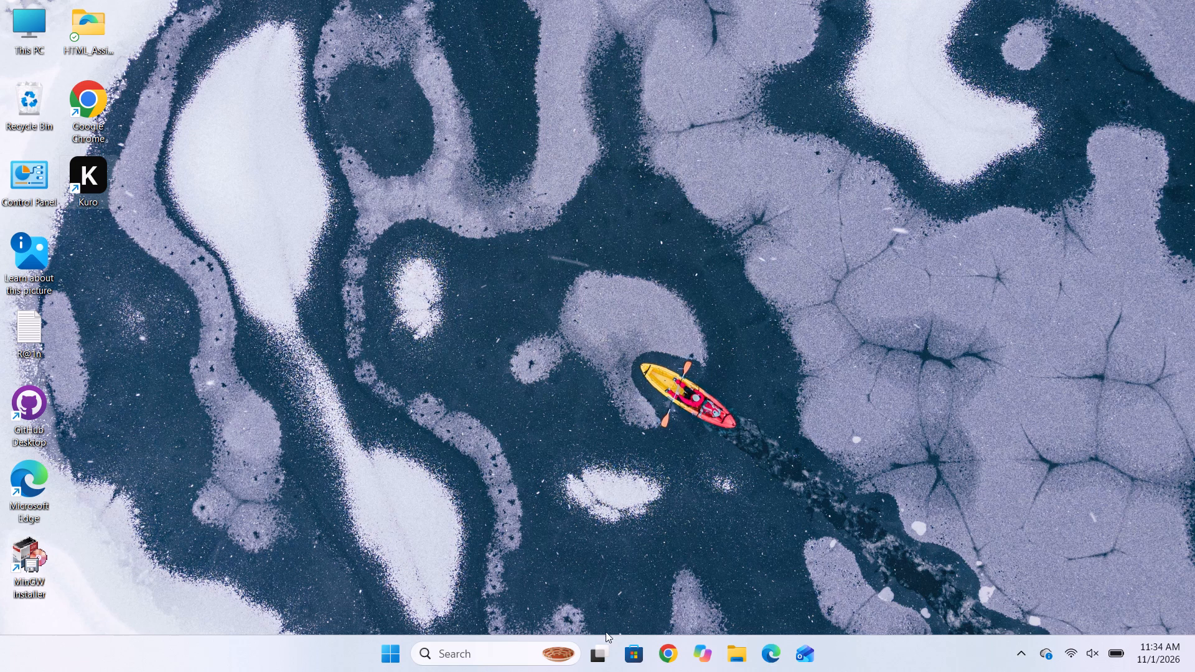
In Microsoft Store, search for "pin", open the Pinterest app's page and install the app.
click(637, 661)
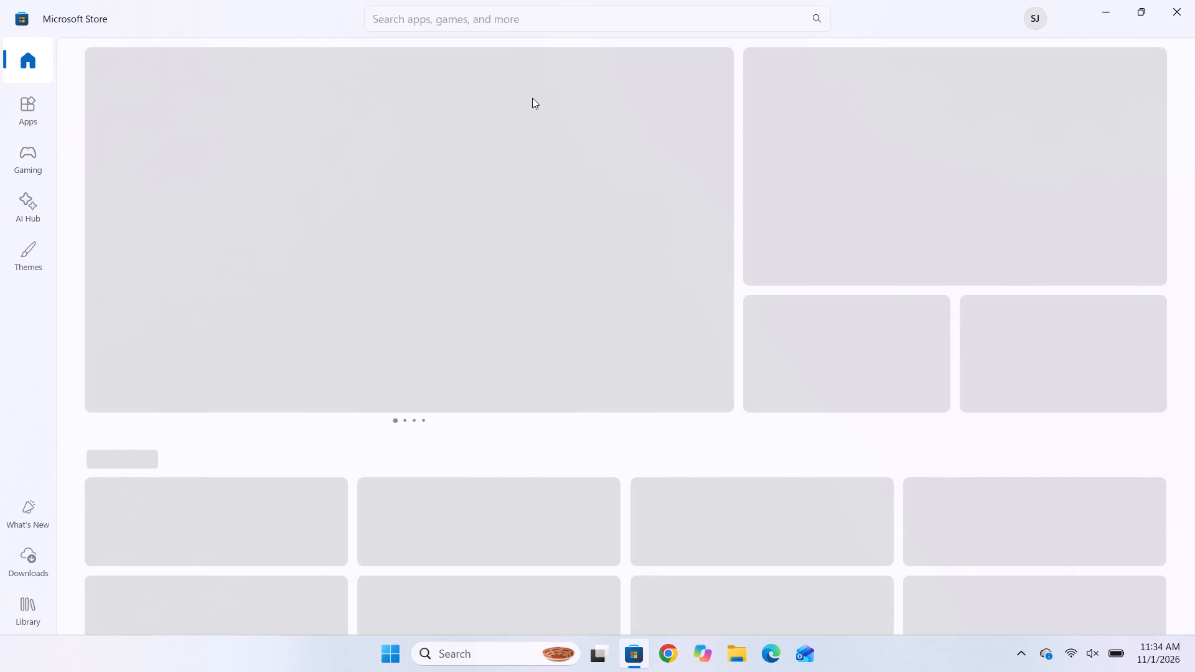
click(525, 12)
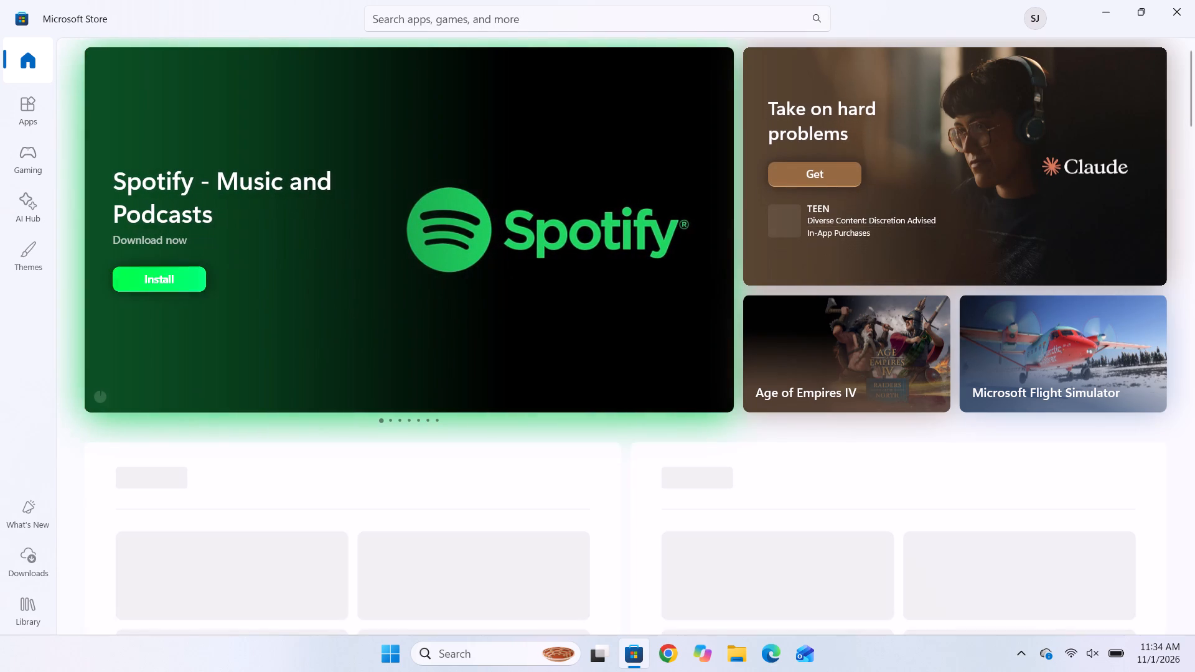
click(525, 17)
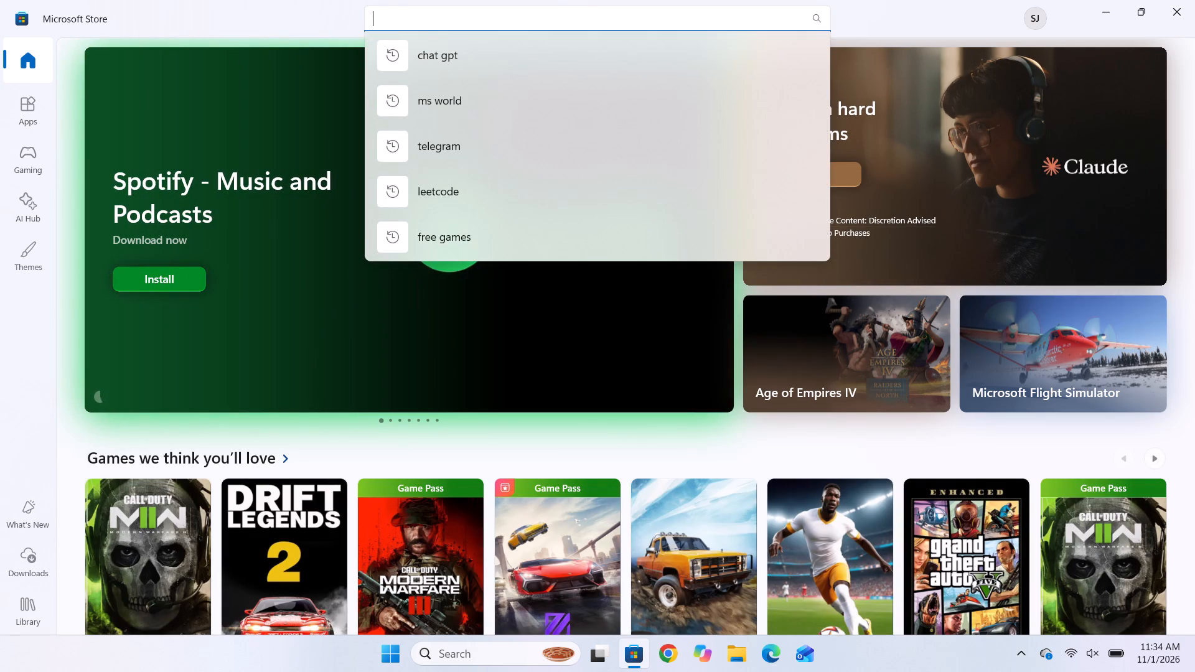
text(pin)
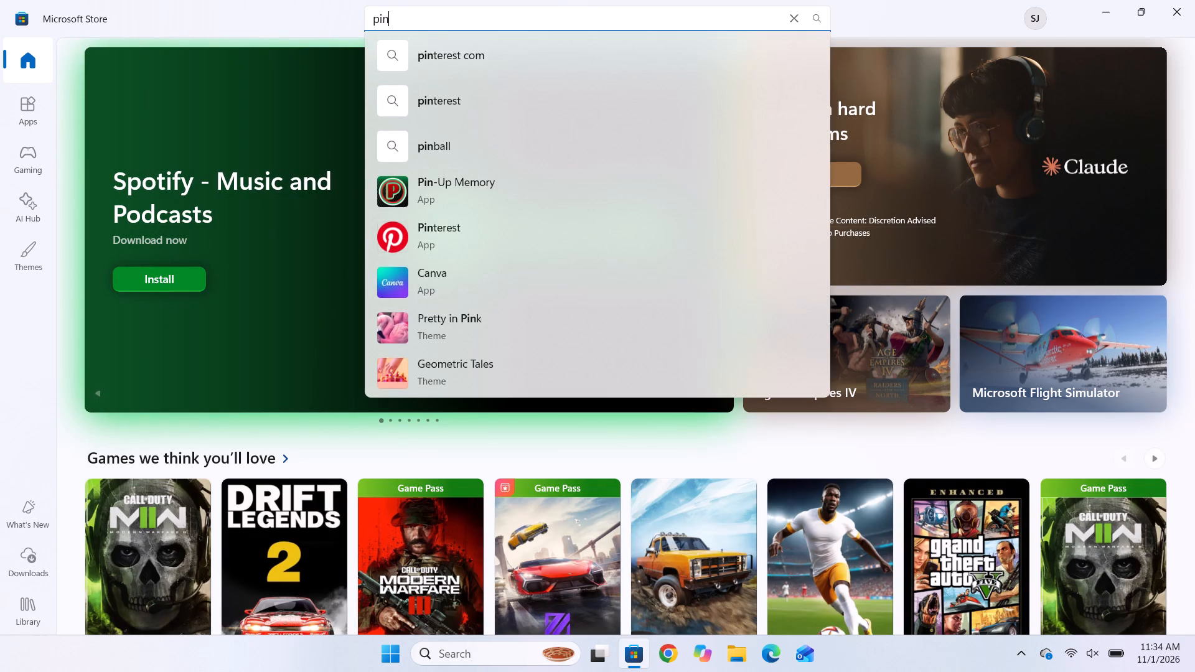
click(520, 227)
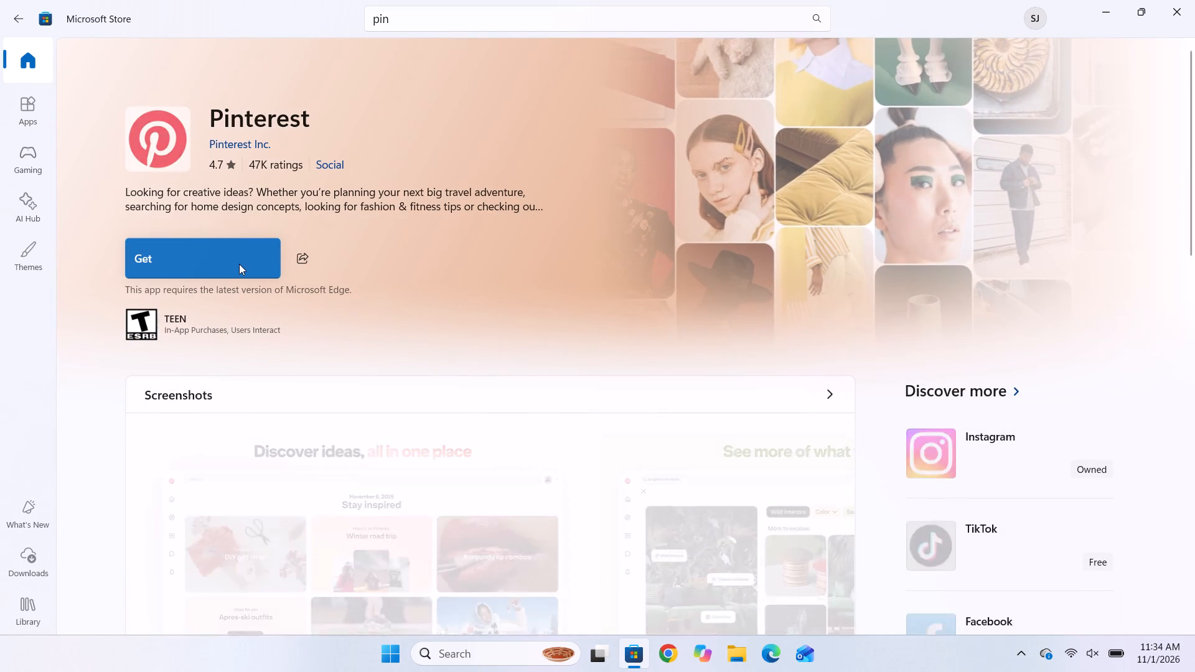
click(239, 264)
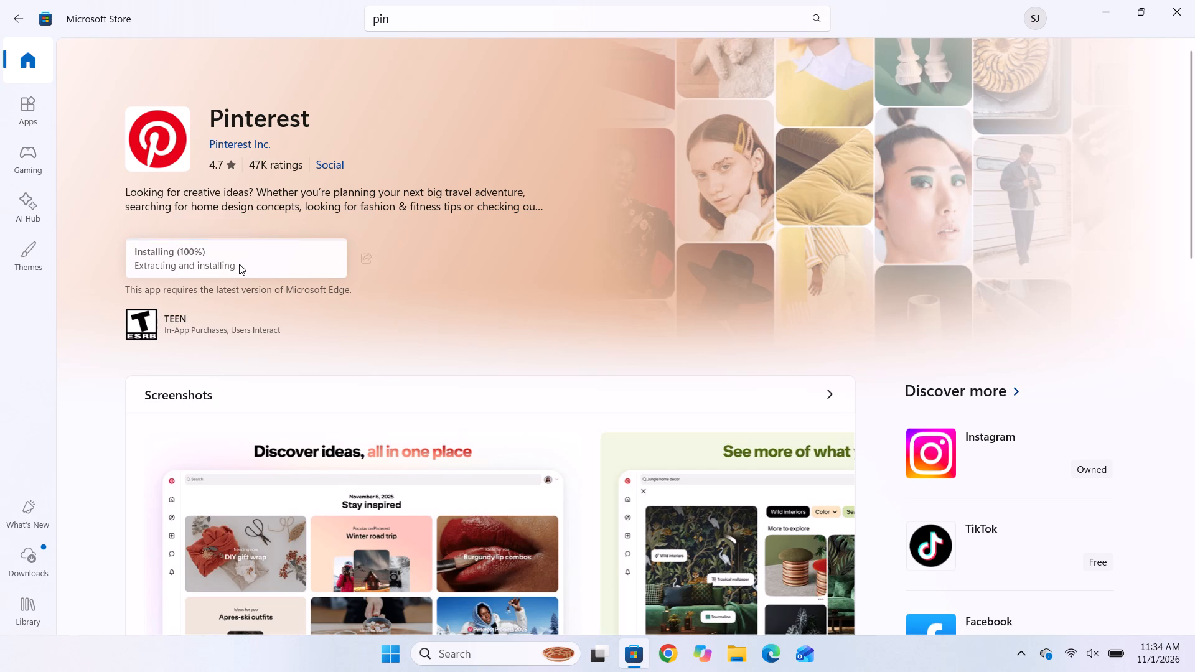
Launch the installed Pinterest app and continue with the suggested Google account.
click(239, 264)
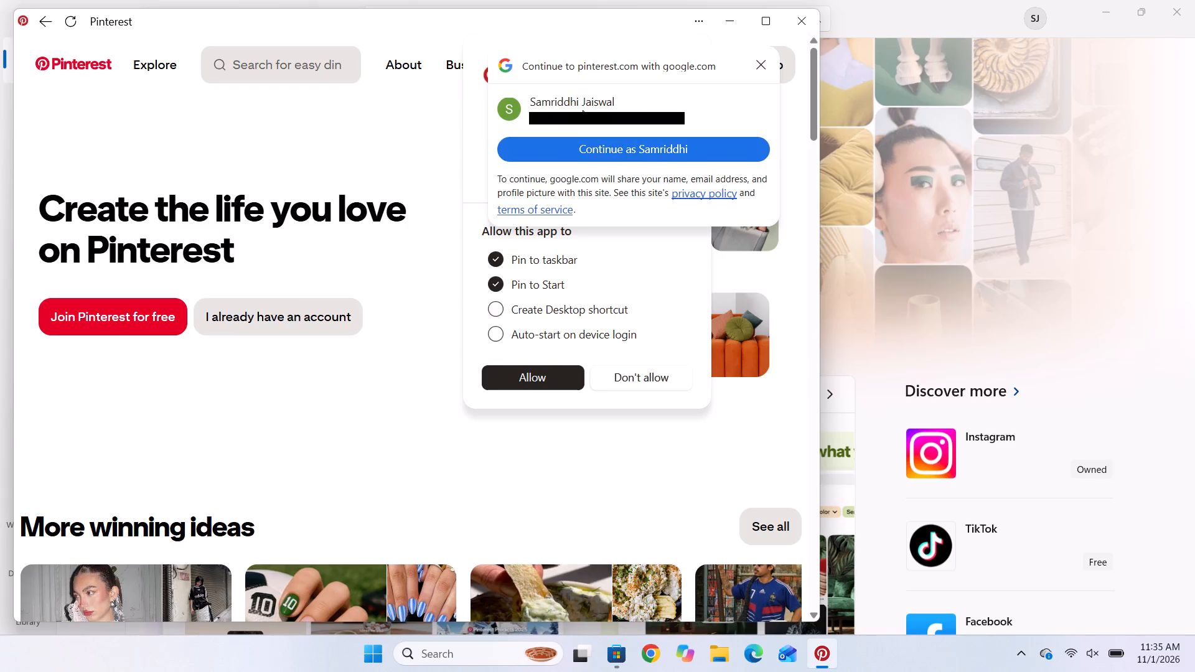
click(642, 151)
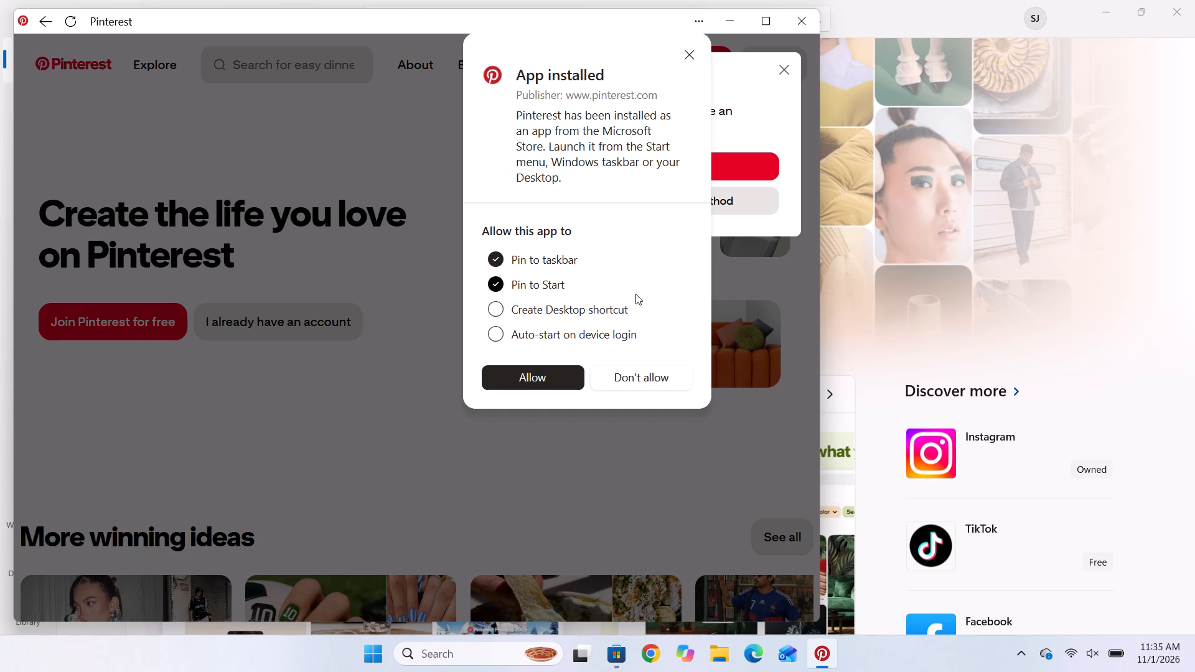
Allow the Pinterest app to pin to the taskbar and to Start.
click(564, 371)
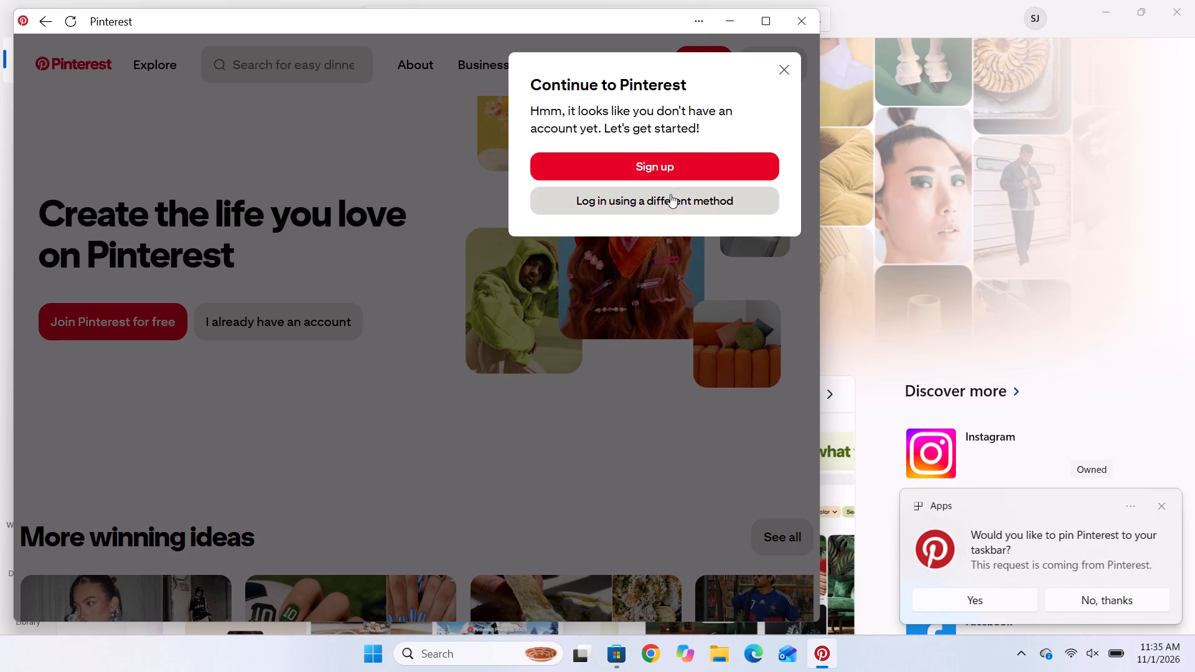
Sign up for a new Pinterest account, choosing the birthdate in the calendar and submitting the account creation.
click(674, 173)
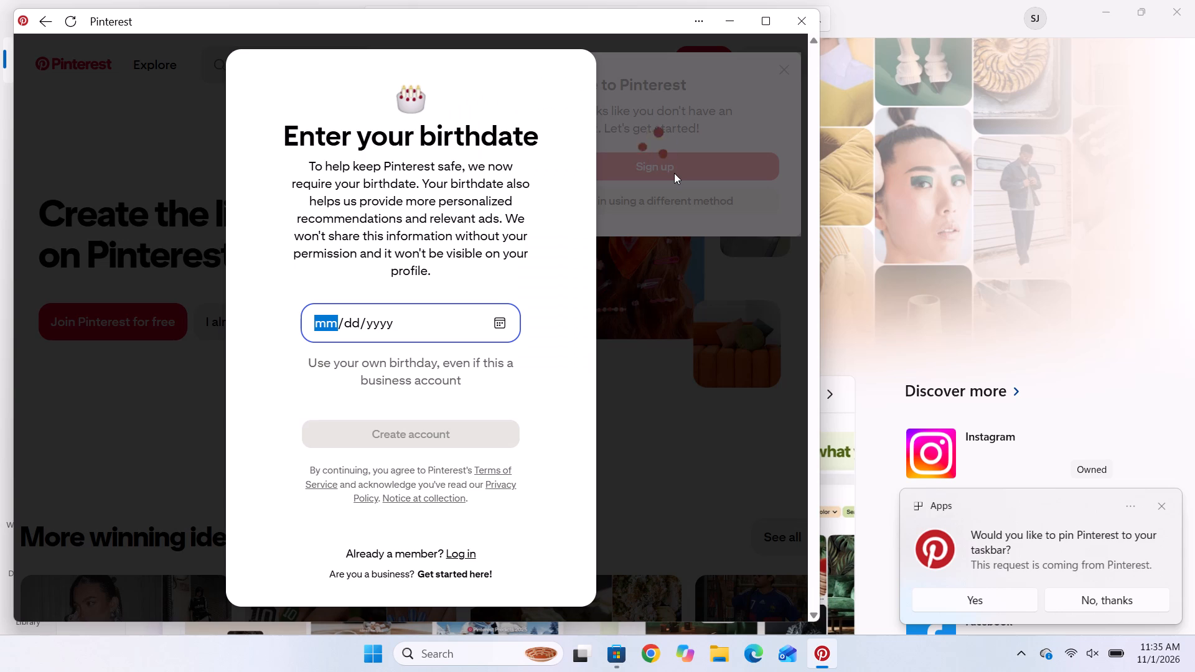
click(497, 319)
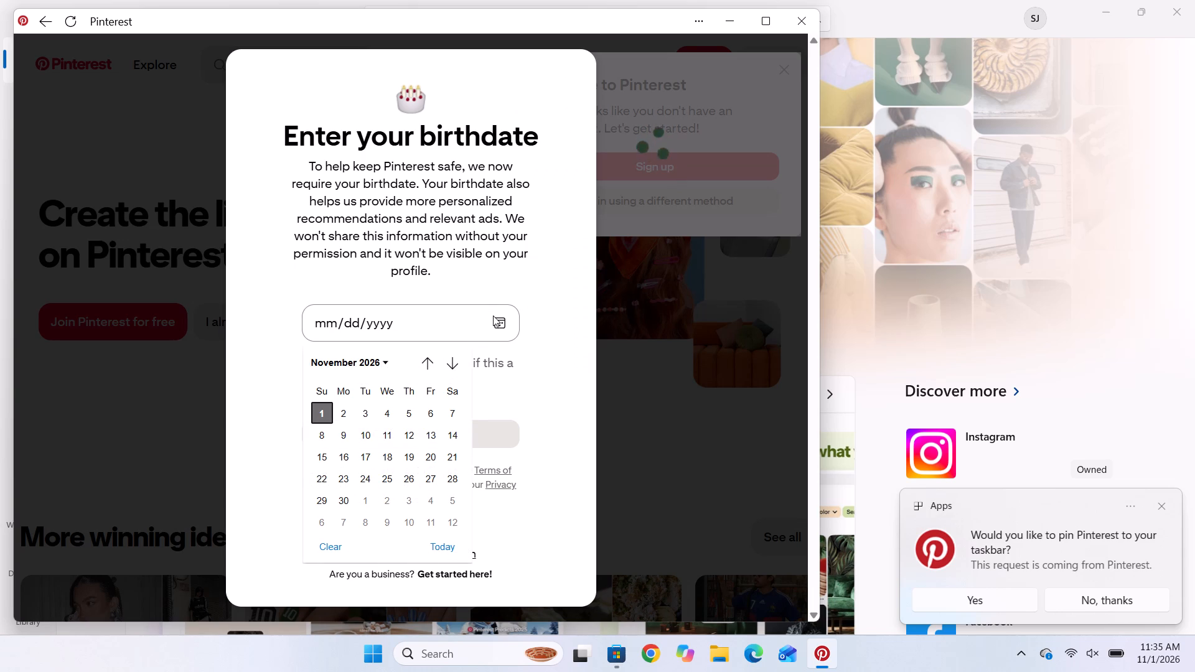
click(378, 358)
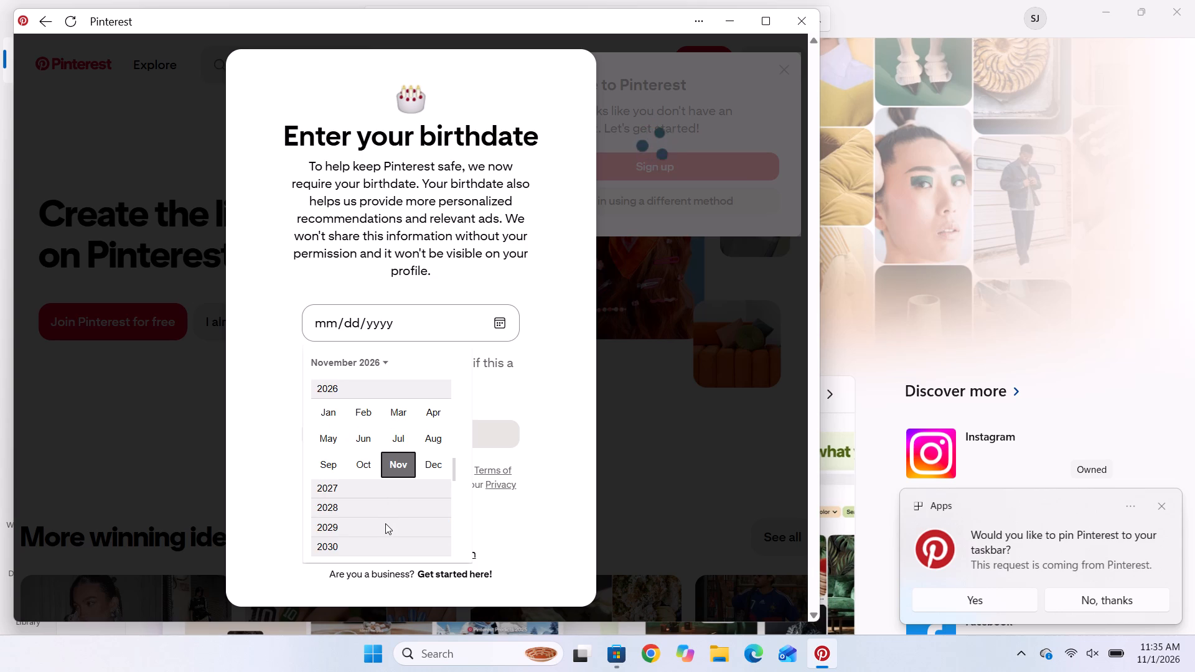
scroll(385, 523, down, 10)
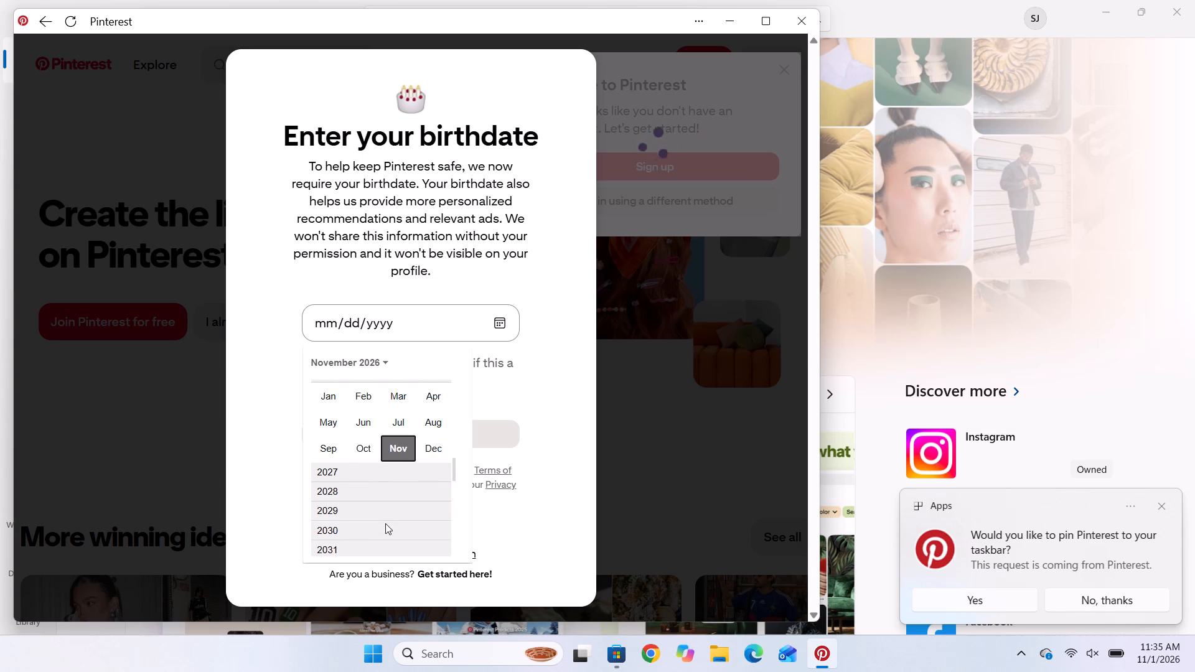
scroll(385, 523, up, 15)
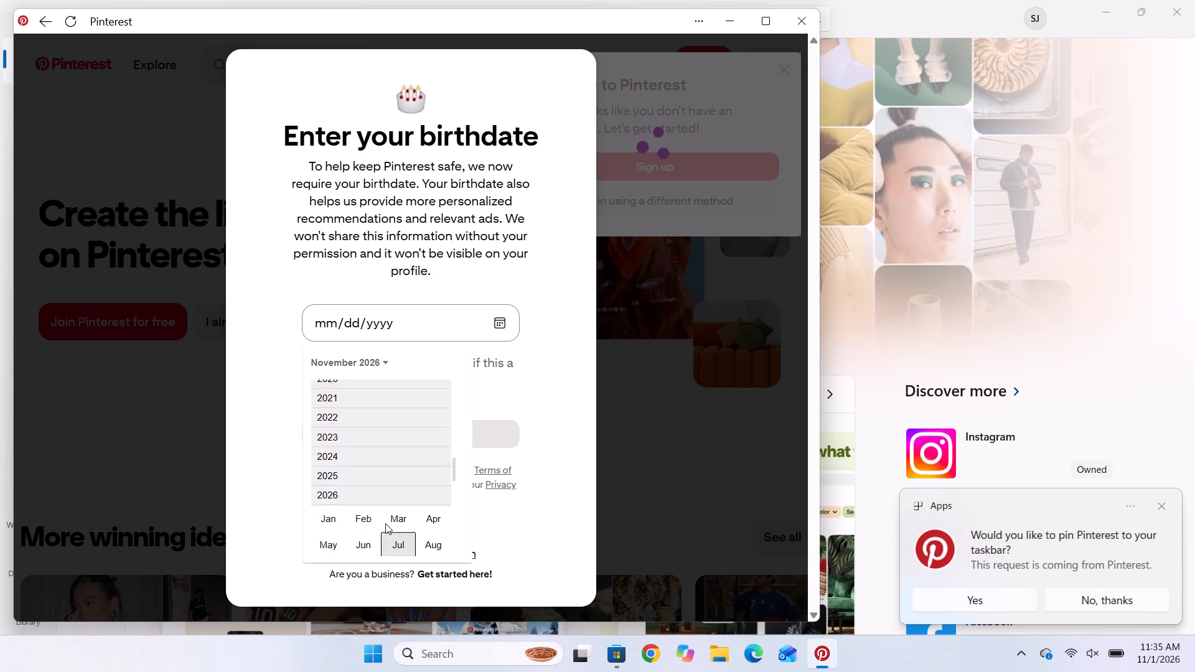
scroll(385, 523, up, 11)
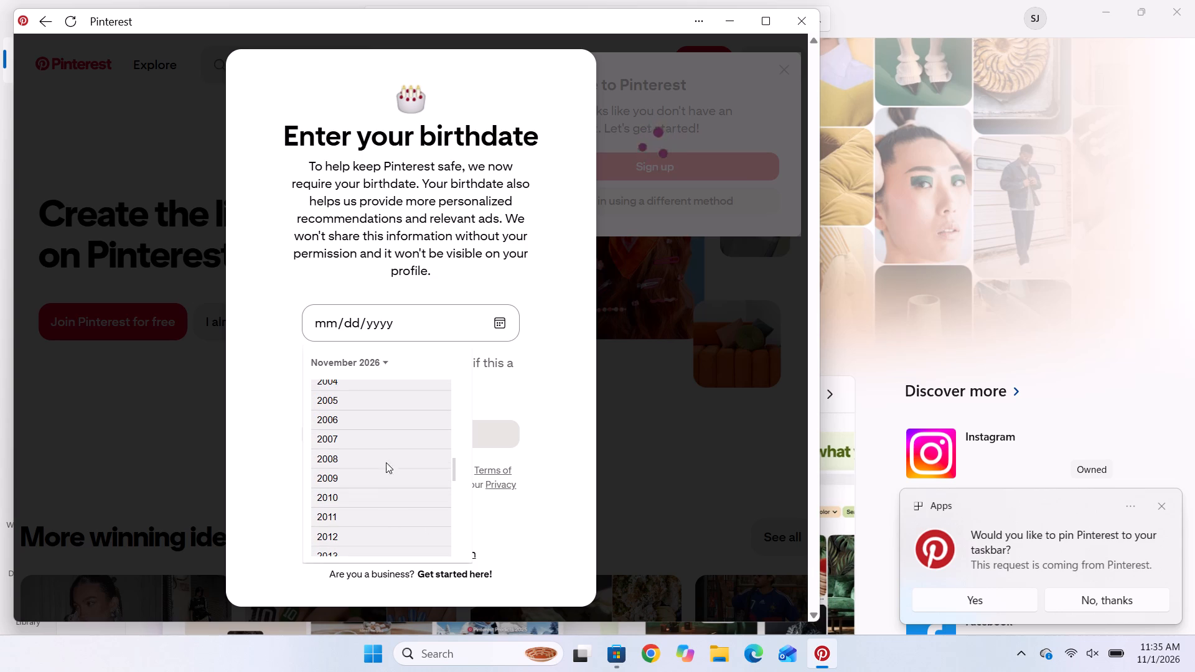
click(386, 438)
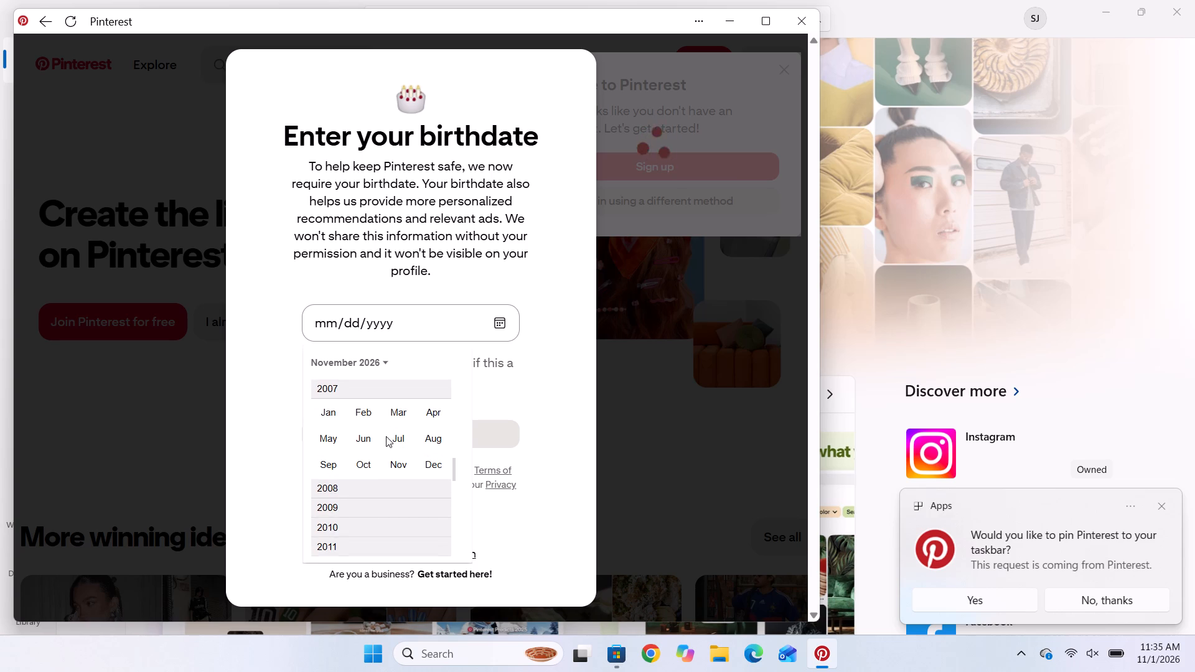
click(396, 406)
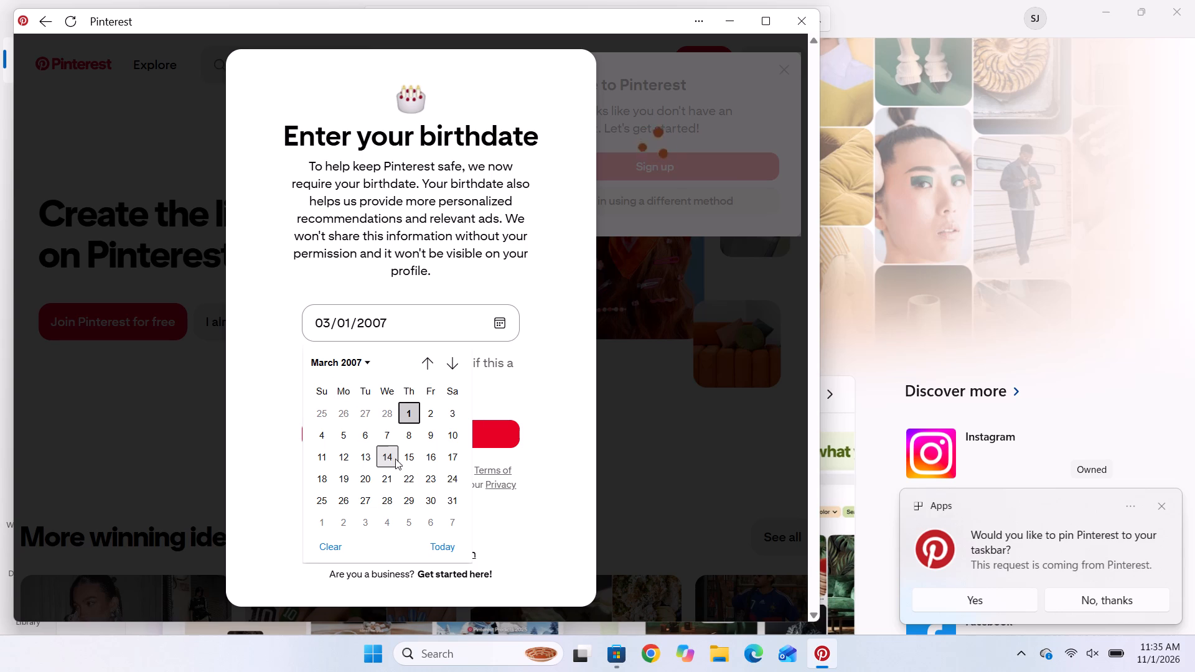
click(401, 457)
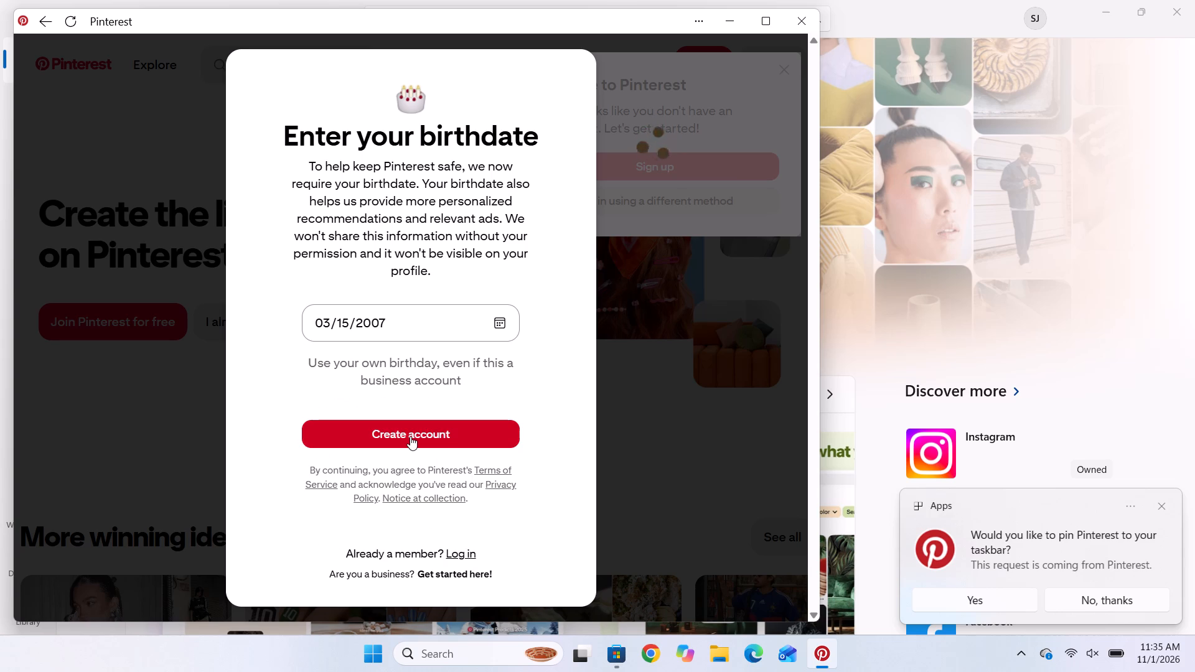
click(410, 437)
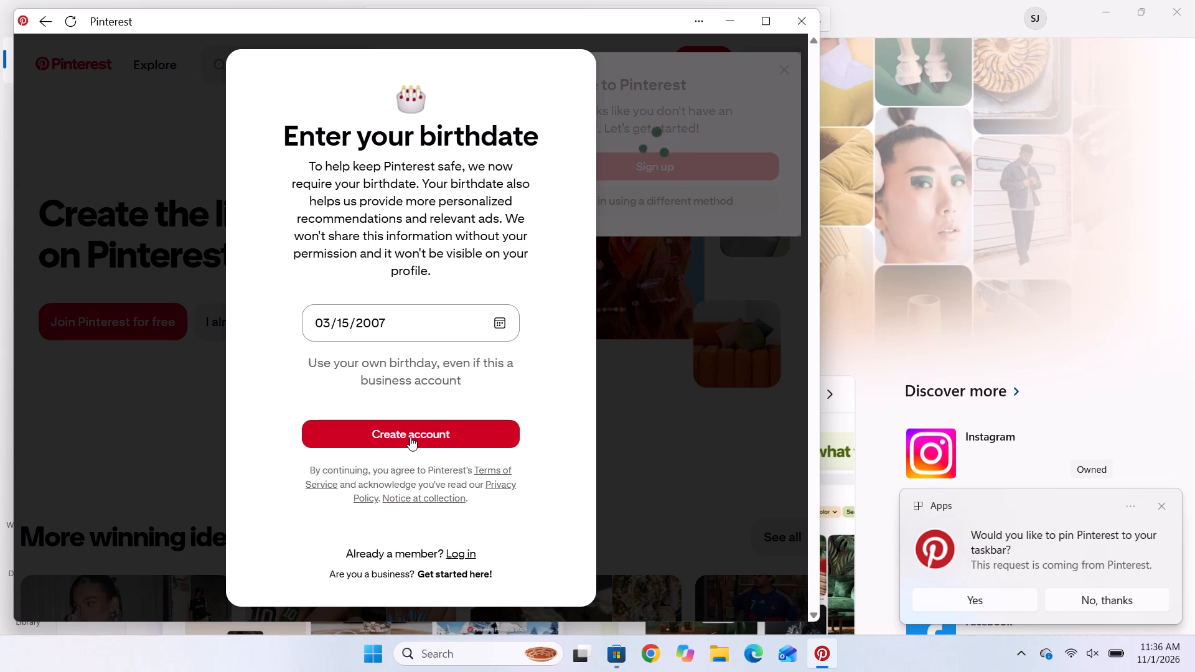
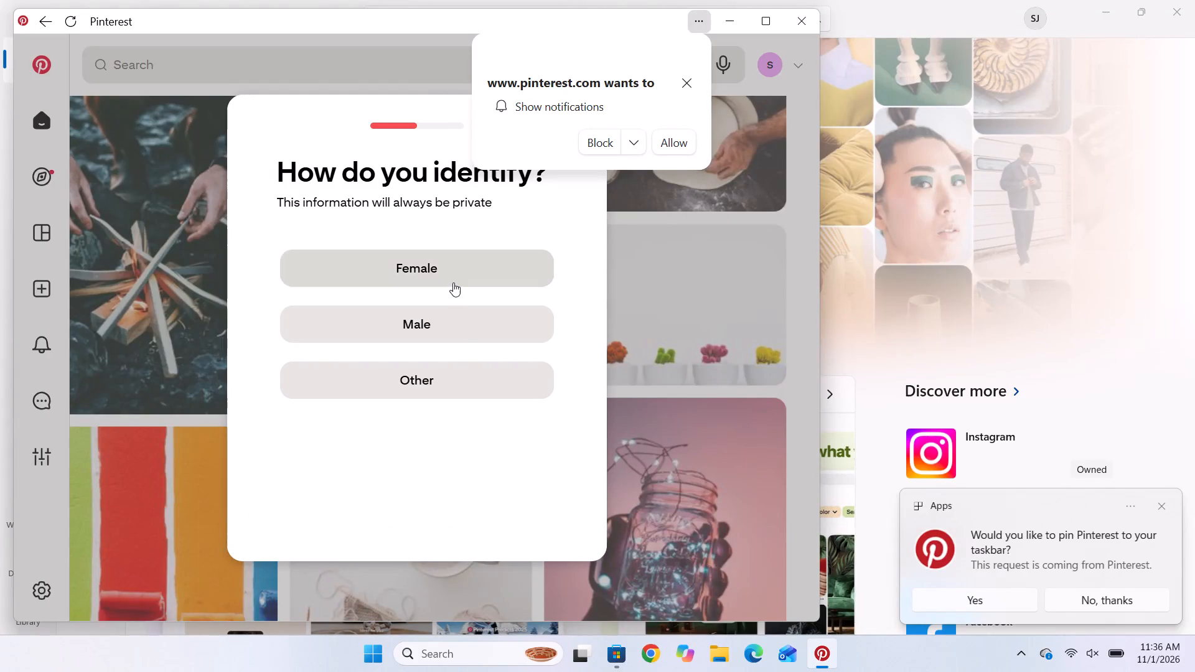
Complete the profile questions with Female as the identity, India as the country and English (US) as the language.
click(453, 282)
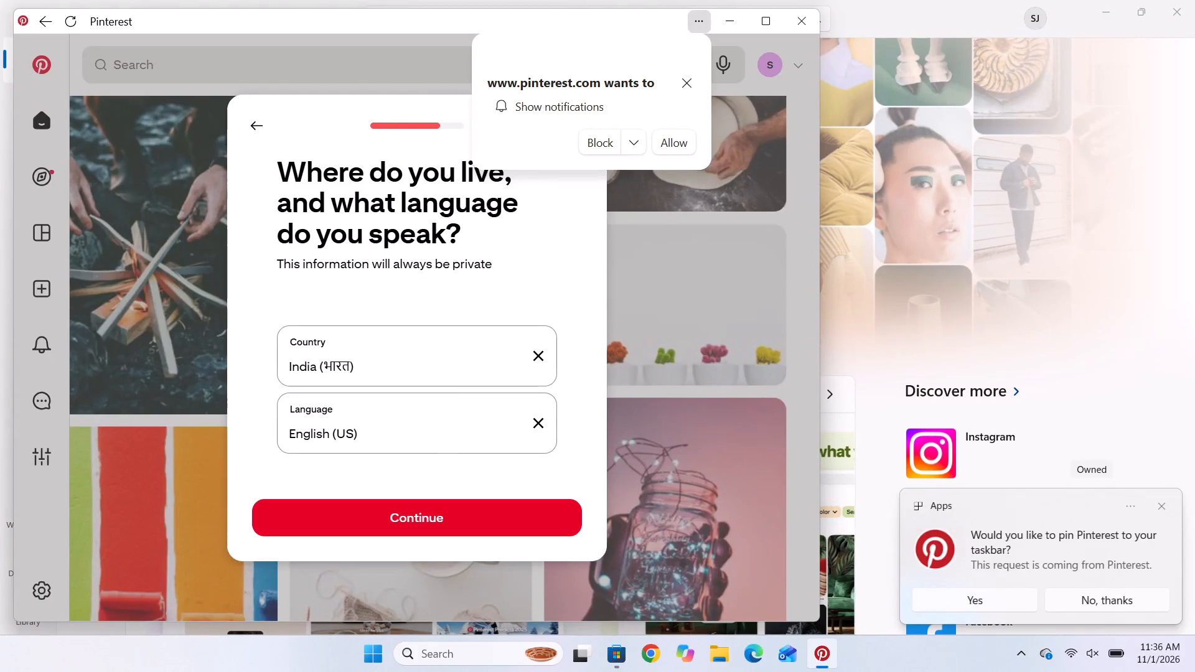
click(415, 376)
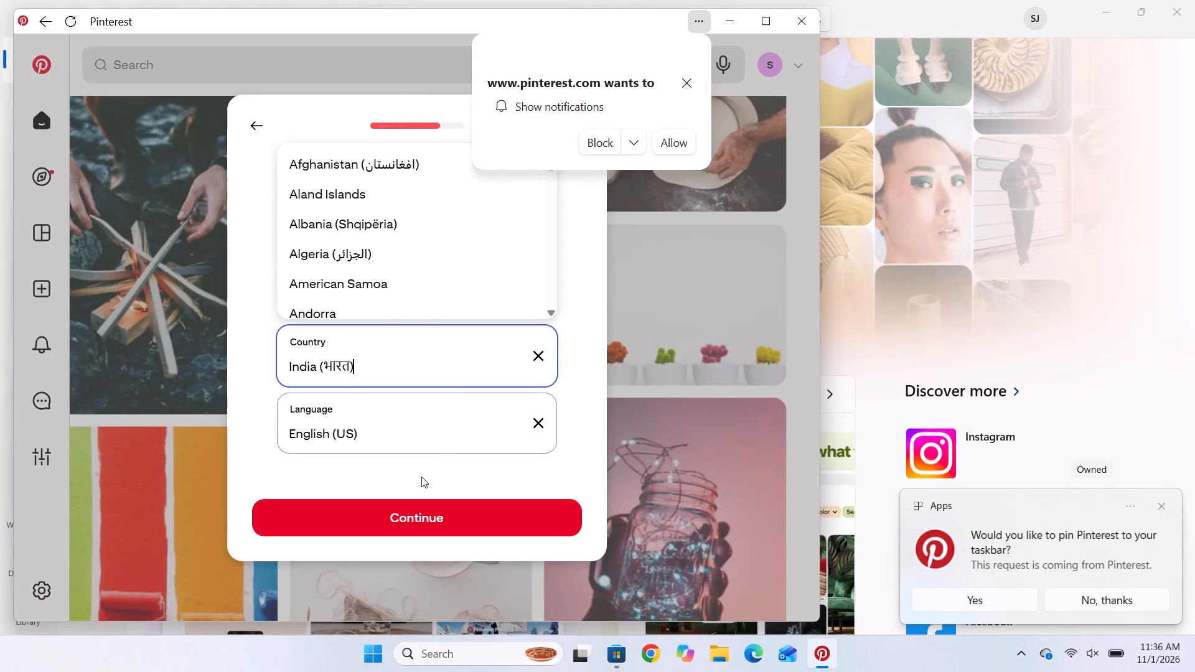
click(419, 515)
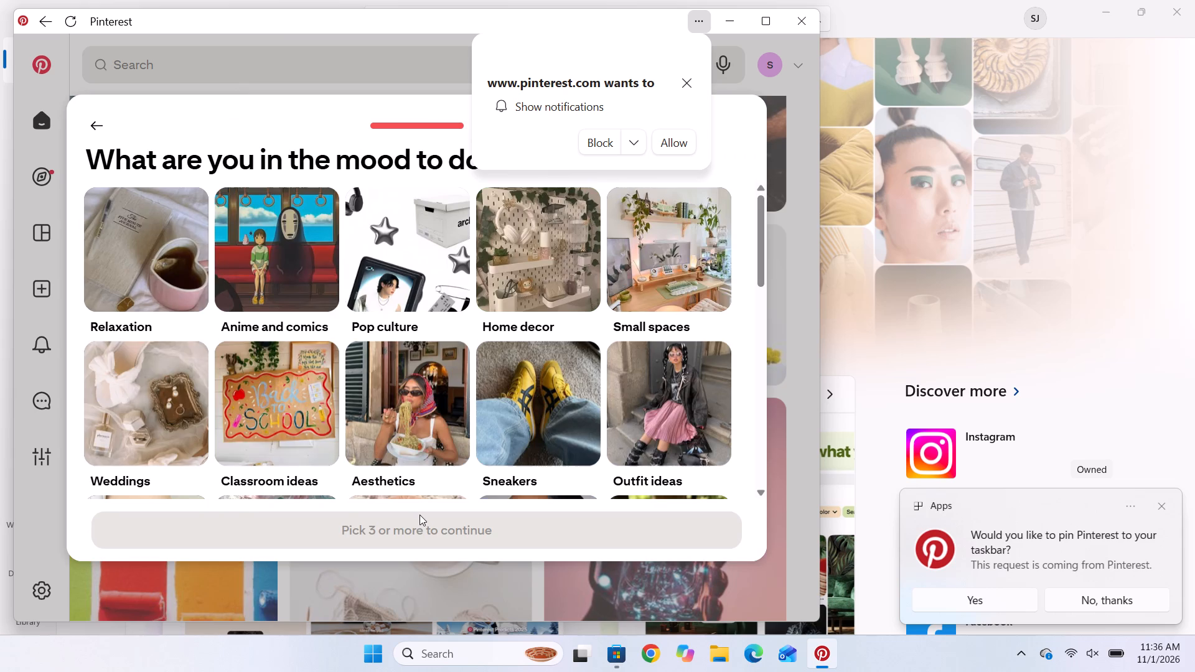
Select the interests Anime and comics, Relaxation, Weddings, Classroom ideas, Aesthetics, Sneakers, Outfit ideas, Small spaces, Home decor and Pop culture, and continue to the feed.
click(292, 283)
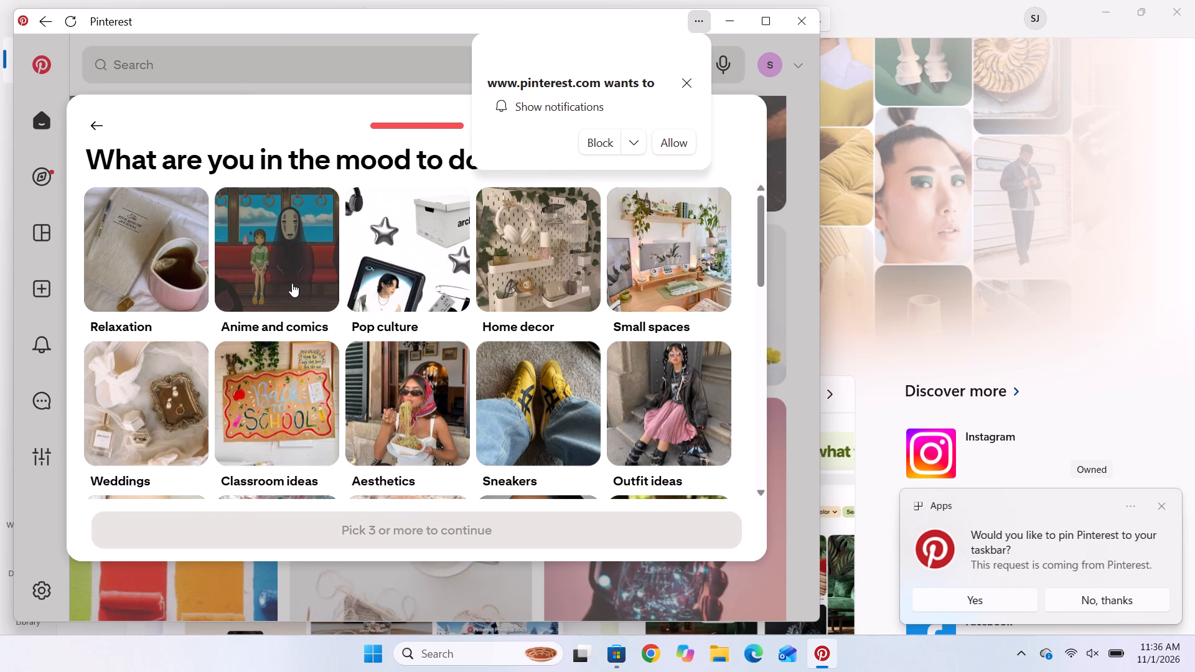
click(180, 263)
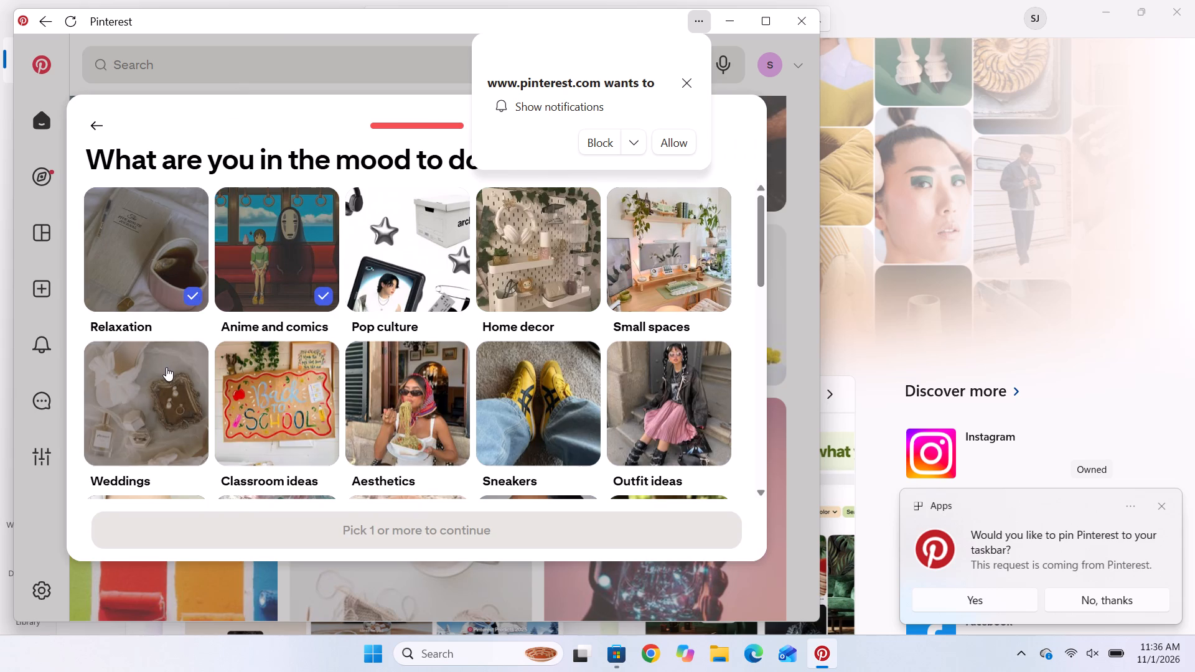
click(166, 367)
click(241, 385)
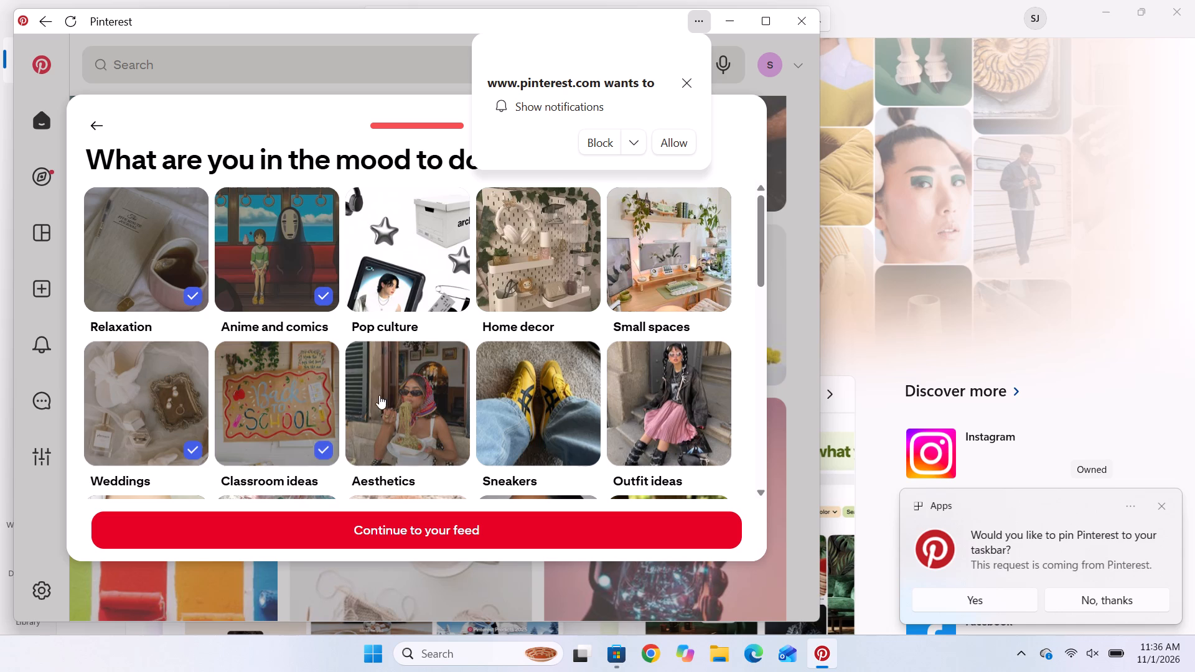
click(386, 396)
click(489, 403)
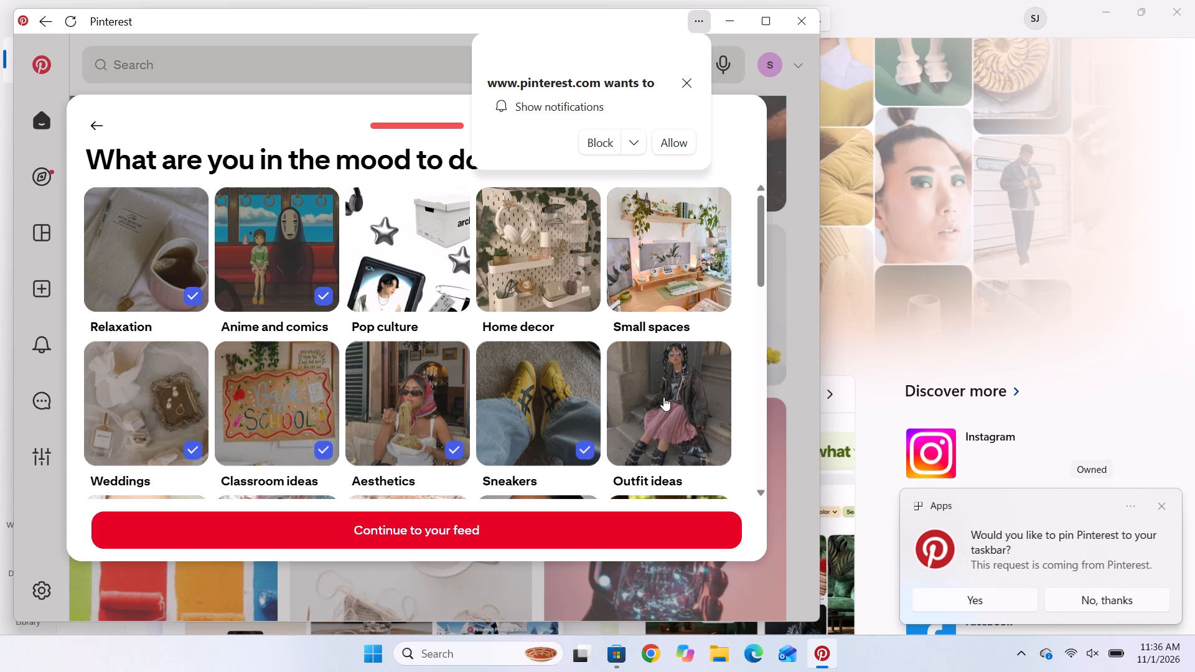
click(663, 397)
click(654, 290)
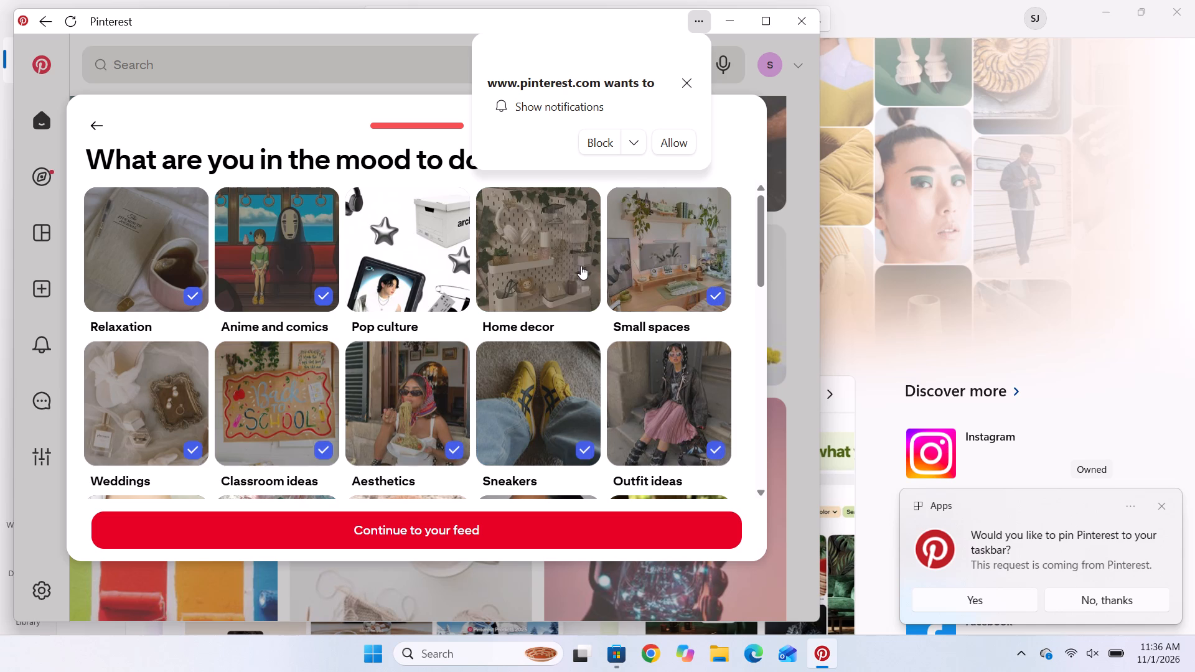
click(581, 266)
click(419, 255)
scroll(445, 421, down, 2)
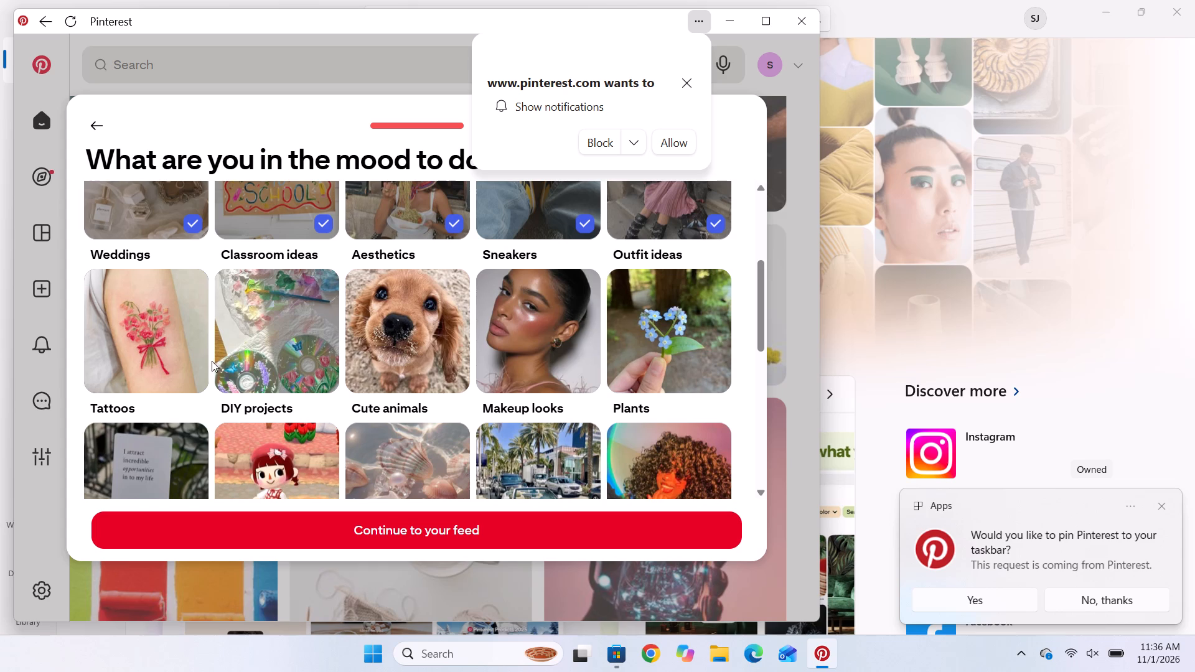
click(209, 361)
click(307, 518)
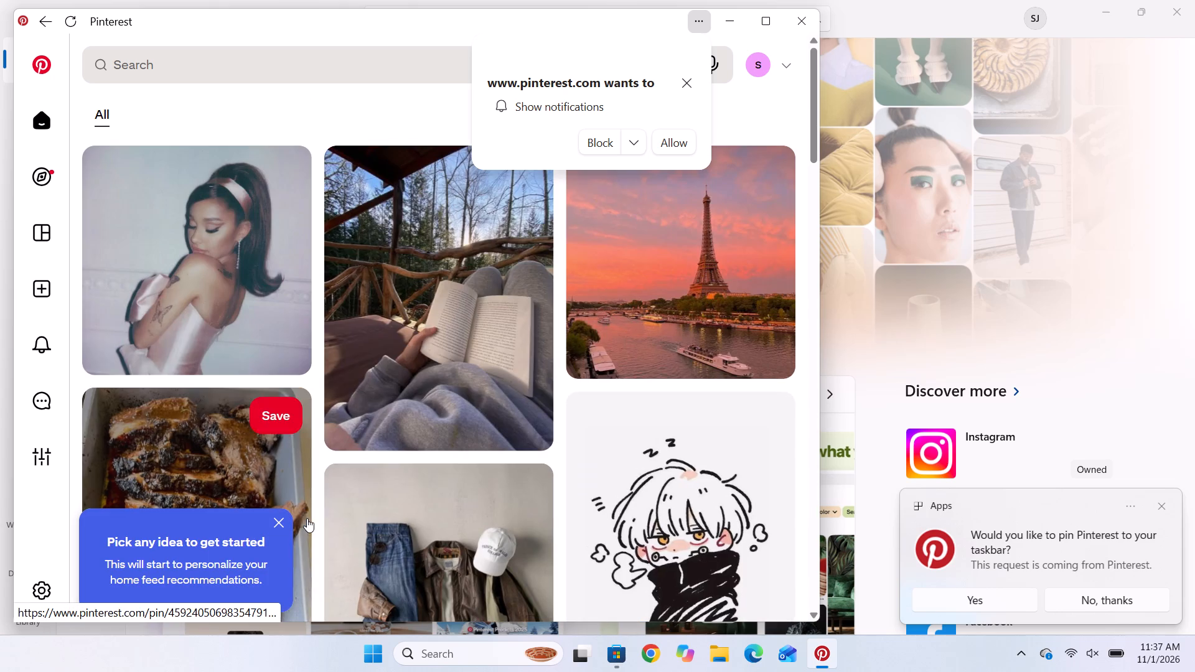
Dismiss the getting-started tip, browse the home feed and open the additional actions for the "Mom I love you from my head to-ma-toes" pin.
click(271, 520)
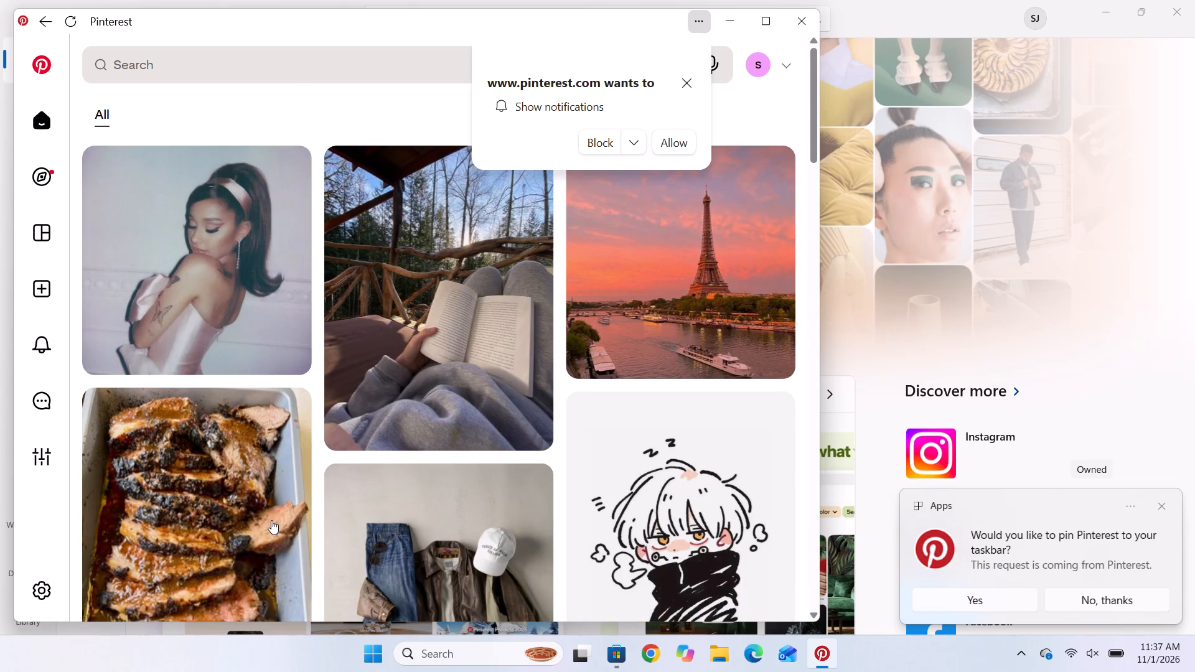
scroll(271, 520, down, 6)
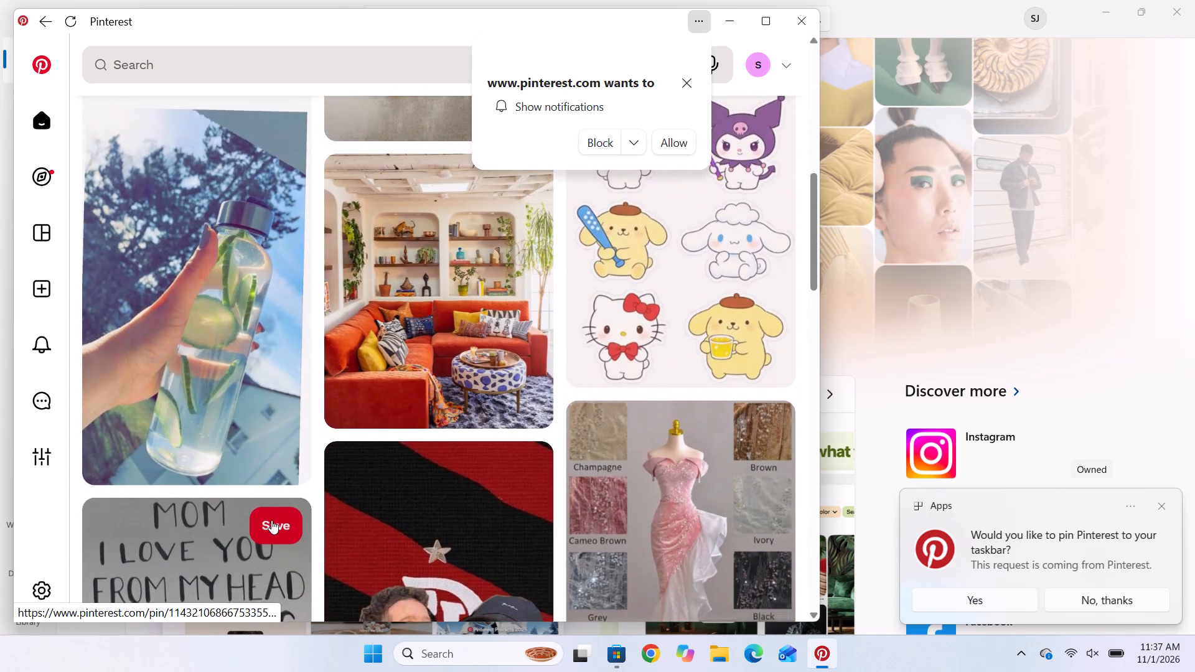
scroll(271, 520, down, 3)
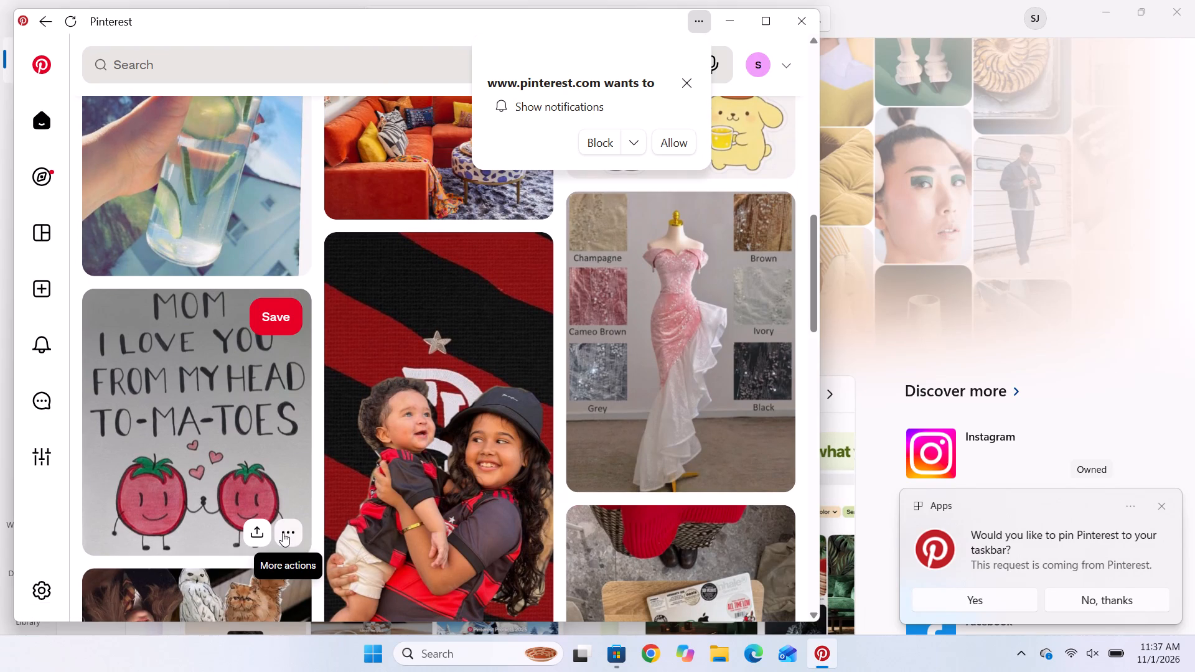
click(283, 533)
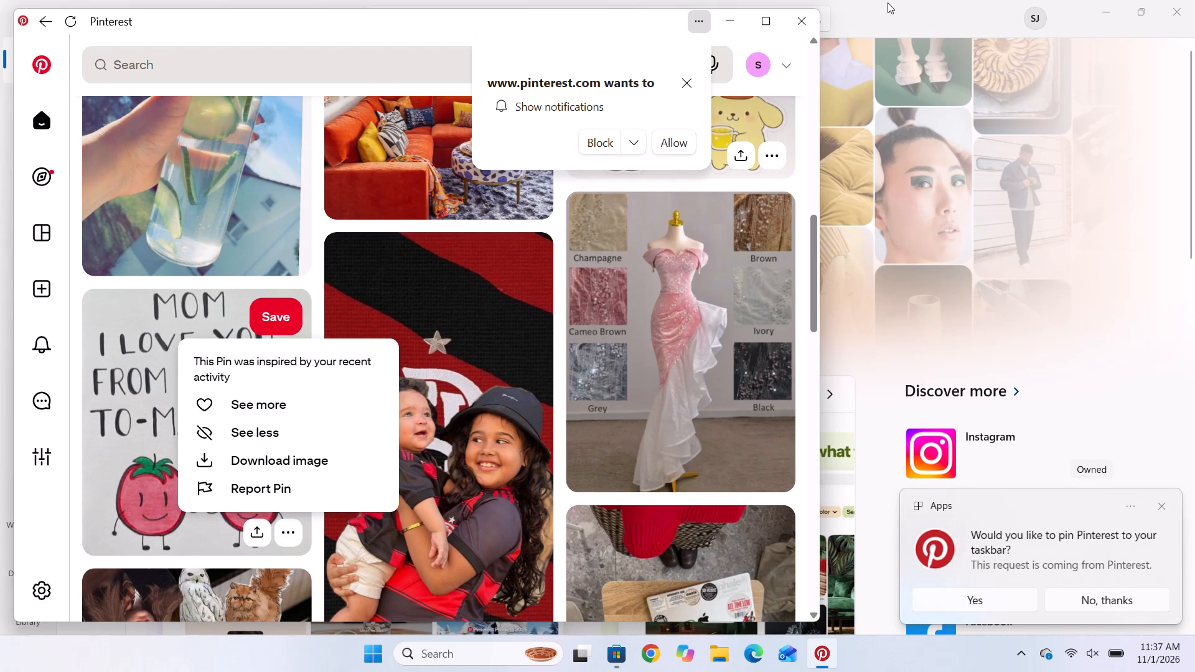
Close the Pinterest and Microsoft Store windows and dismiss the request to pin Pinterest to the taskbar.
click(815, 25)
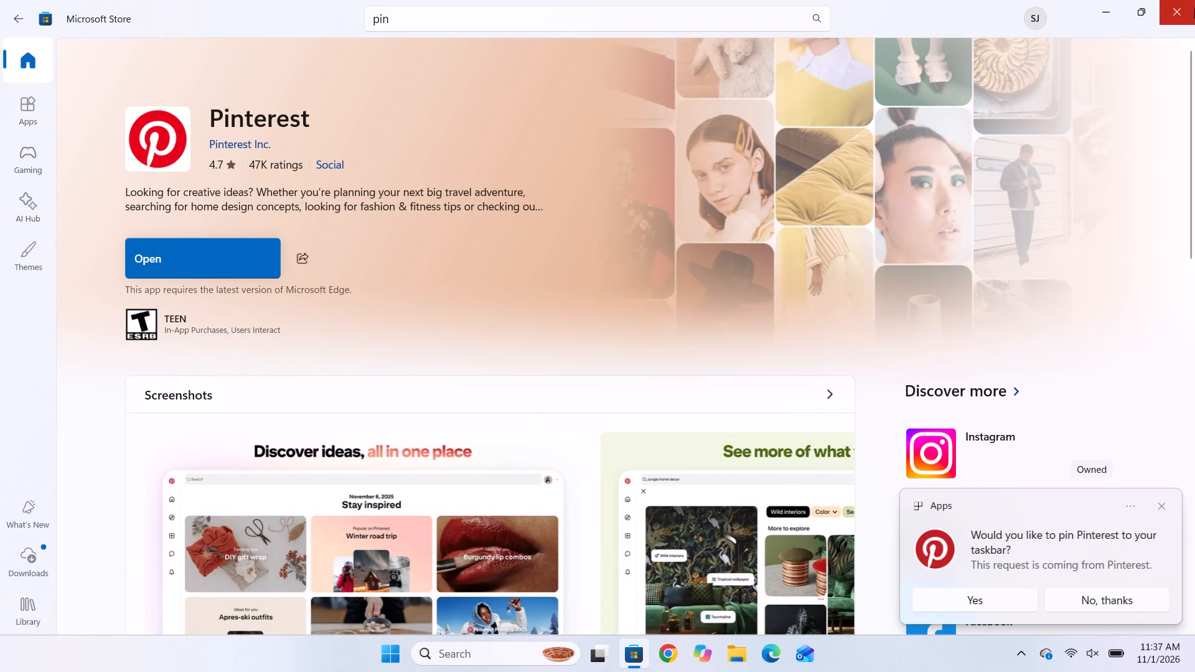
click(1194, 9)
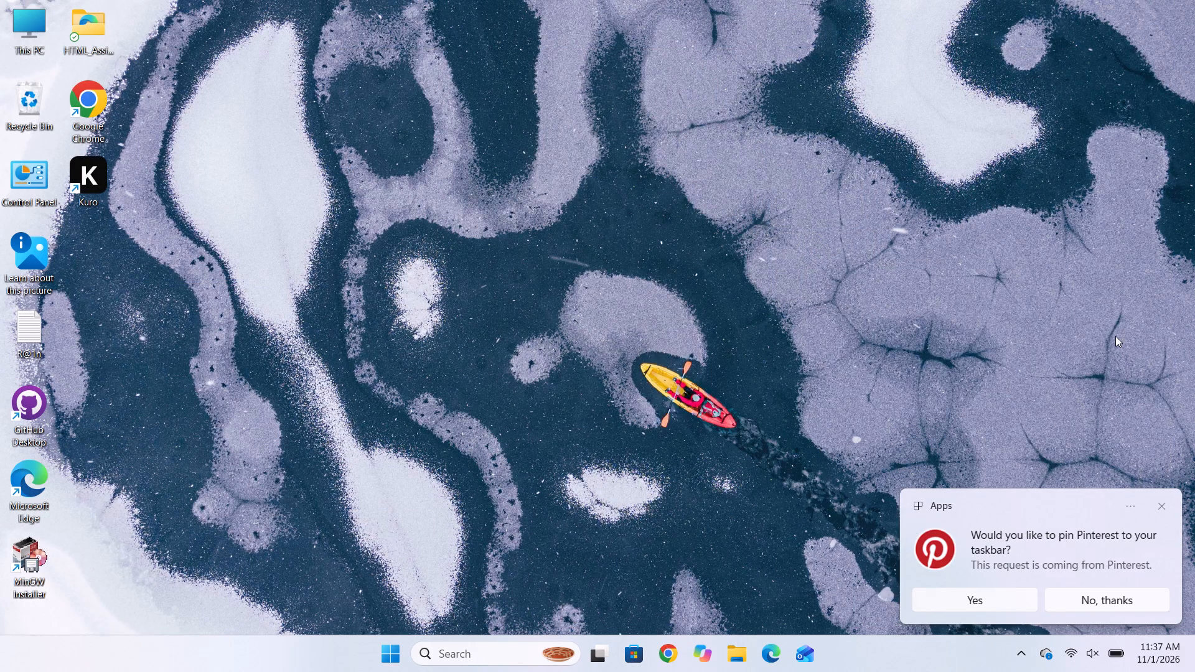
click(1161, 510)
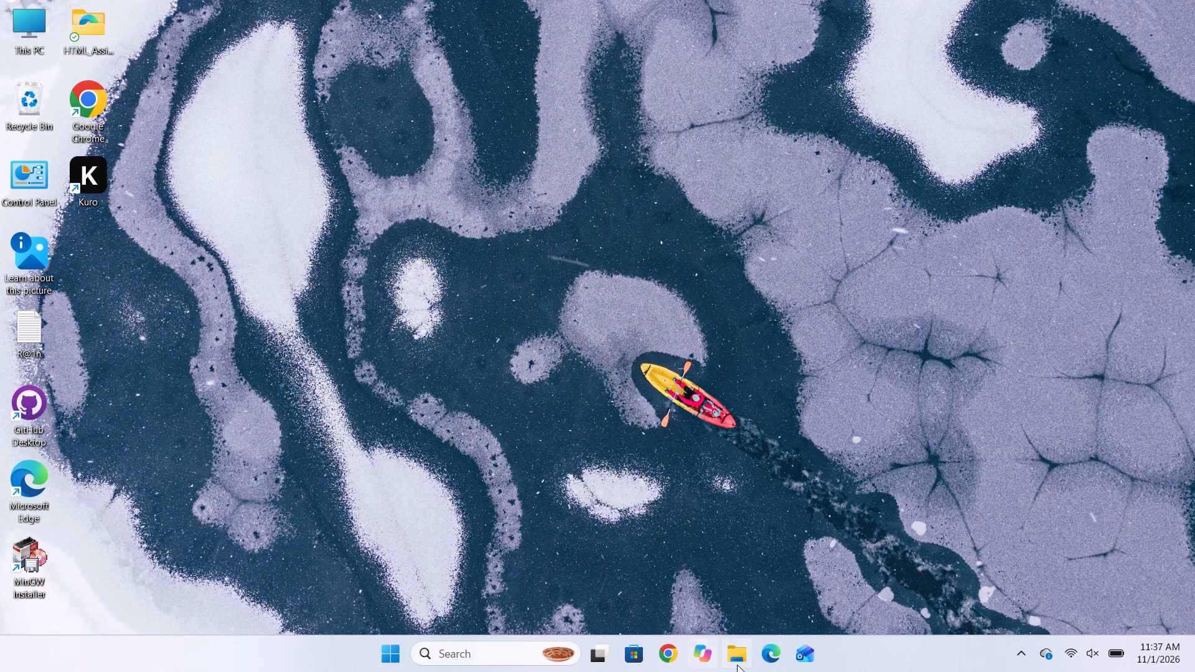
Reopen Microsoft Store, search for "can", open the Canva app's page and start installing the app.
click(636, 655)
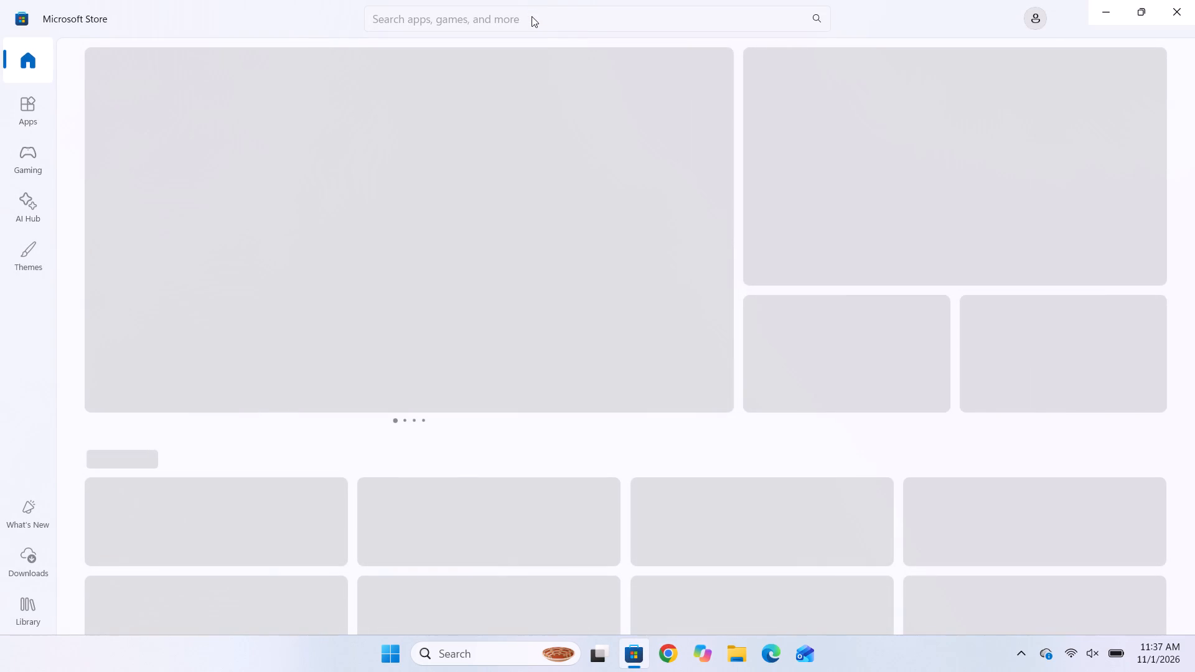
click(532, 17)
click(523, 17)
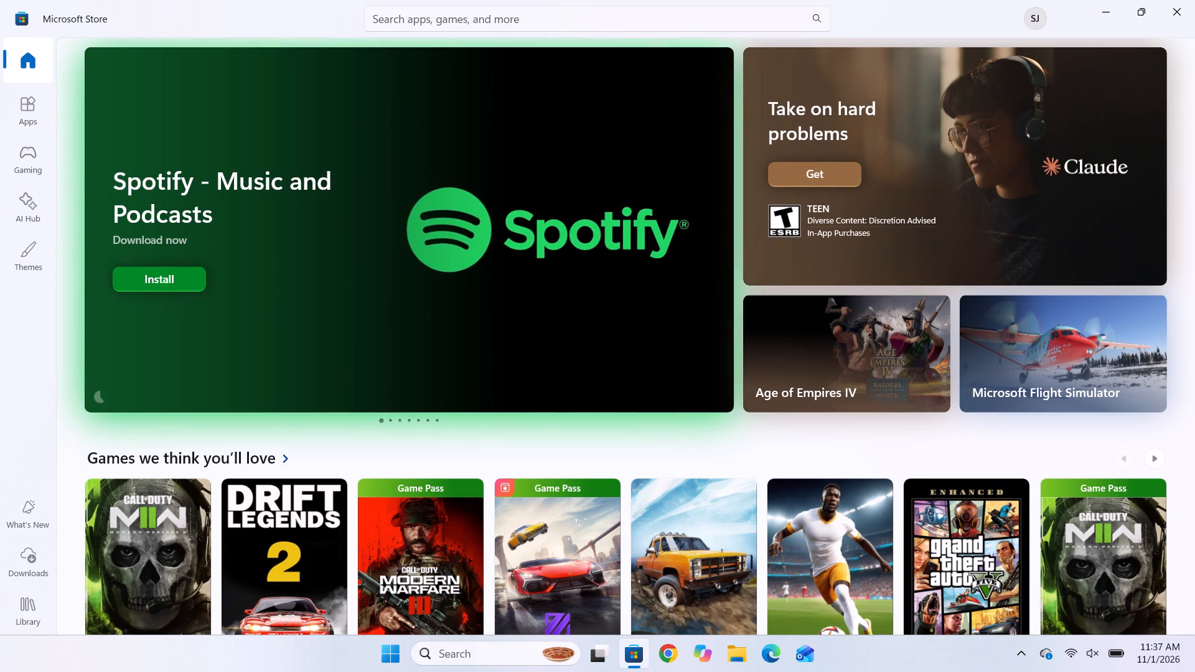
click(508, 19)
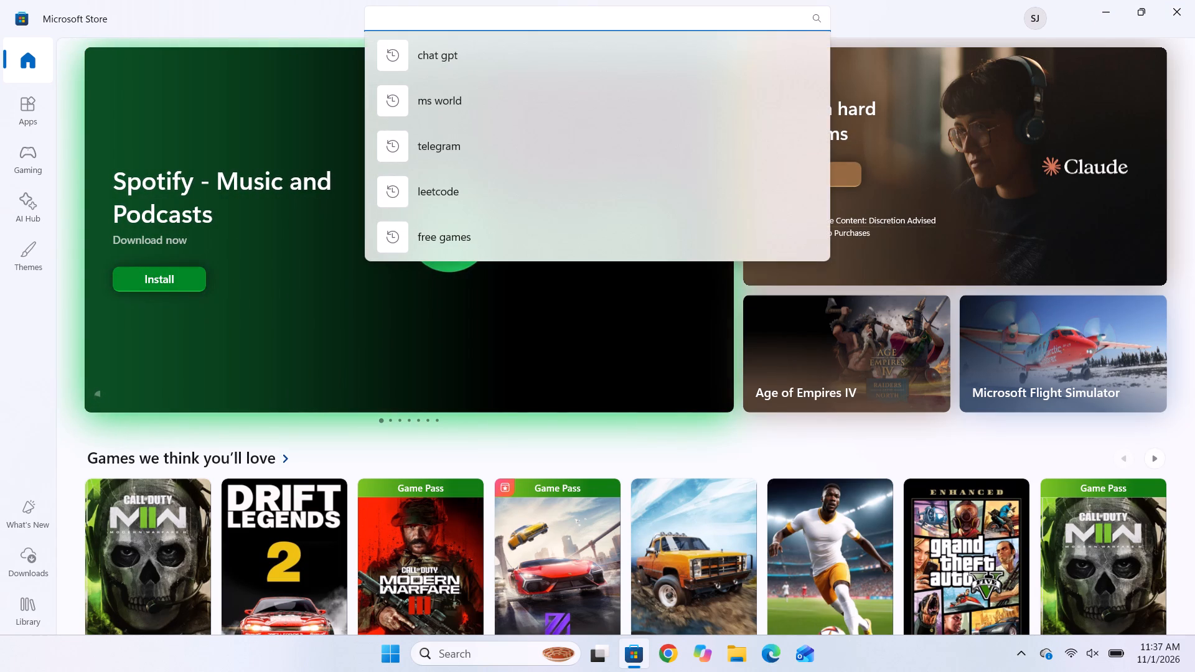
text(can)
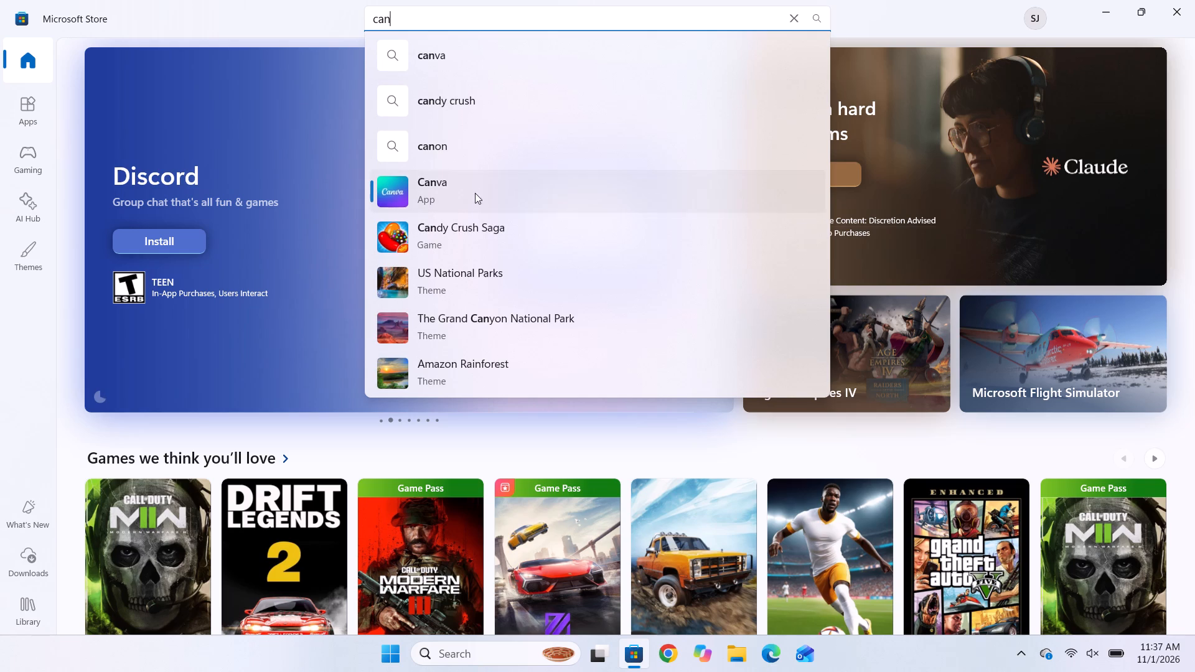
click(473, 198)
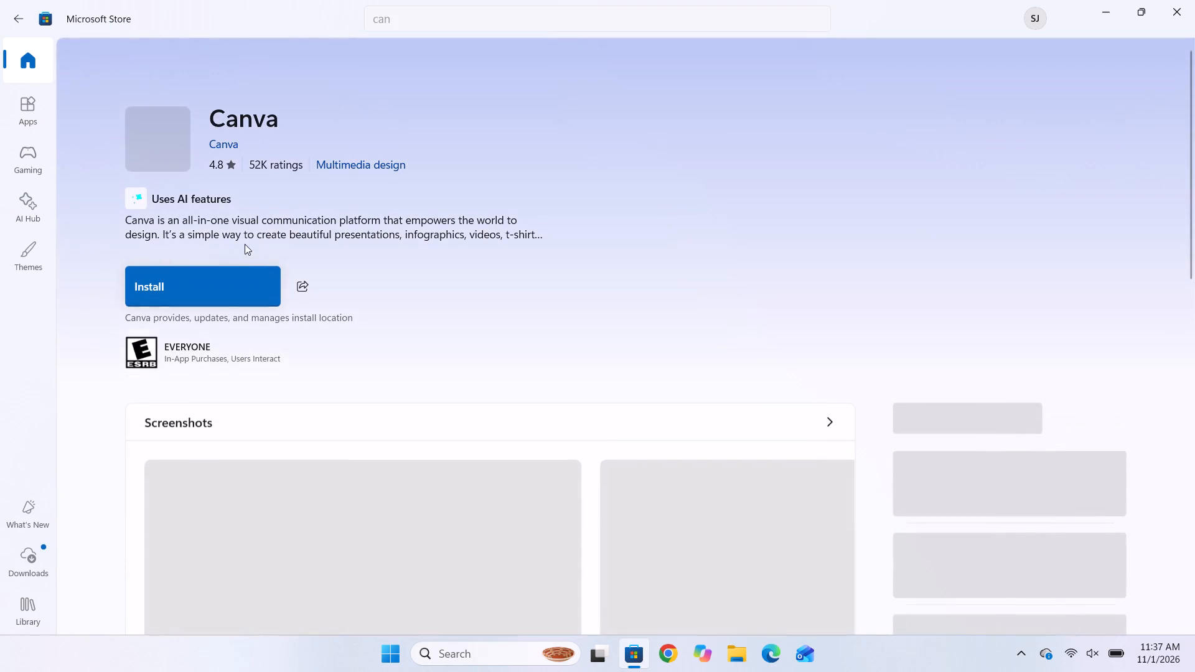
click(214, 280)
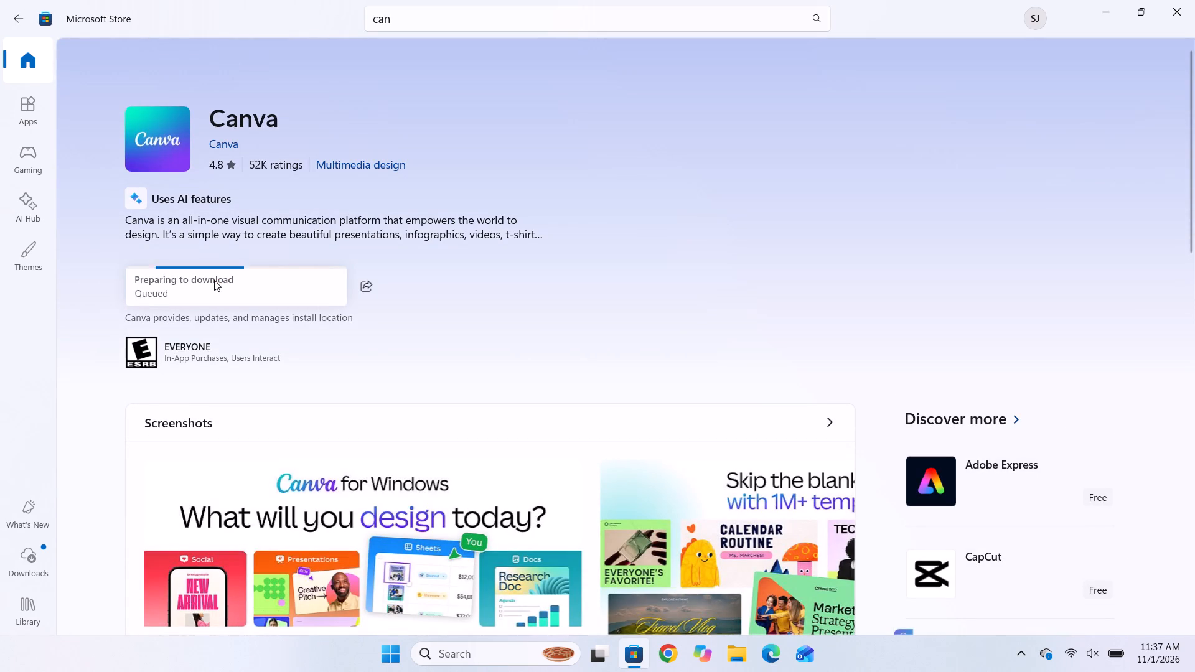
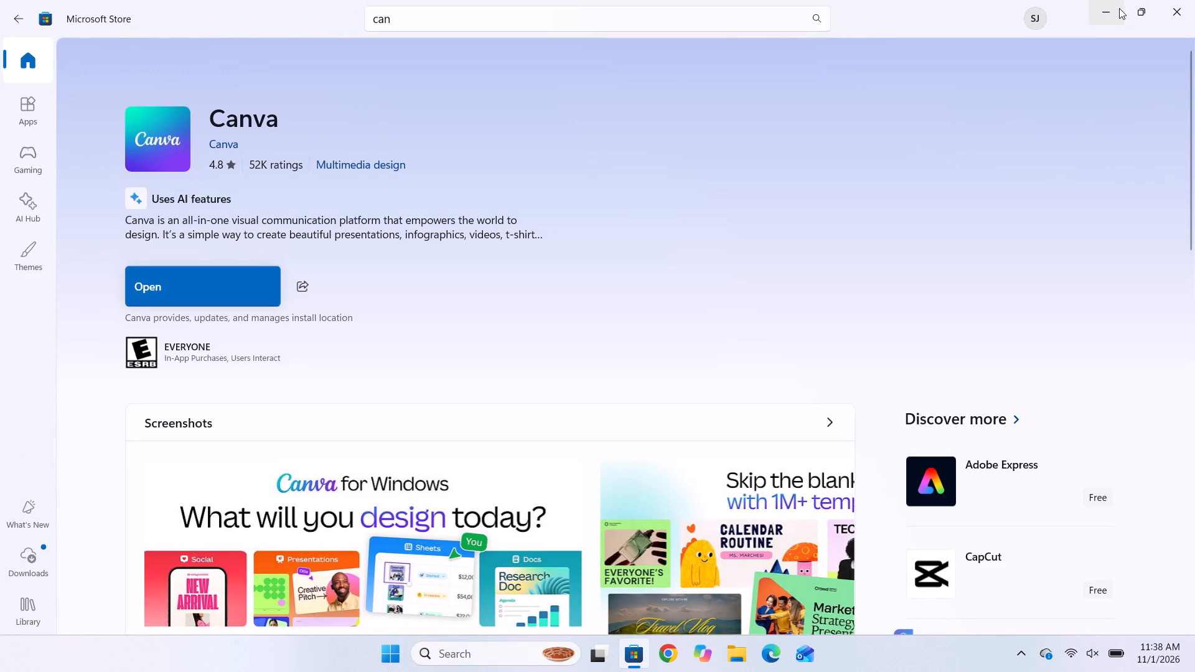
Minimize the Microsoft Store window and launch the newly installed Canva app.
click(1102, 12)
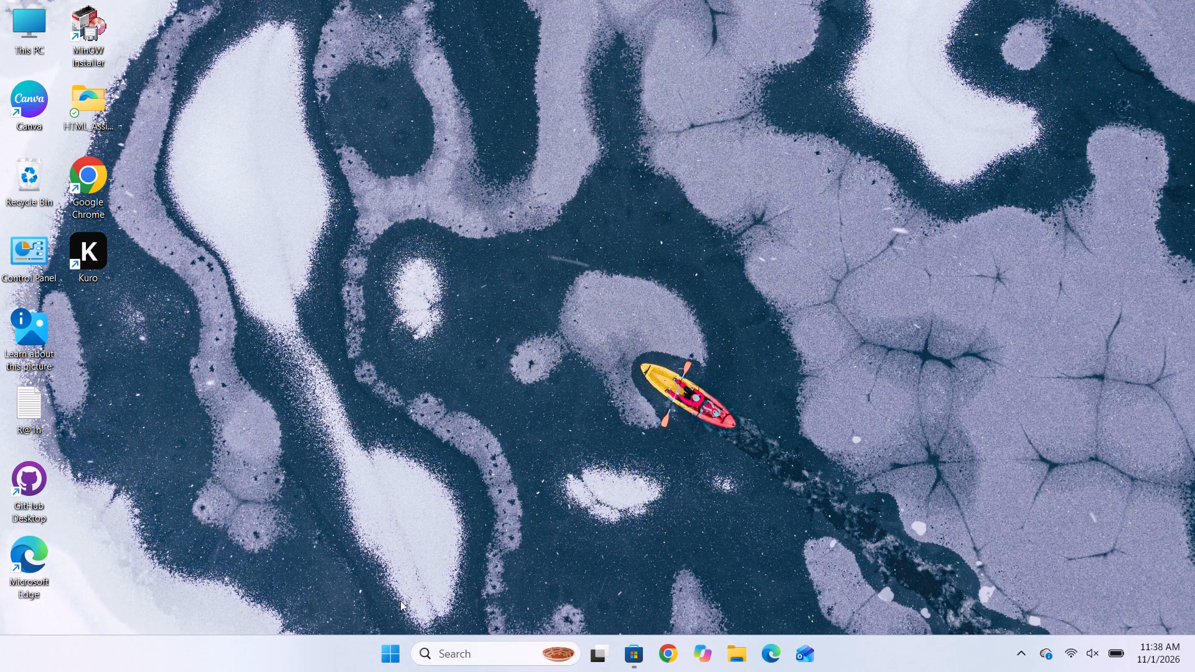
click(391, 648)
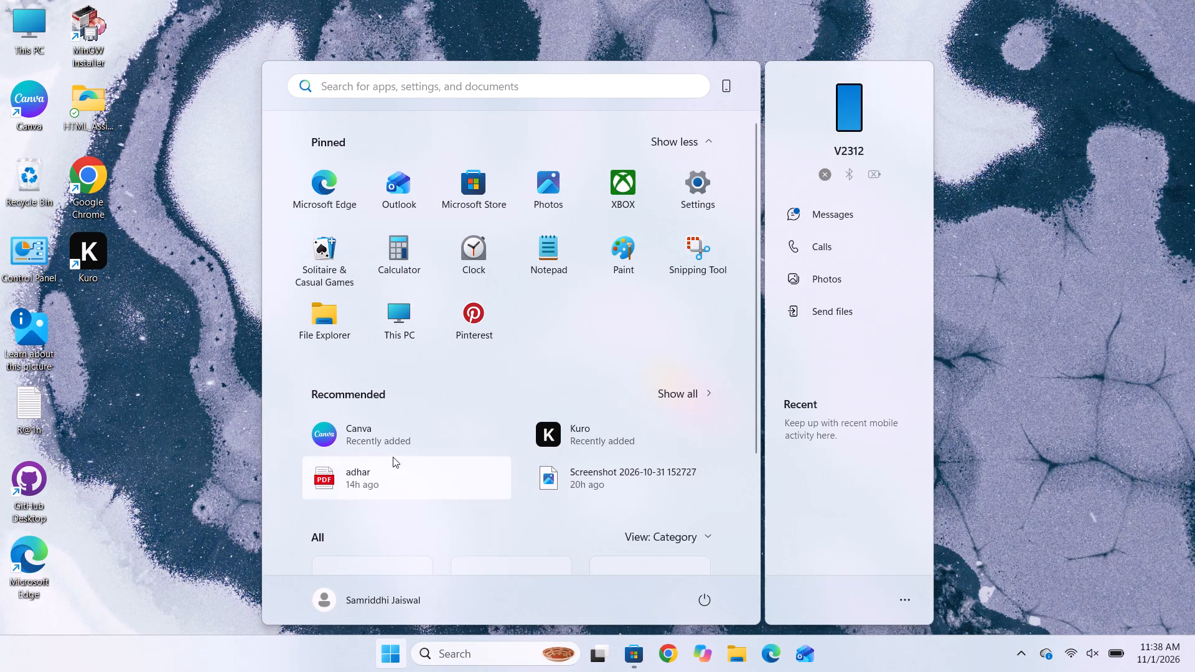
click(391, 439)
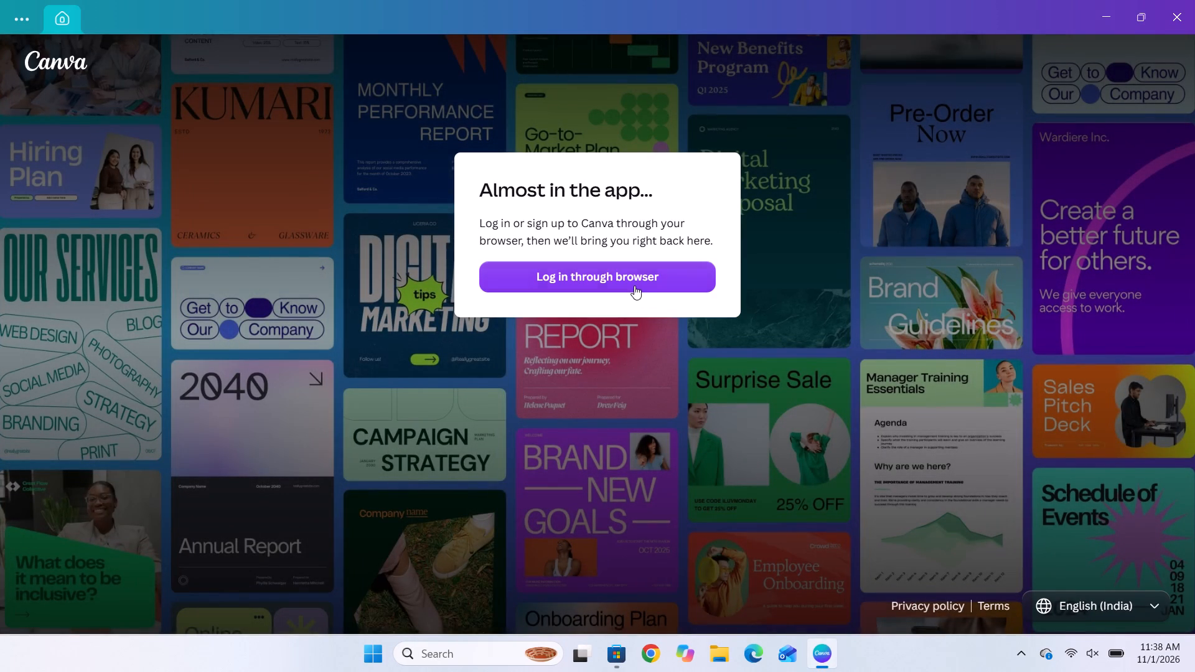
Start logging in to Canva through the browser and open another login tab.
click(632, 284)
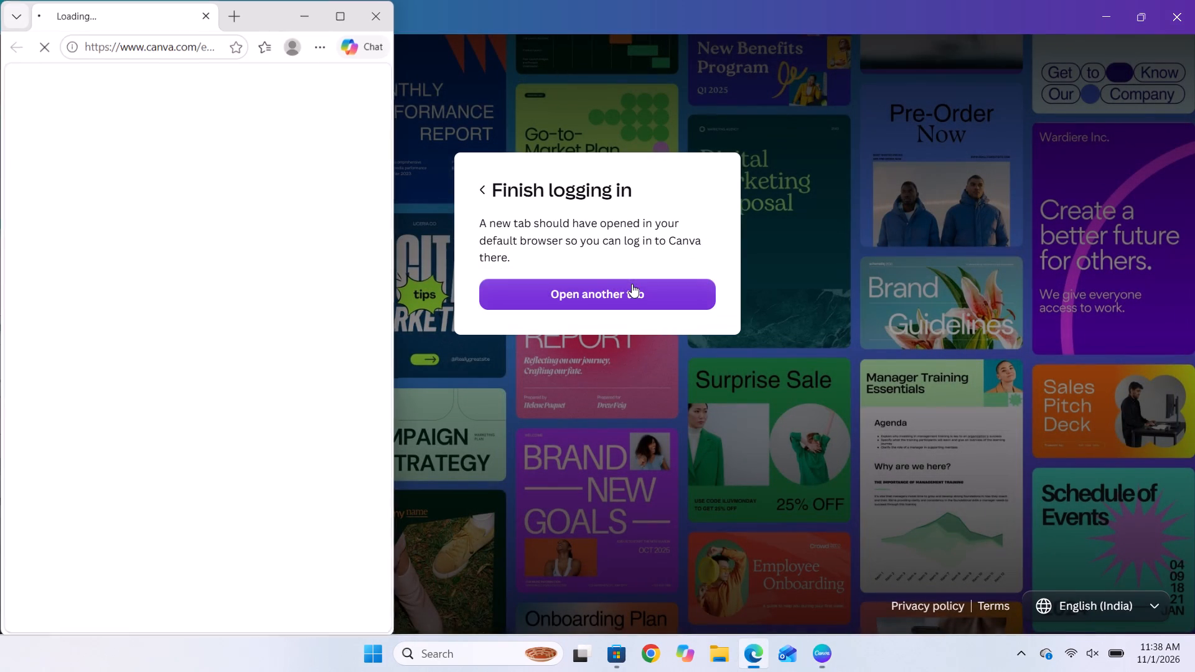
click(632, 291)
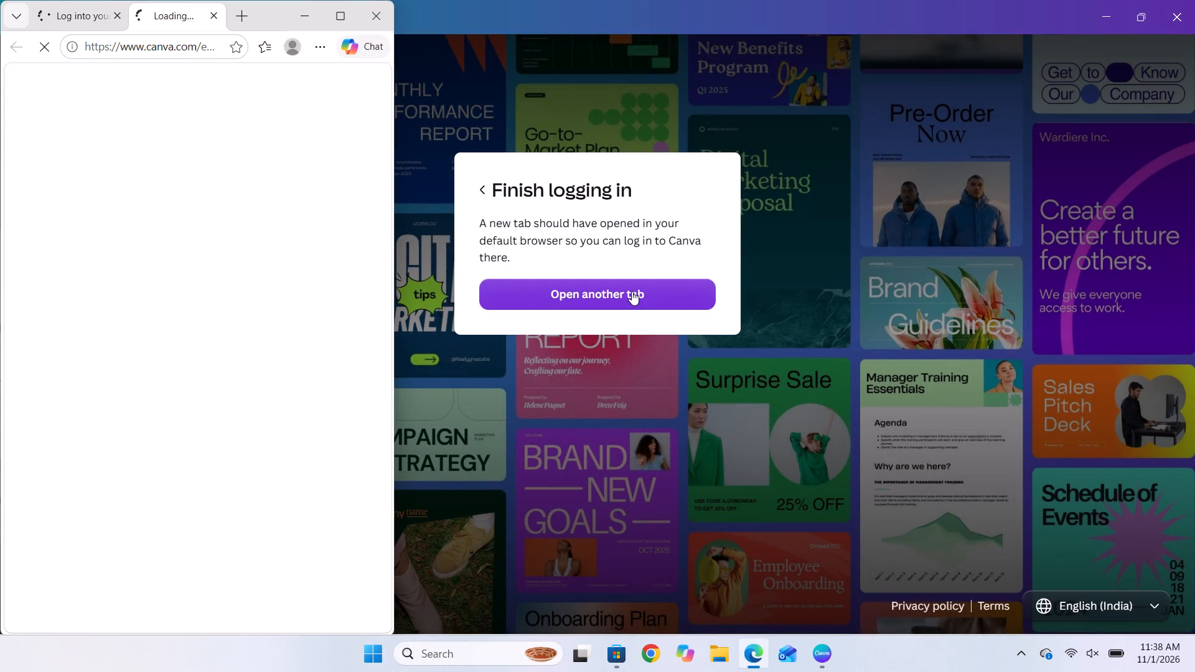
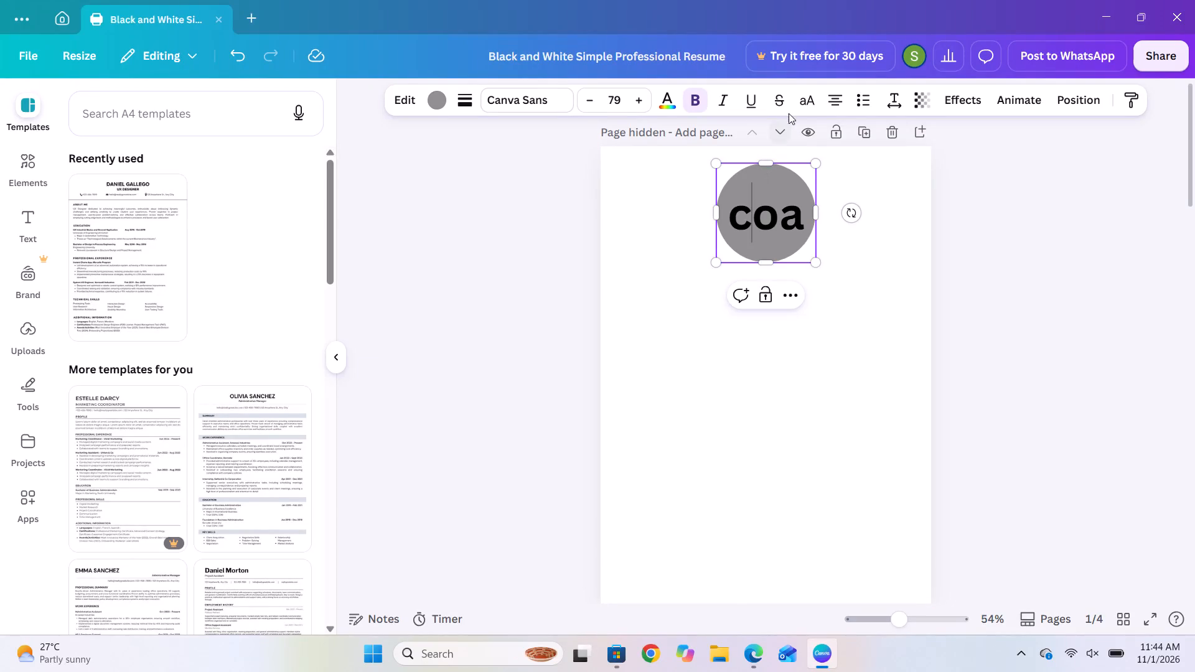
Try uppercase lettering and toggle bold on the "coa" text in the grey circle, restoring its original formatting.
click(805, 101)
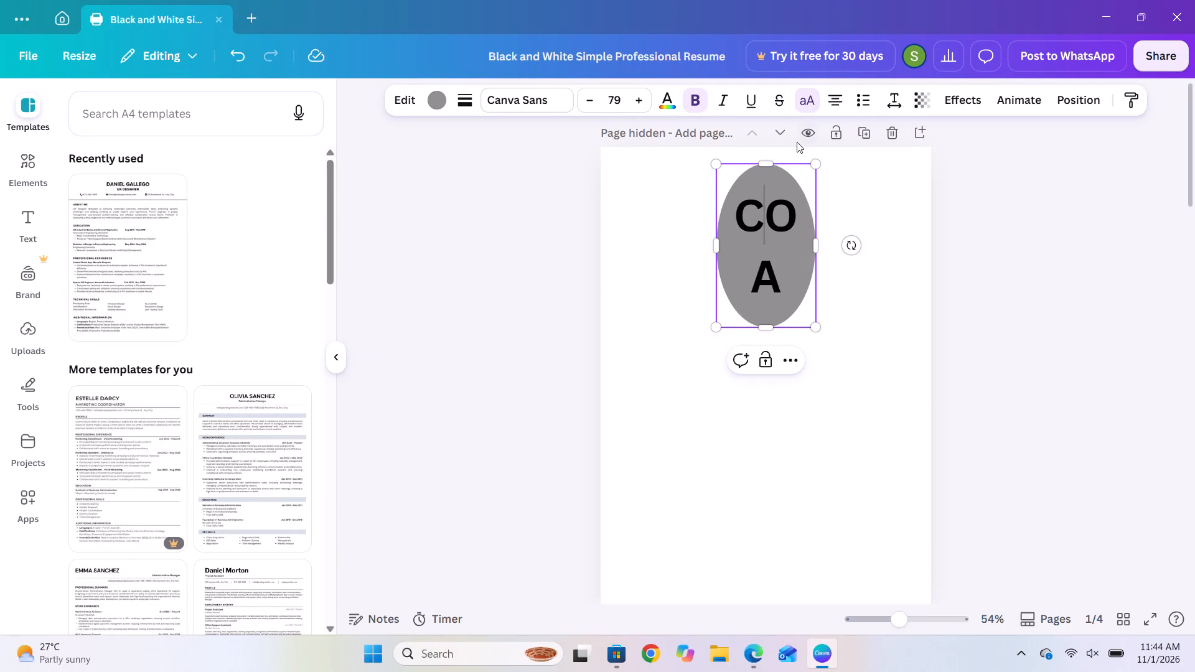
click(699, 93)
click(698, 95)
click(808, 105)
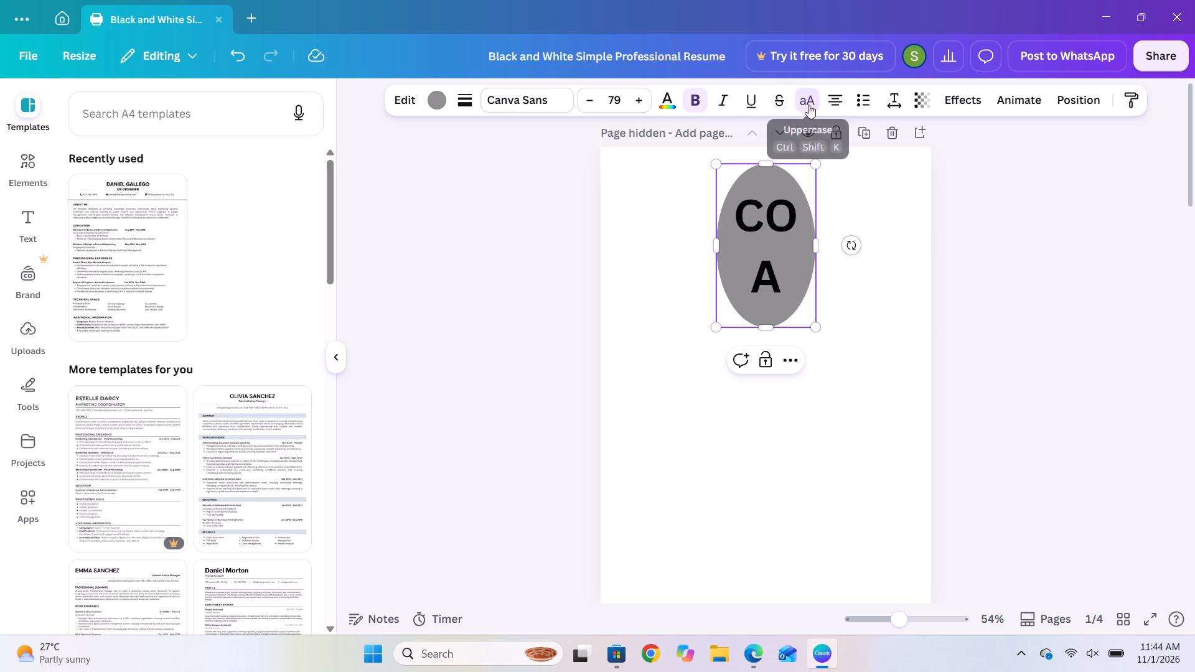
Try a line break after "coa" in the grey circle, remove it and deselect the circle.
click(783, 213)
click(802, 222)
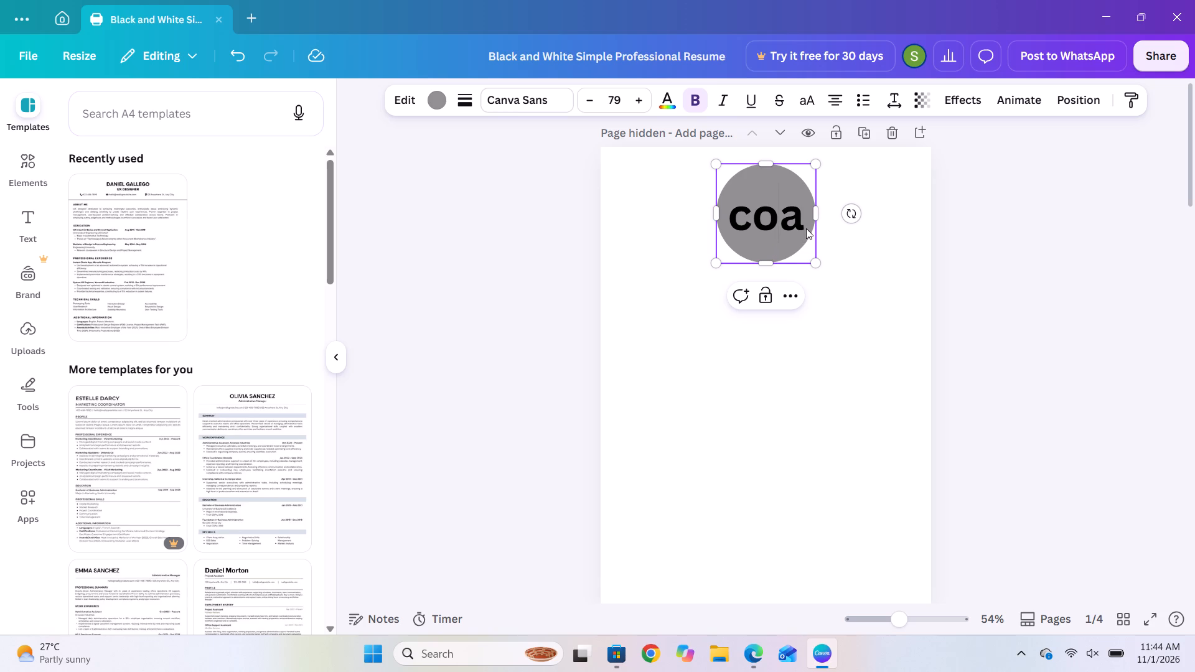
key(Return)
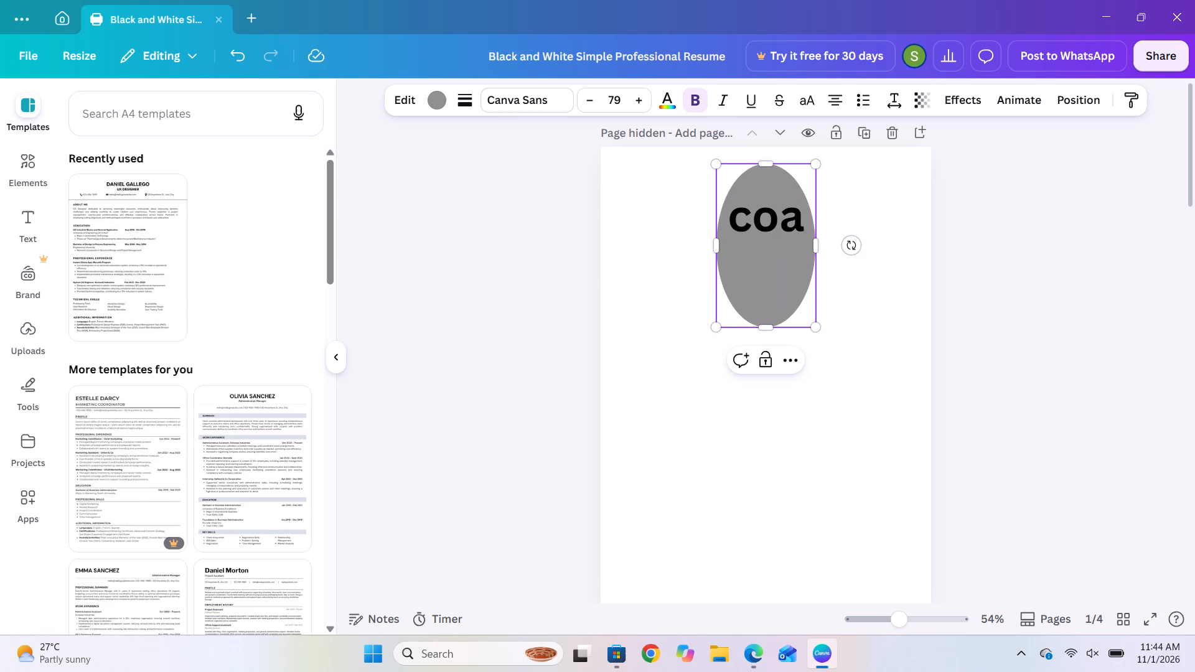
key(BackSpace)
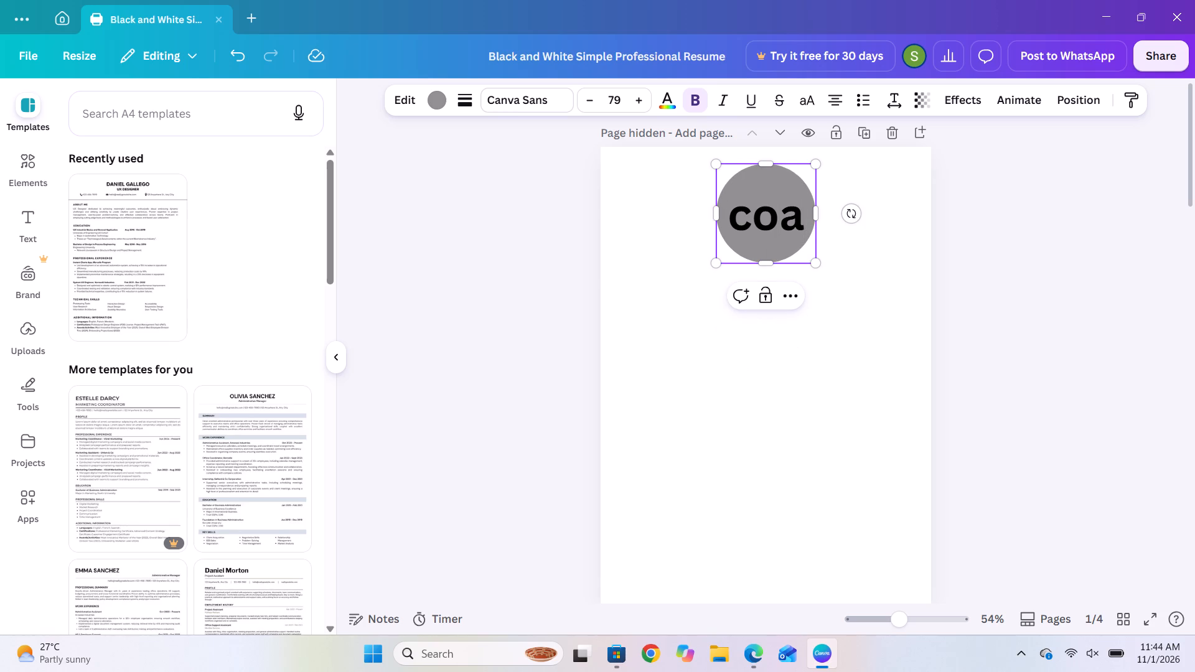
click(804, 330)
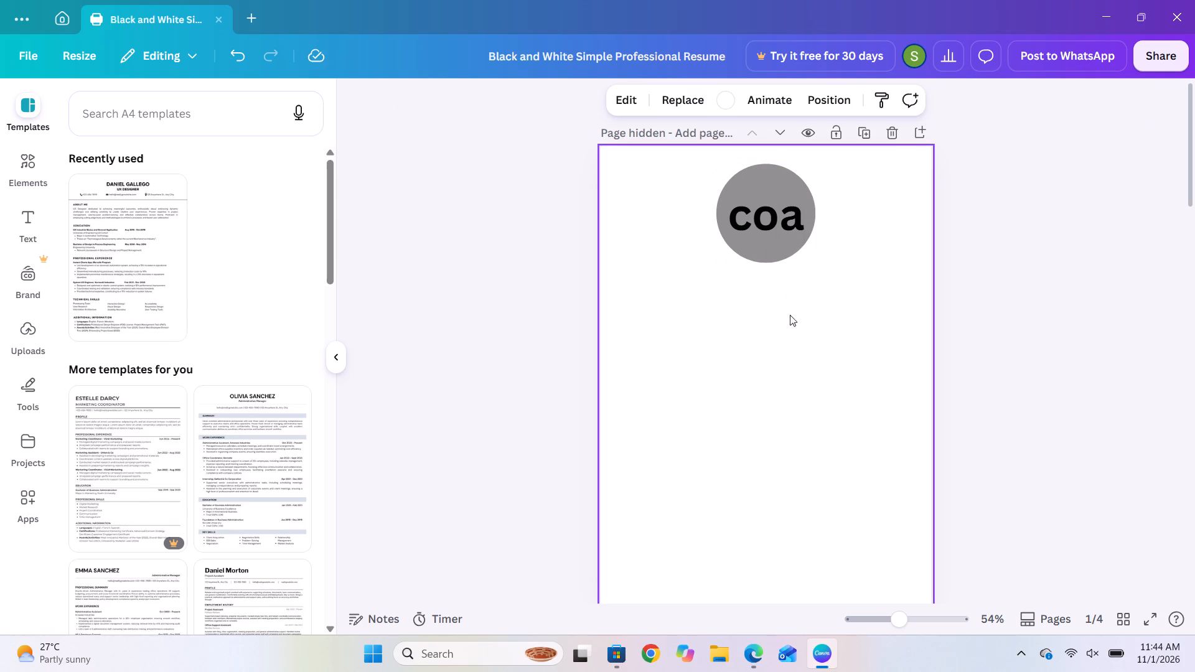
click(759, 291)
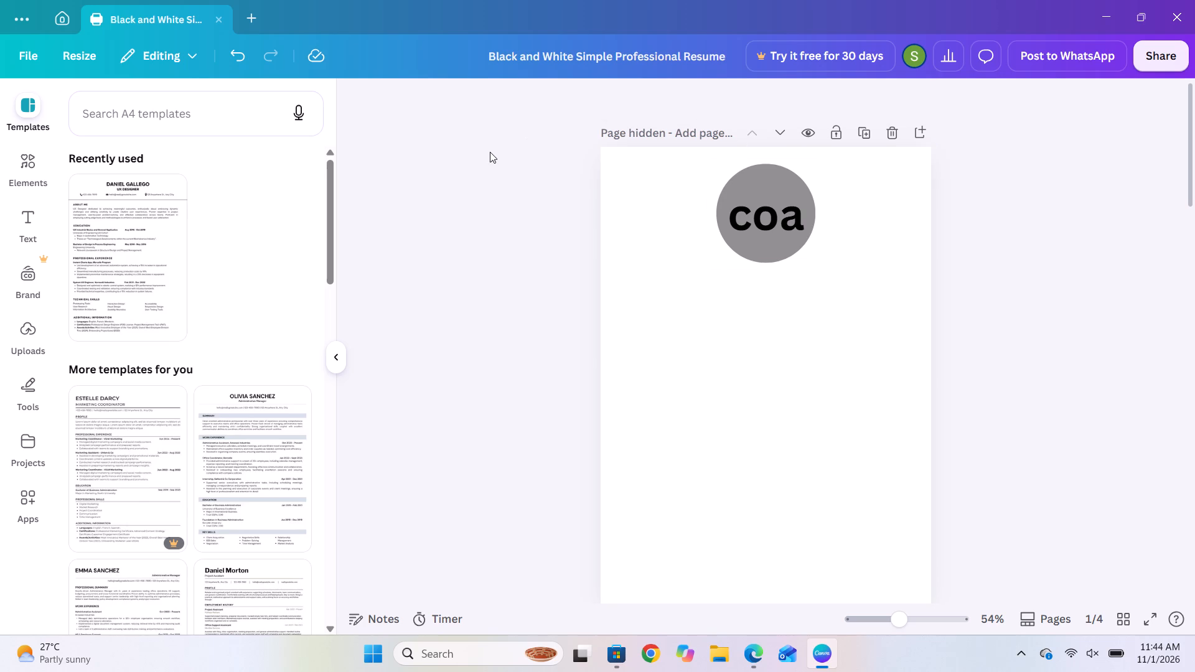
Add a paragraph text box, a subheading and a heading to the page below the grey circle.
click(34, 222)
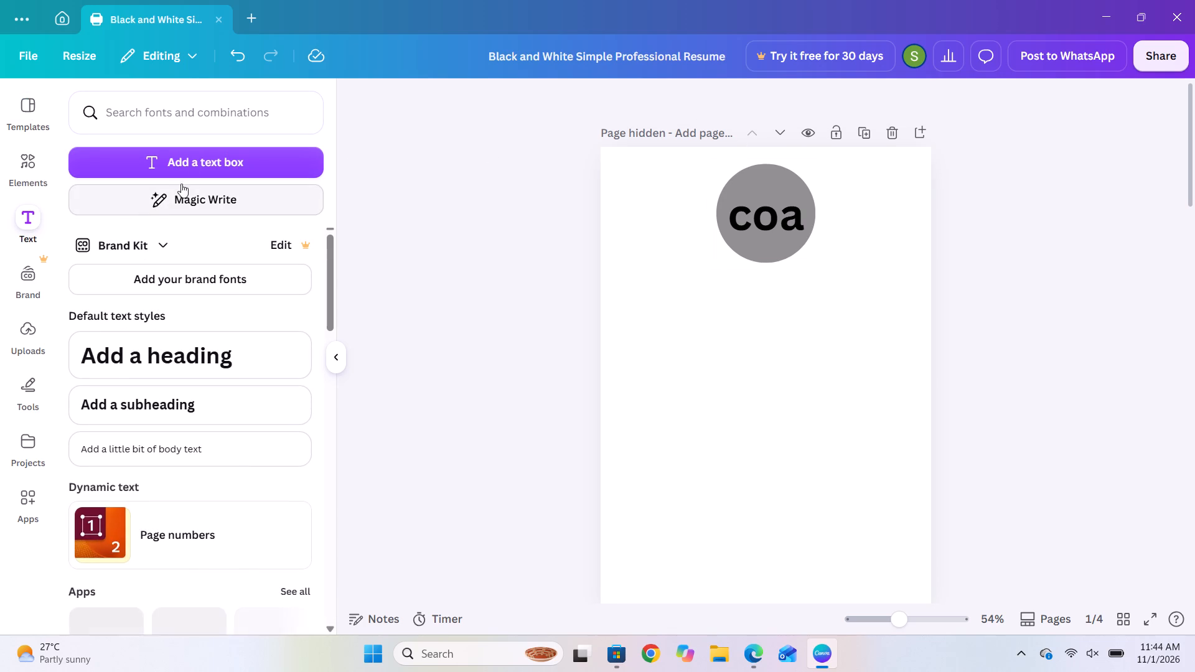
click(199, 168)
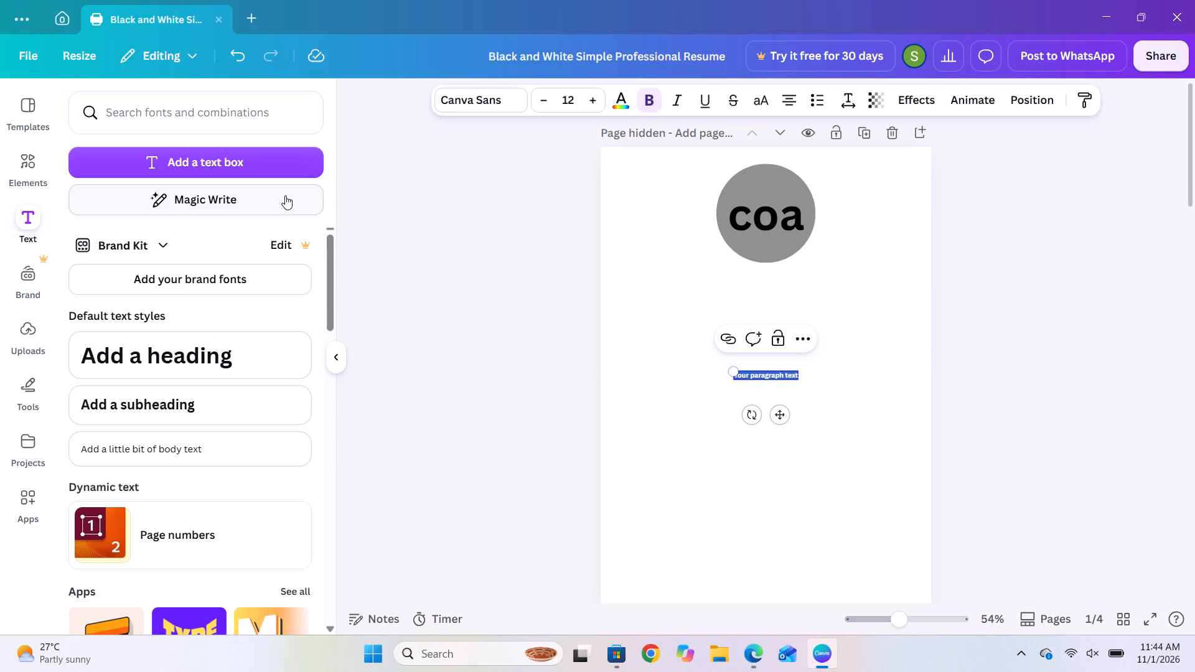
click(218, 409)
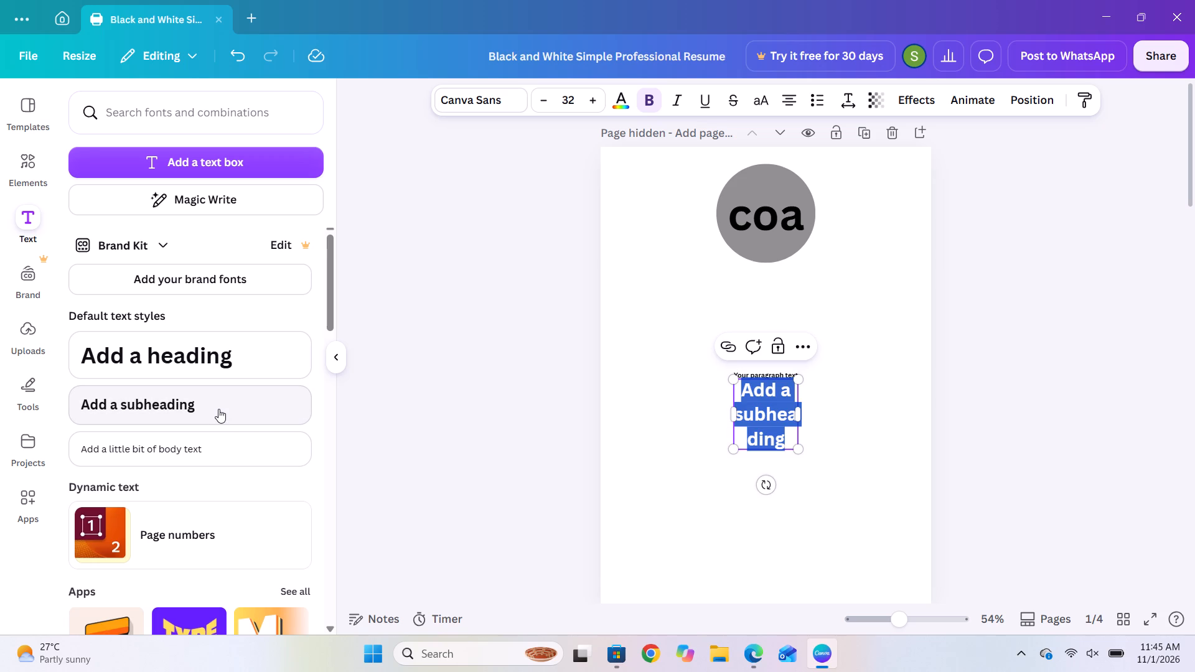
click(227, 355)
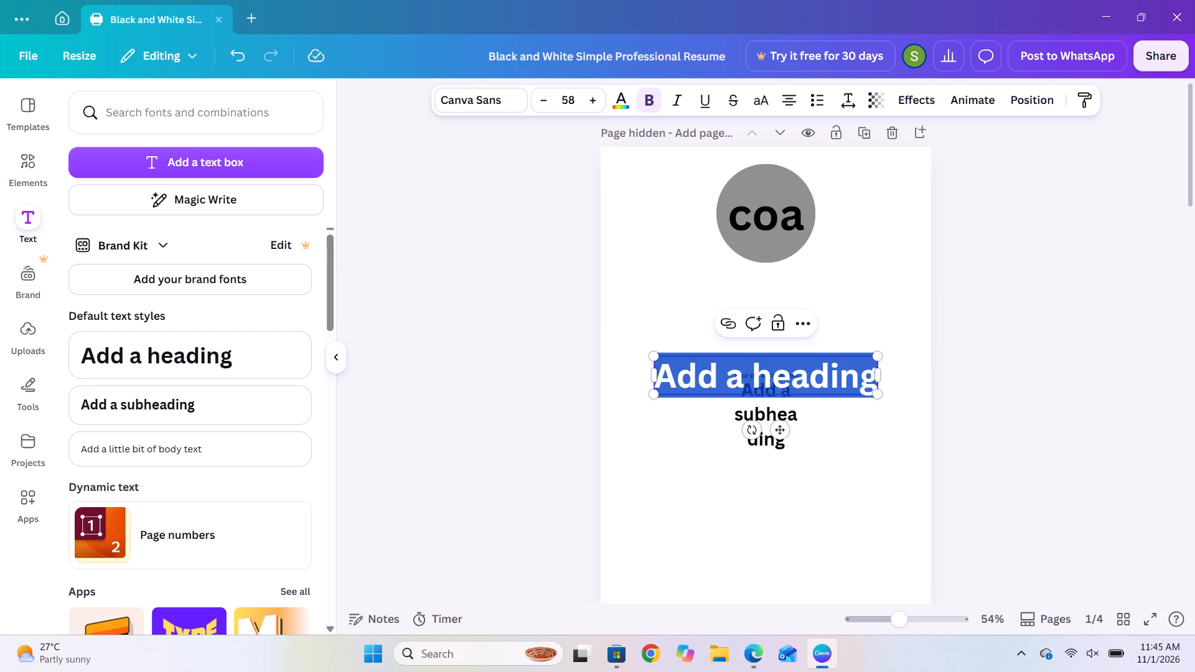
key(Up)
key(Up)
key(Up)
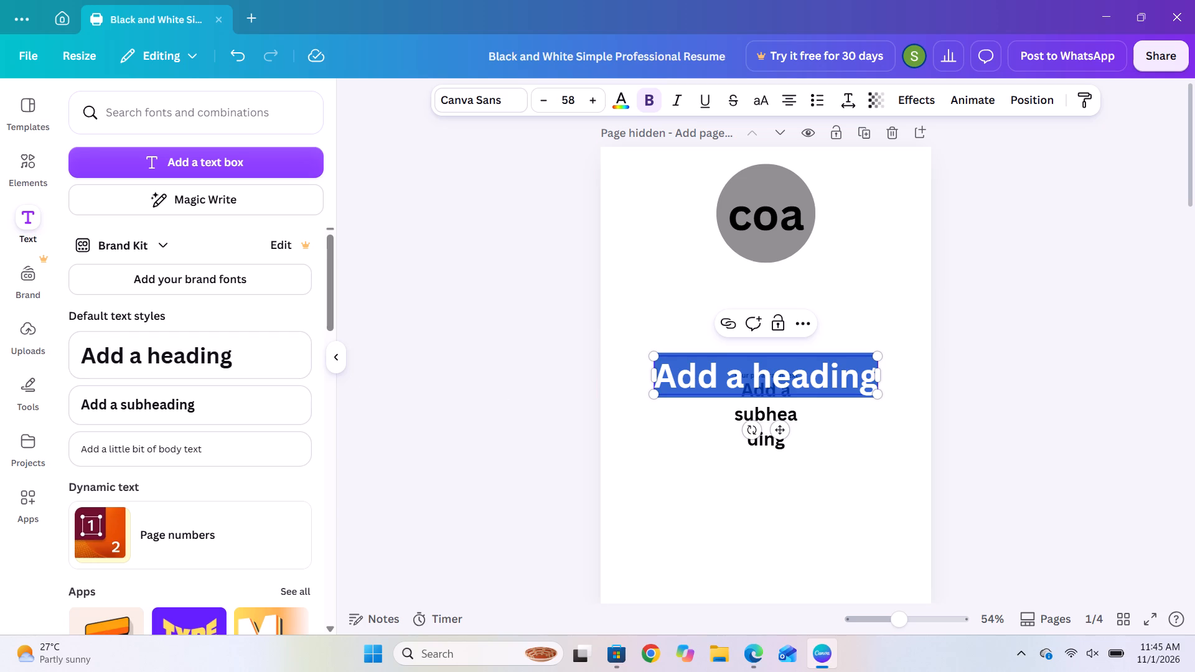
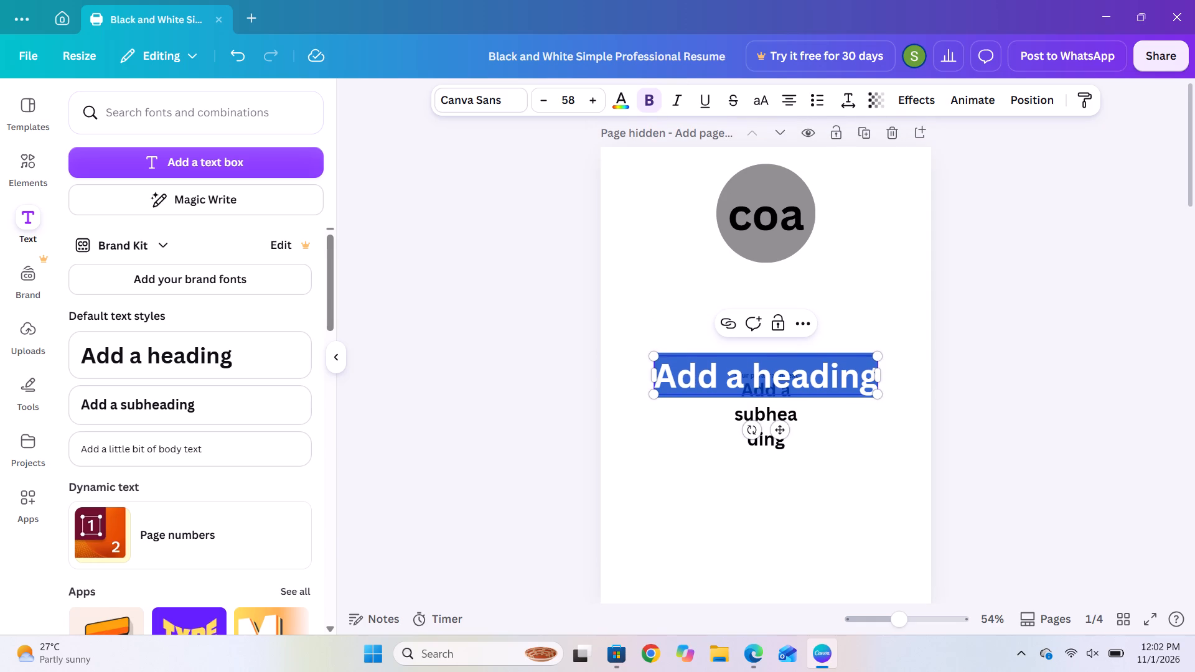
Clear the overlapping placeholder heading and subheading text boxes below the circle logo, keeping the circle and its coa text.
click(215, 395)
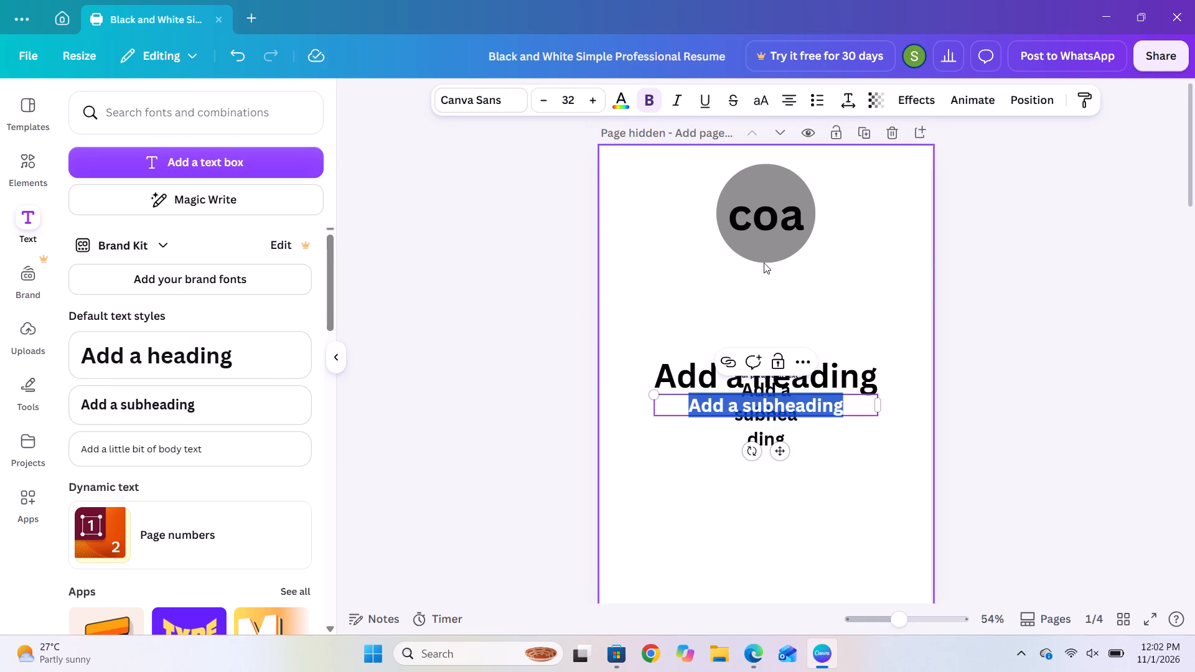
click(778, 408)
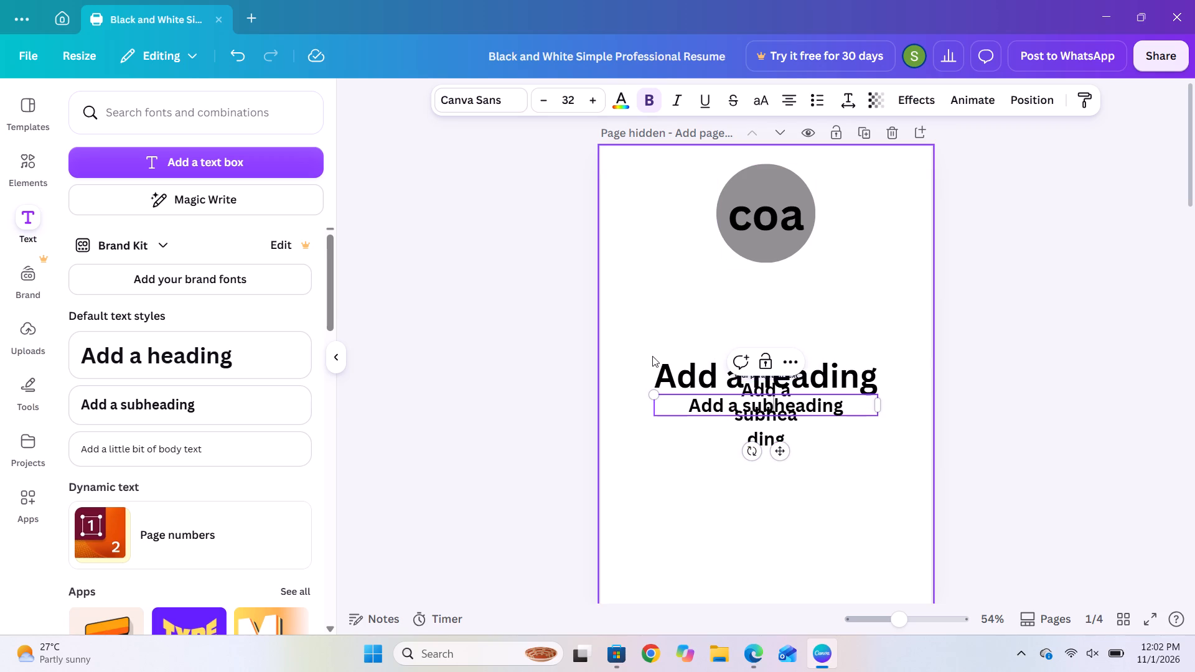
drag(649, 346, 930, 497)
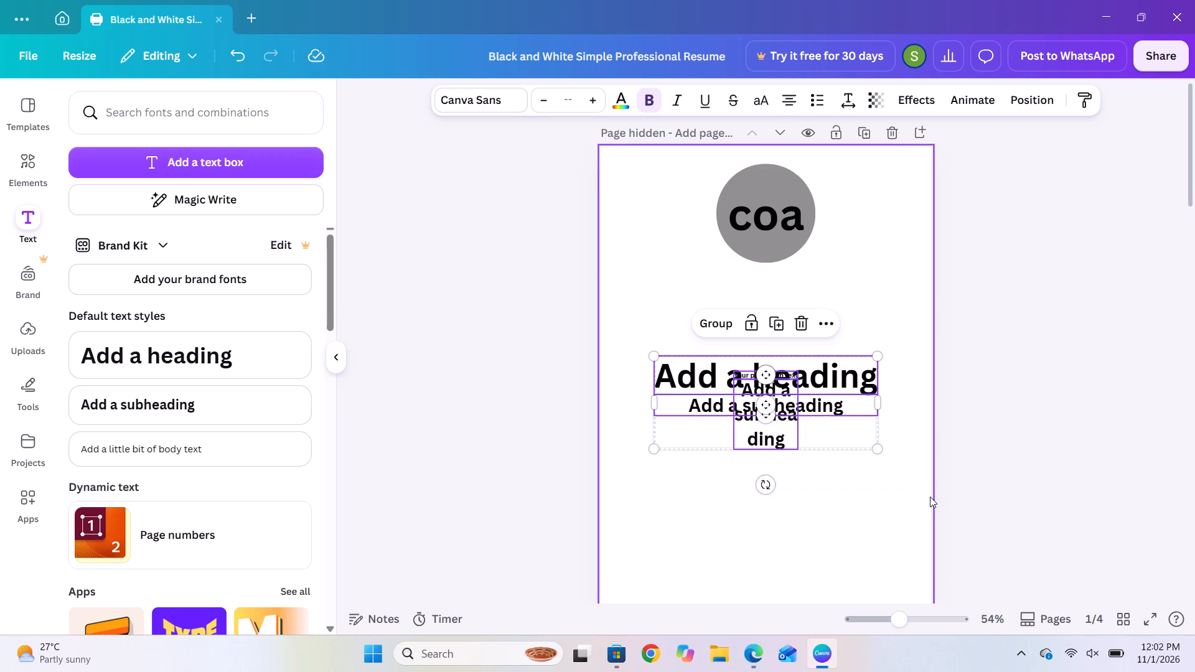
key(BackSpace)
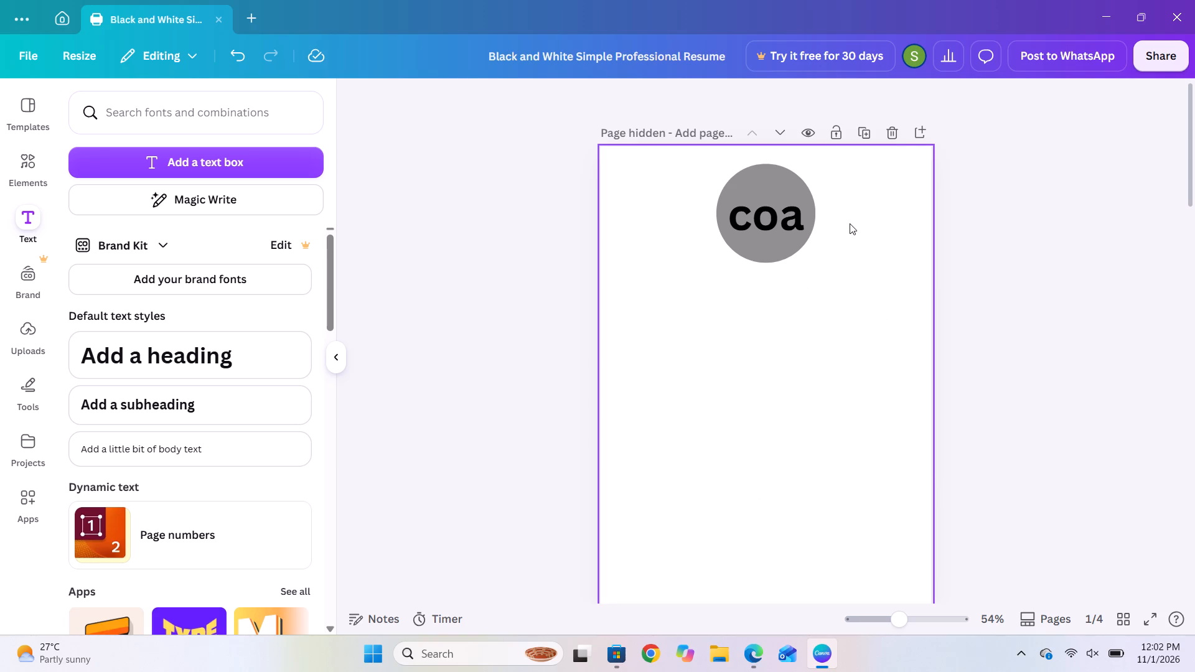
Add a new subheading text box to the page reading "unit 1".
click(237, 416)
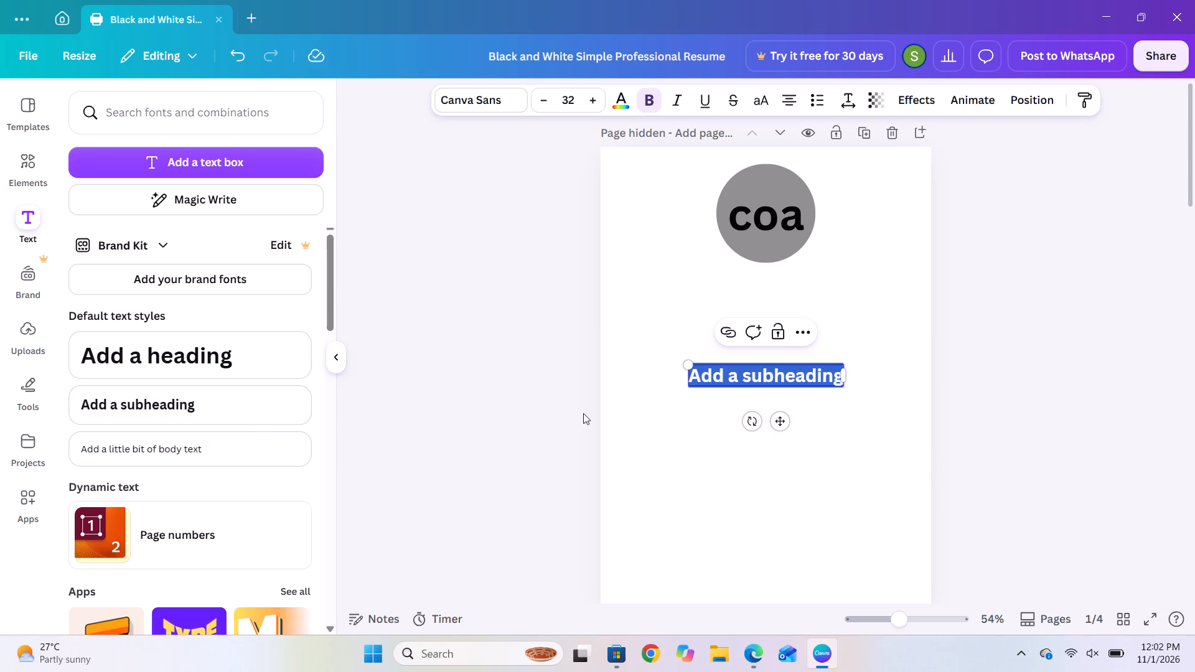
text(unu)
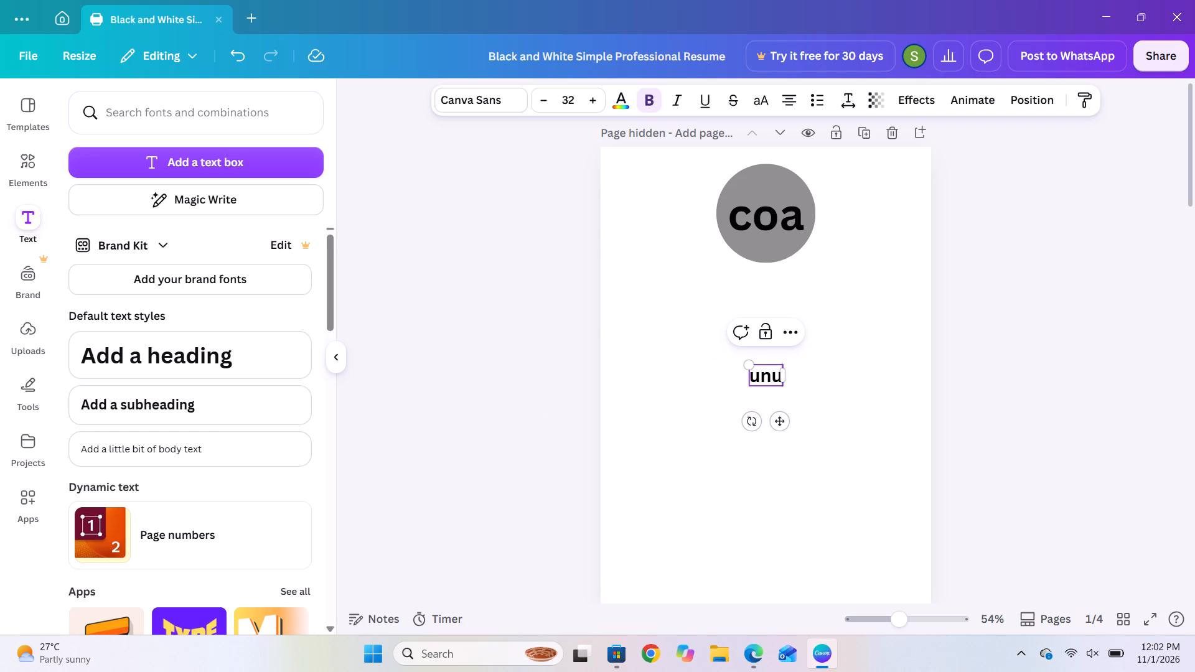
key(BackSpace)
text(it 1)
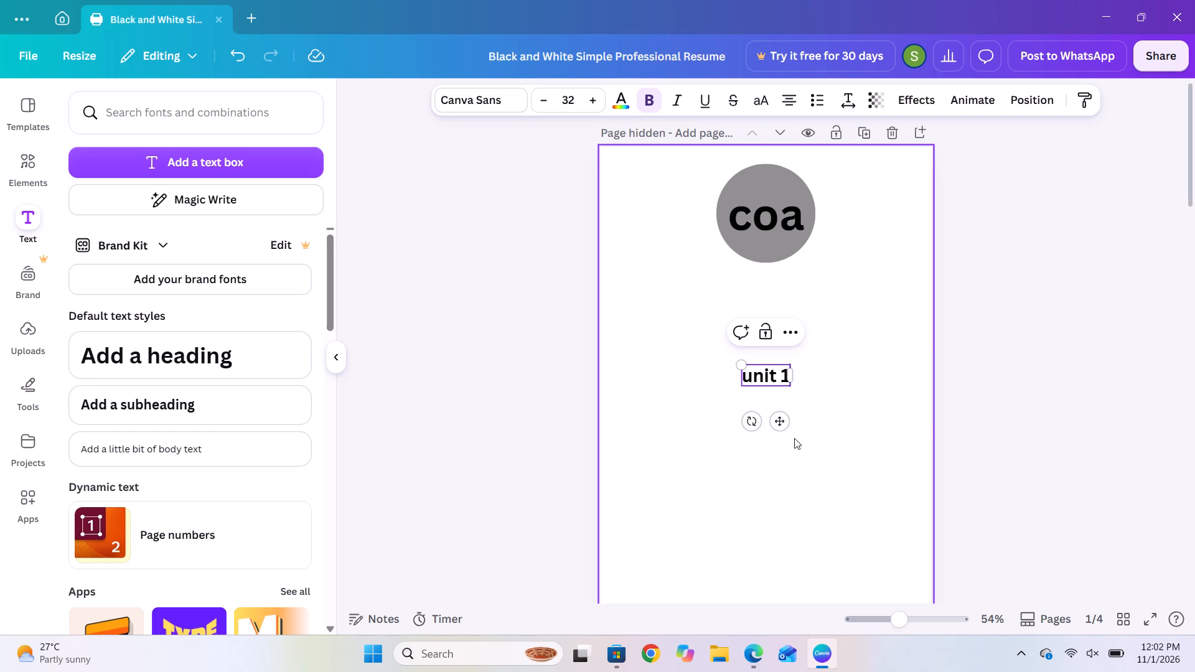
Move the "unit 1" text into the grey circle, centred horizontally just beneath the coa text.
drag(782, 422, 784, 391)
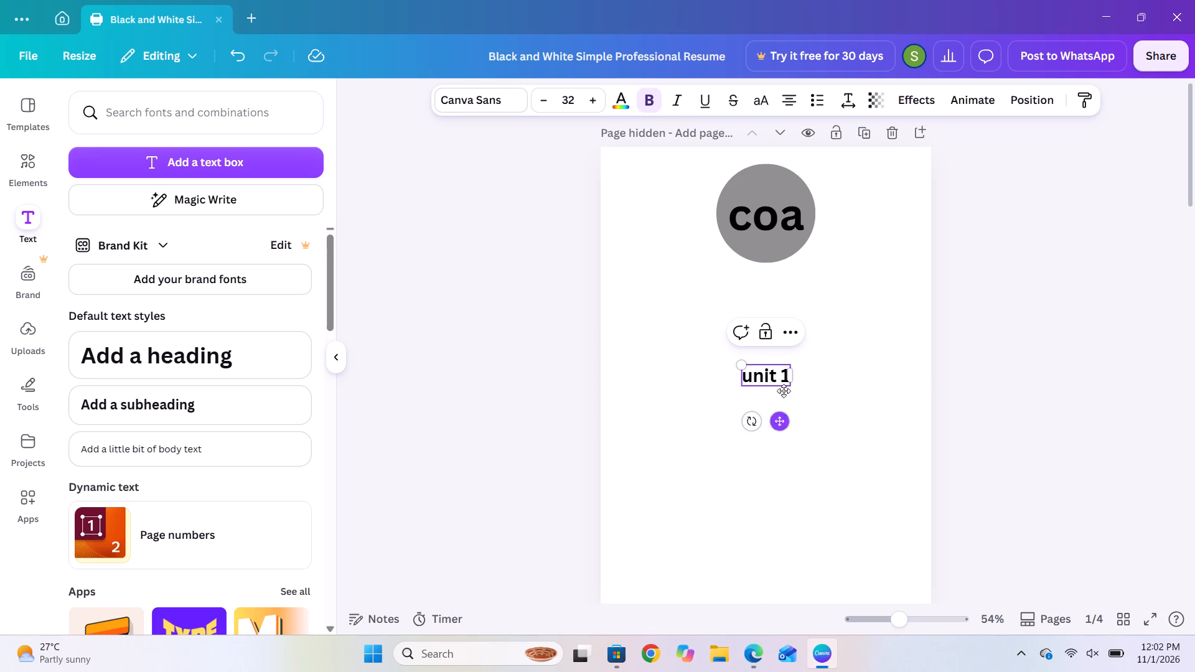
drag(784, 391, 794, 296)
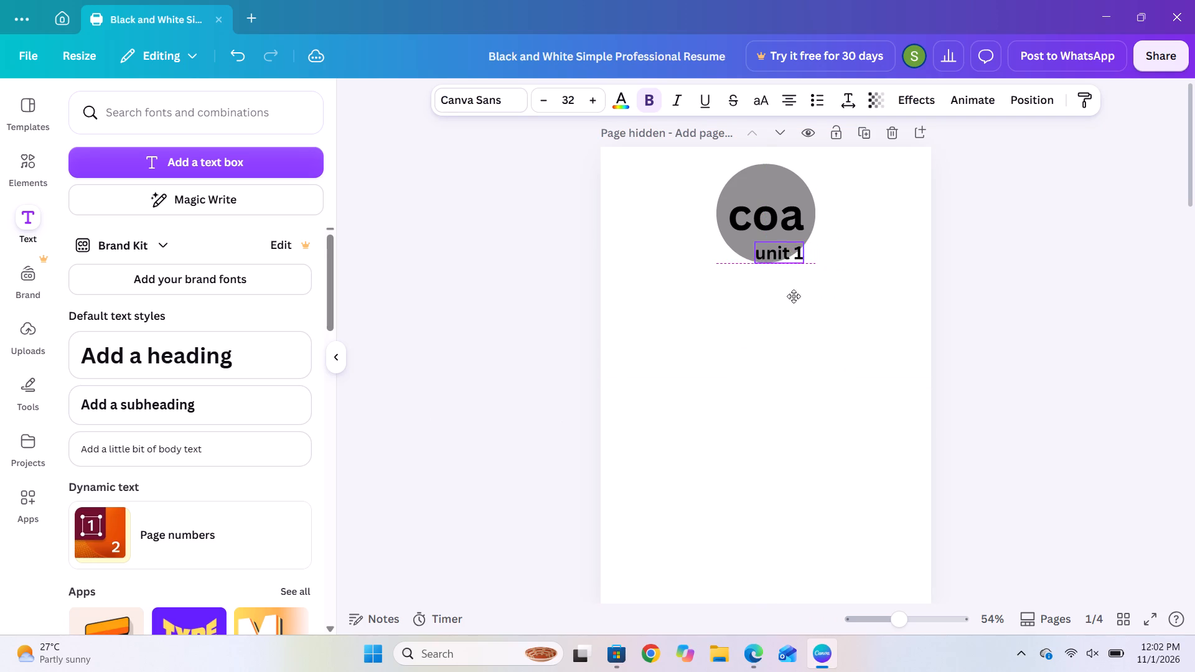
drag(794, 296, 787, 292)
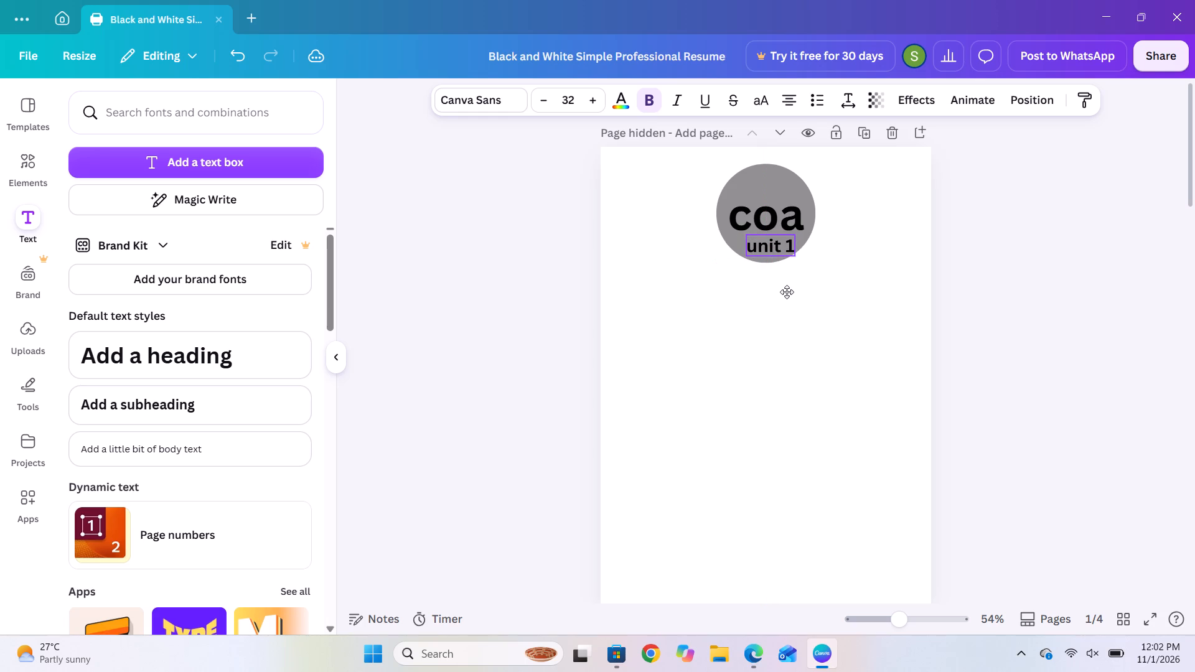
drag(787, 292, 784, 292)
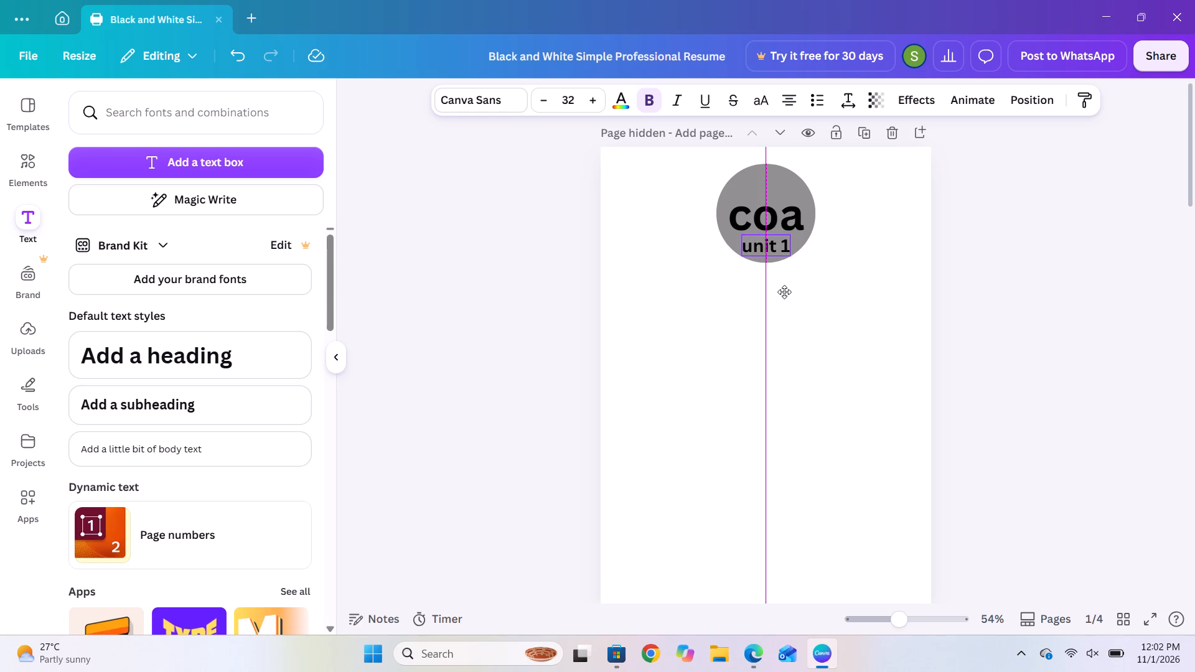
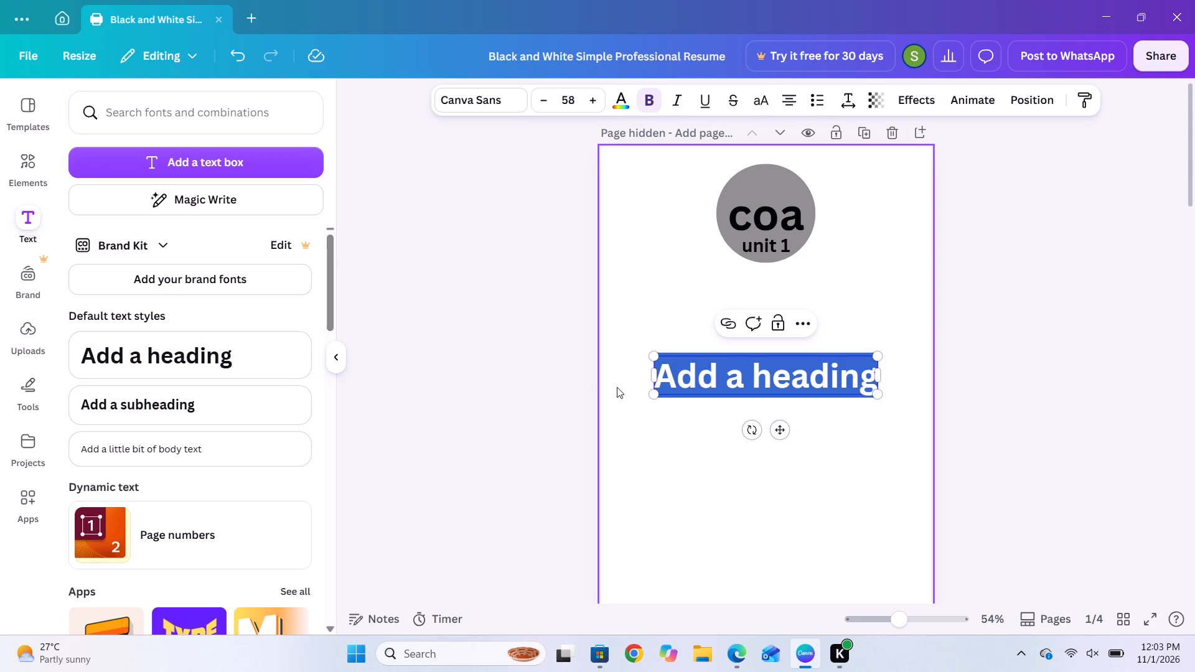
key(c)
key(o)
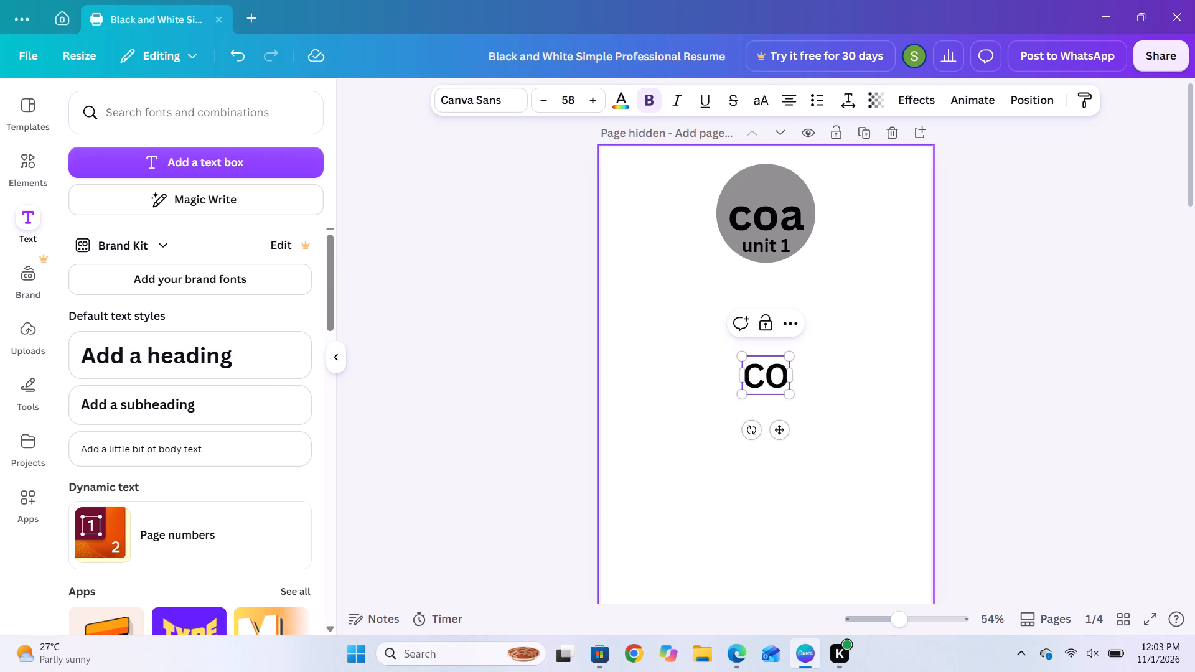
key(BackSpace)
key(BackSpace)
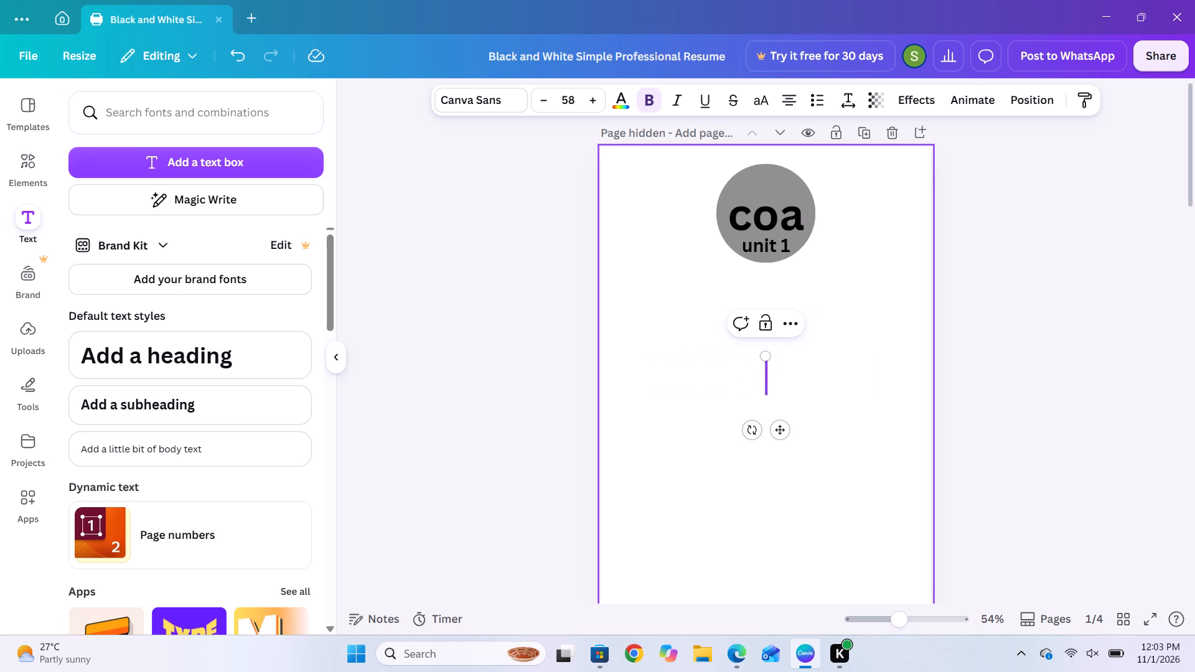
Add a subheading text box to the page reading "CONTROL UNIT".
click(280, 416)
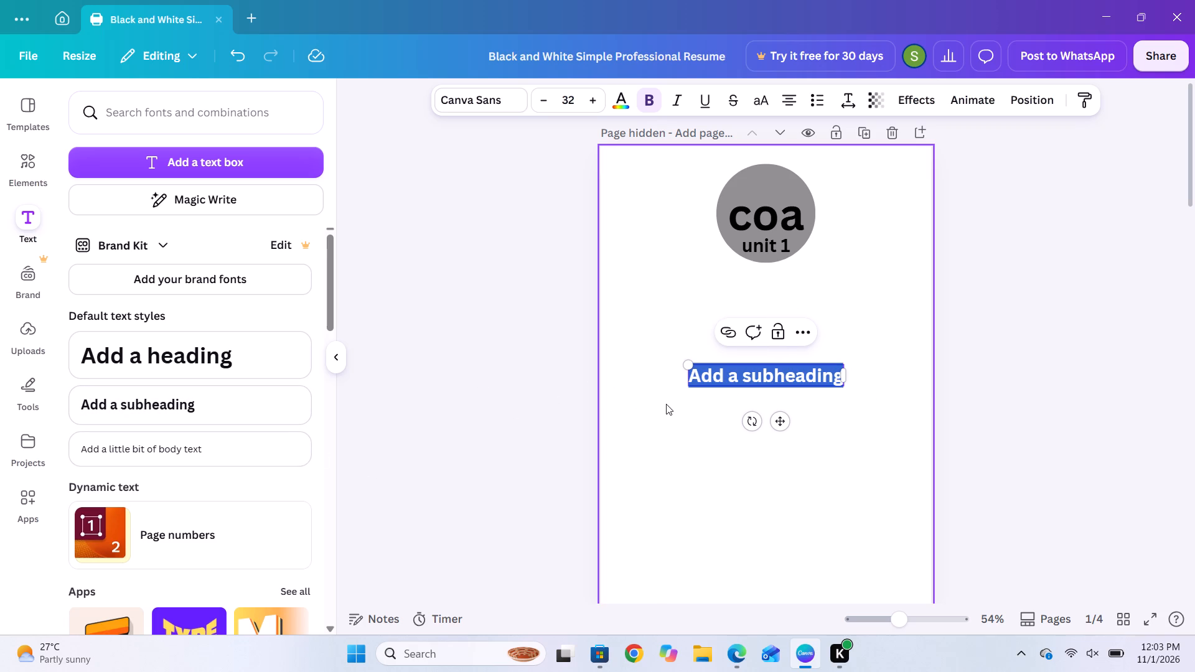
key(c)
text(ONTROL UNIT)
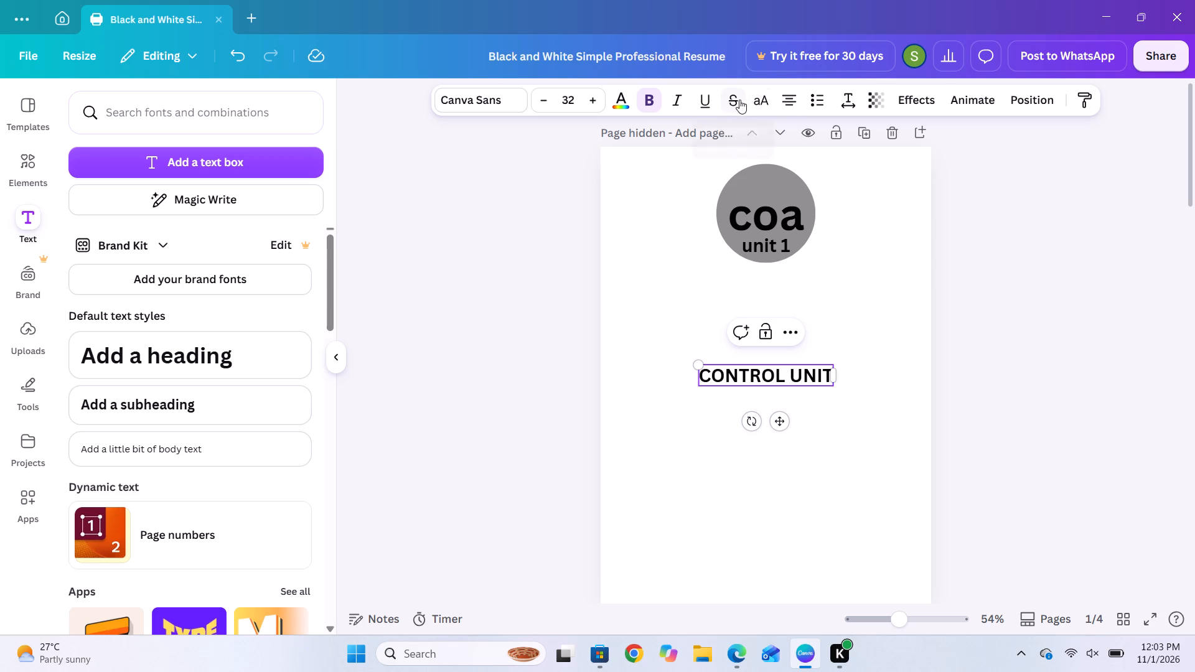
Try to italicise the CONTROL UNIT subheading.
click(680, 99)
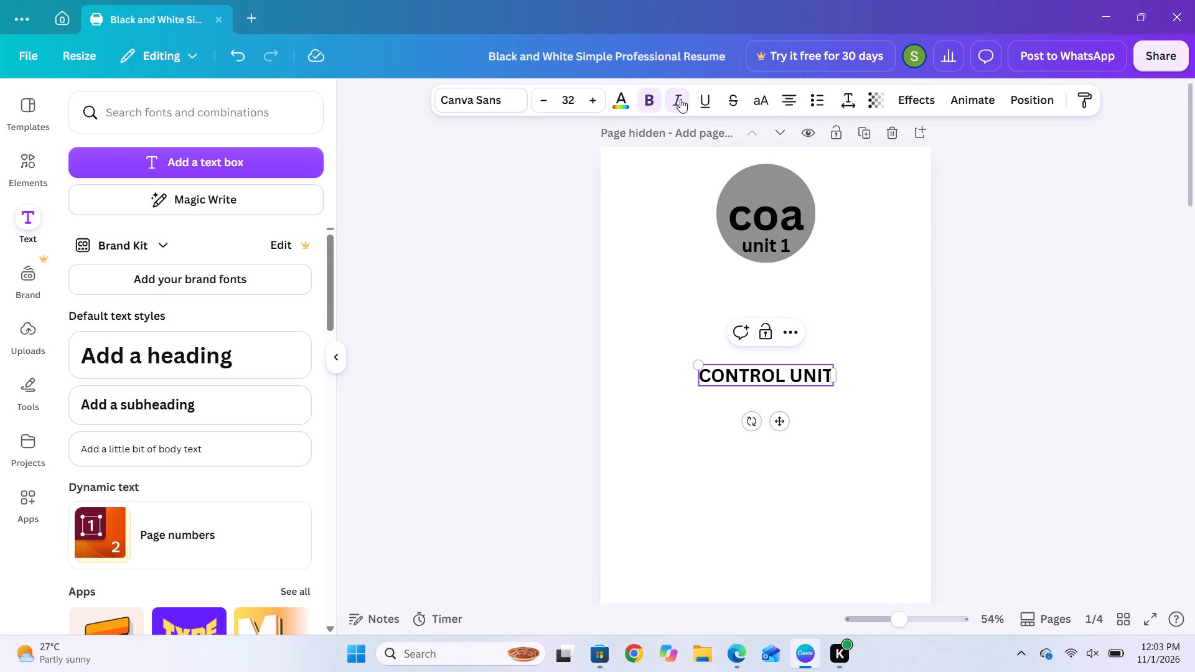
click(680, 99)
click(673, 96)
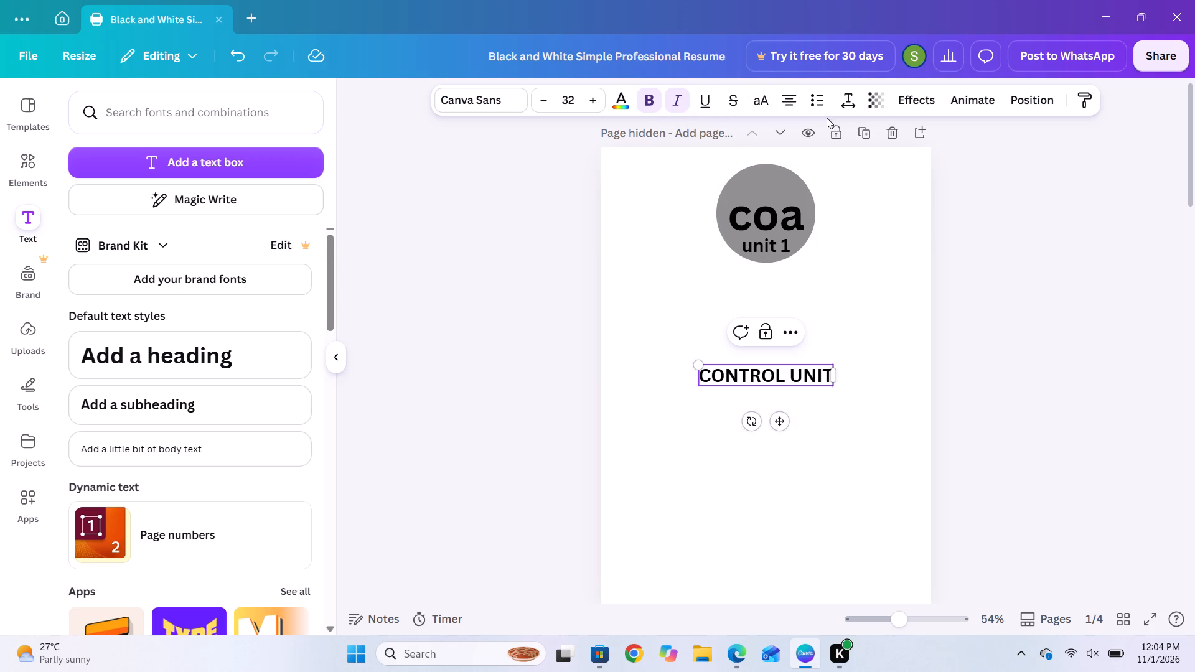
Move the CONTROL UNIT subheading up to just below the grey circle, near the left side of the page.
drag(795, 379, 743, 337)
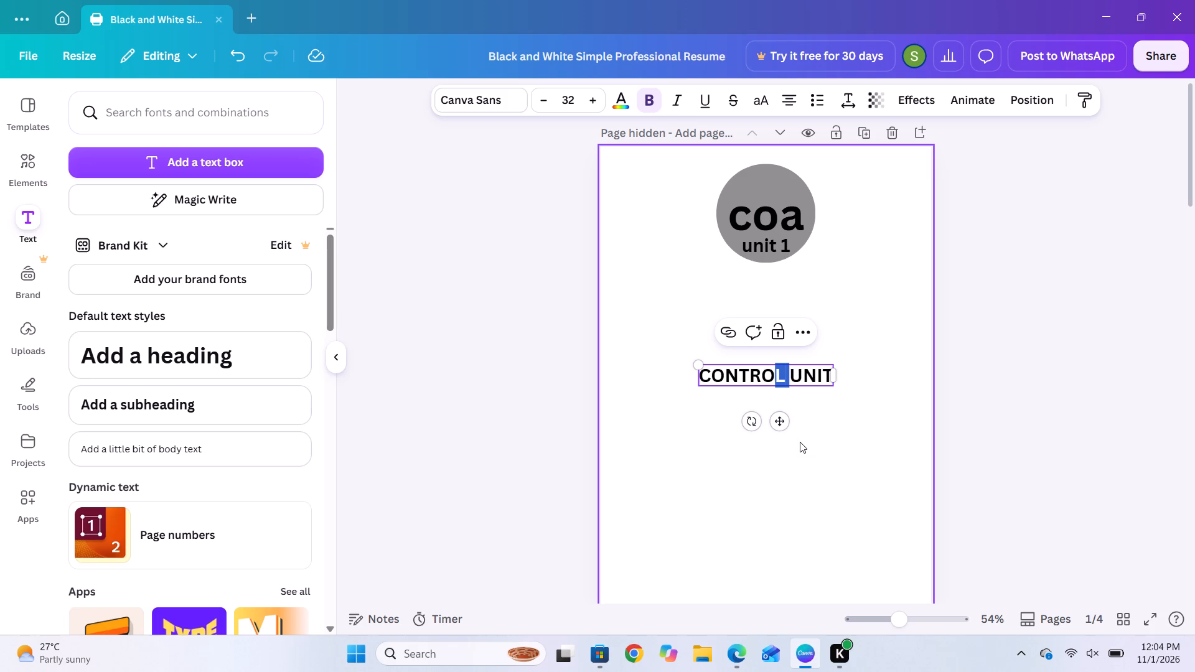
drag(779, 420, 729, 341)
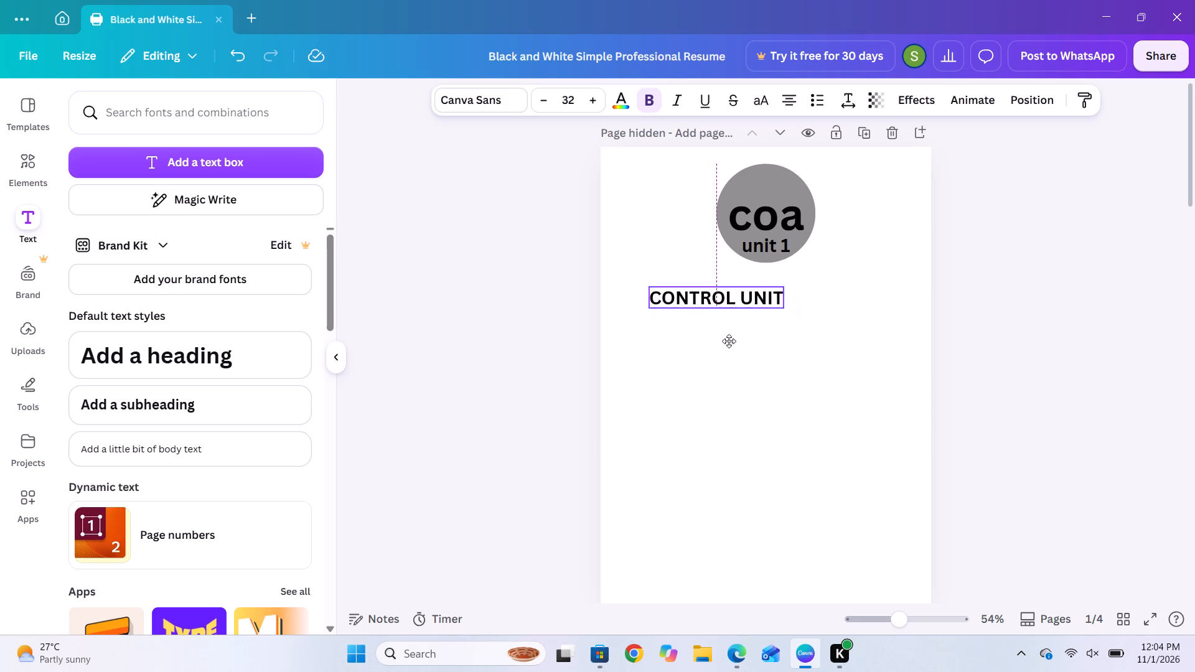
drag(729, 341, 698, 333)
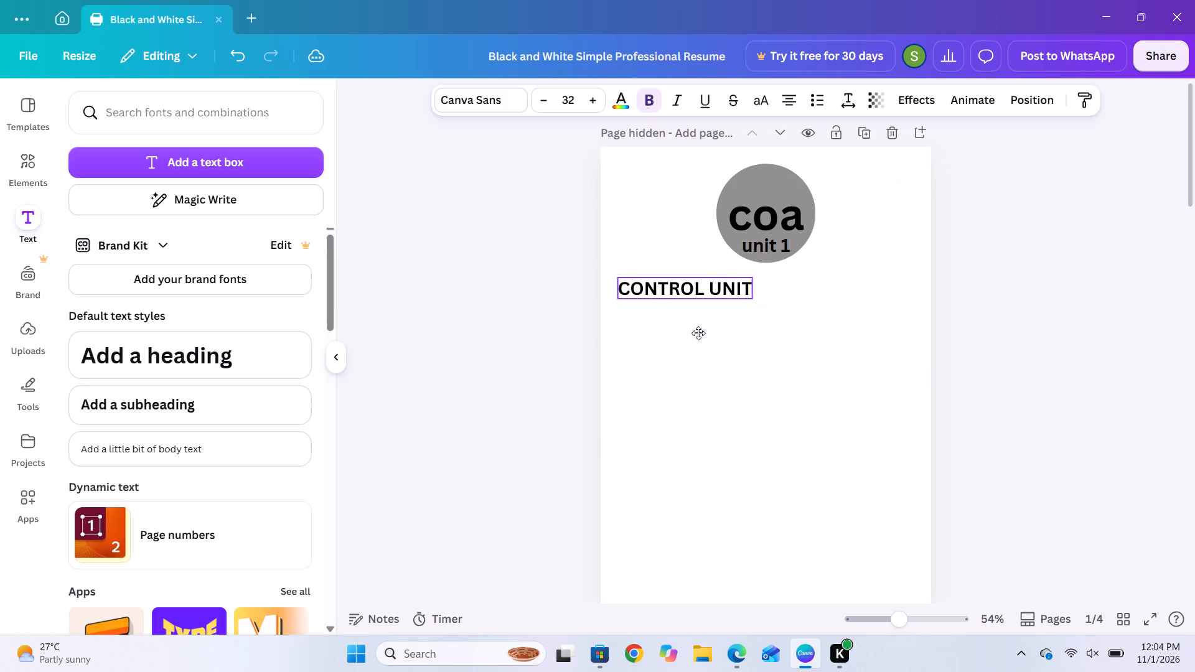
drag(698, 333, 700, 332)
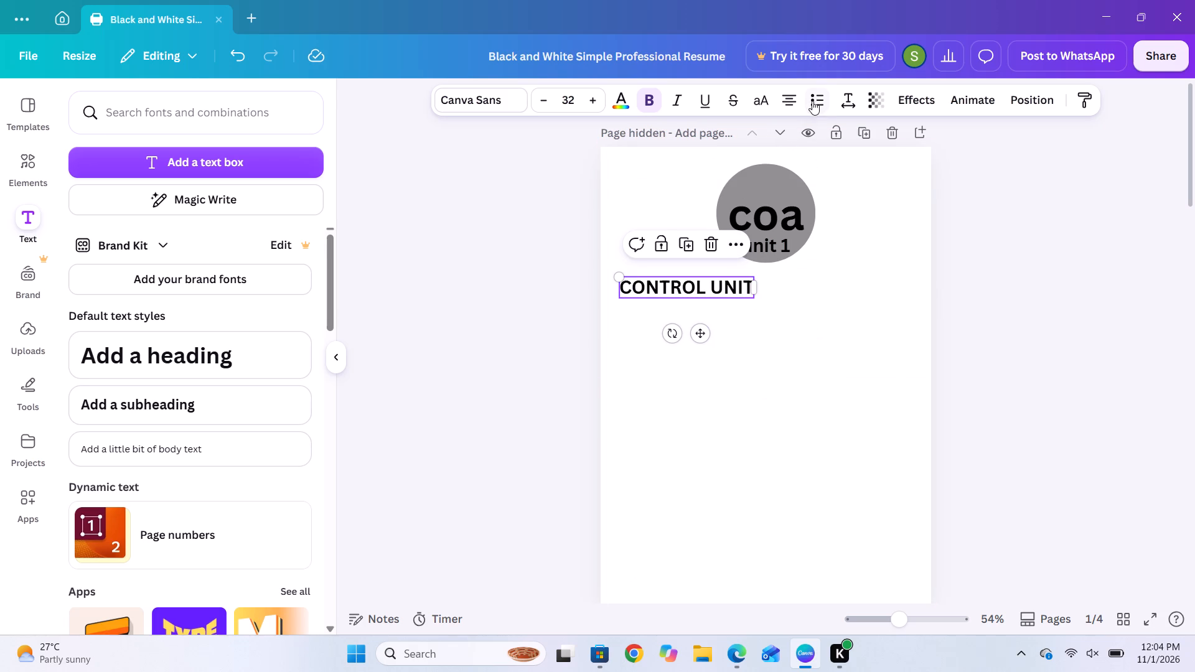
Turn the CONTROL UNIT subheading into a bulleted item and shift it so the bullet sits at the page's left edge.
click(813, 100)
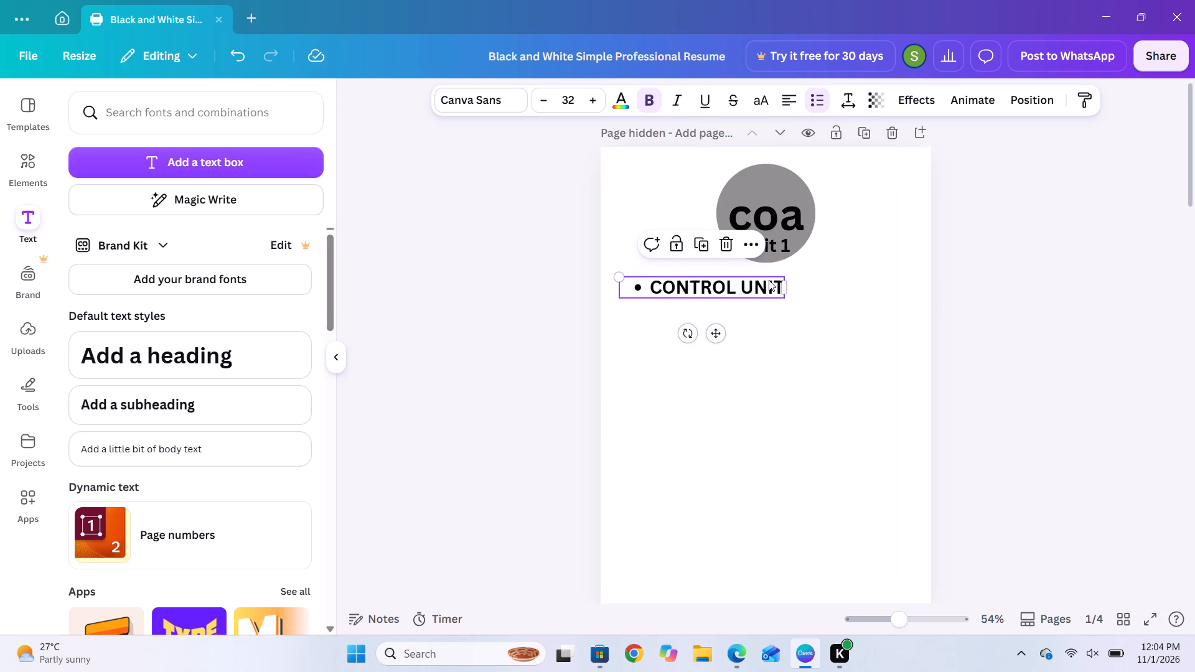
drag(715, 335, 687, 331)
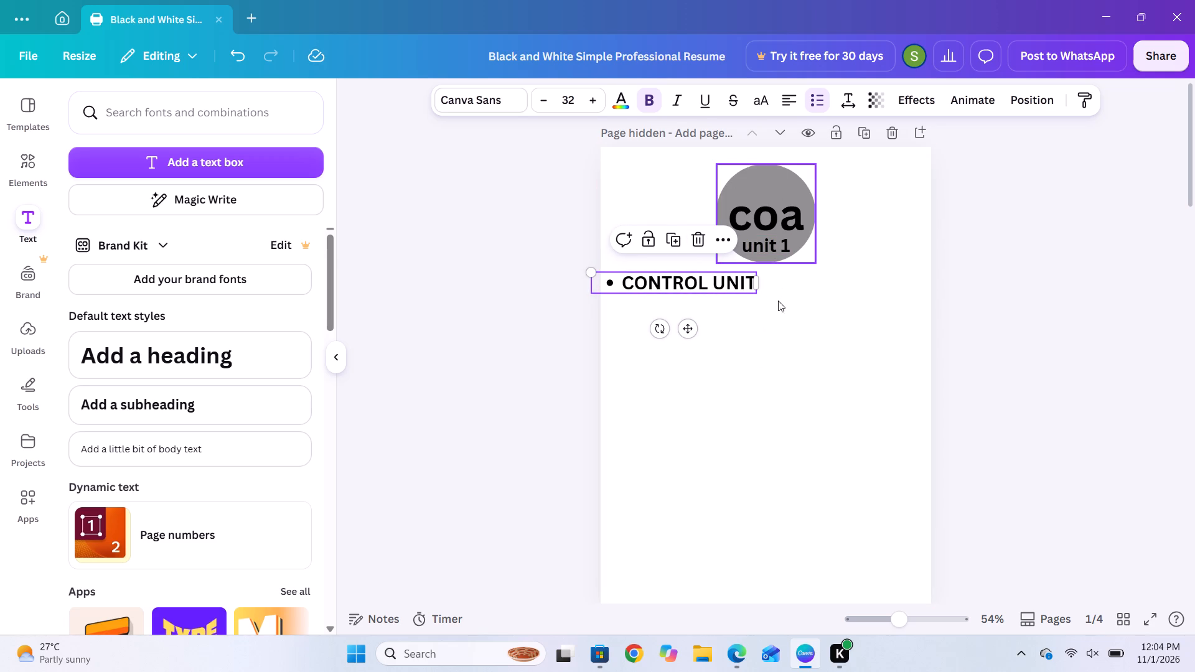
click(753, 314)
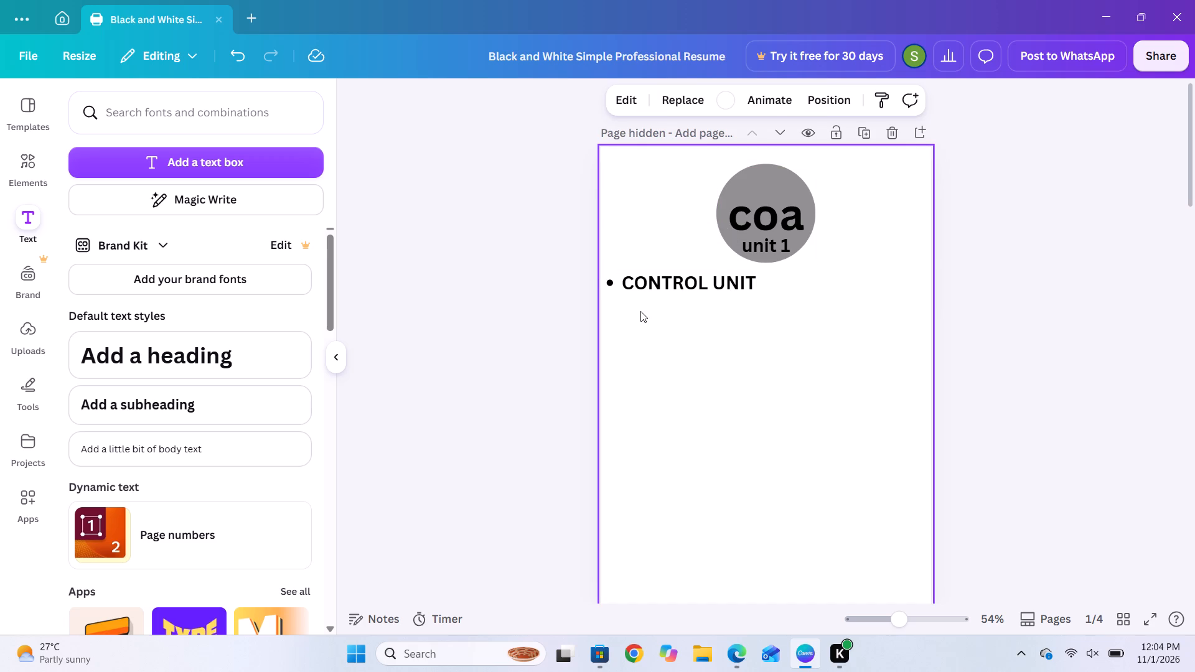
click(627, 306)
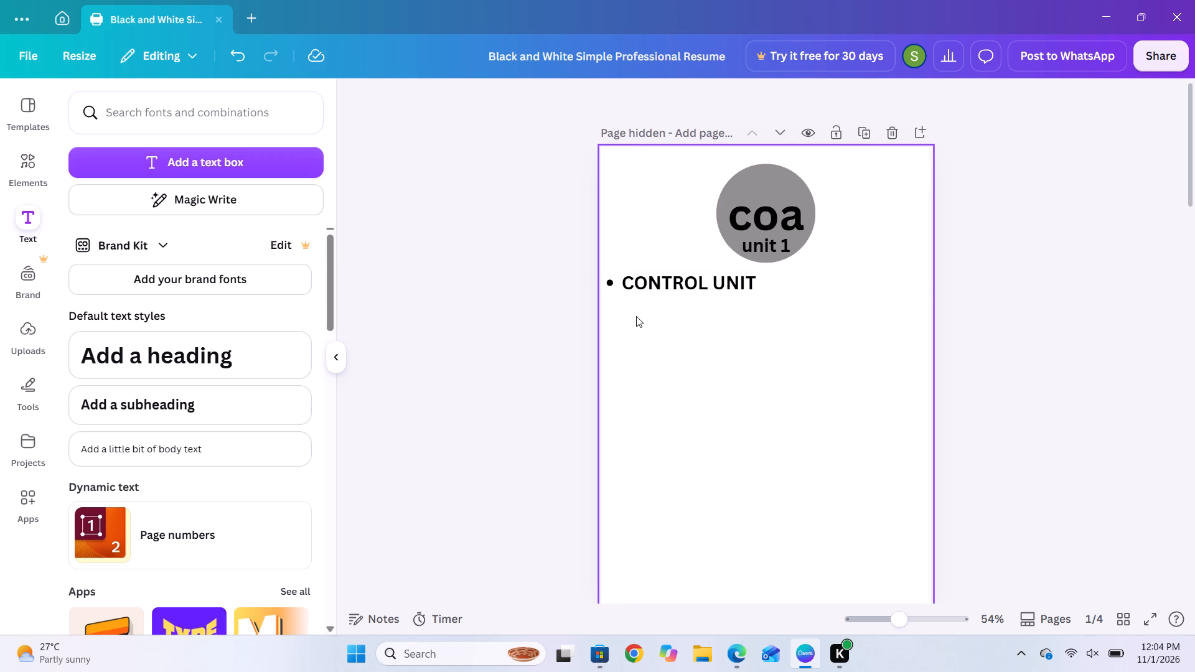
click(636, 316)
click(678, 362)
Add a body text box and place it directly beneath the CONTROL UNIT subheading, near the page's left edge.
click(237, 459)
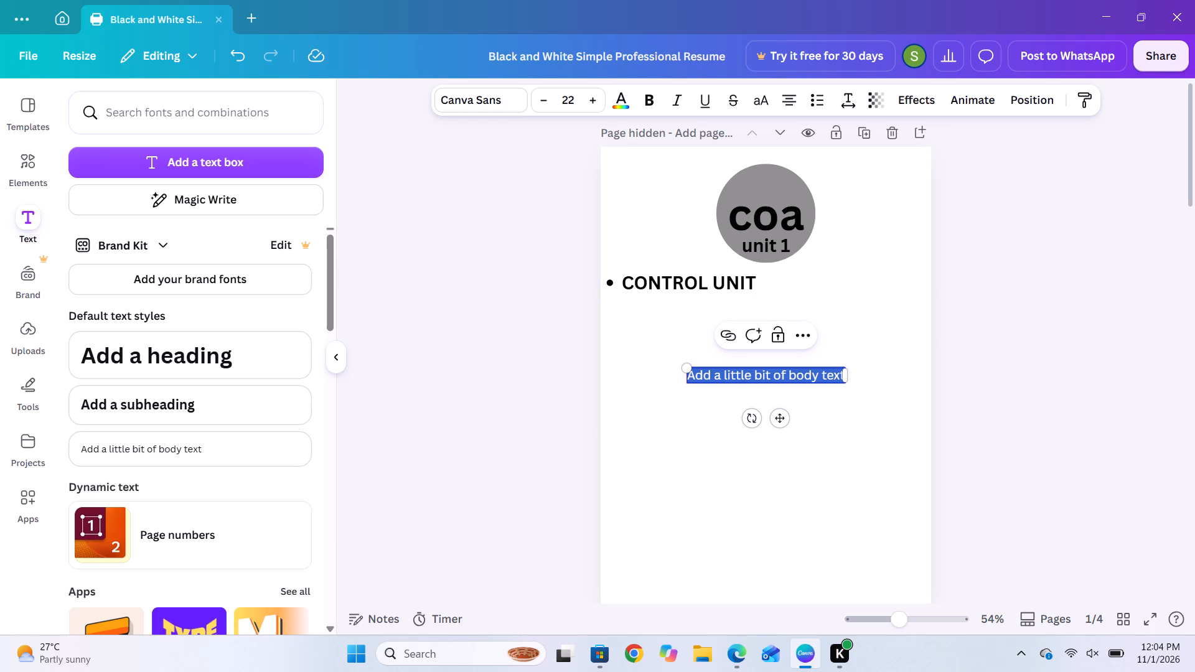
drag(785, 414, 718, 357)
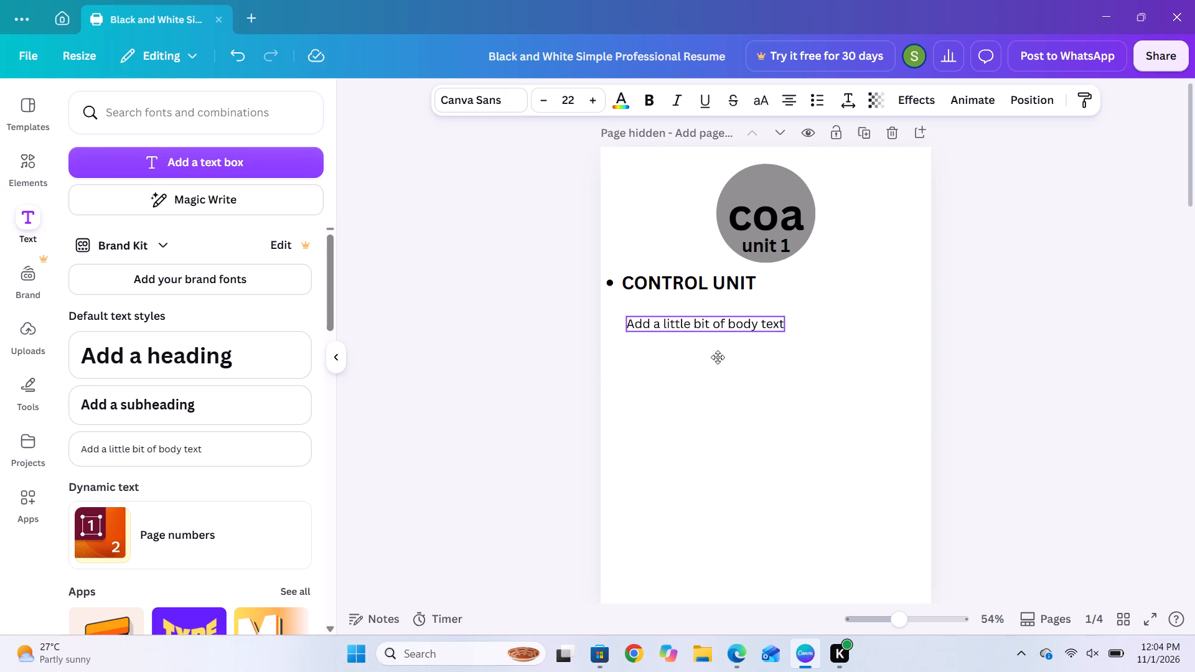
drag(718, 357, 705, 343)
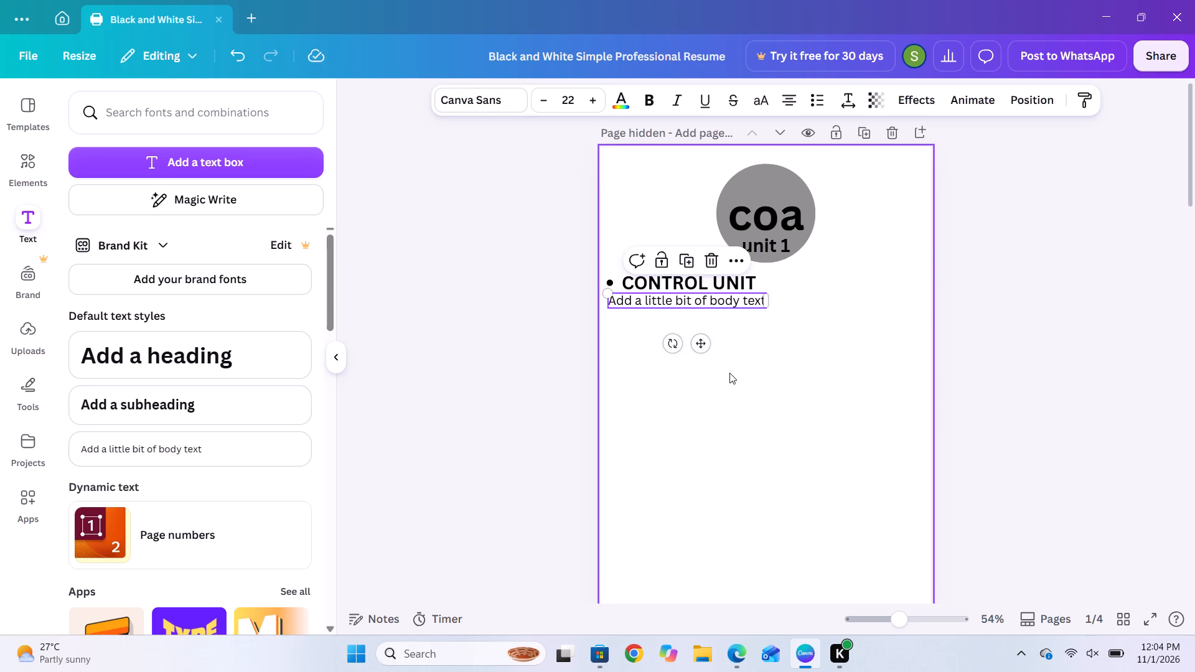
click(731, 264)
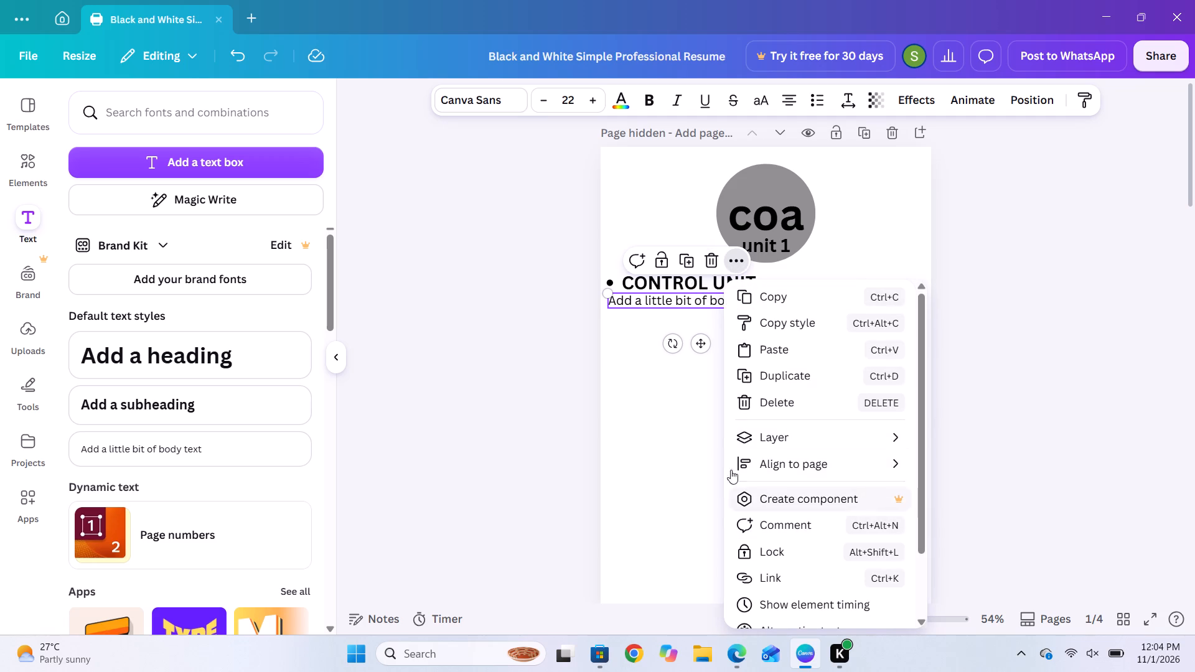
click(675, 398)
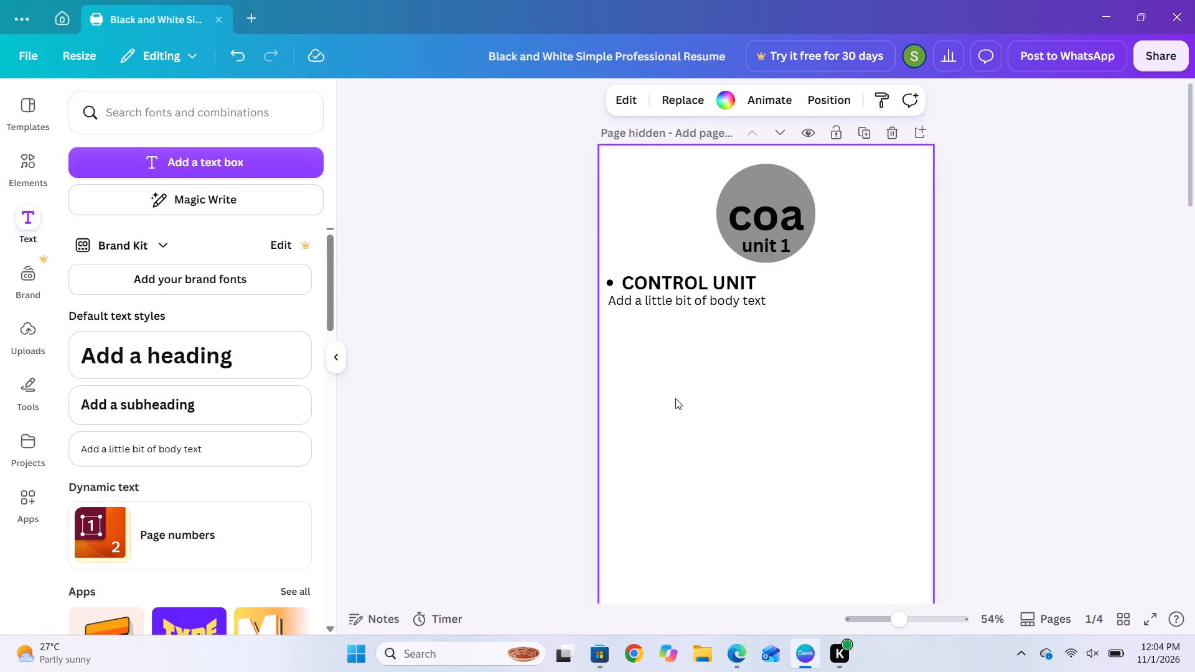
Change the text colour of the CONTROL UNIT subheading to light blue #38b6ff.
click(681, 297)
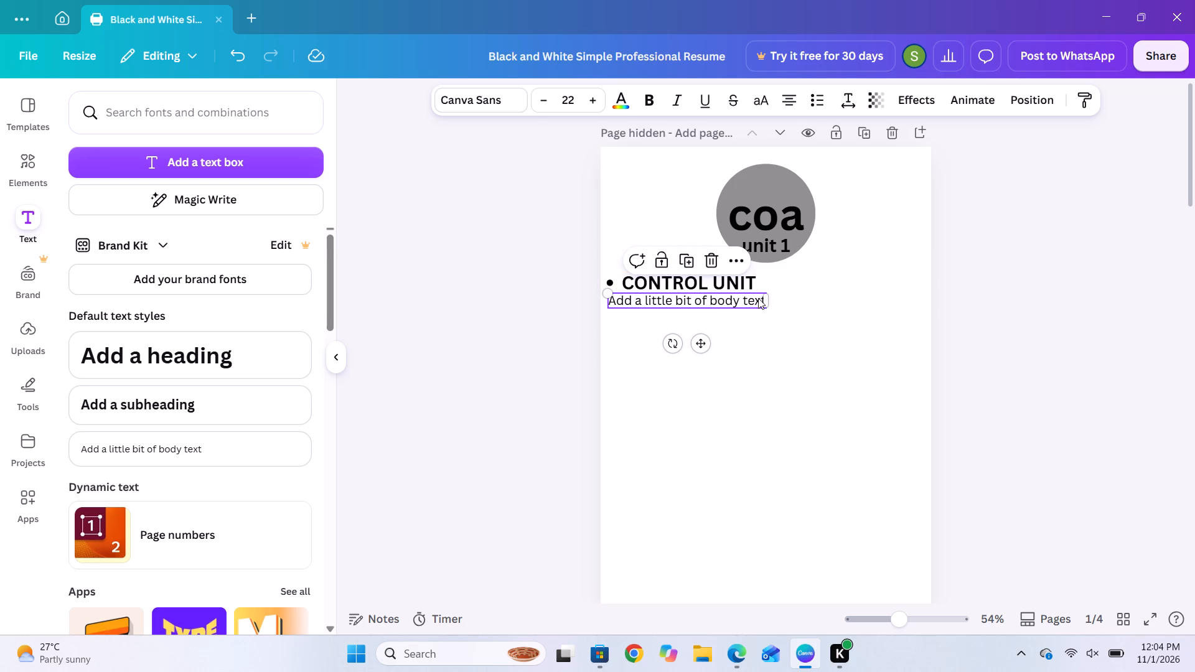
click(621, 96)
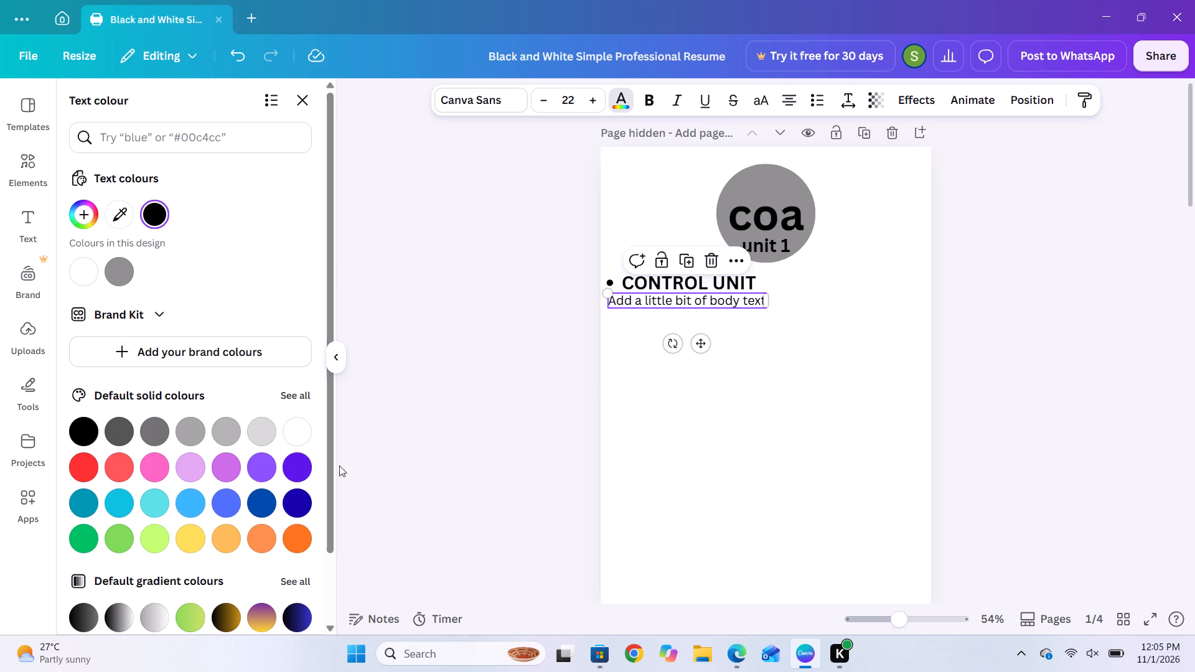
click(663, 284)
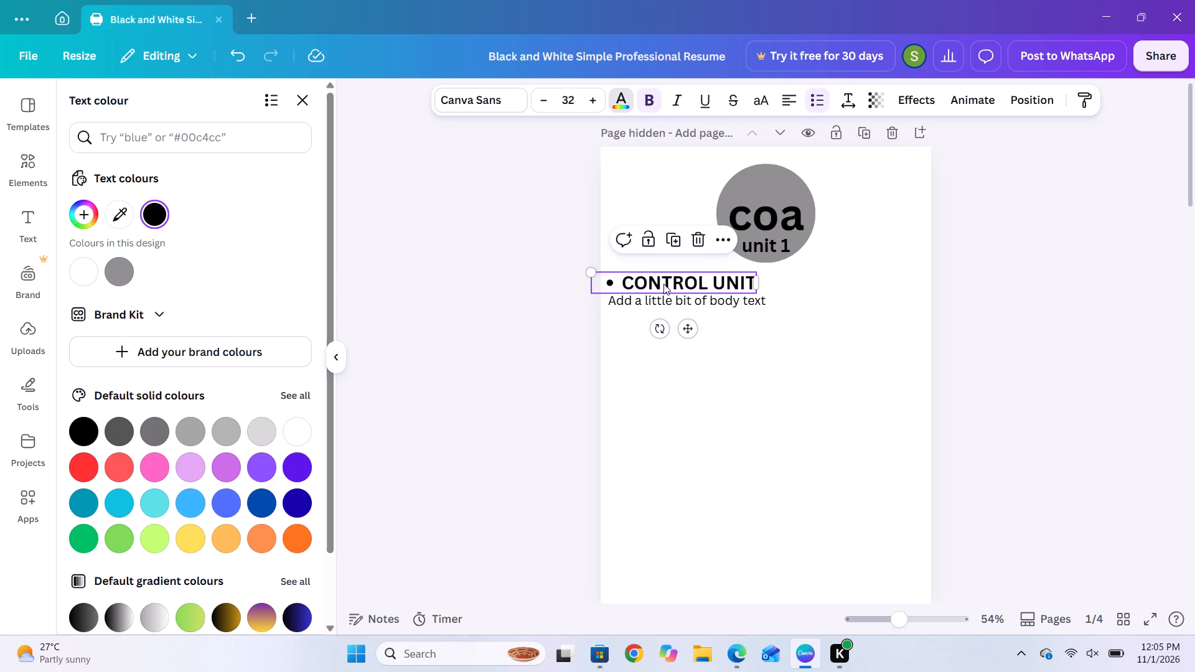
click(190, 503)
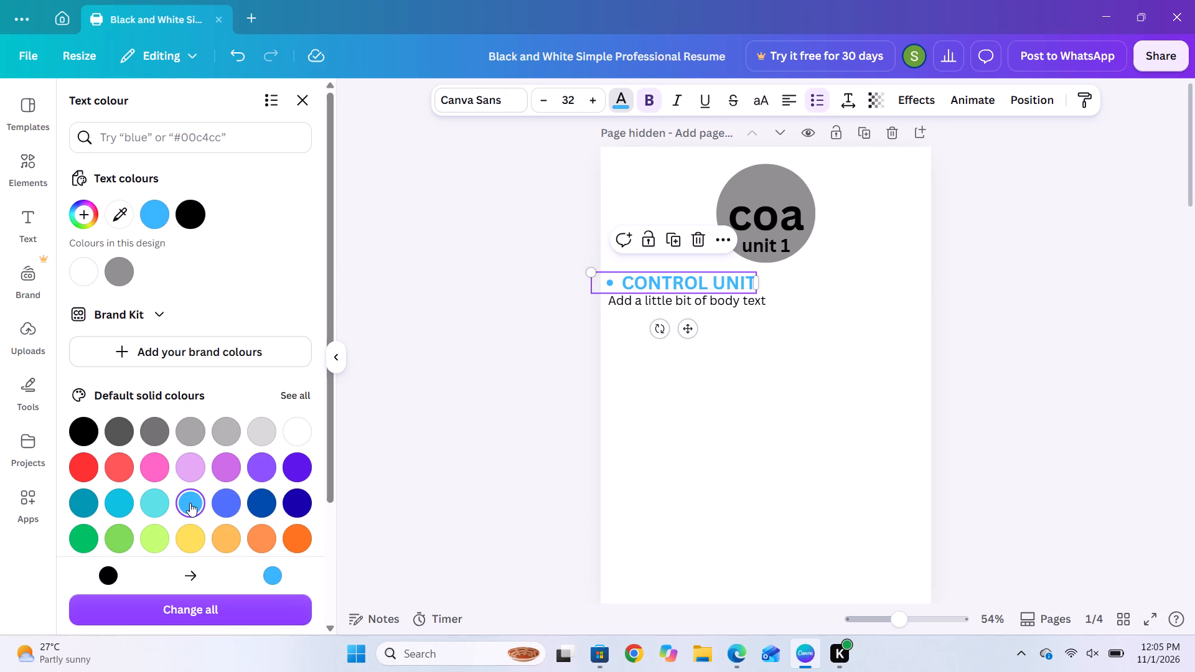
Clear all the placeholder wording from the body text box beneath the CONTROL UNIT subheading.
click(633, 304)
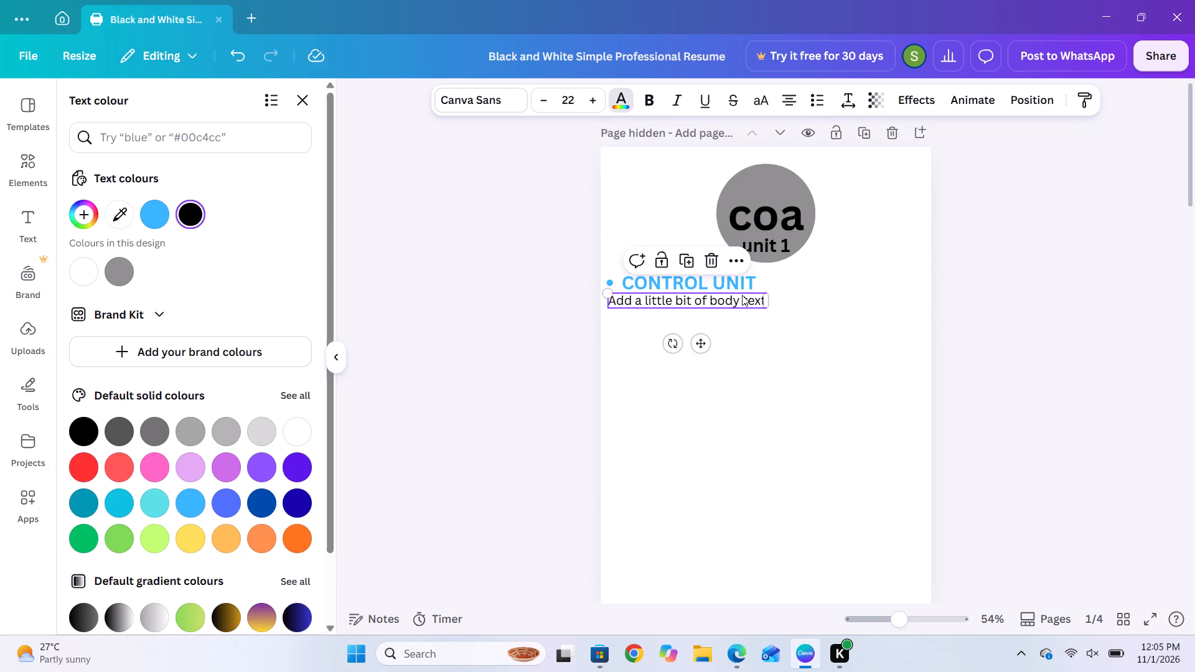
click(766, 296)
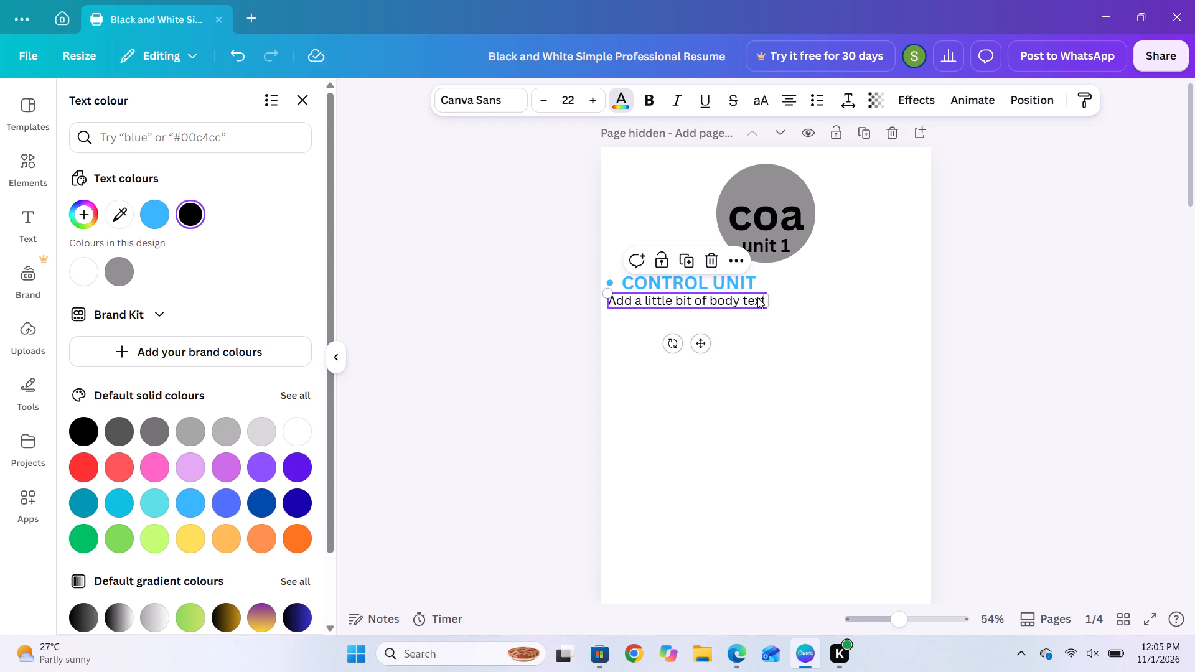
click(757, 297)
click(757, 297)
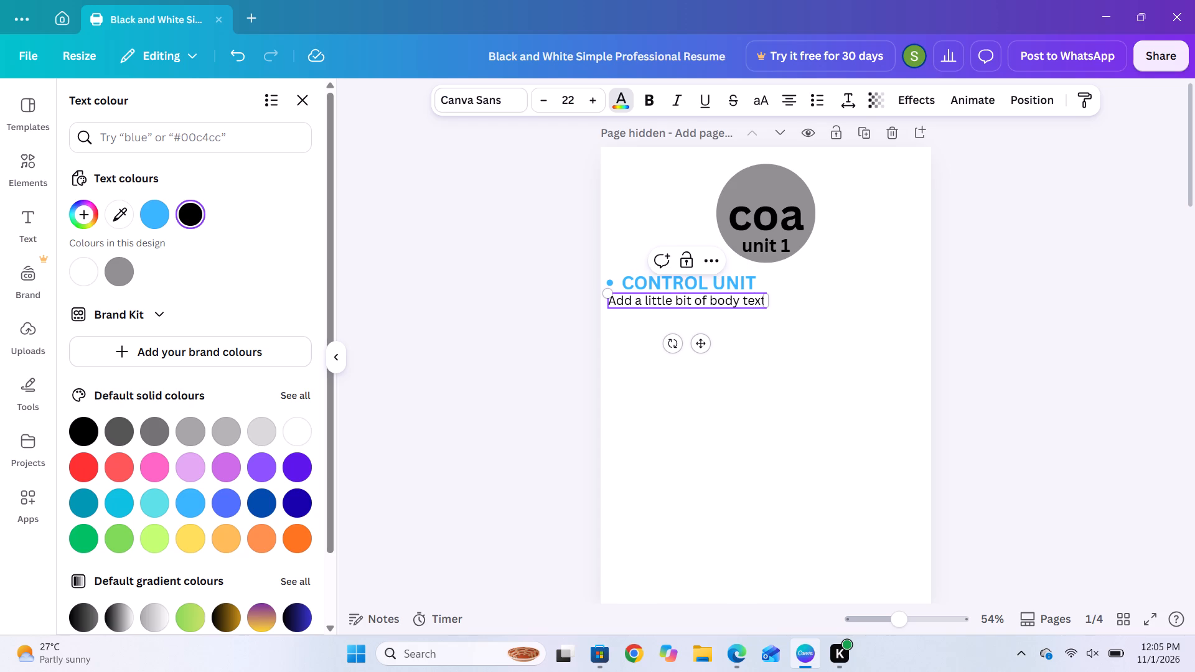
double_click(757, 297)
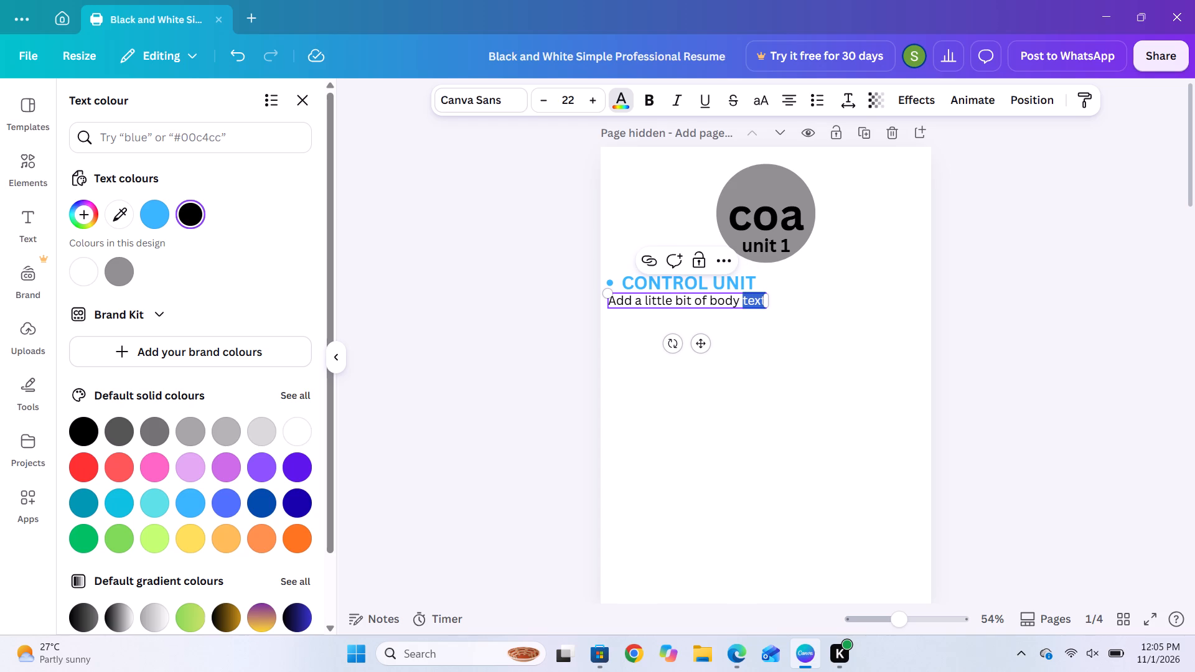
key(BackSpace)
key(BackSpace)
key(BackSpace)
key(BackSpace)
key(BackSpace)
key(BackSpace)
key(BackSpace)
key(BackSpace)
key(BackSpace)
key(BackSpace)
key(BackSpace)
key(BackSpace)
key(BackSpace)
key(BackSpace)
key(BackSpace)
key(BackSpace)
key(BackSpace)
key(BackSpace)
key(BackSpace)
key(BackSpace)
key(BackSpace)
key(BackSpace)
key(BackSpace)
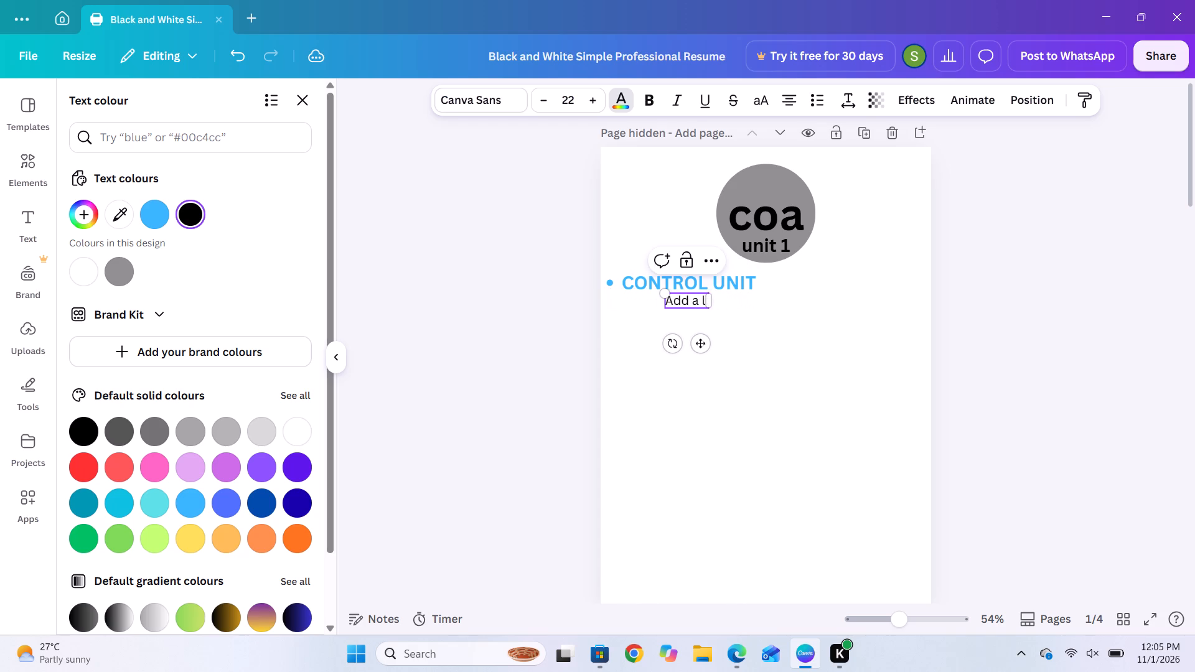
key(BackSpace)
key(BackSpace)
key(BackSpace)
key(BackSpace)
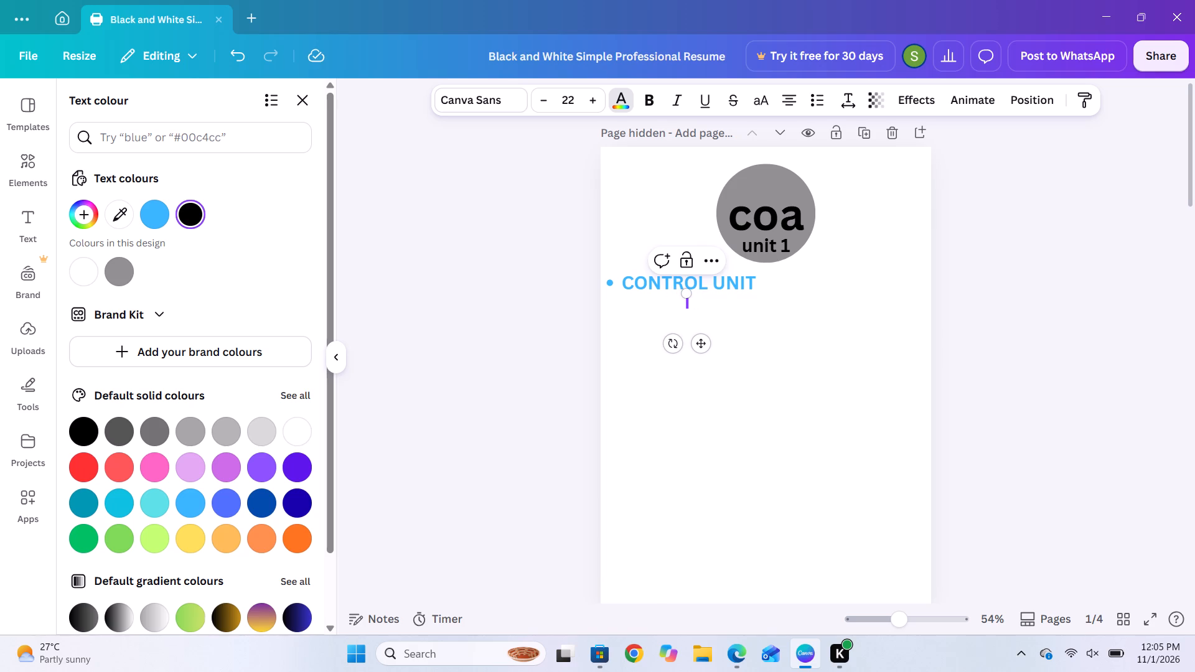
Begin the body text beneath the CONTROL UNIT subheading with the words "The control unit".
text(THE)
key(space)
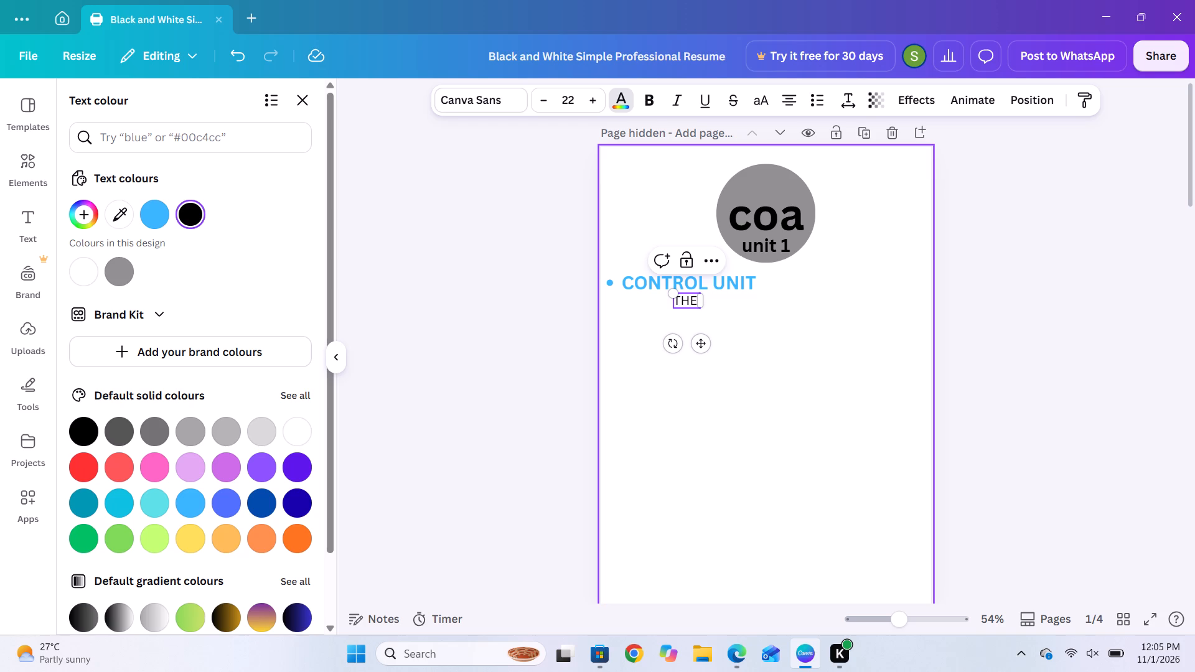
key(BackSpace)
key(BackSpace)
key(BackSpace)
text(he contro)
key(l)
key(space)
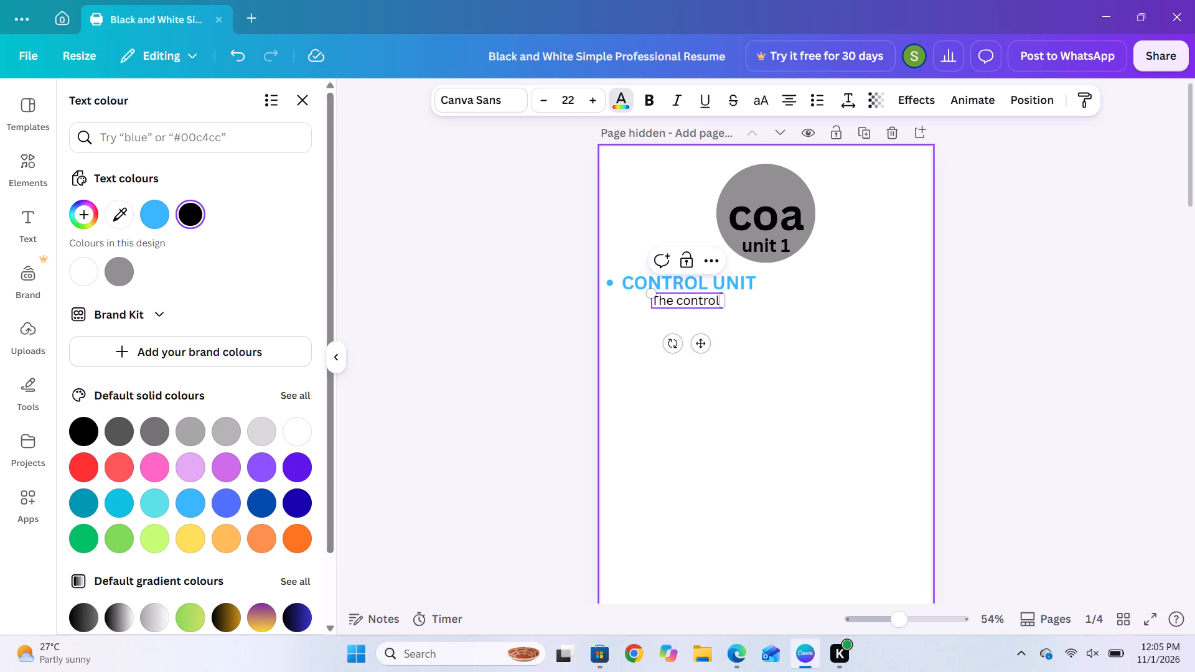
key(i)
key(BackSpace)
text(unit)
key(space)
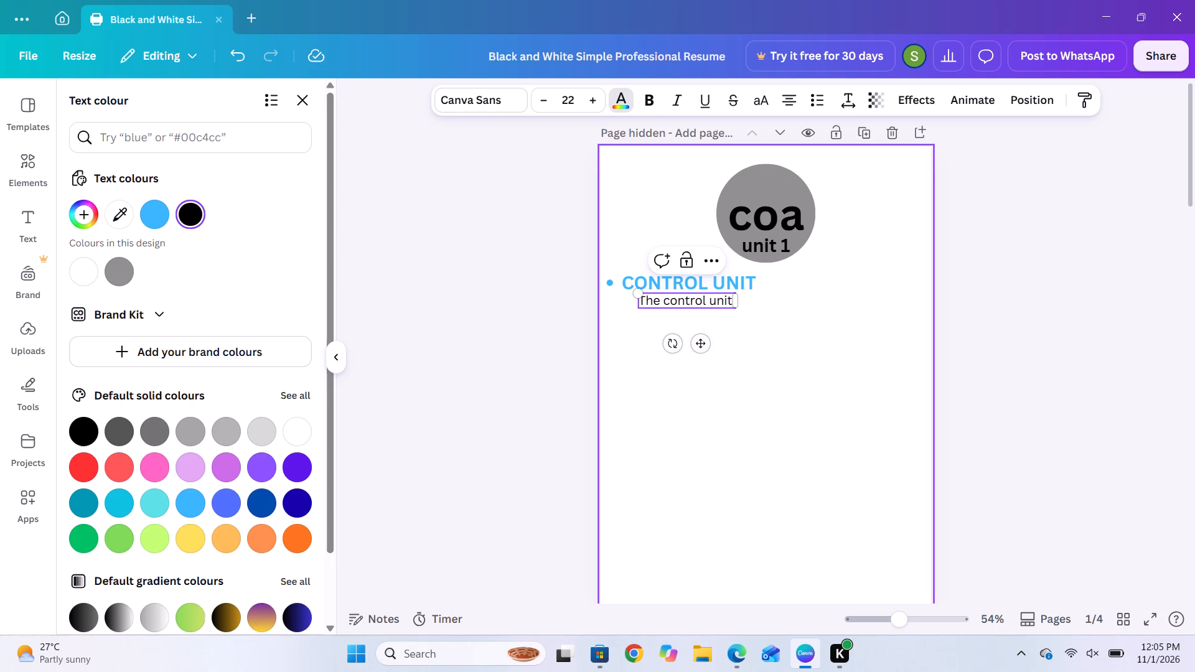
Add the abbreviation "(CU)" in brackets after "The control unit" in the body text.
key(shift+parenleft)
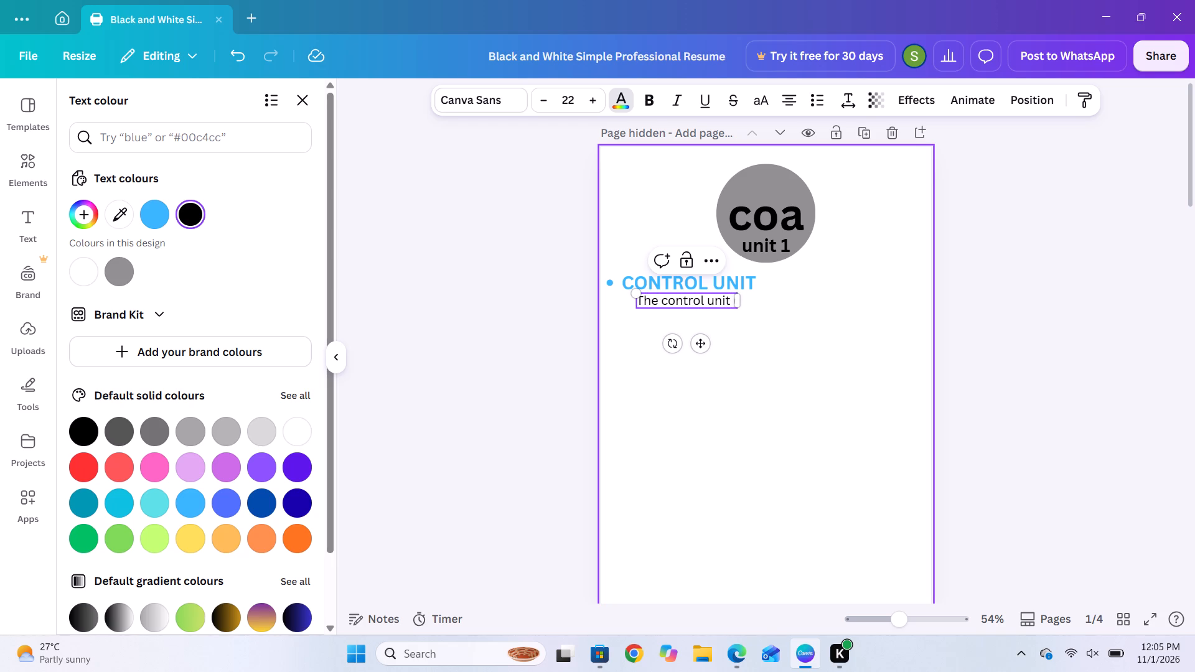
key(v)
key(BackSpace)
text(CU)
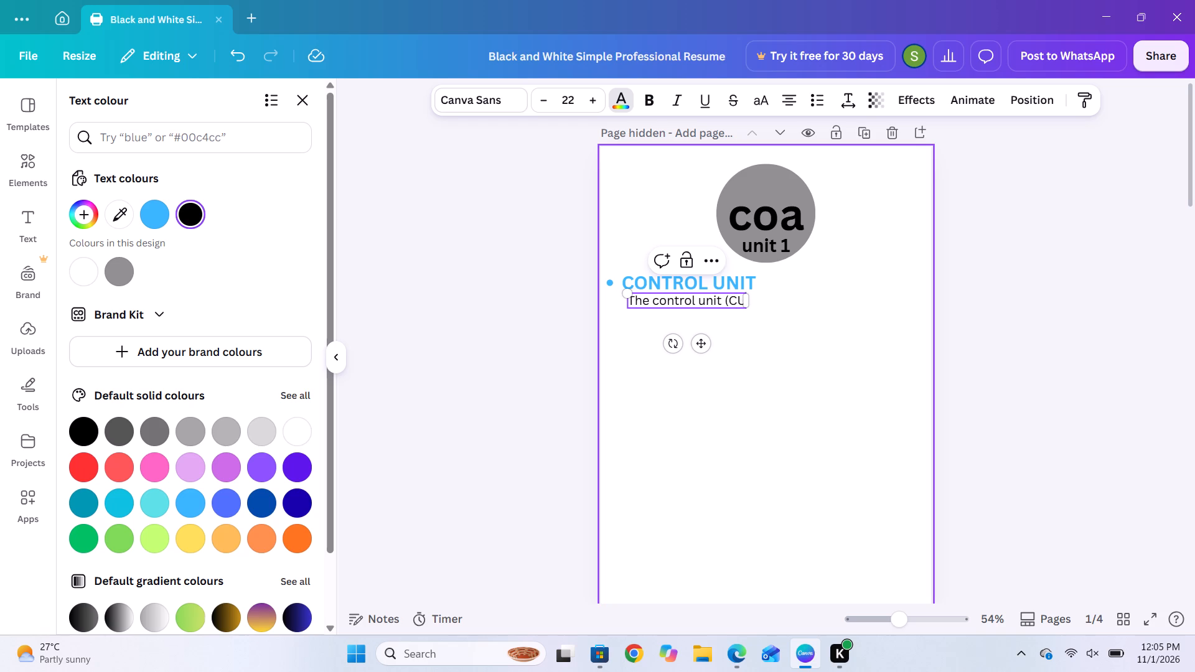
key(Right)
key(space)
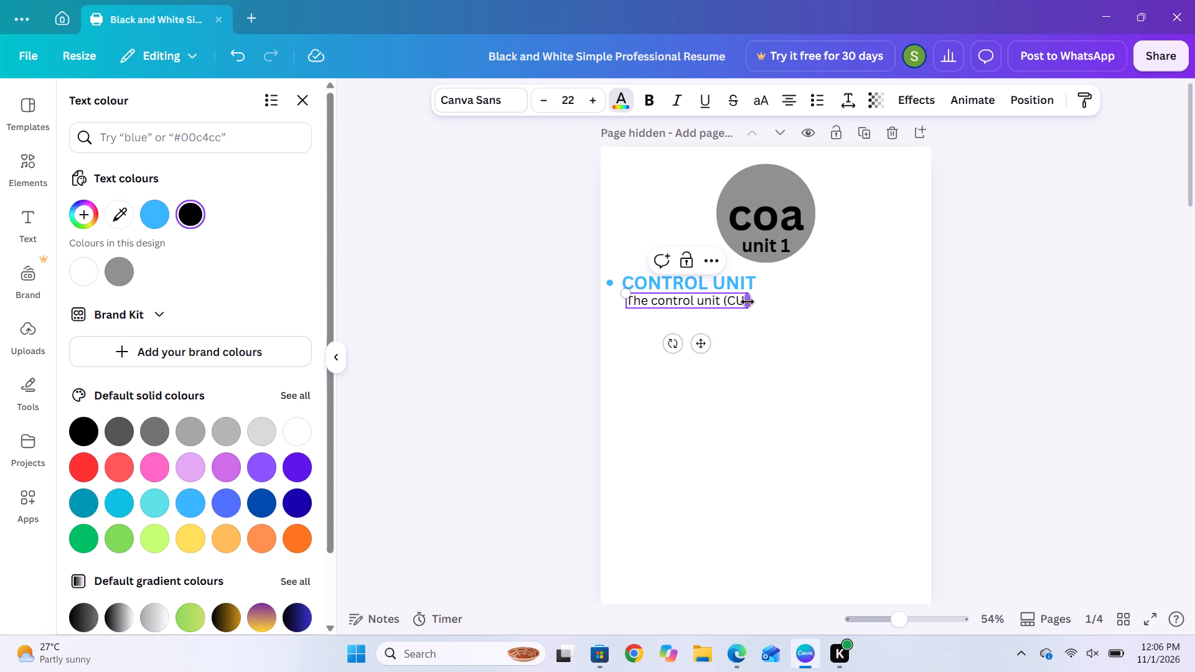
drag(747, 302, 769, 302)
click(750, 303)
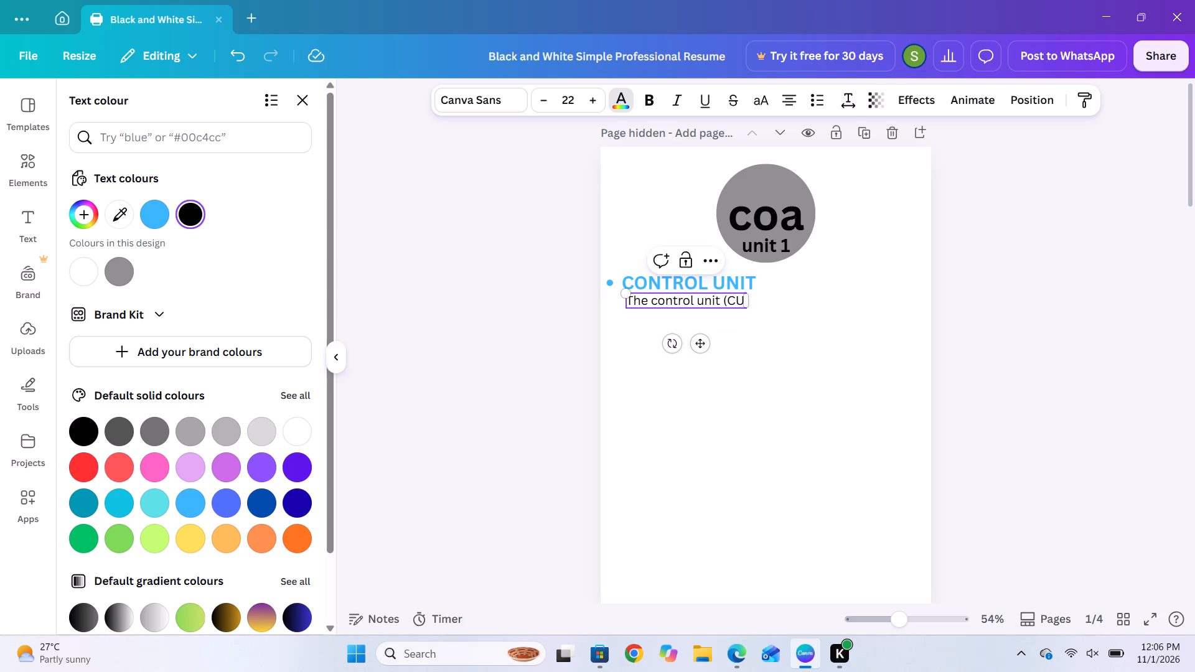
click(741, 300)
key(BackSpace)
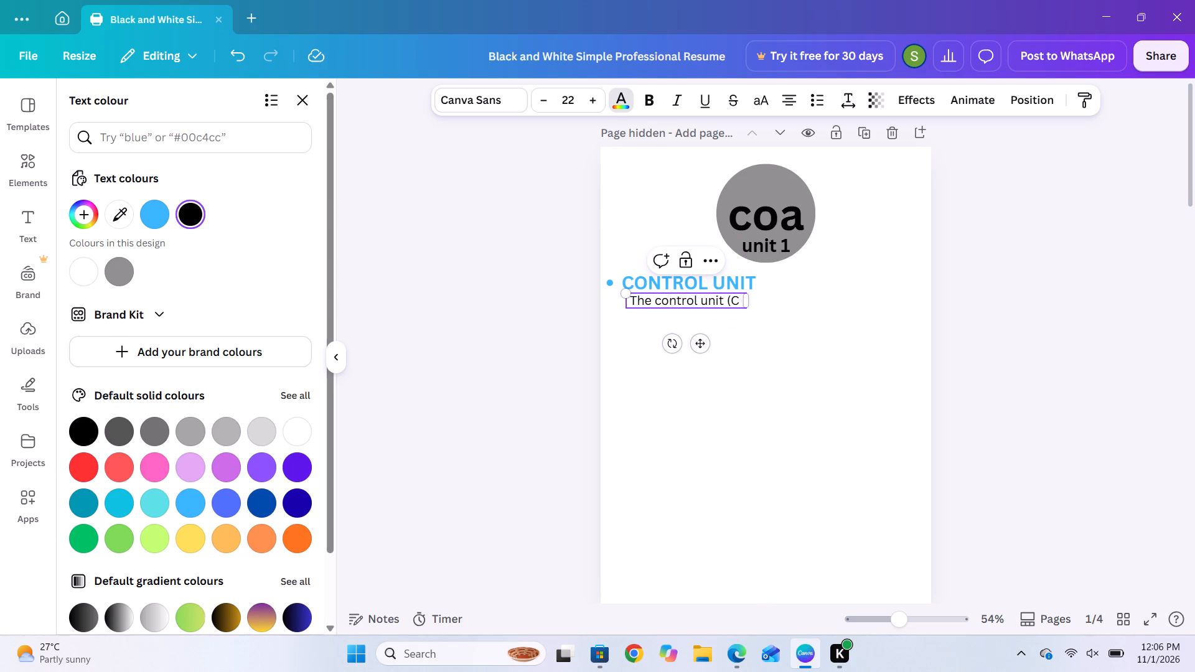
key(u)
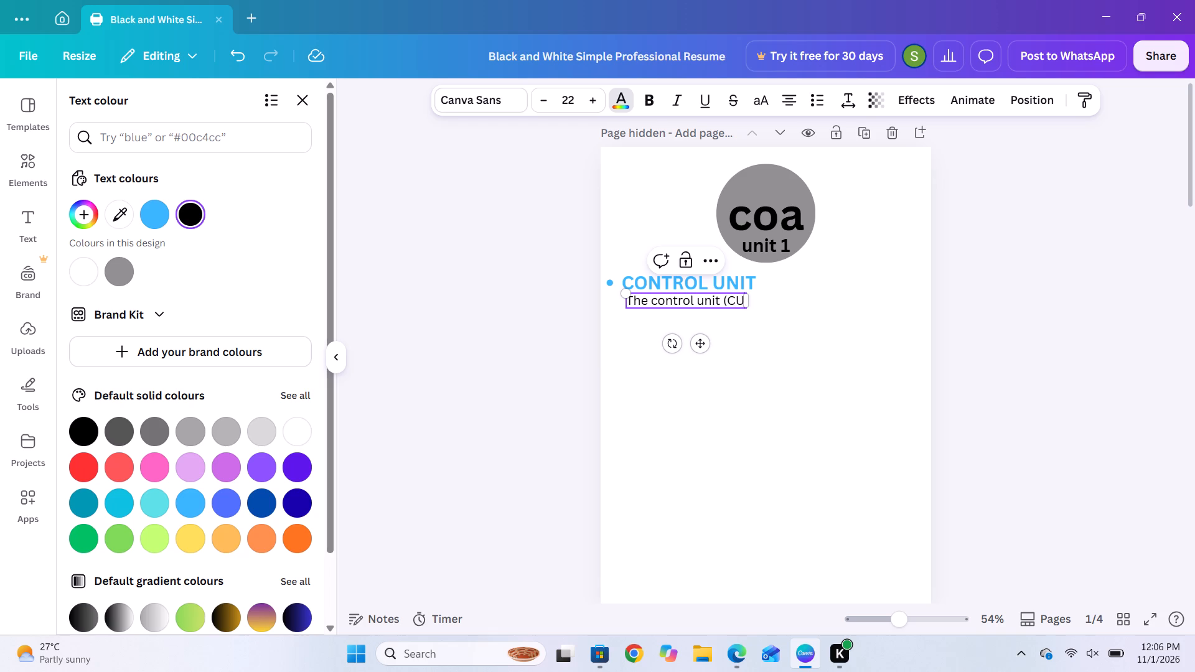
key(shift+parenright)
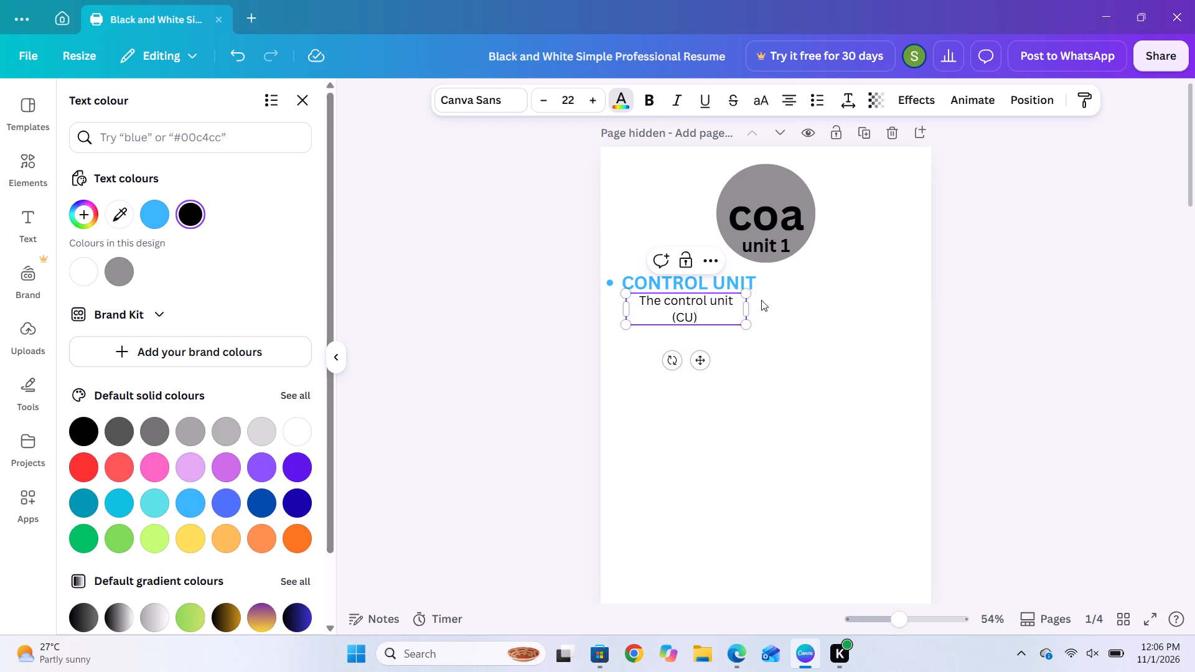
Stretch the body text box to span nearly the full page width, scaling its text to size 23.4.
drag(748, 306, 928, 297)
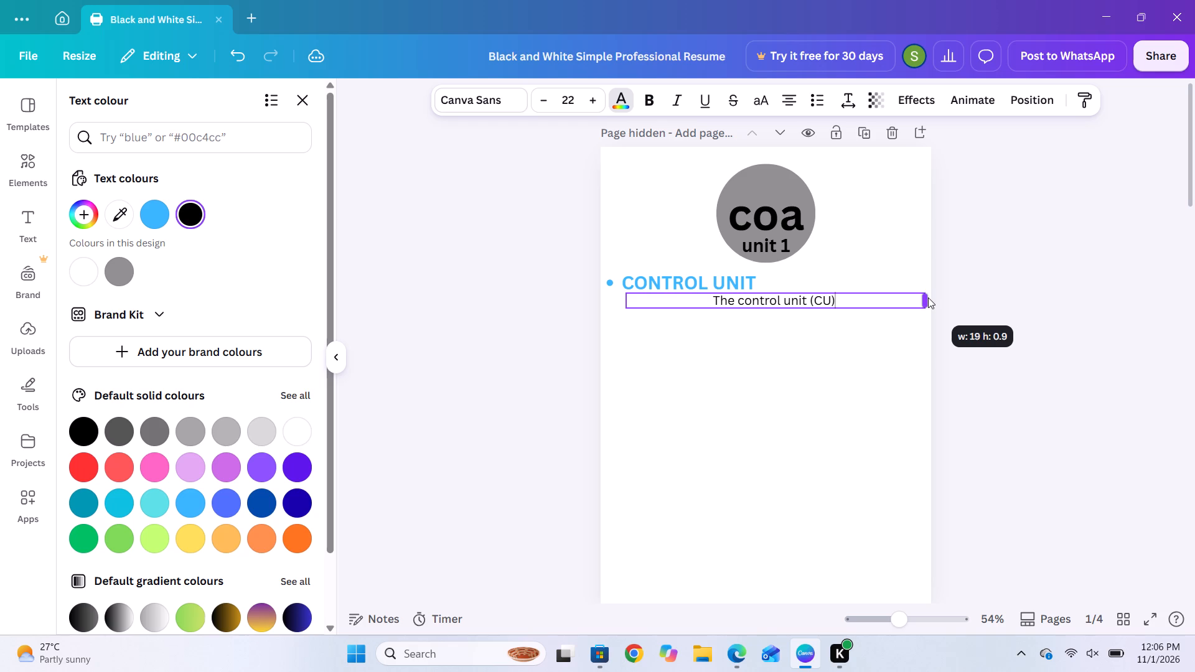
drag(928, 297, 930, 297)
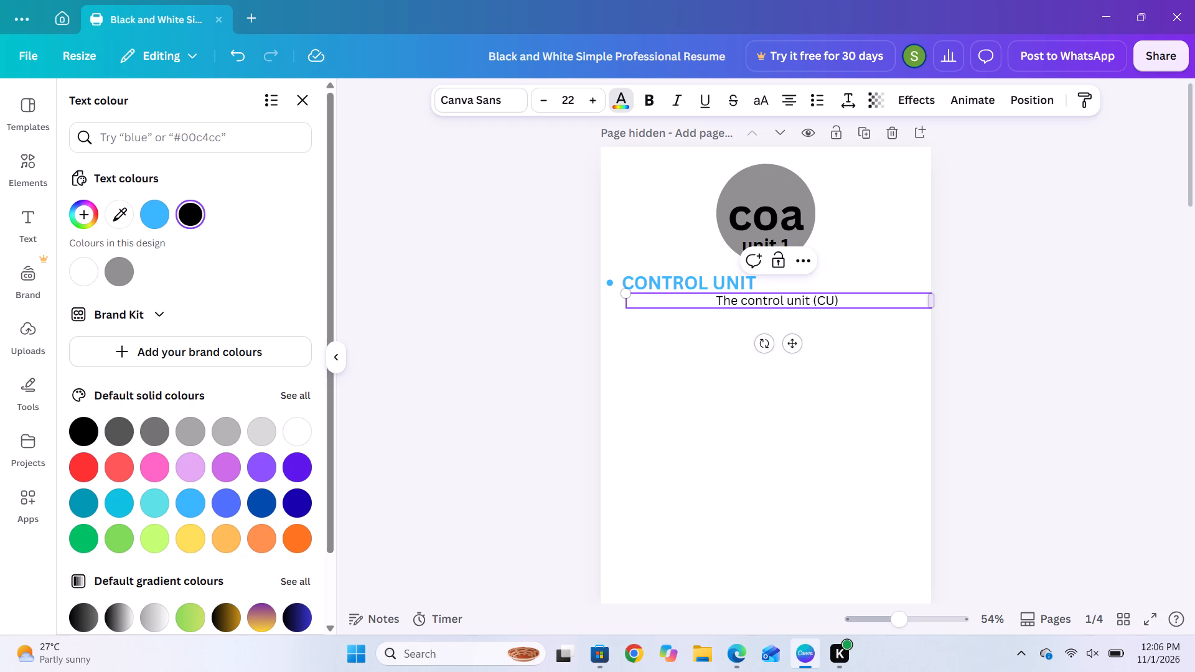
drag(628, 298, 619, 296)
drag(624, 296, 604, 295)
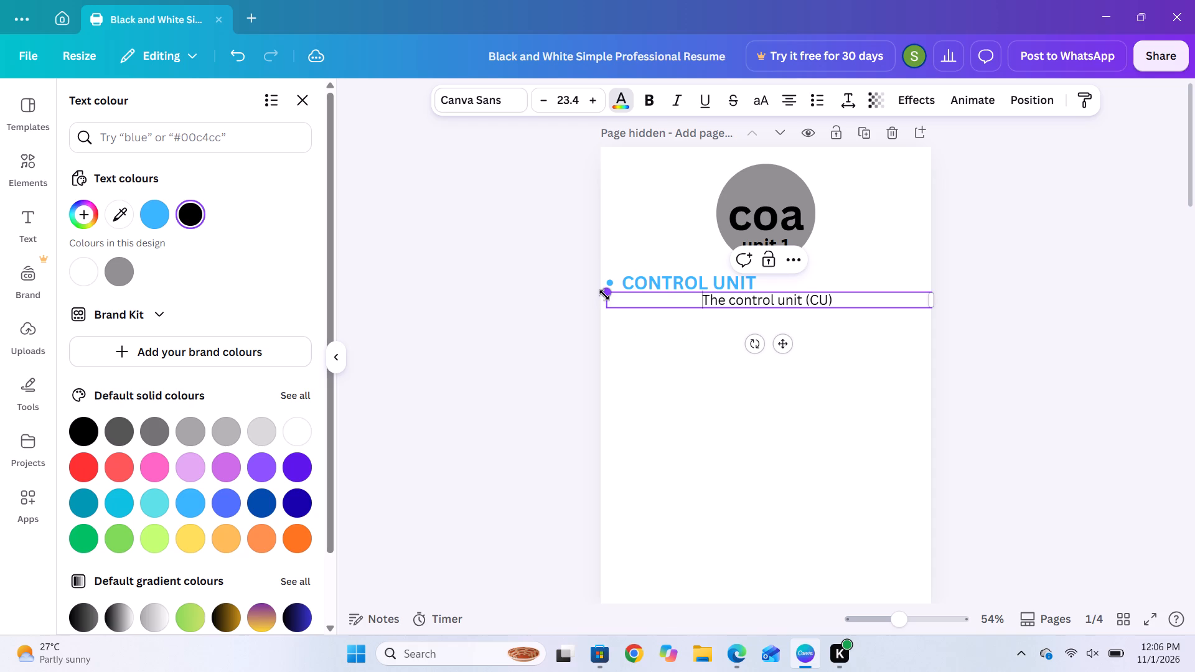
drag(659, 307, 659, 301)
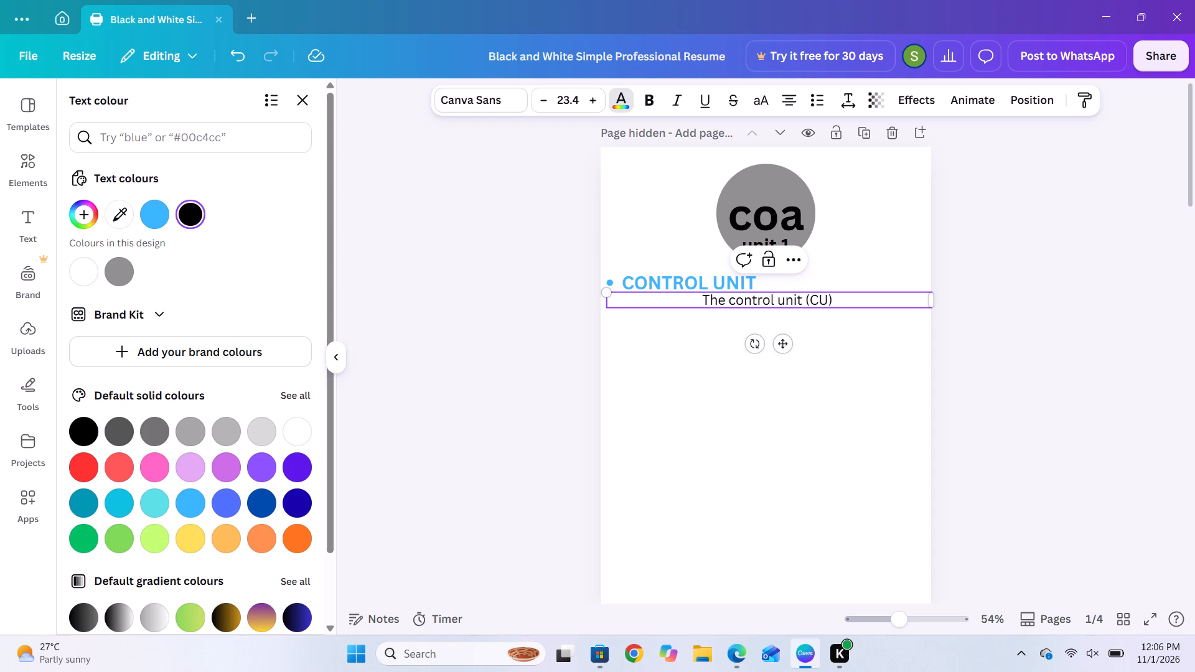
Continue the body text after "(CU)" with "isa part of the CPU(centralprocessing unit)".
click(836, 300)
text(isa)
key(space)
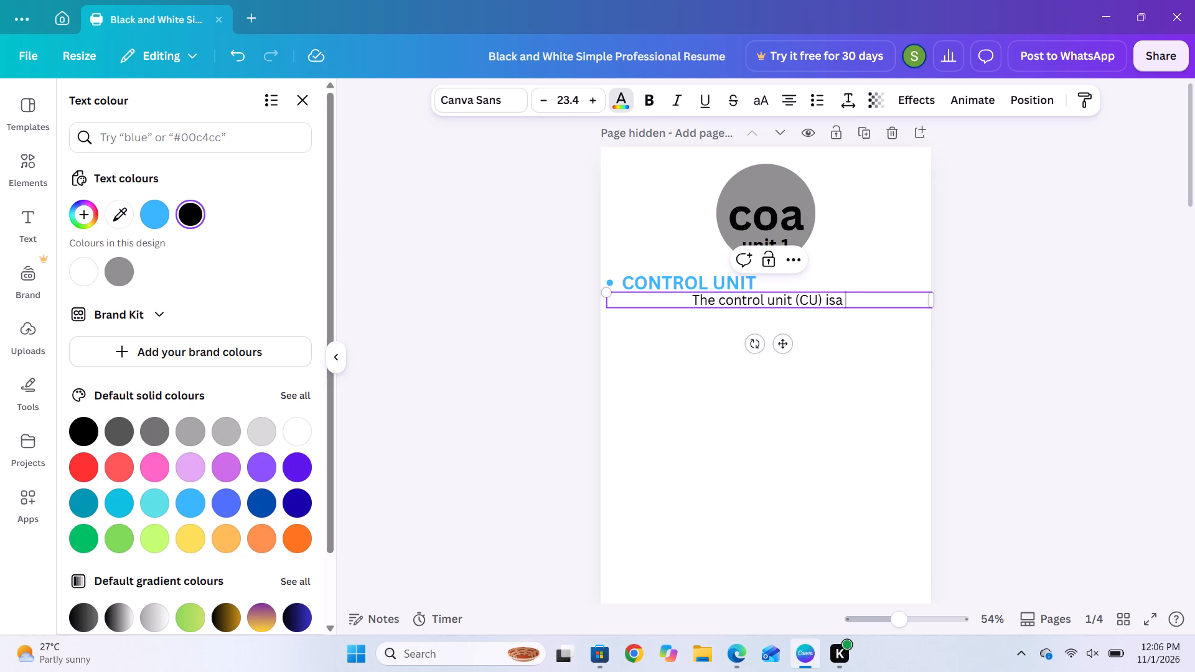
text(part of a)
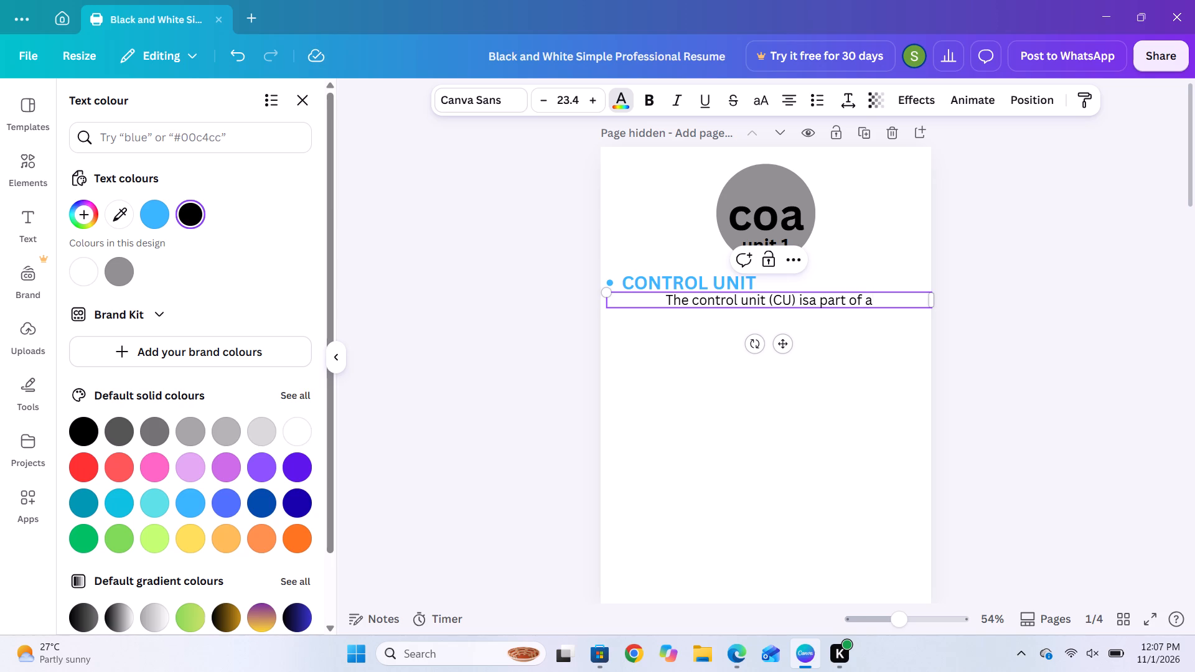
key(BackSpace)
text(the)
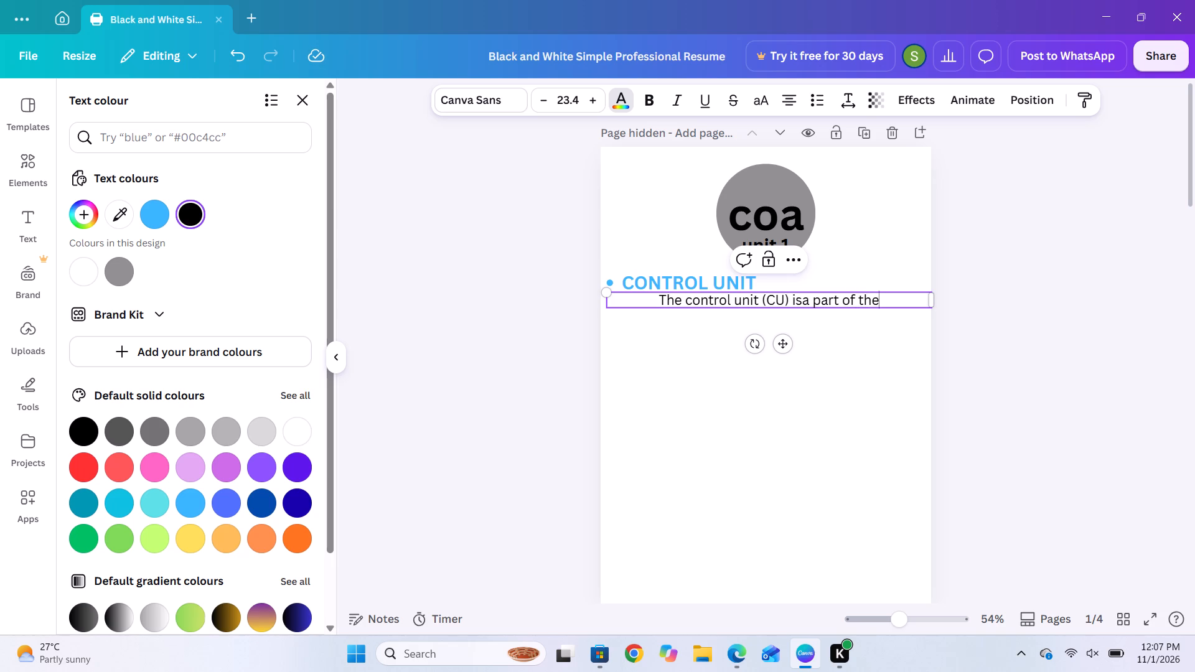
key(space)
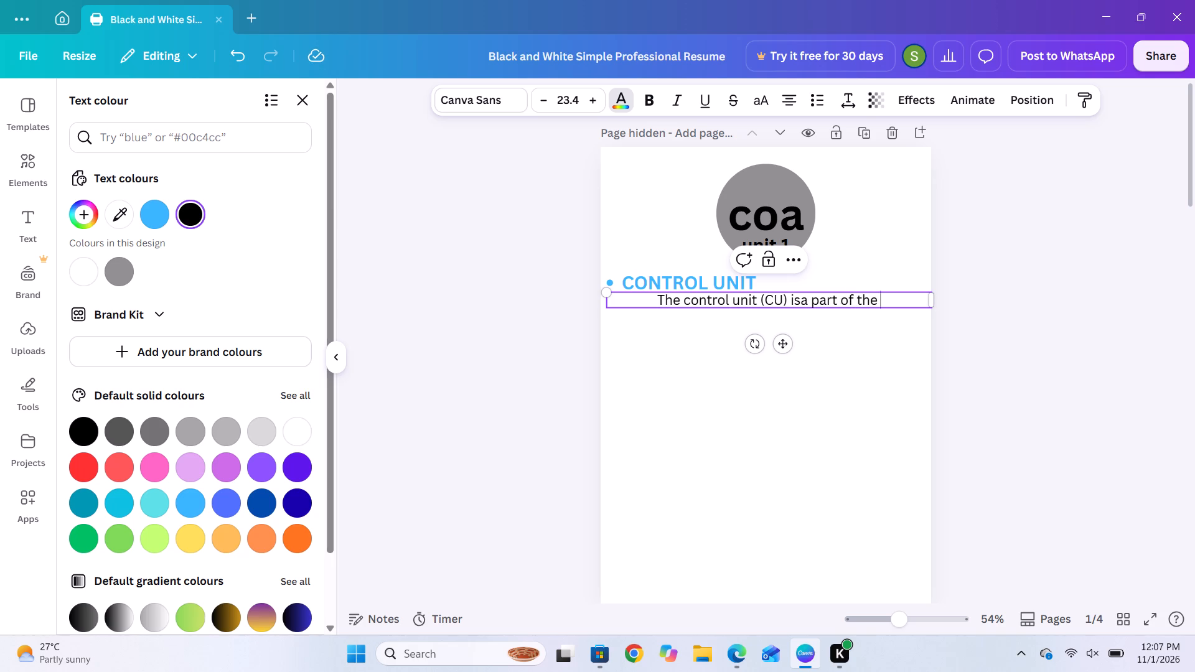
text(CPU)
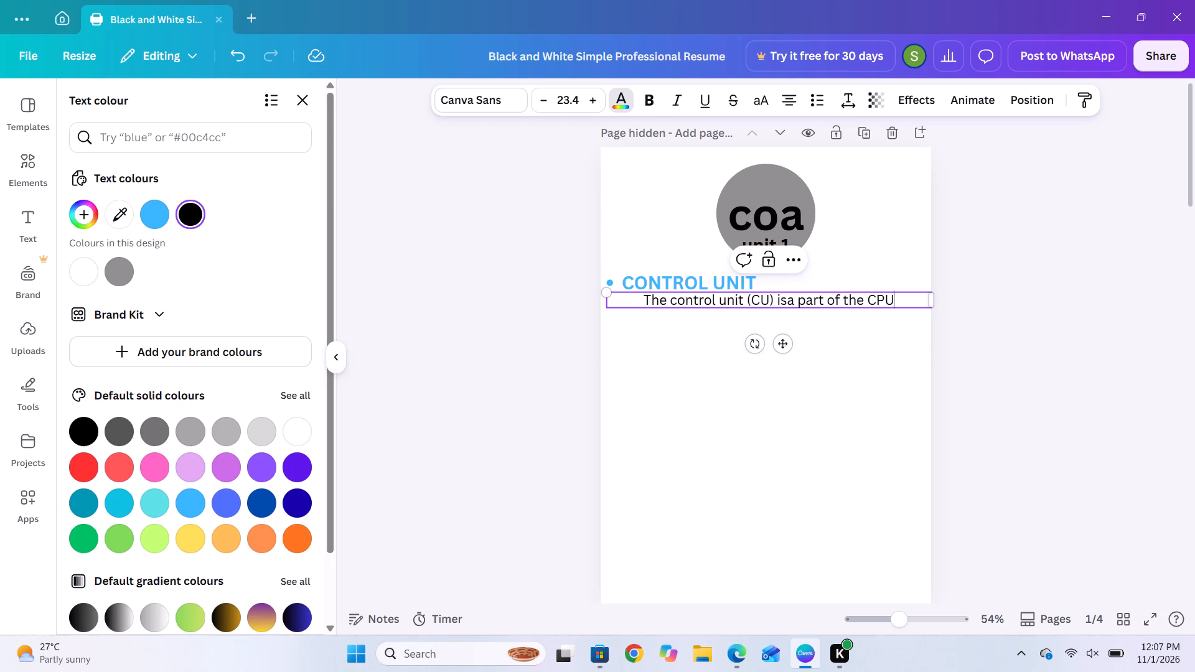
key(shift+parenleft)
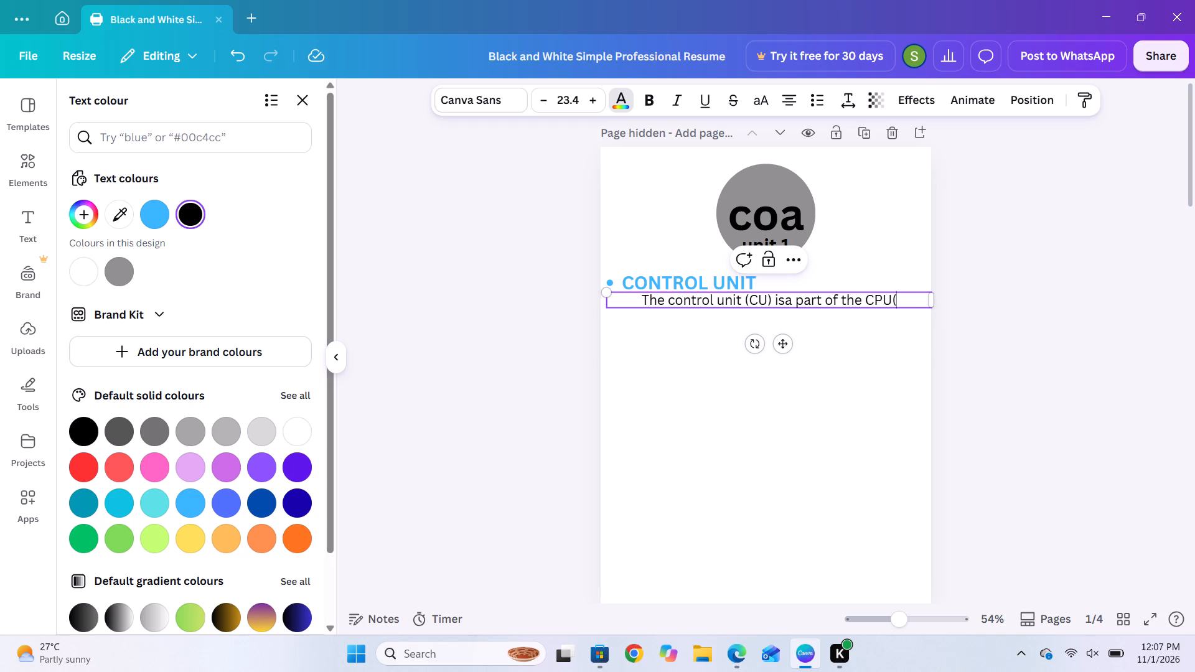
text(central)
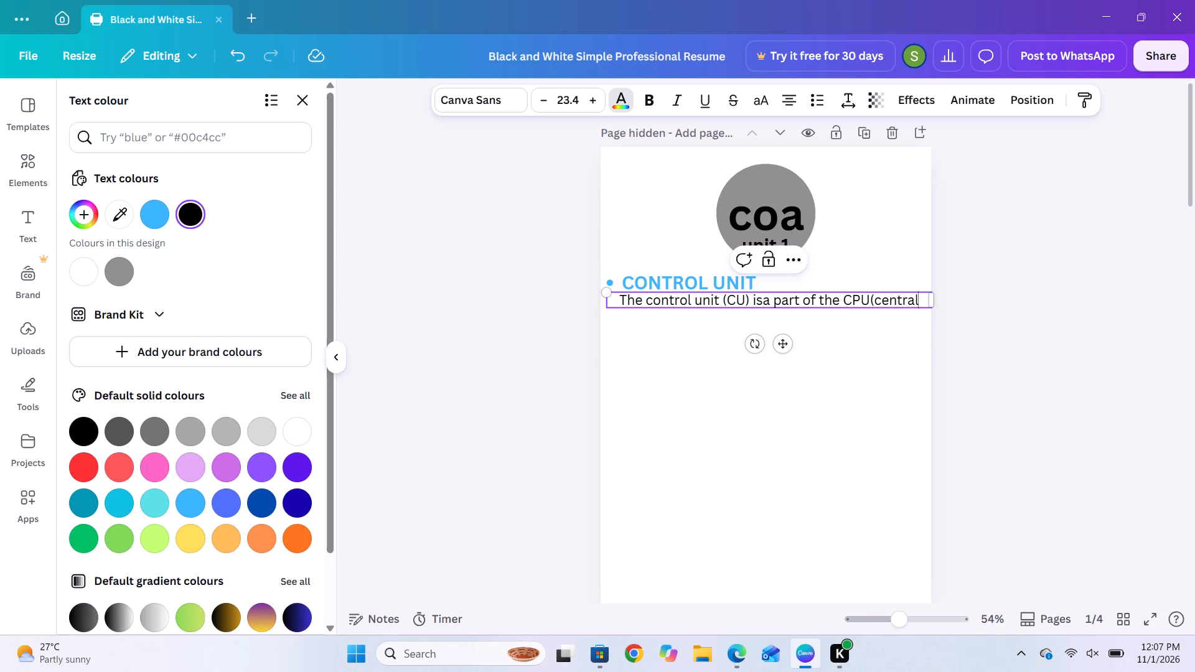
text(processing)
key(space)
text(unit)
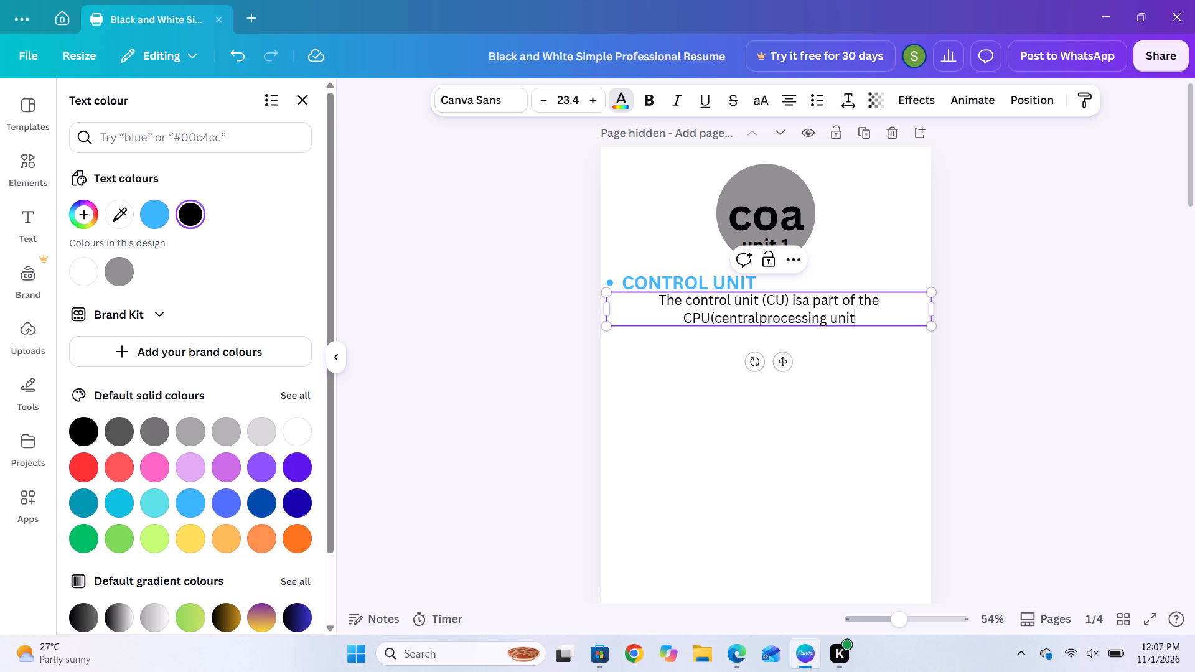
key(shift+parenright)
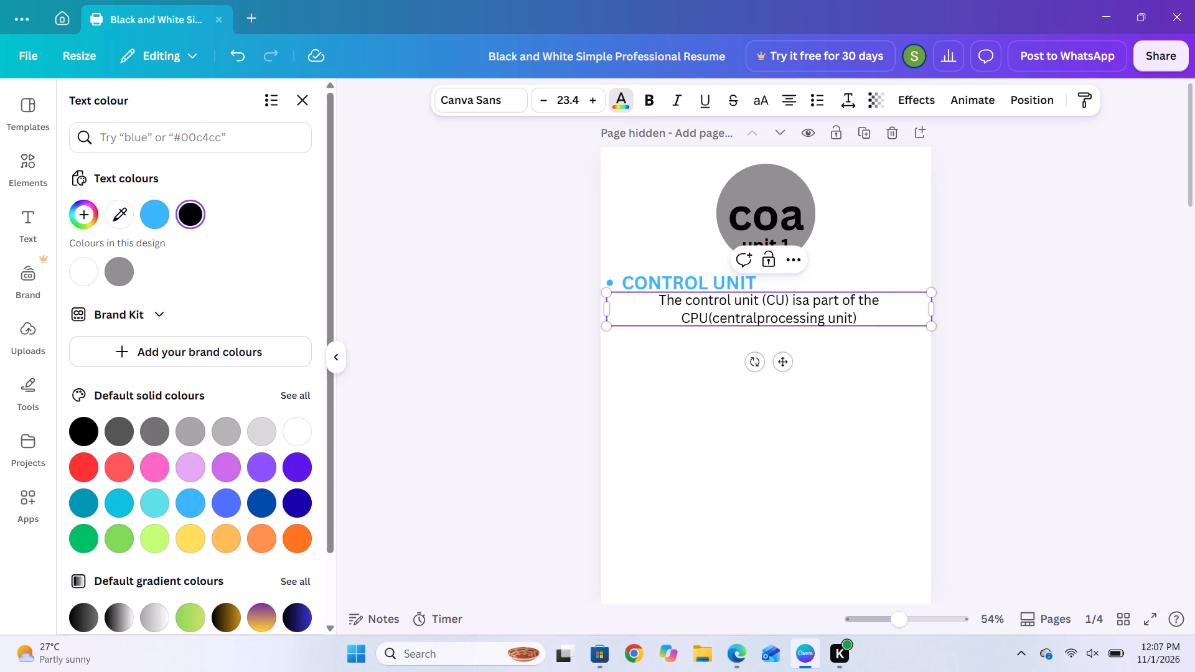
Scale the body text box down towards the page's right edge until its text size is 16.4.
click(607, 299)
drag(605, 293, 619, 299)
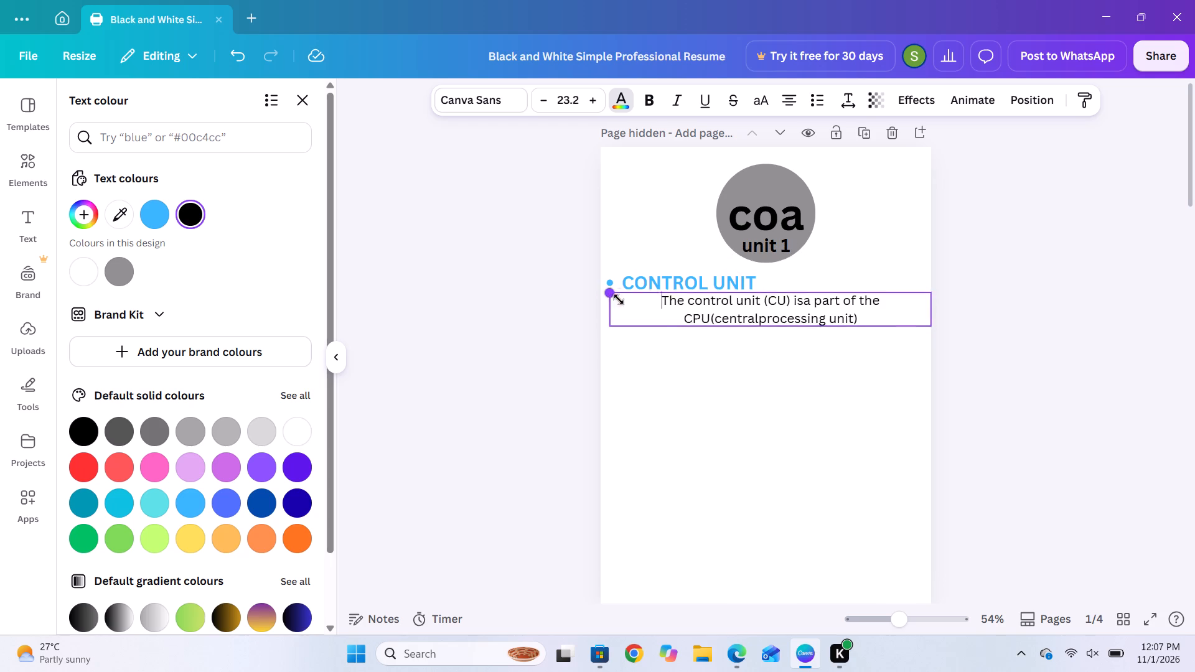
drag(619, 299, 703, 320)
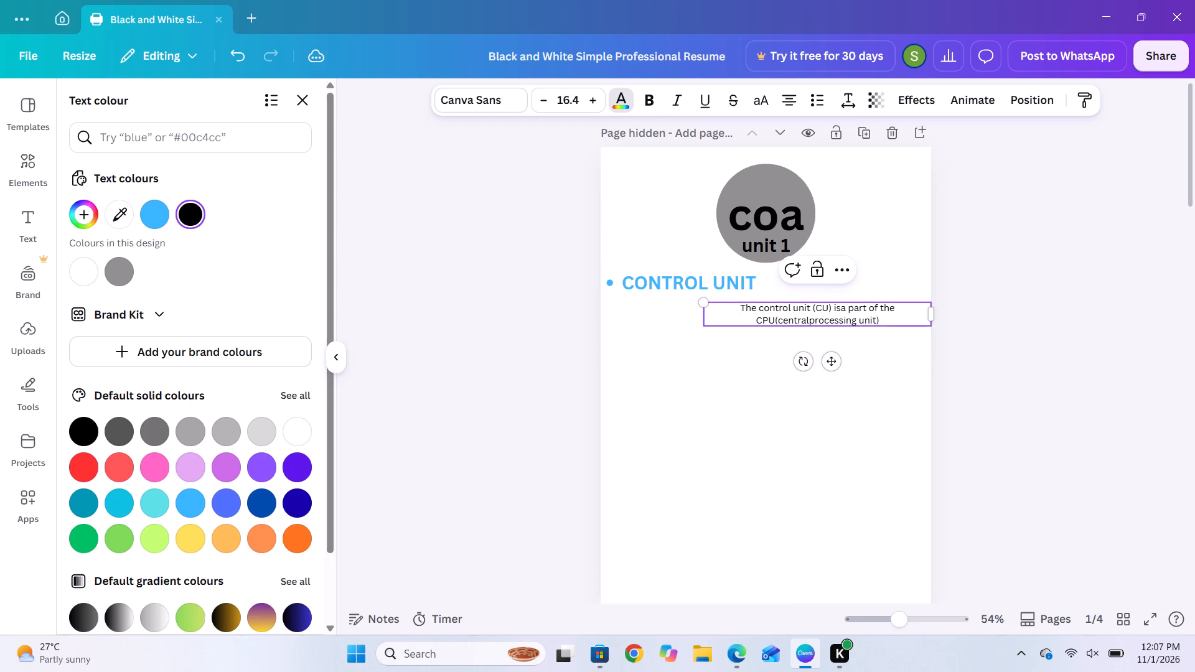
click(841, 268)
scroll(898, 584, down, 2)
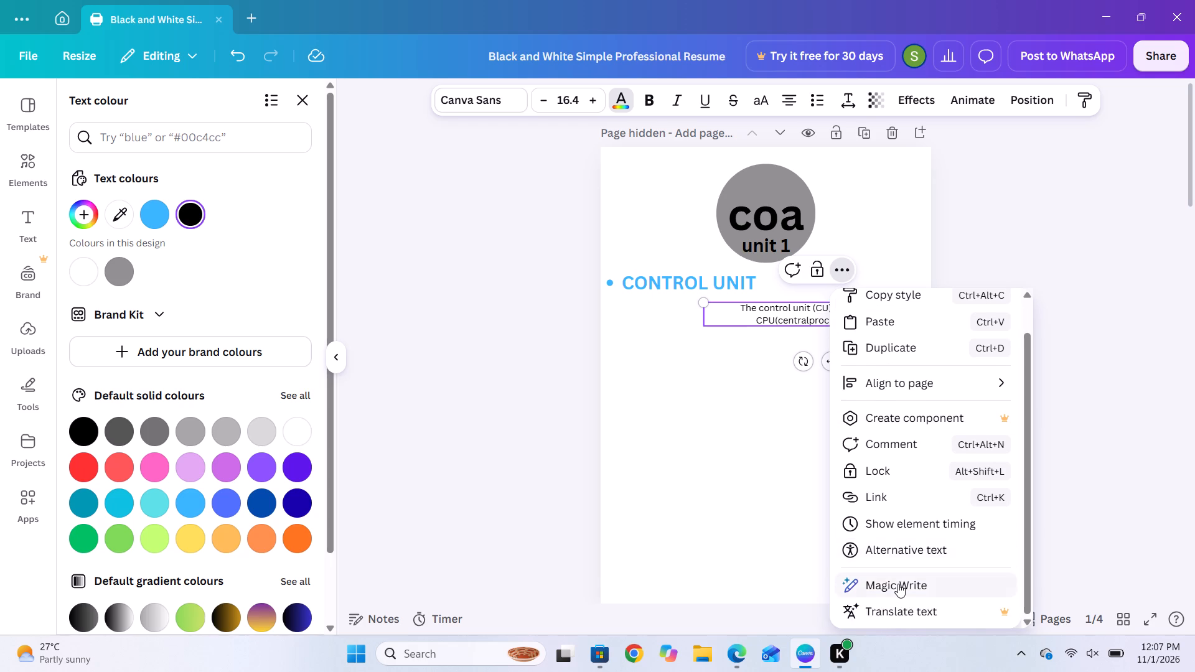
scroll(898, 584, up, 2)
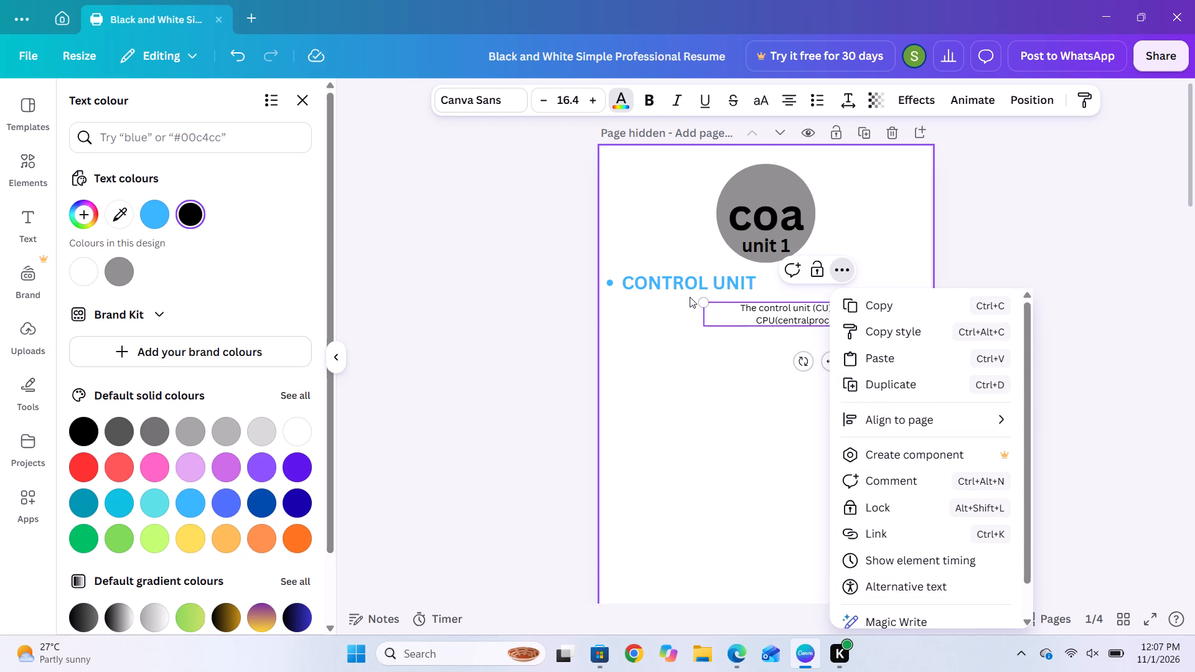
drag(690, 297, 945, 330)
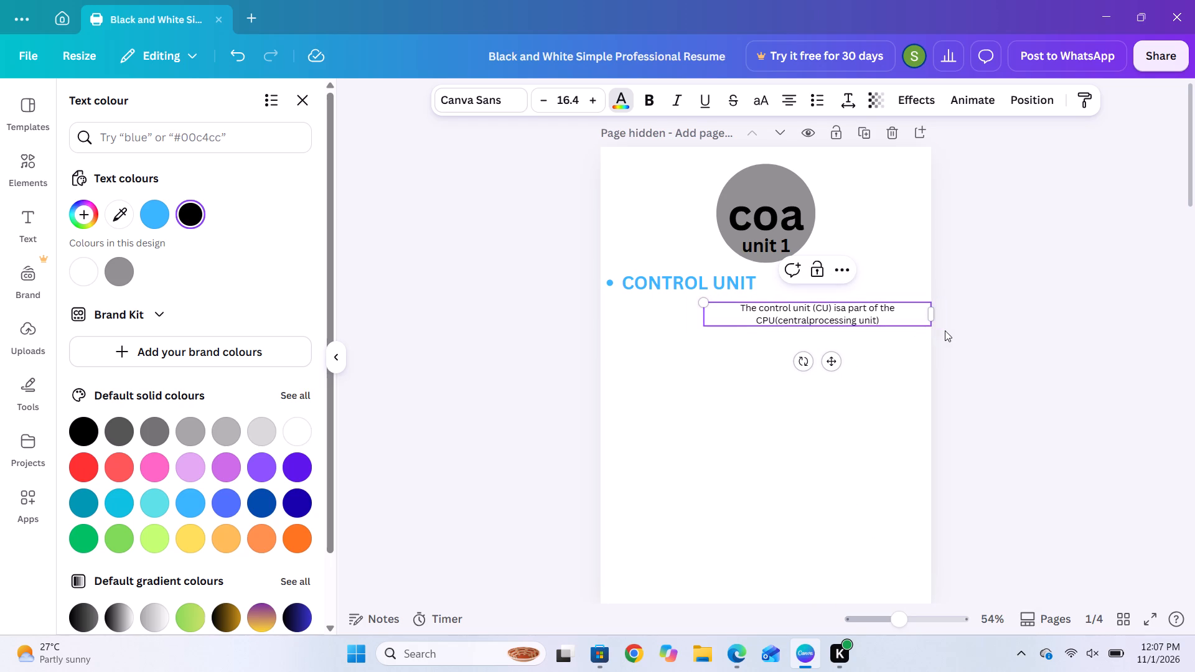
Delete the body text box below the CONTROL UNIT heading.
key(BackSpace)
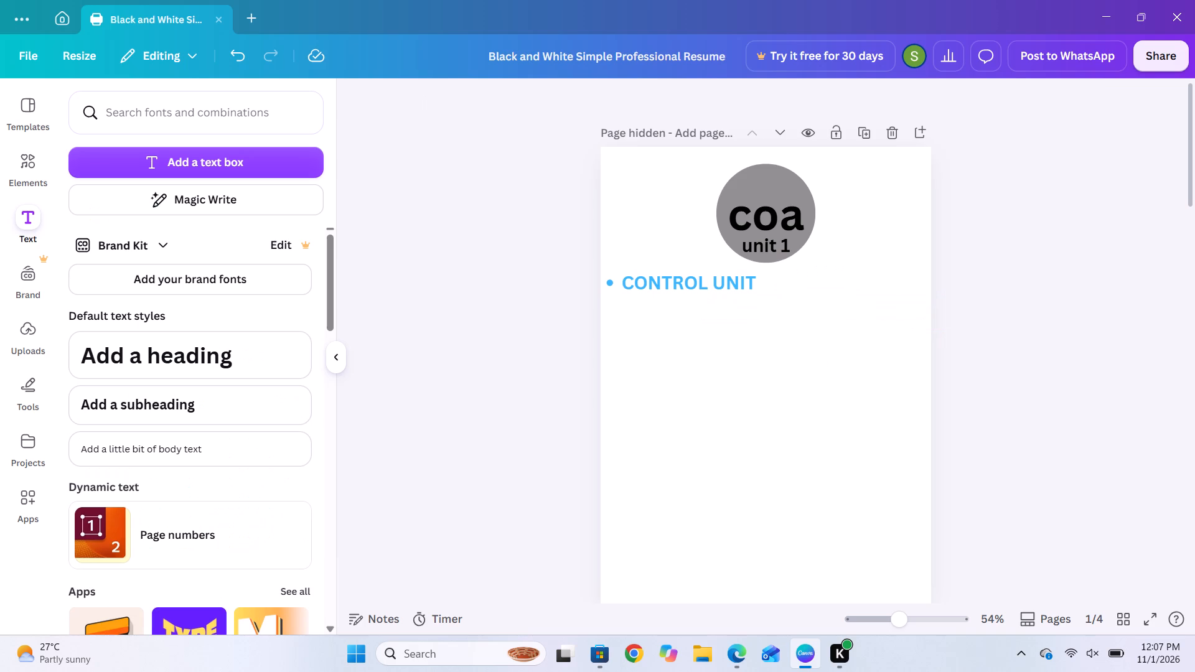
Add a new body text box reading "The control unit (CU)".
click(233, 448)
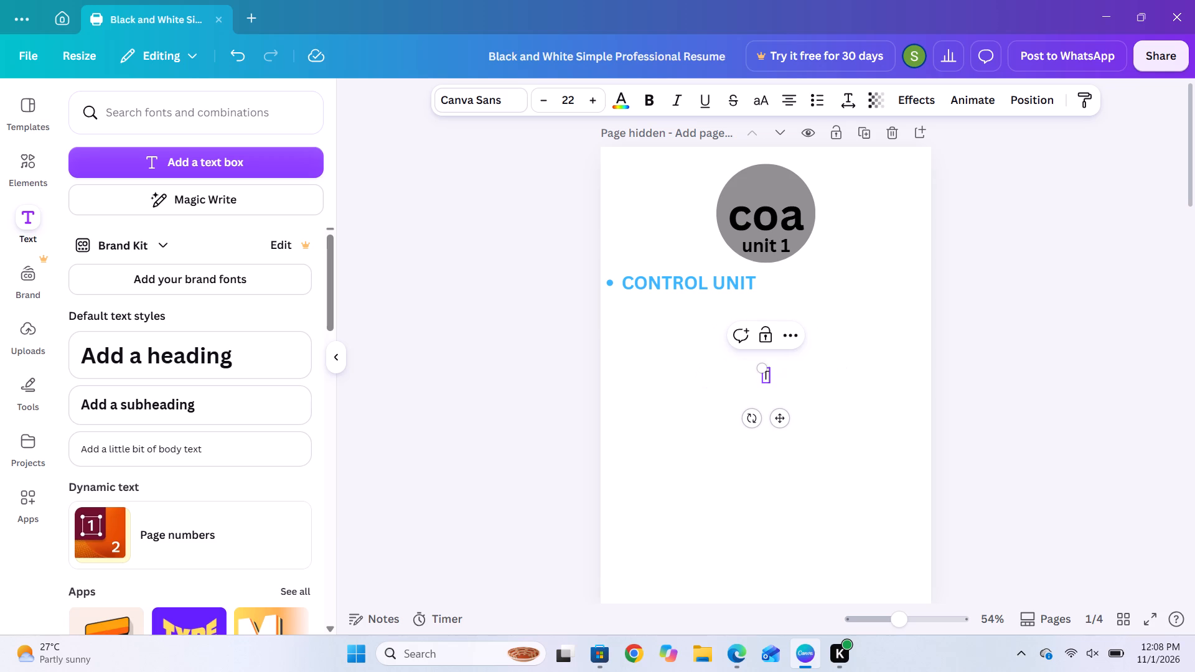
text(he co)
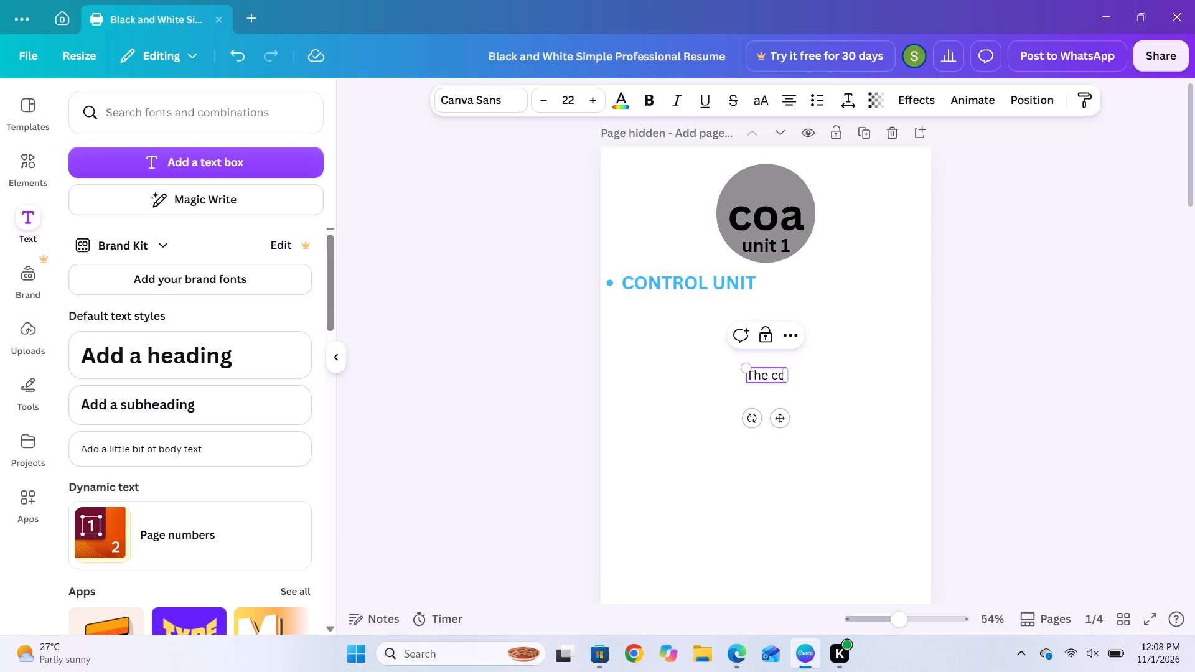
text(ntrol)
key(space)
text(un)
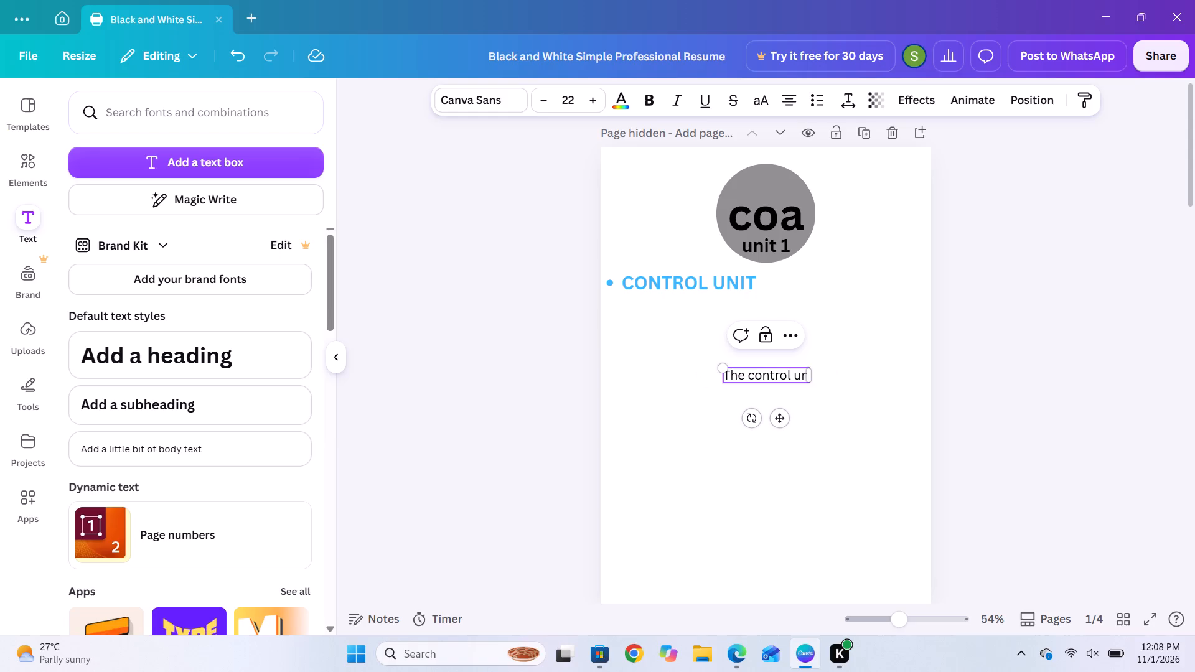
text(it)
key(space)
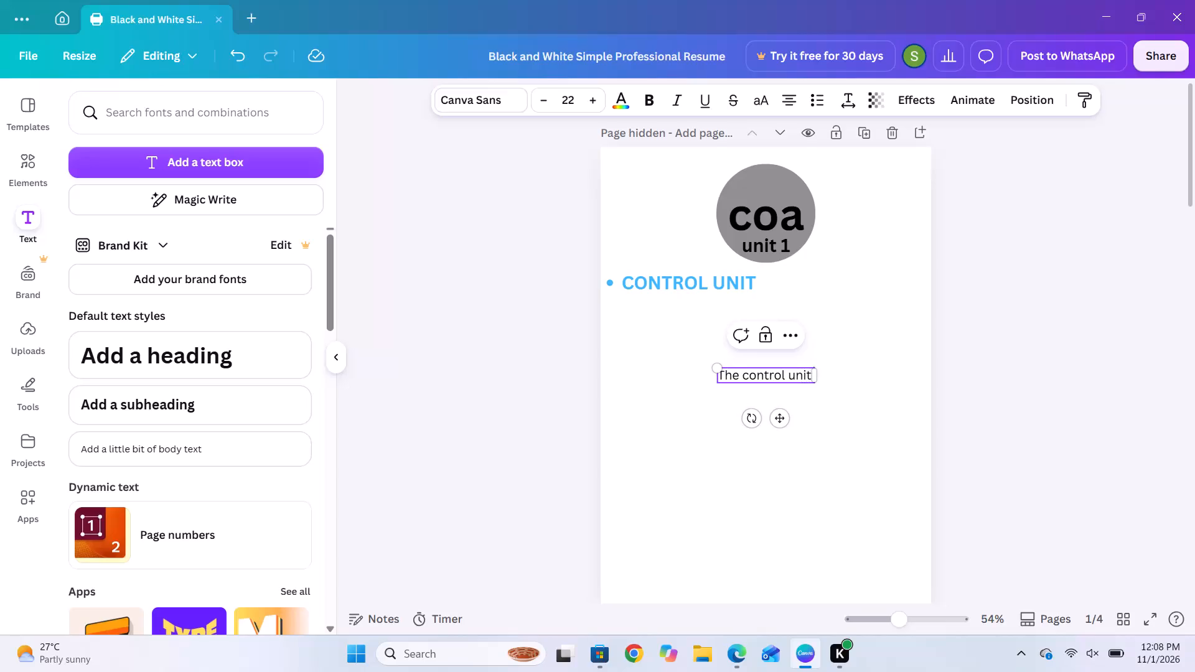
key(shift+parenleft)
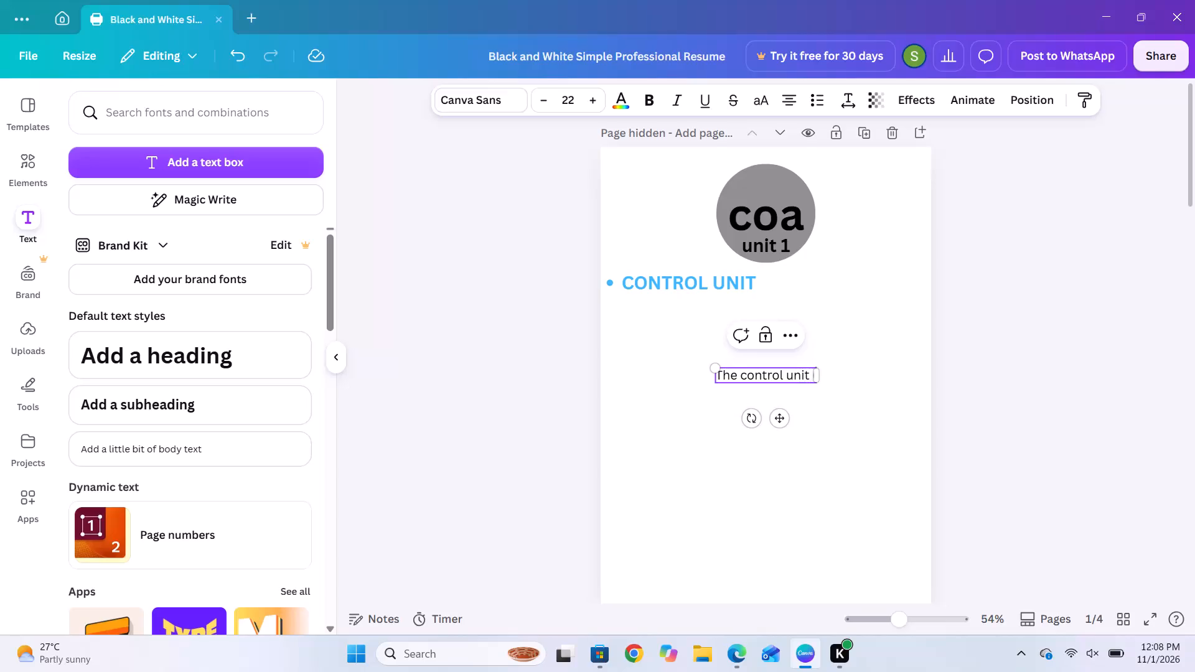
text(CU)
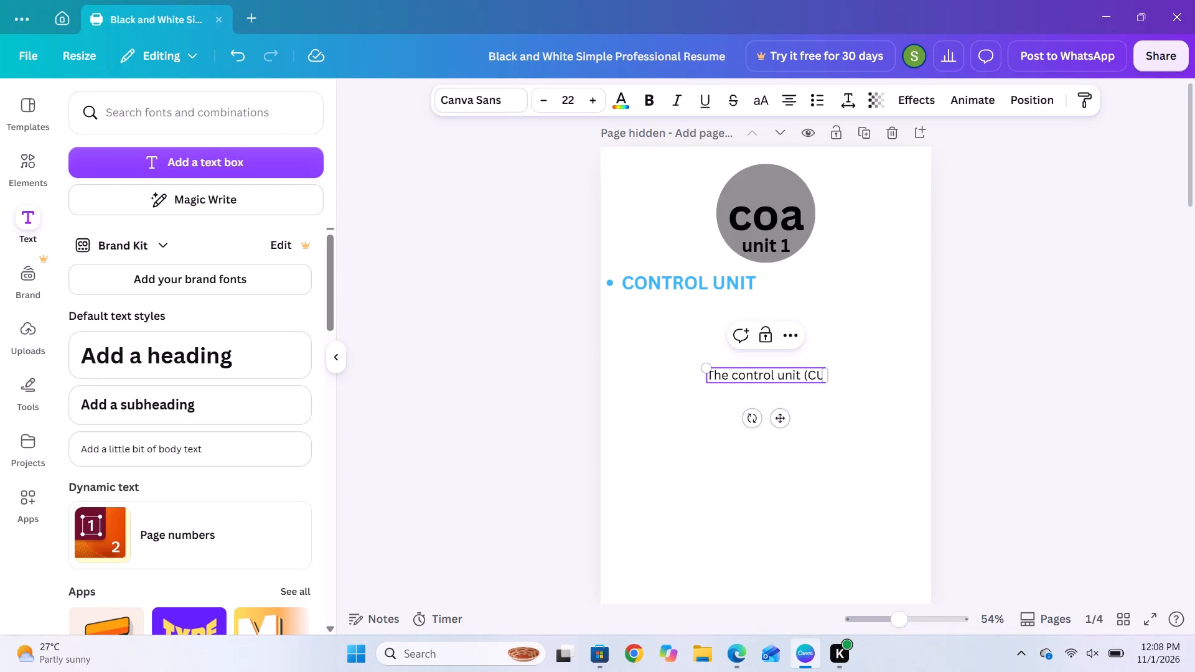
key(shift+parenright)
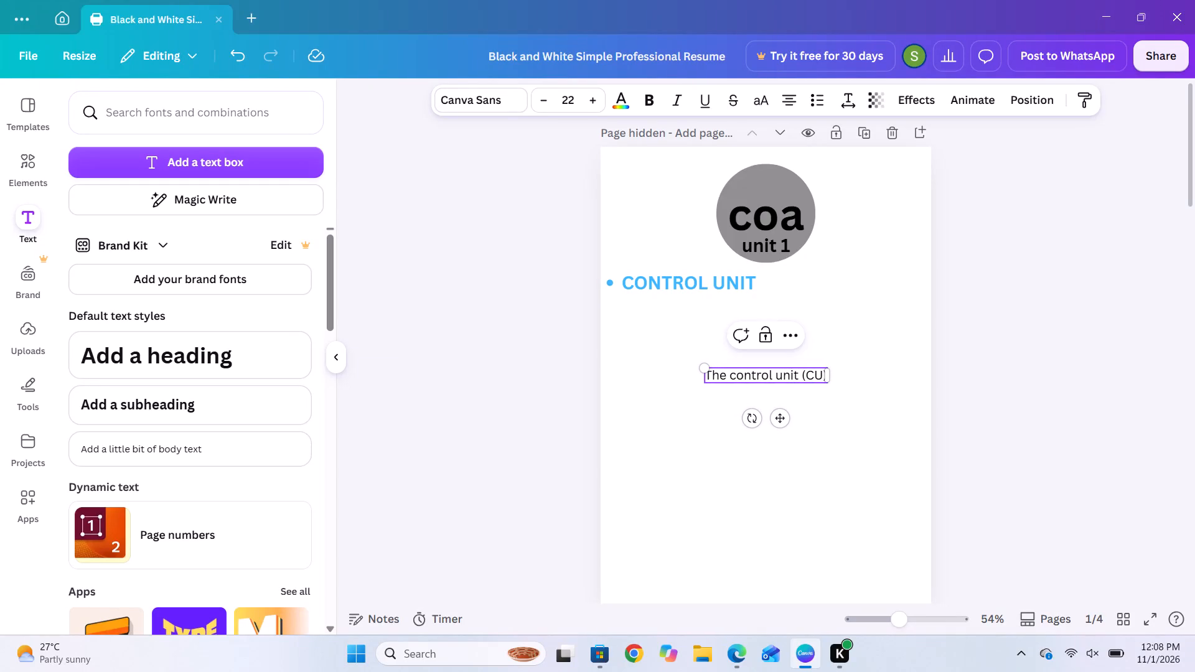
Continue the body text after "(CU)" with "is a part ofthe CPU".
key(space)
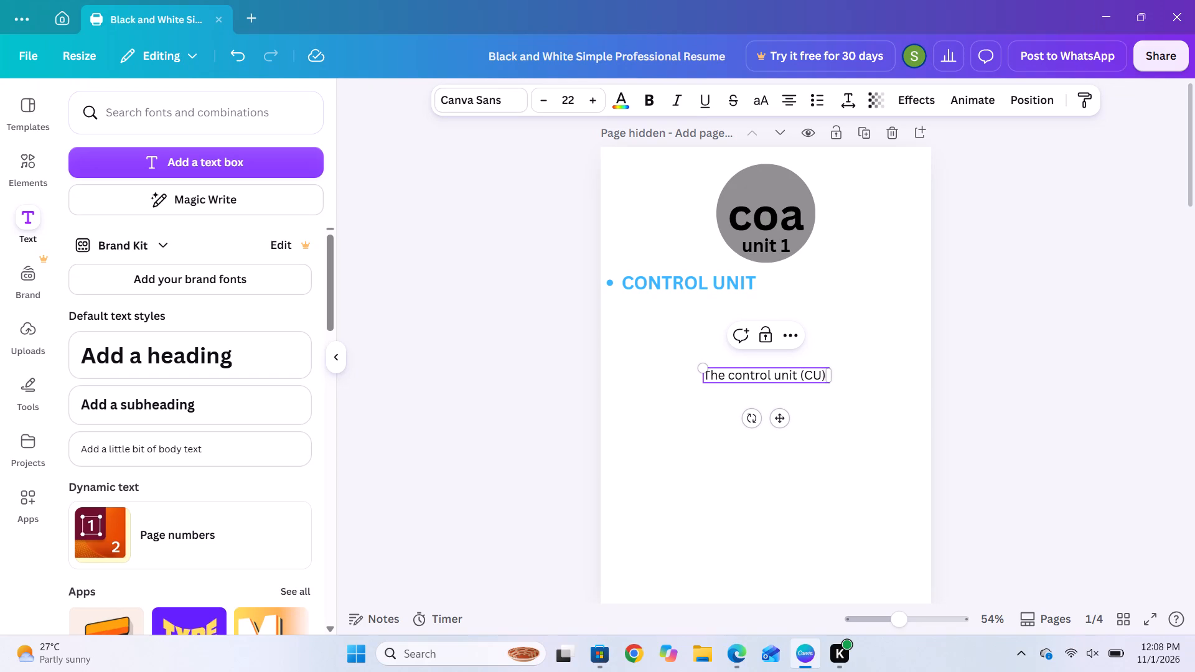
text(is a part)
key(space)
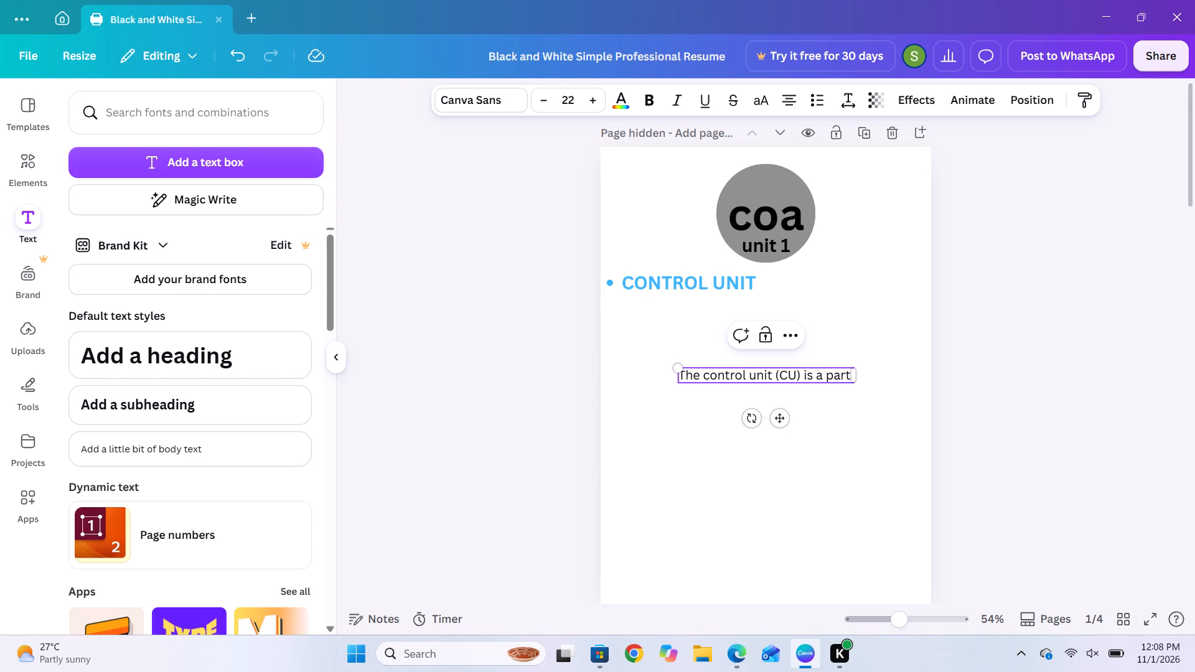
text(ofthe)
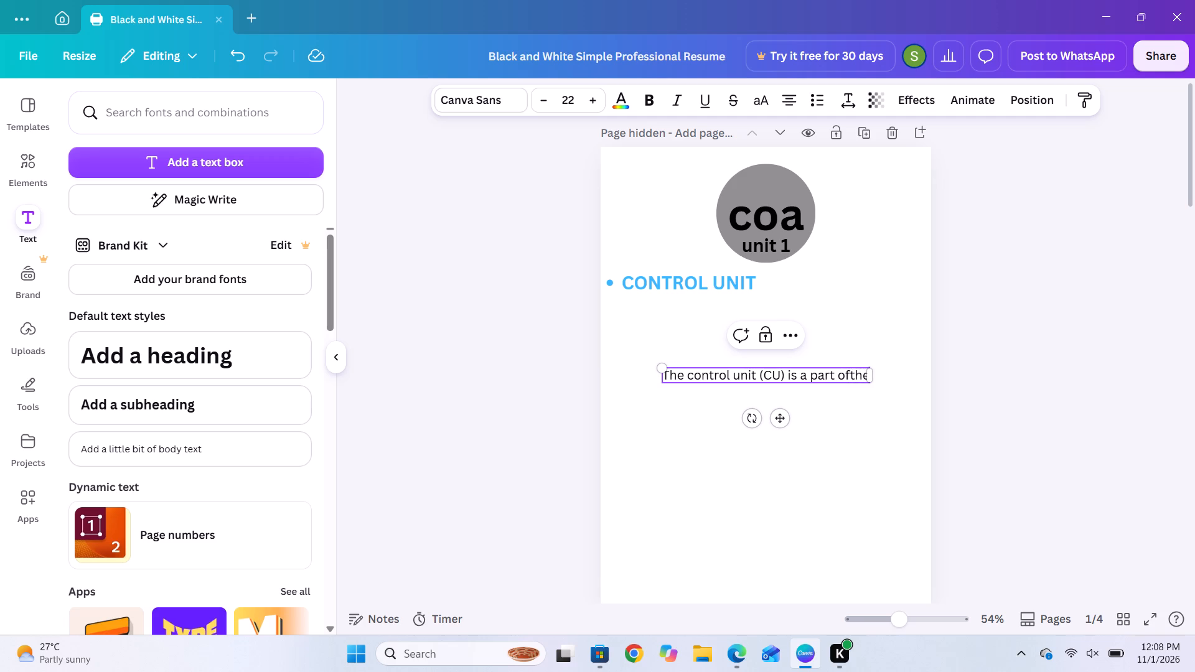
key(space)
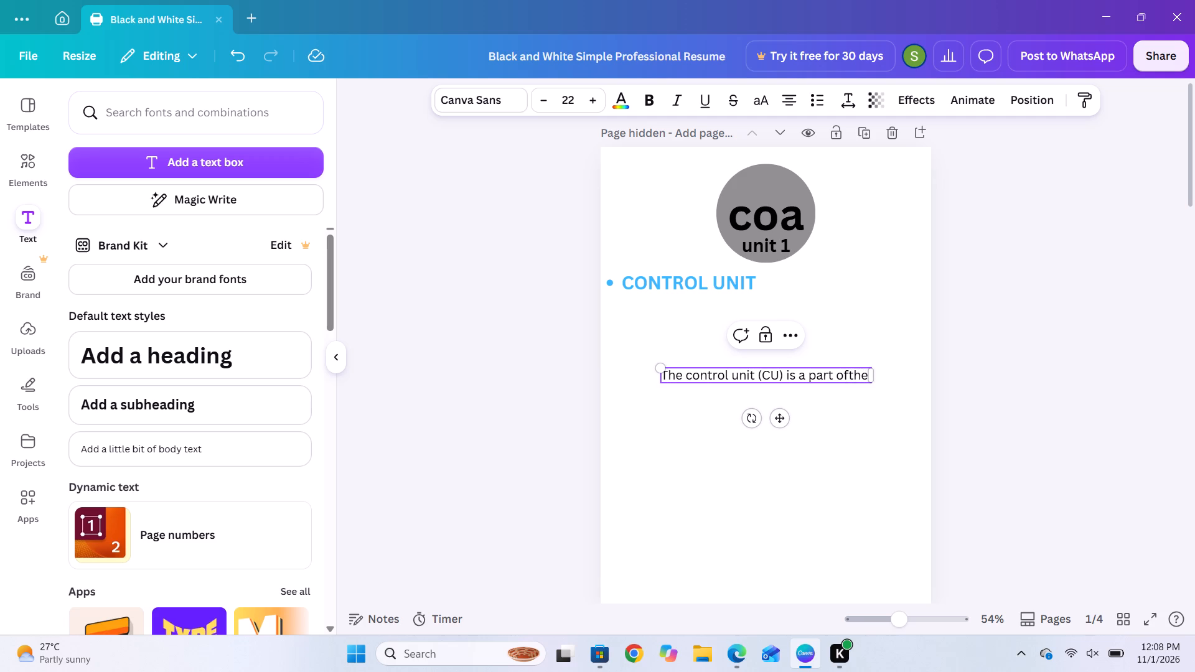
text(CPU)
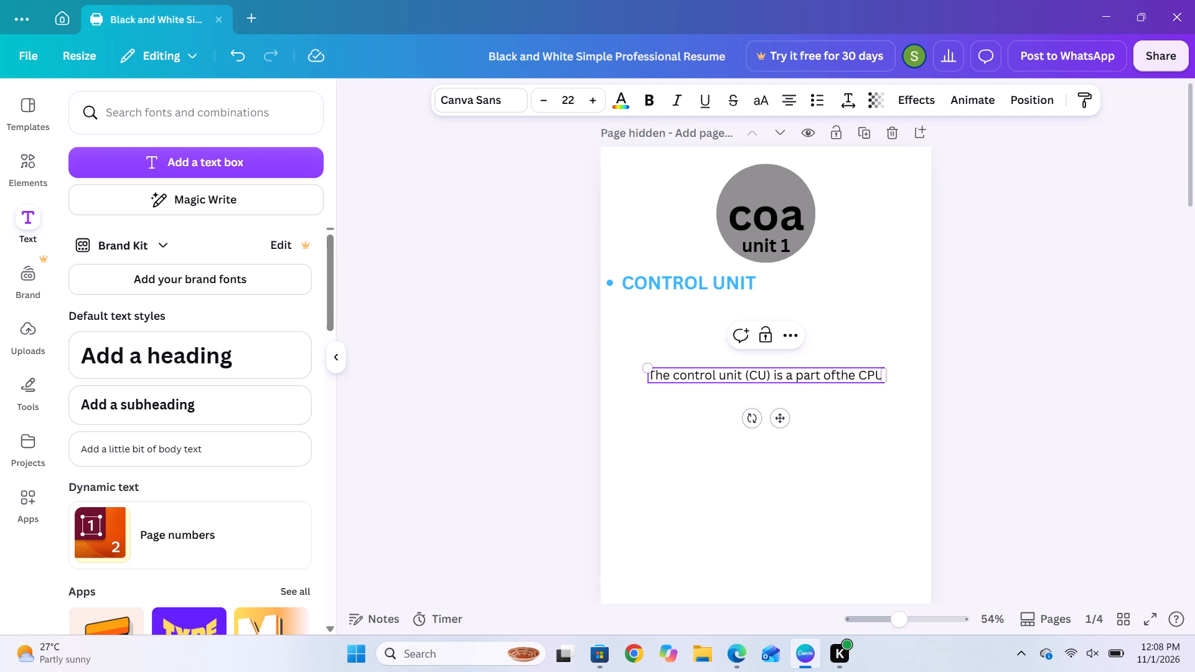
key(space)
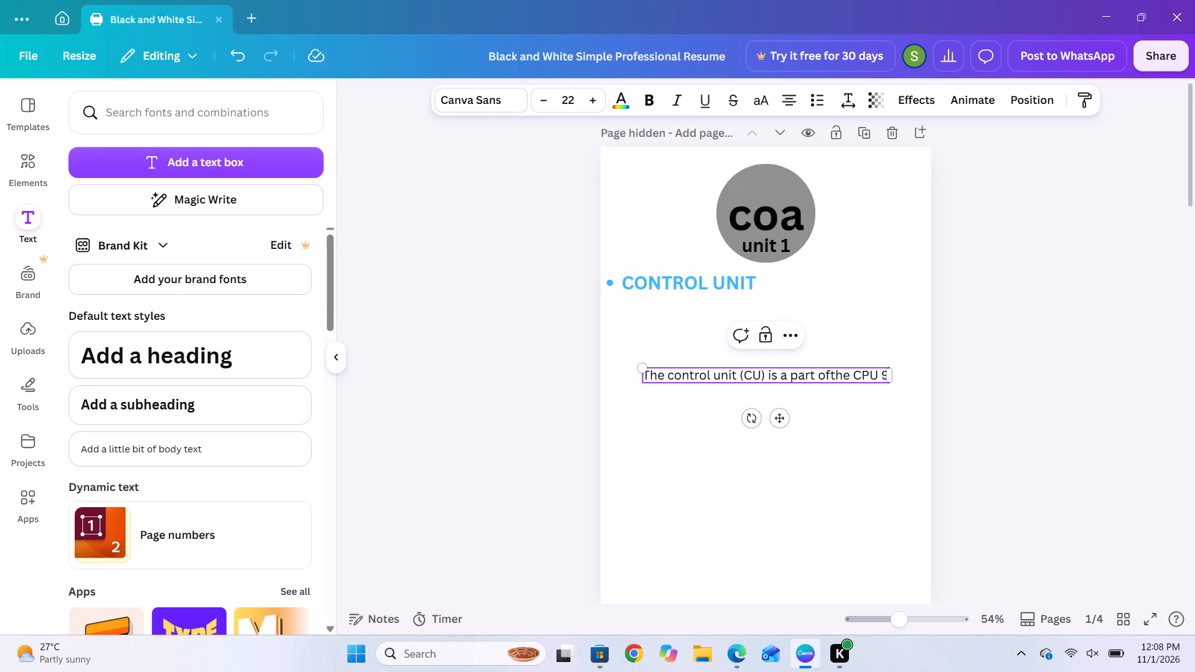
key(BackSpace)
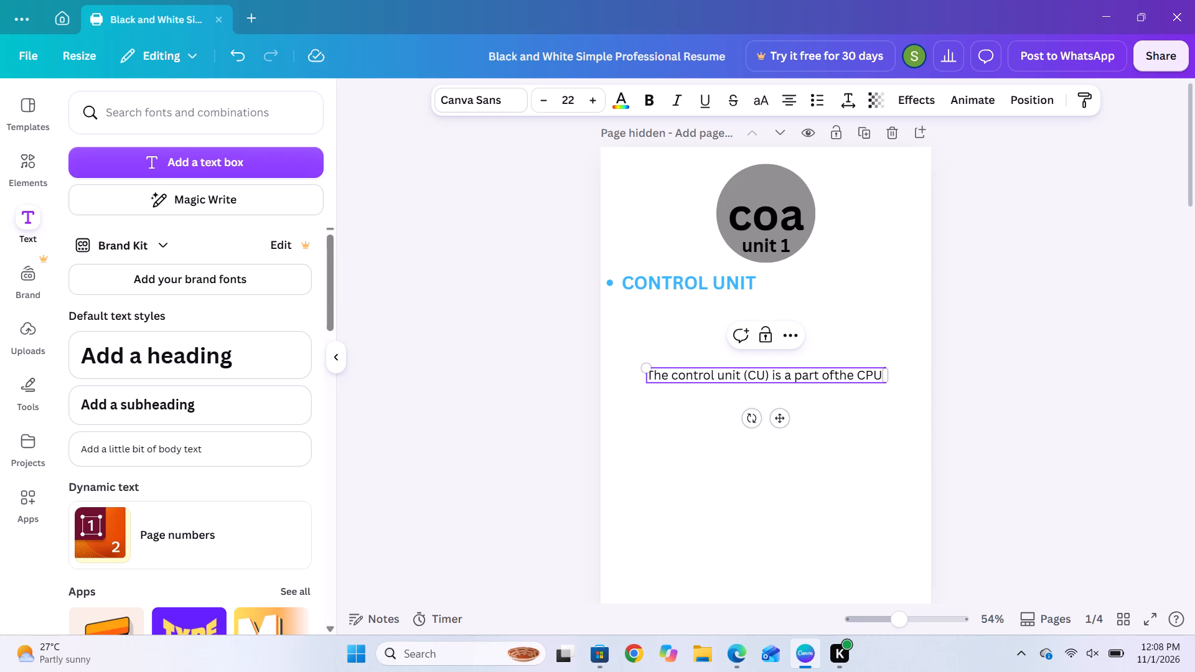
key(BackSpace)
Add the bracketed expansion "(Central Processing unit)" after "CPU" in the body text.
key(shift+parenleft)
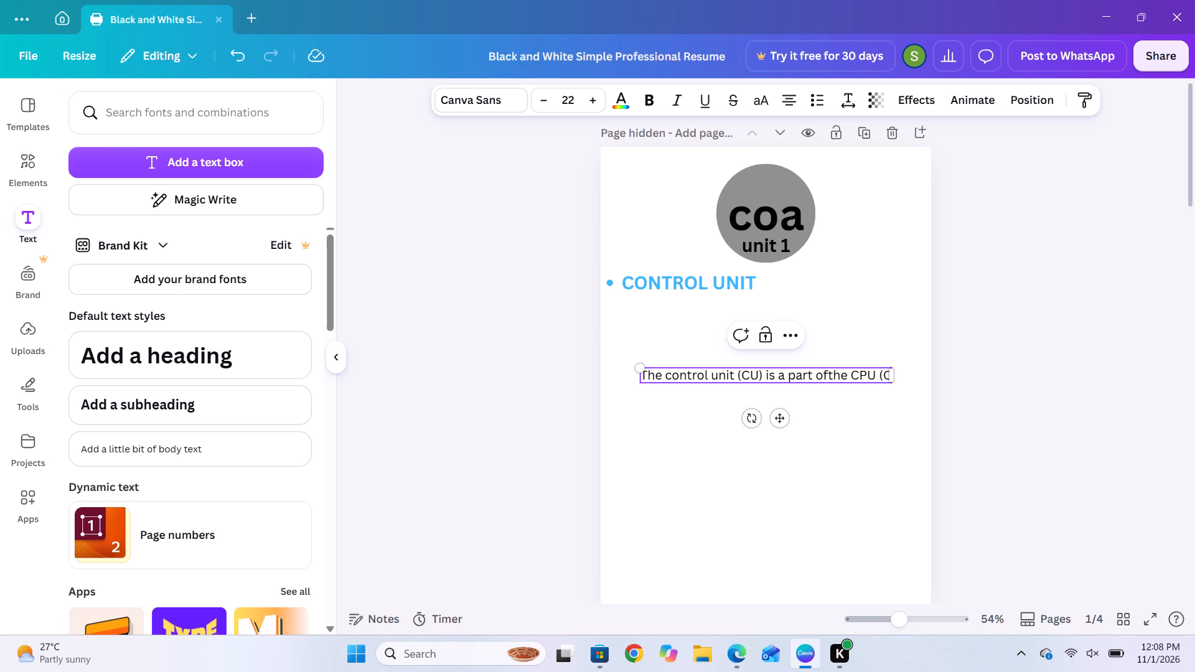
text(entral)
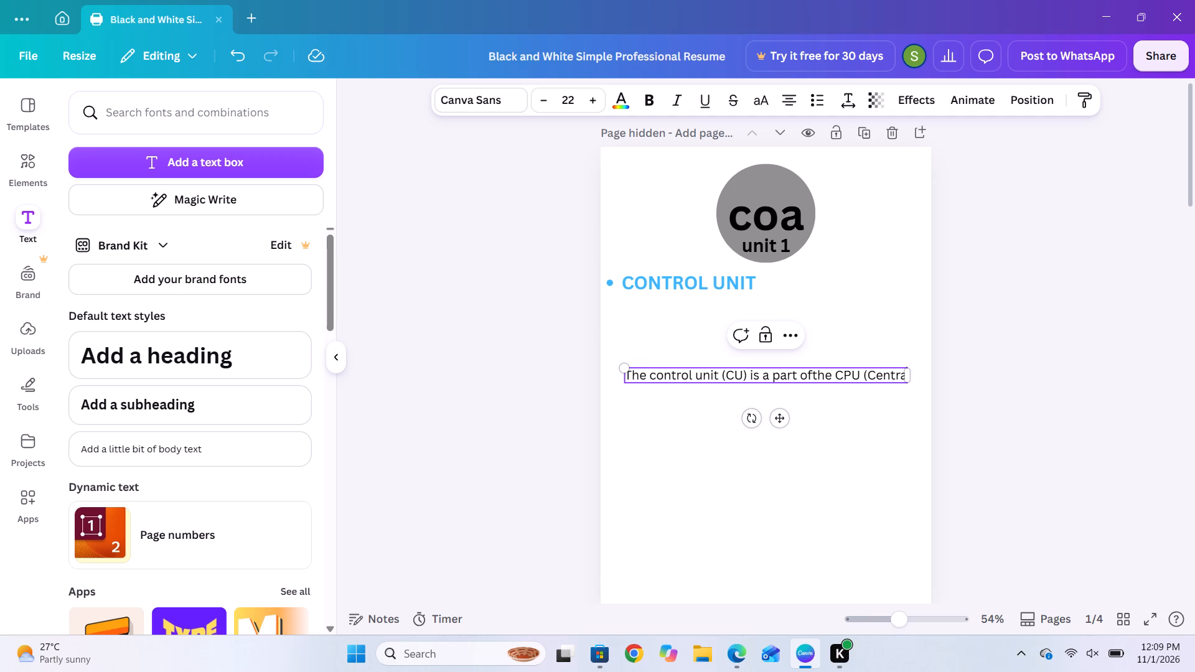
key(space)
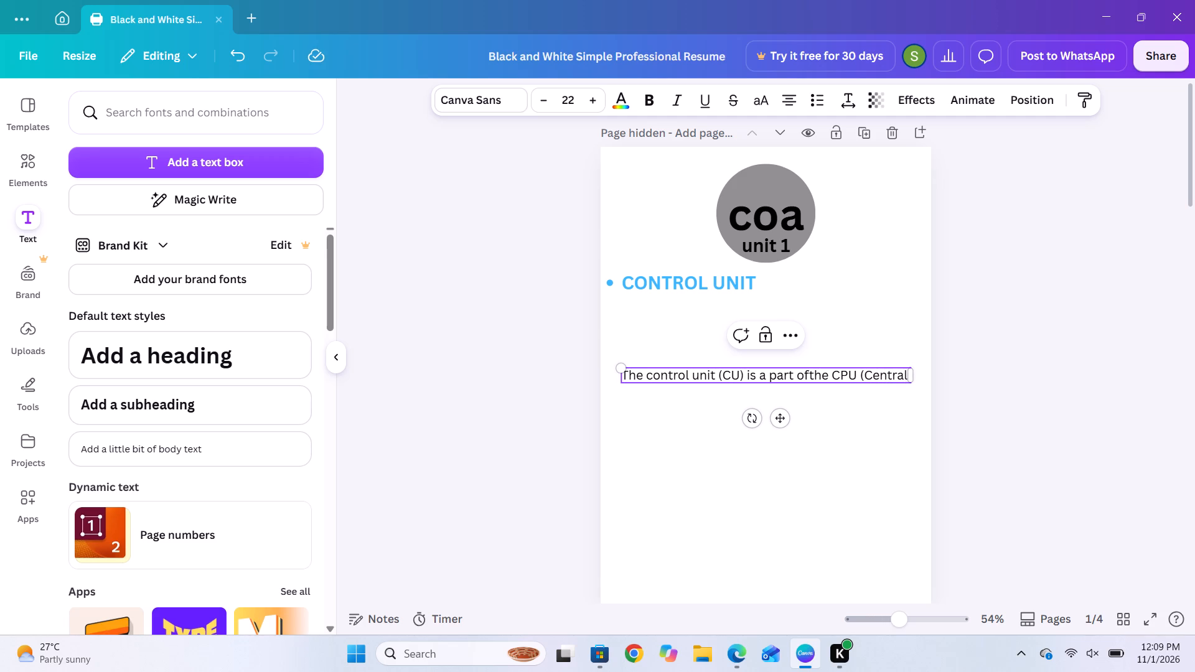
text(rocessin)
key(g)
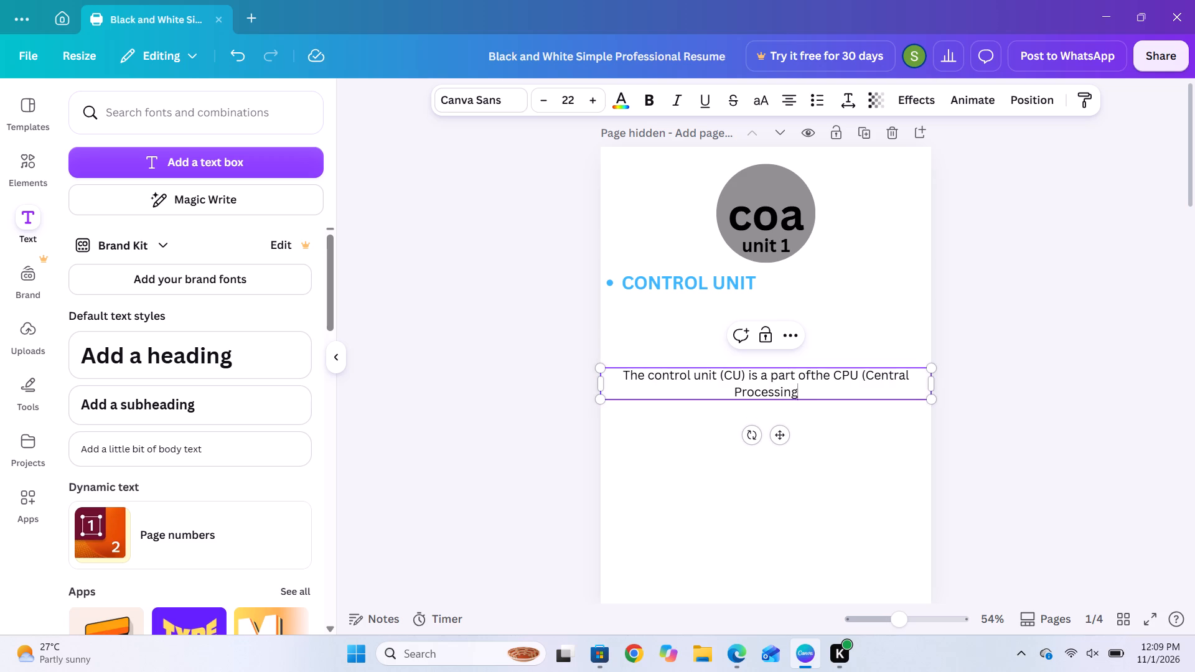
key(space)
text(uni)
key(t)
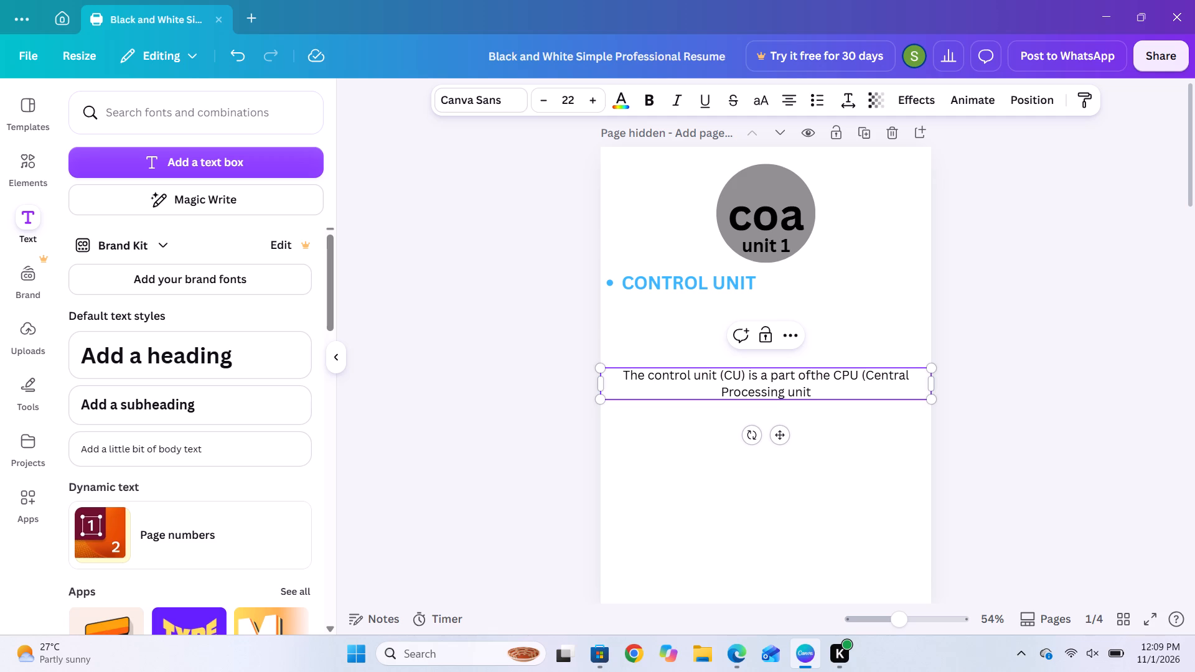
key(shift+parenright)
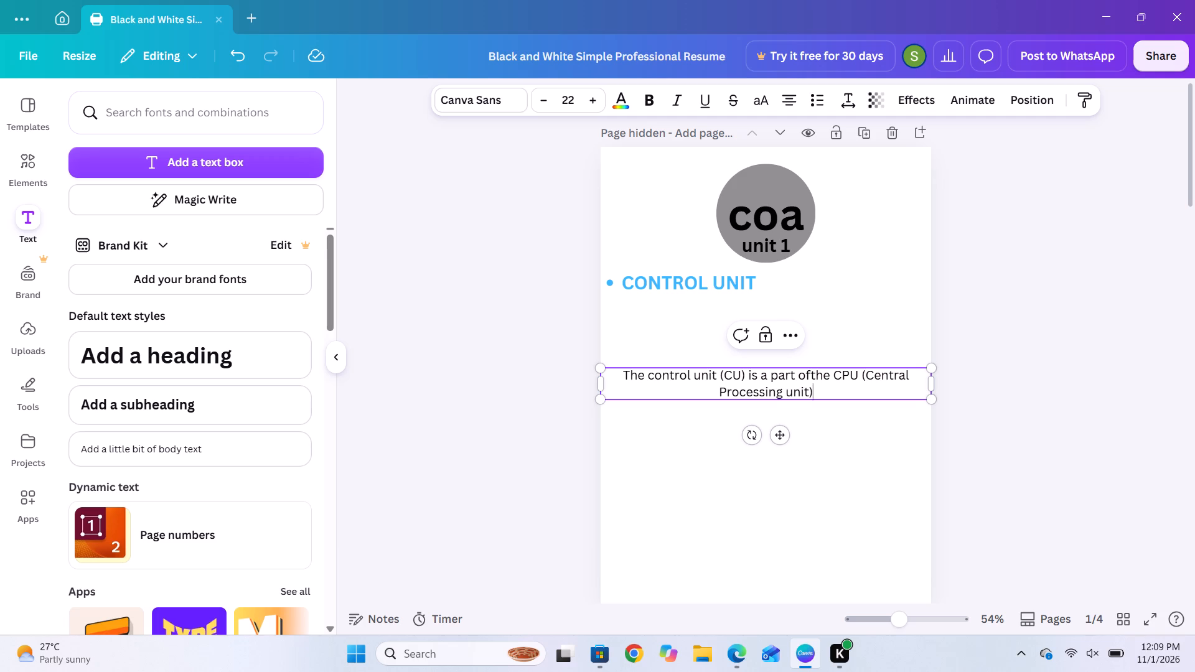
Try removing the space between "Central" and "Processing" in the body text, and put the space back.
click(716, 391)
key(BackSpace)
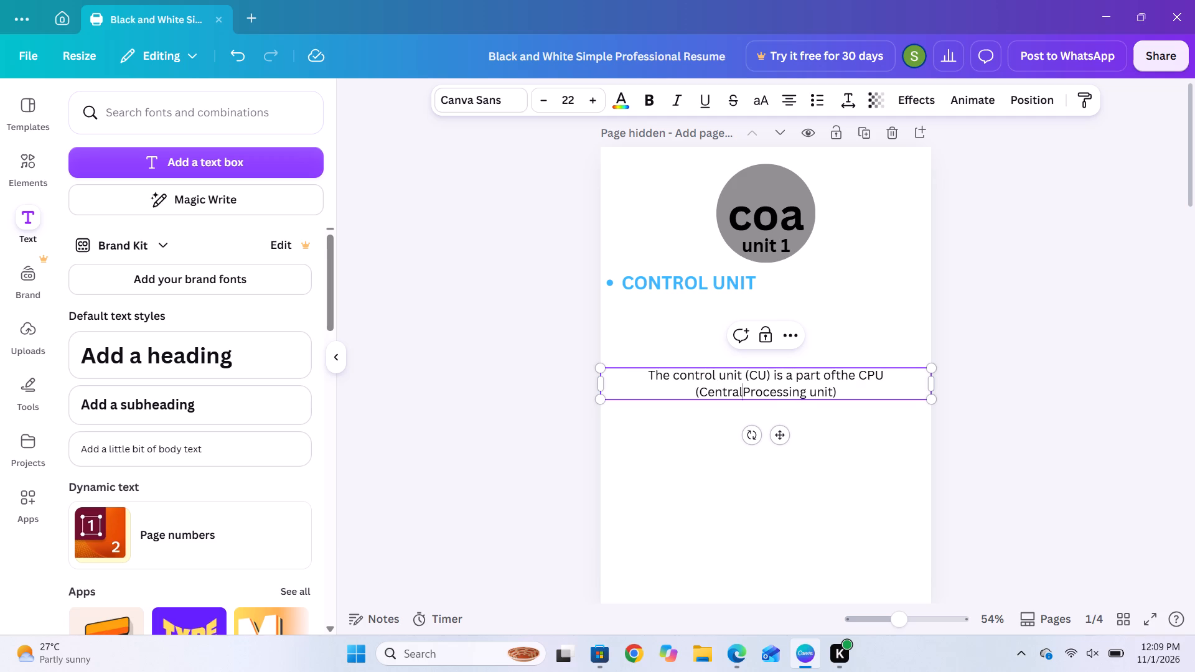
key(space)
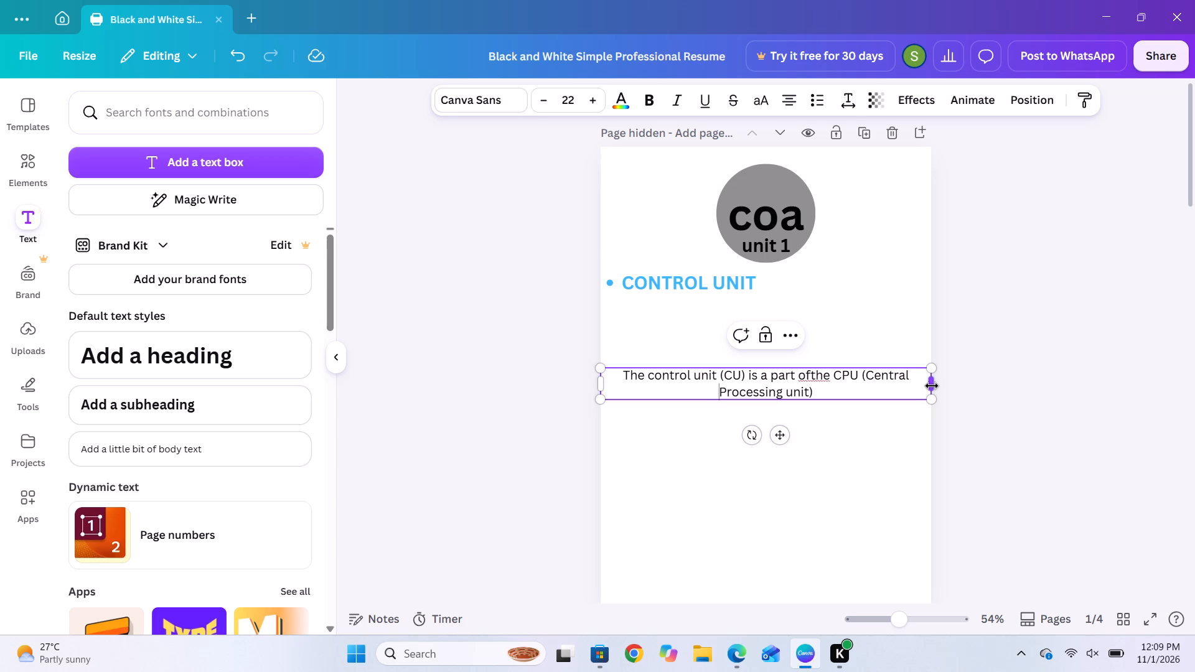
Widen the body text box to about 27 past the page's right edge so the sentence fits on one line.
drag(932, 386, 1024, 393)
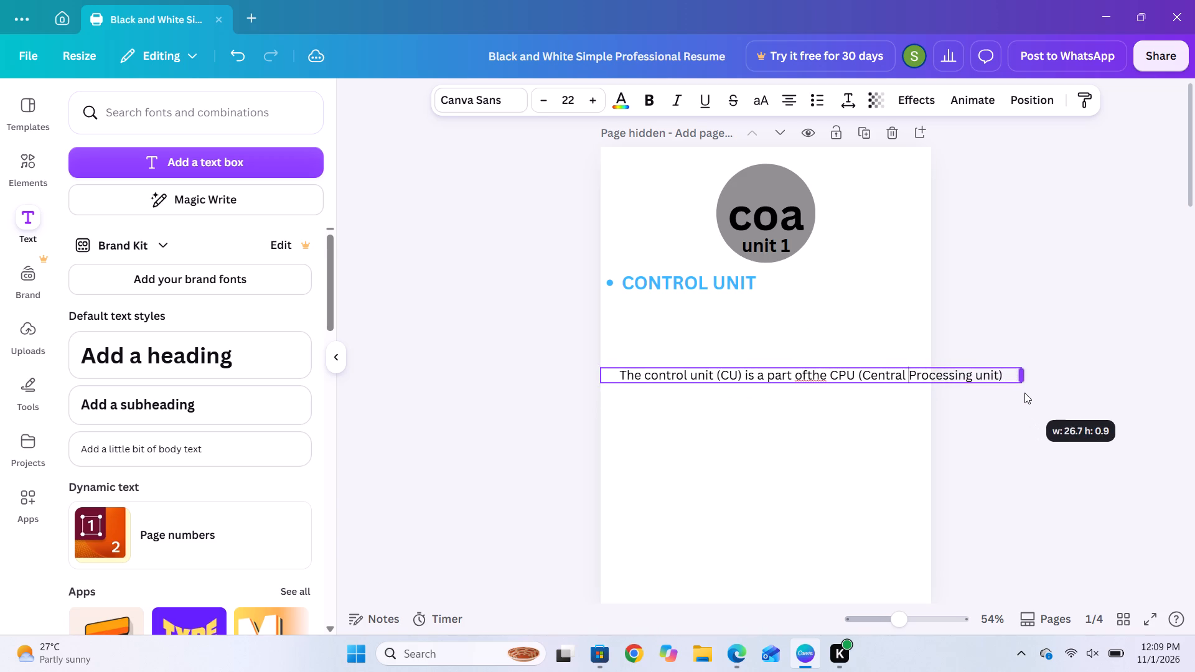
drag(1024, 393, 1026, 393)
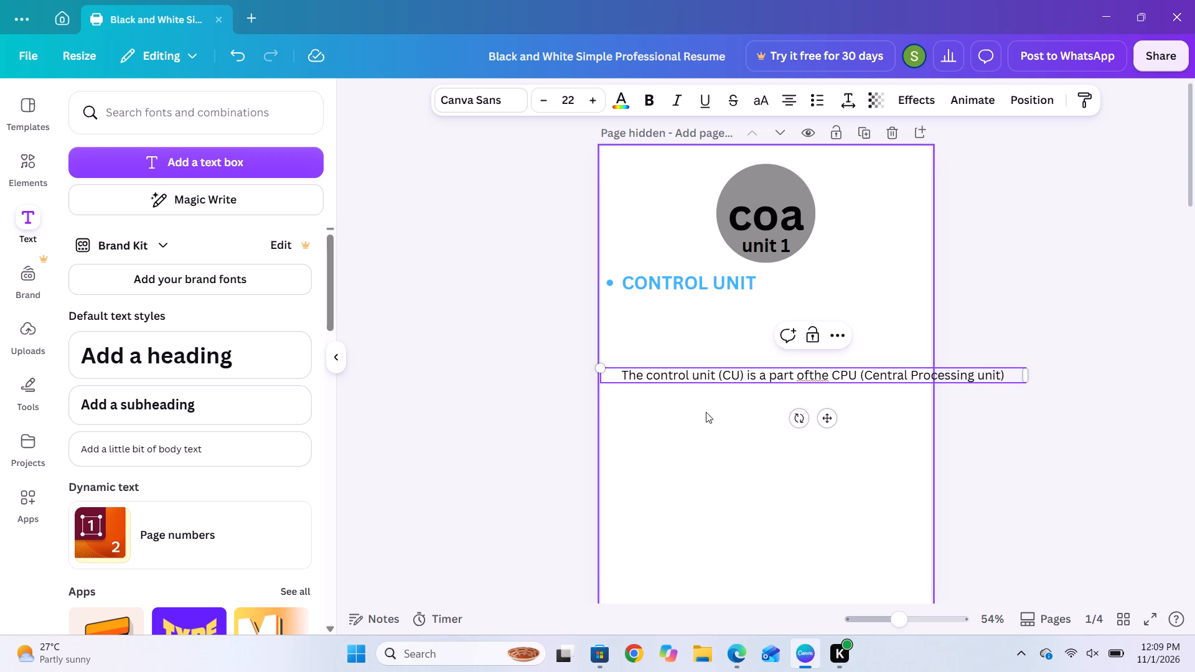
Scale the body text box down from its left end until its text size is 18.2.
click(599, 371)
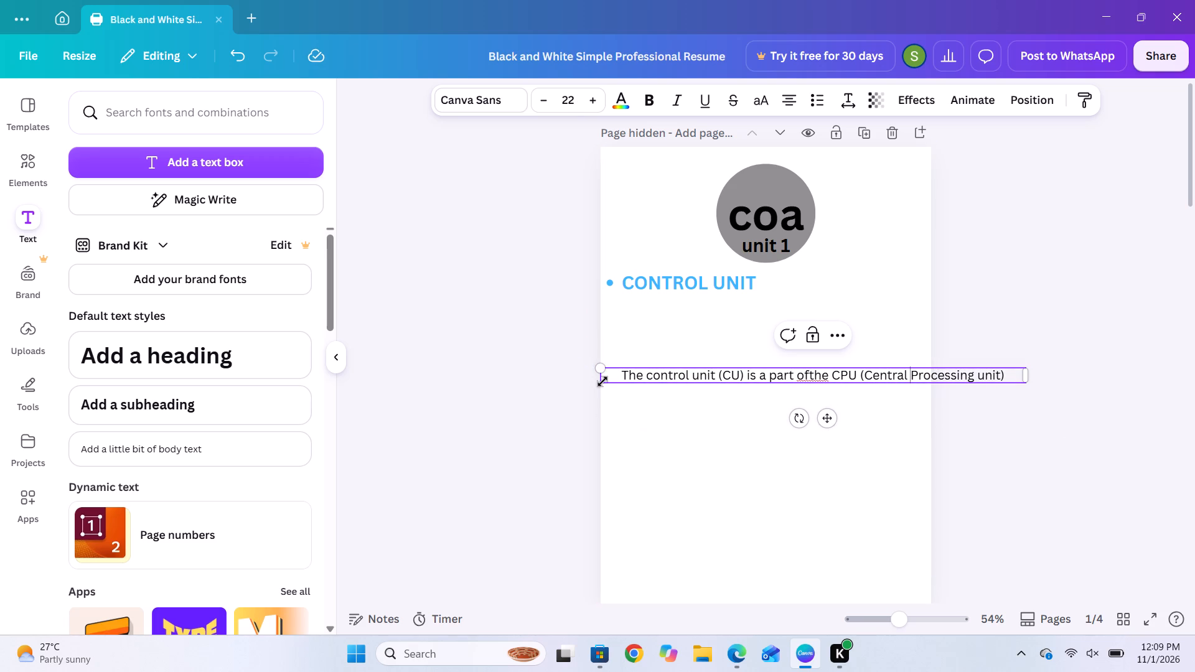
drag(602, 380, 578, 384)
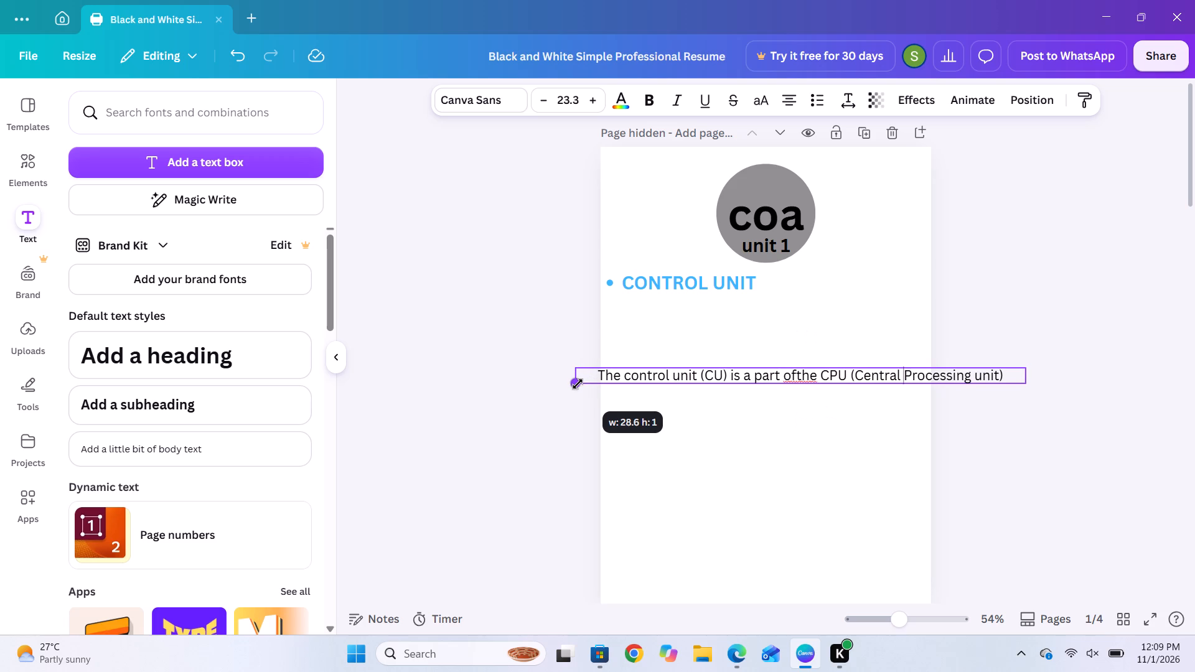
drag(578, 384, 635, 378)
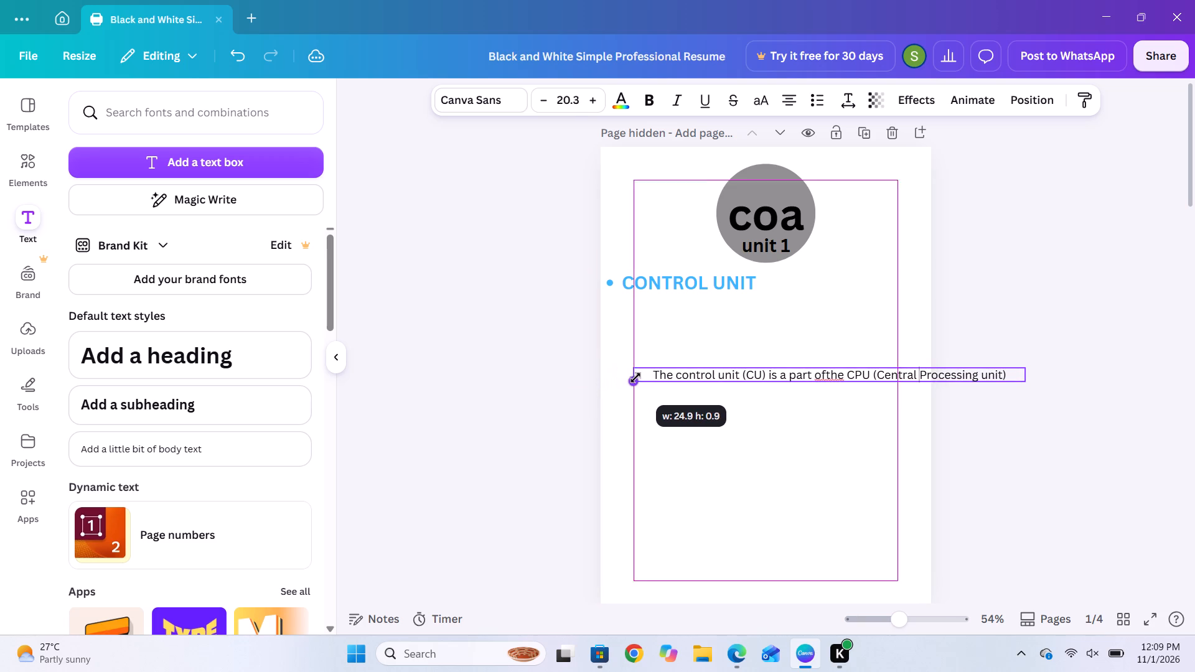
drag(635, 378, 676, 375)
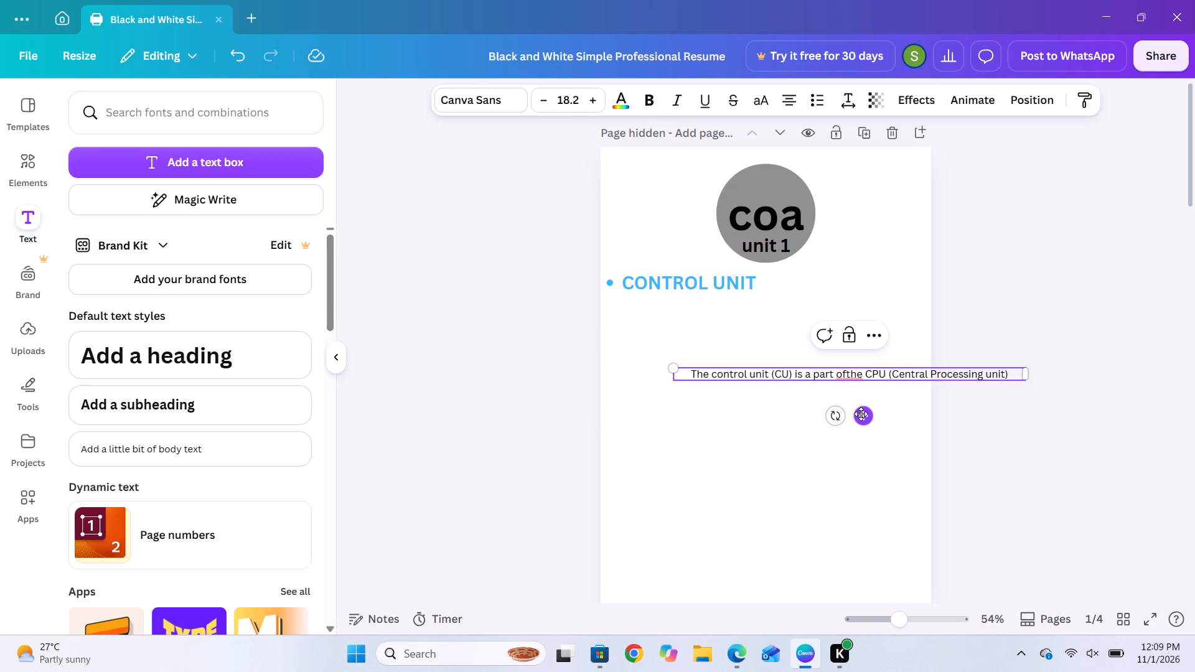
Move the body text box directly beneath the CONTROL UNIT heading, with its sentence within the page width.
drag(861, 414, 779, 350)
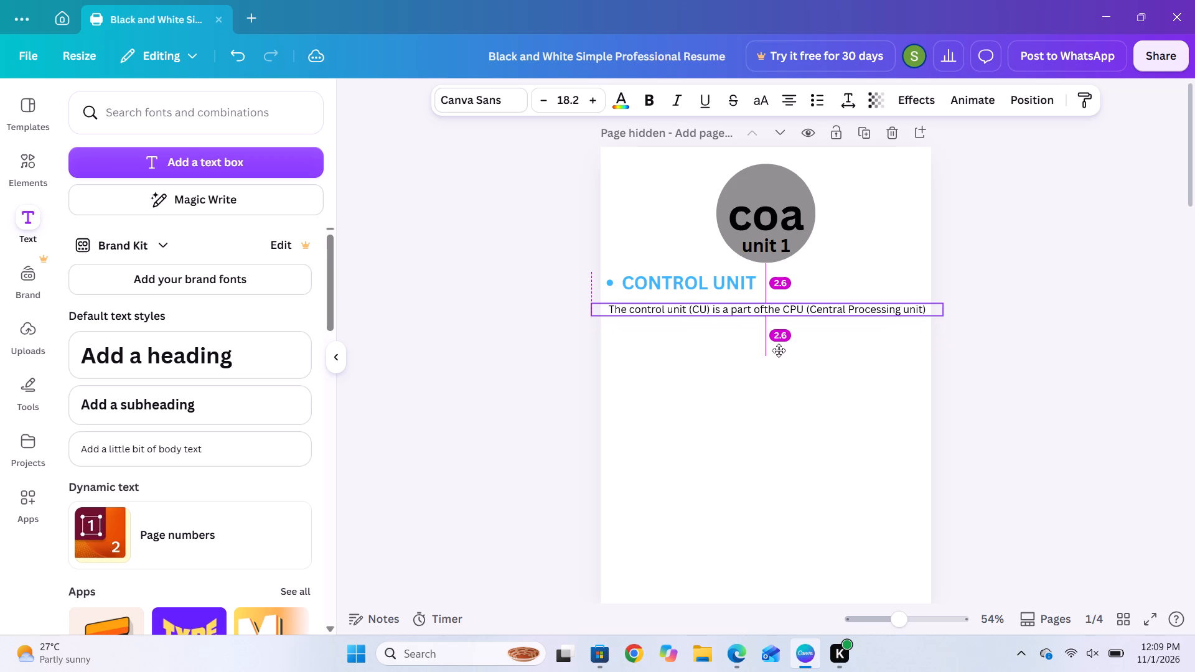
drag(779, 350, 779, 346)
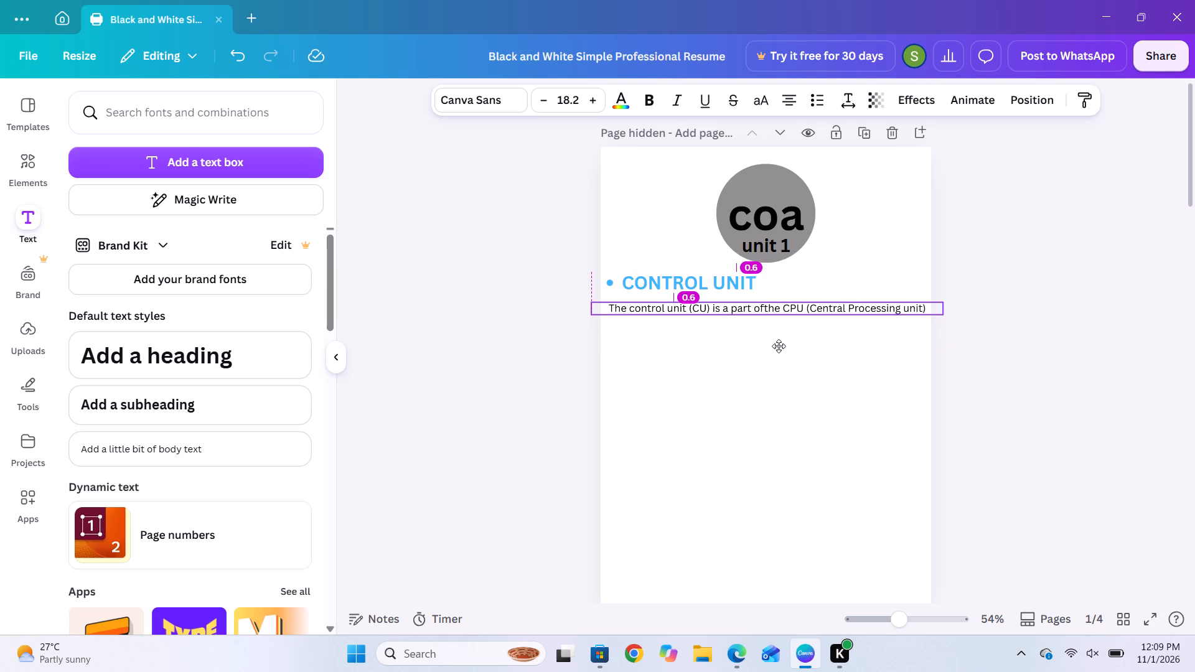
drag(779, 346, 776, 343)
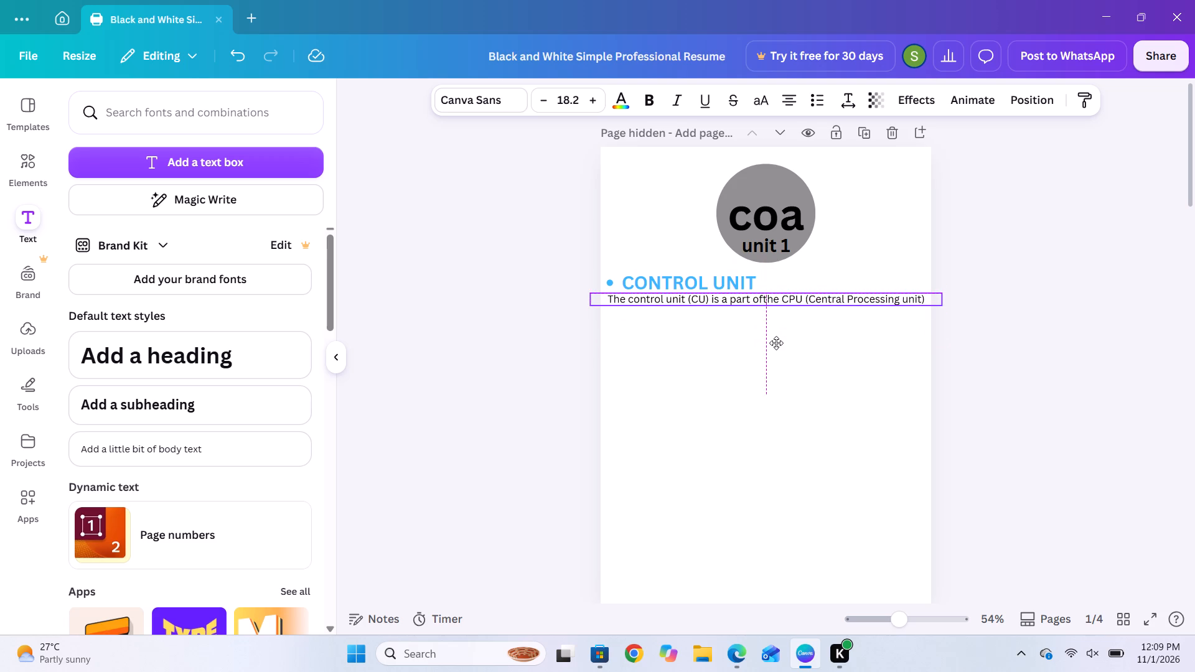
drag(776, 343, 773, 343)
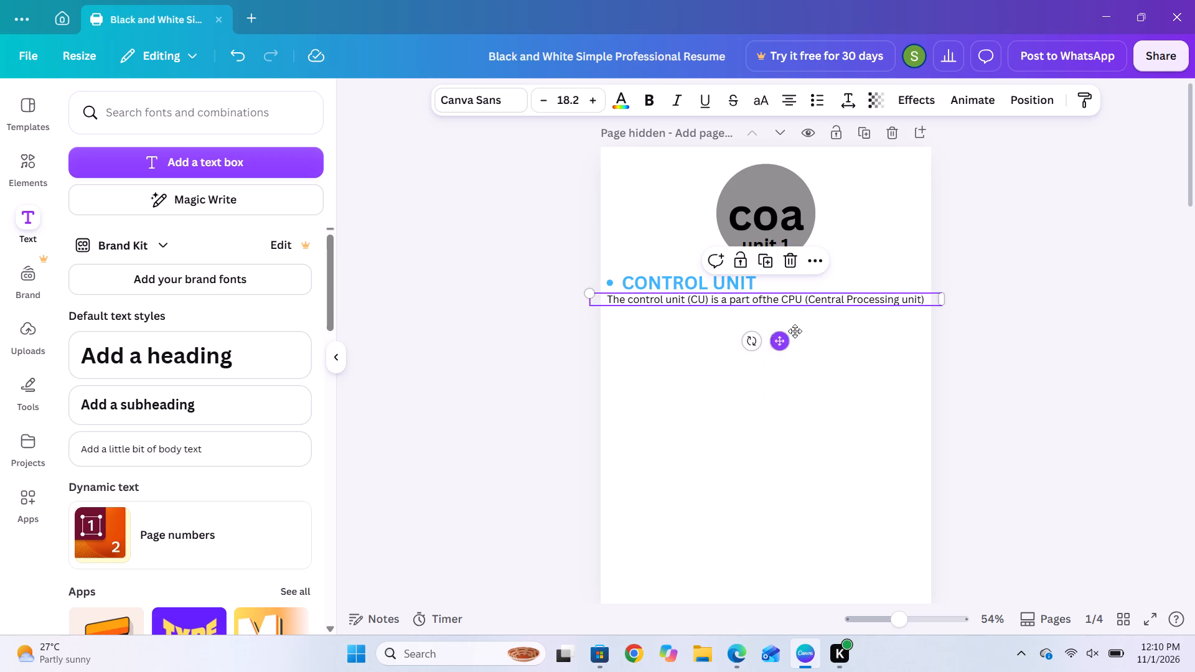
Add a full stop at the end of the "Central Processing unit)" sentence under the CONTROL UNIT heading.
click(925, 296)
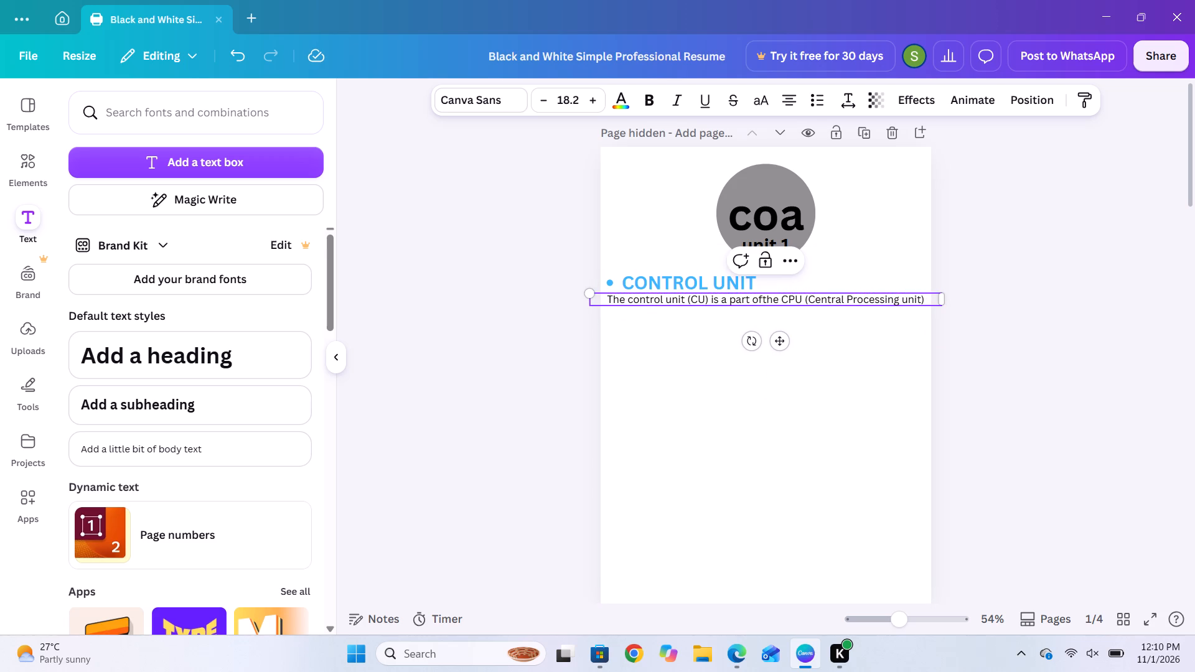
key(period)
click(916, 330)
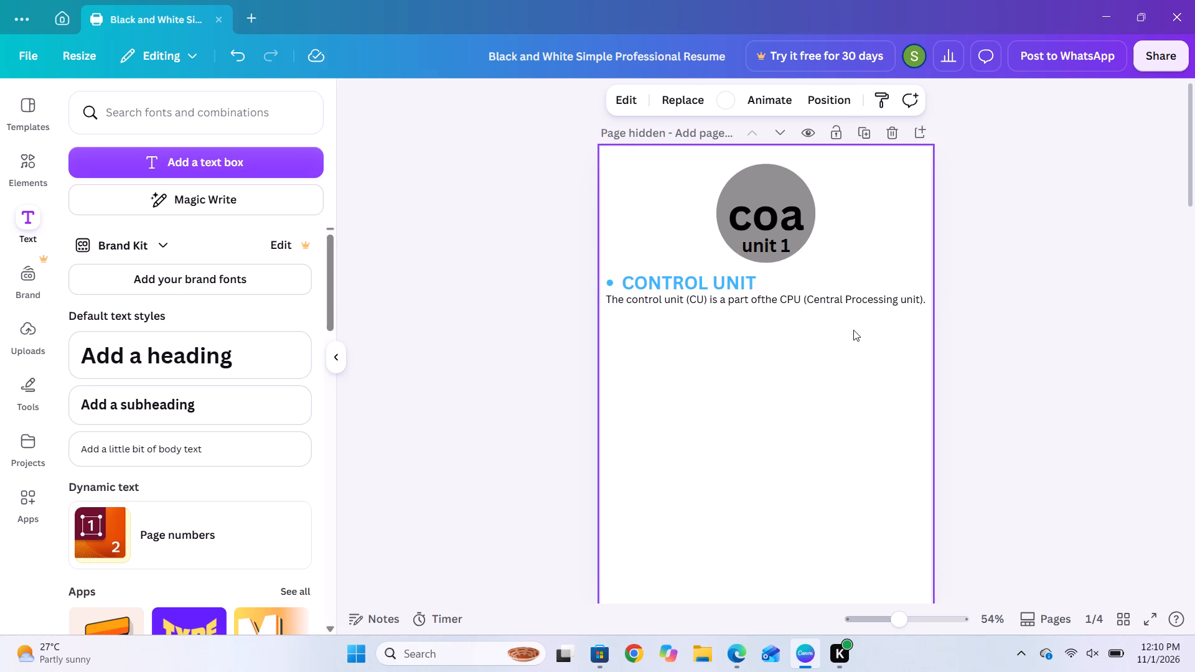
click(613, 311)
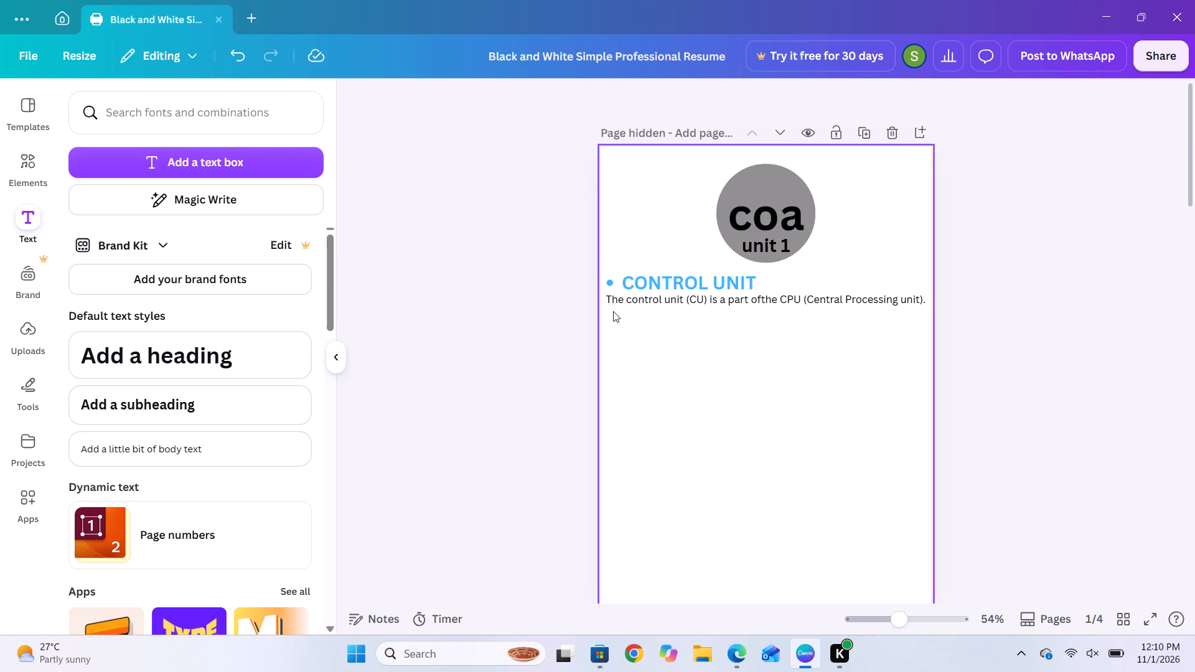
click(613, 311)
Add a body text box reading "Its main job is to control and coordinate all the operations of the computer.".
click(225, 451)
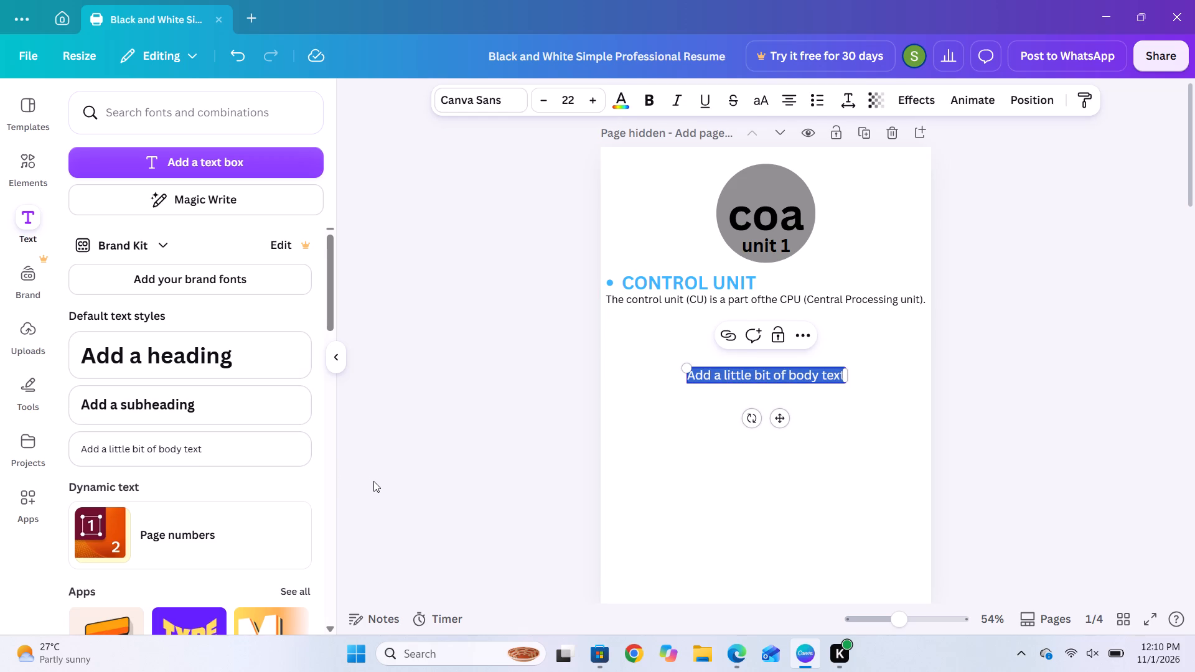
text(ts main job is to)
key(space)
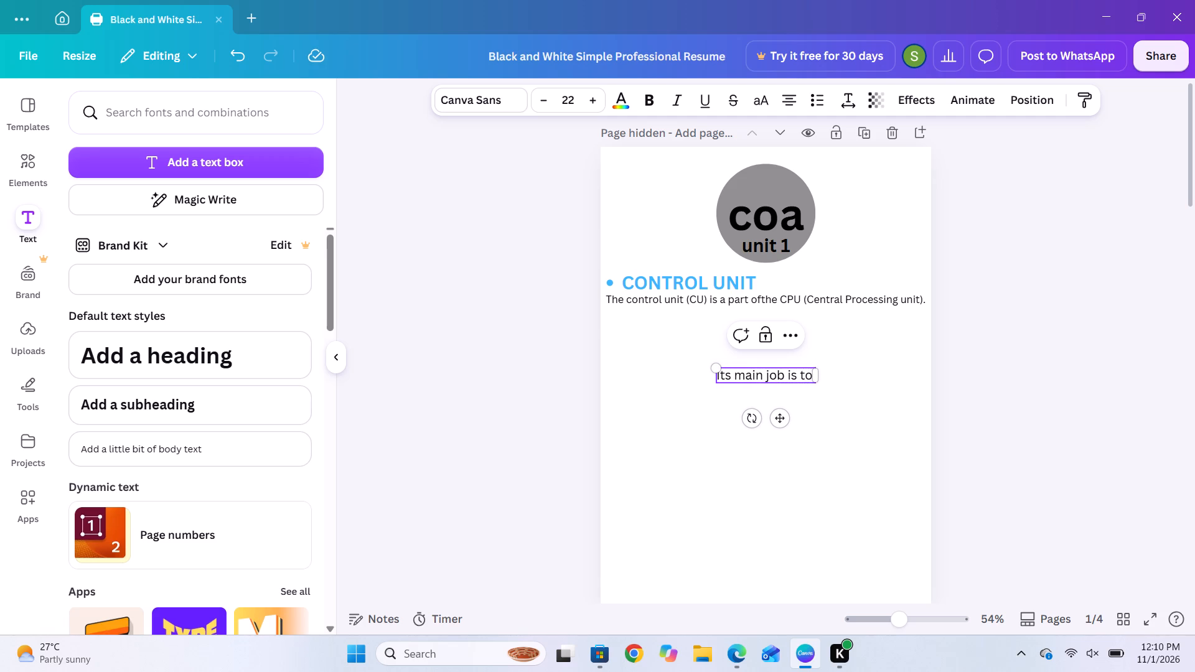
key(c)
text(ontrol)
key(space)
text(and)
key(space)
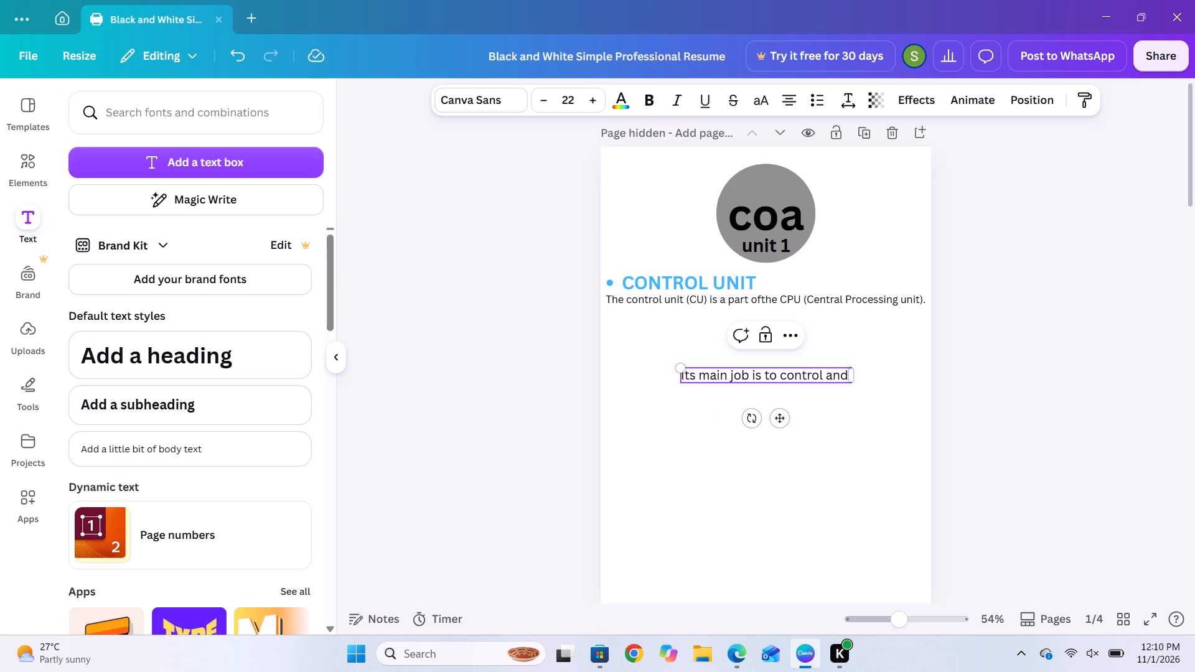
text(coo)
text(rdinate)
key(space)
text(all the)
key(space)
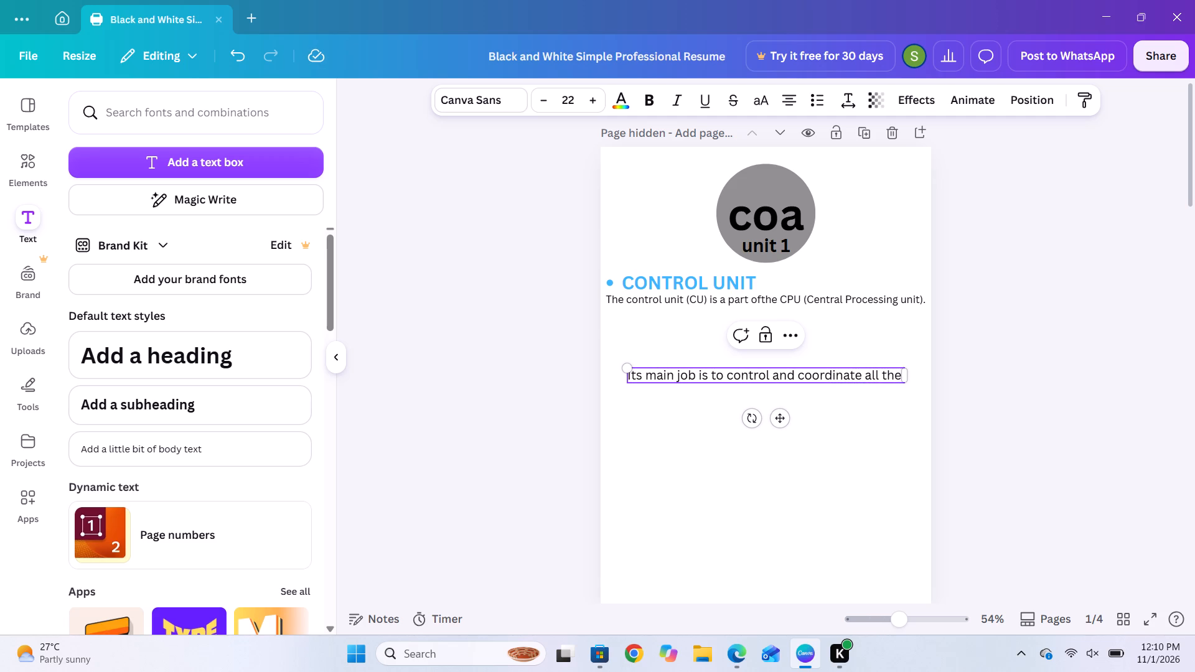
key(p)
key(BackSpace)
text(op)
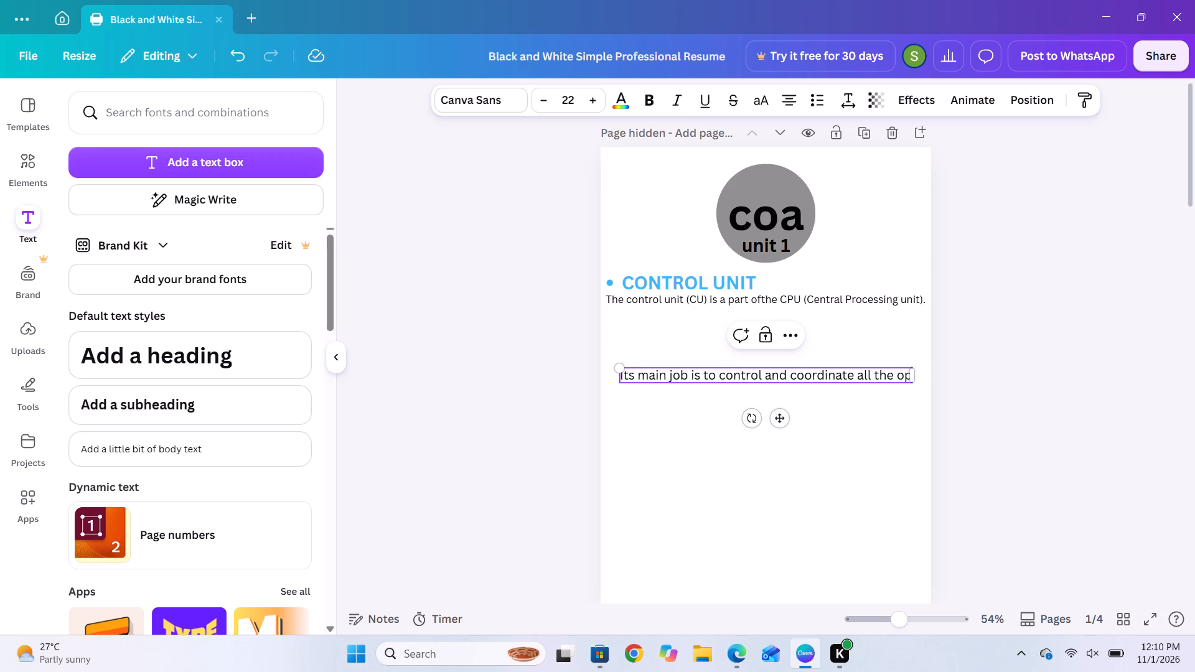
text(erations)
key(space)
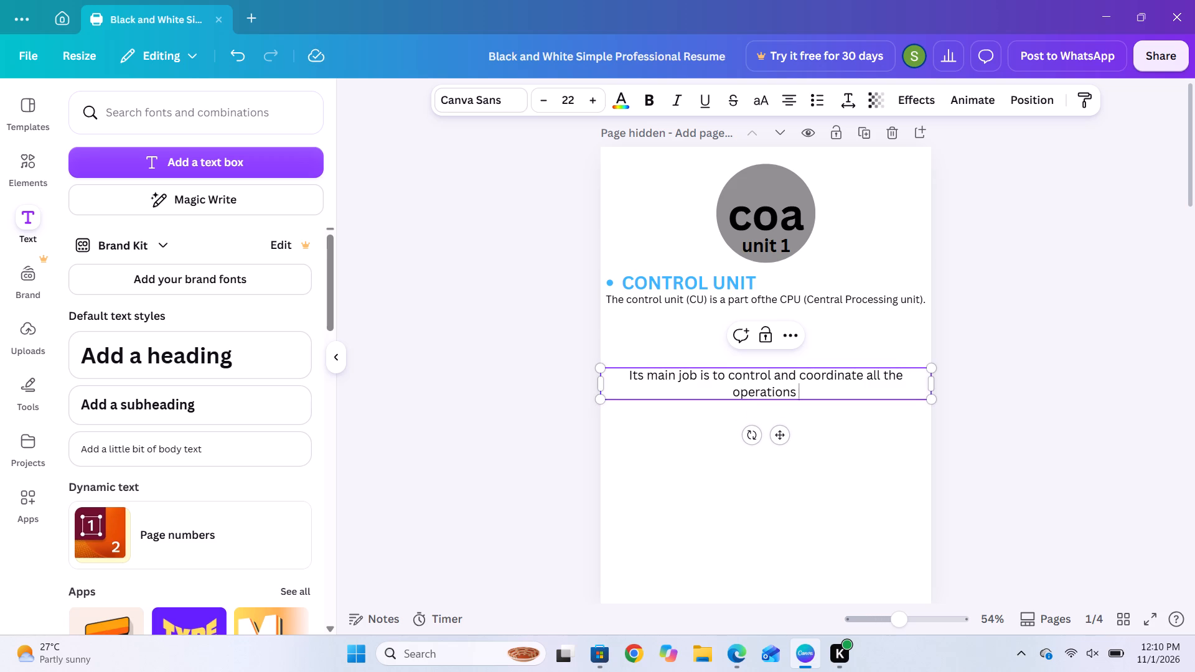
text(of the)
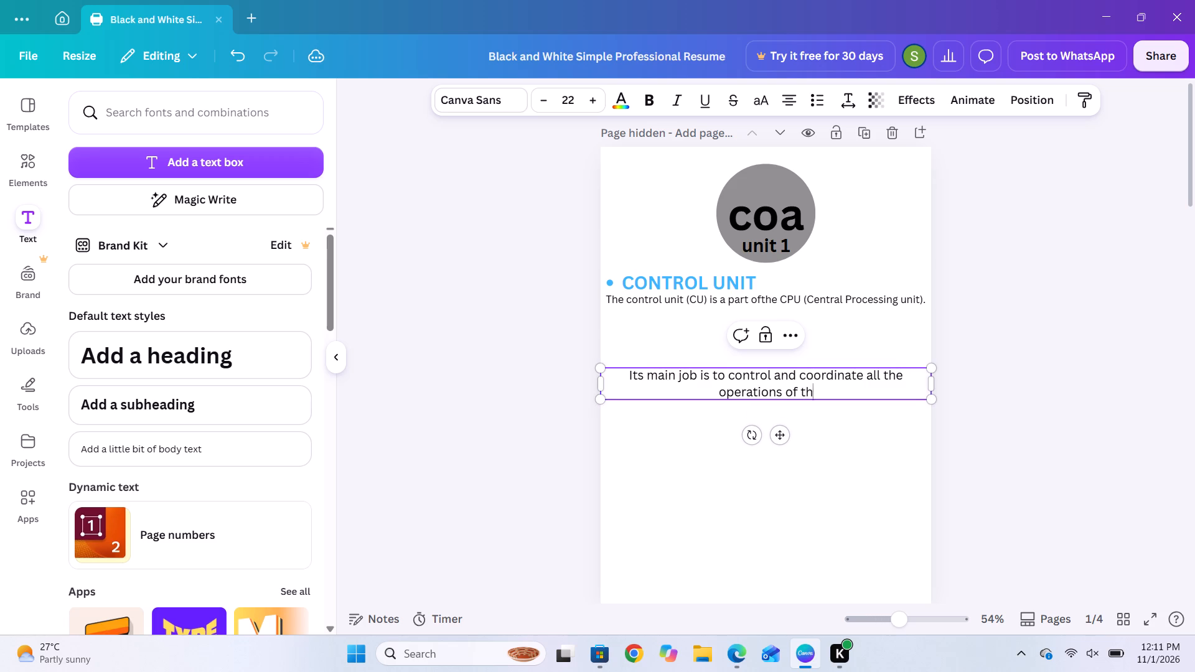
key(space)
text(computer)
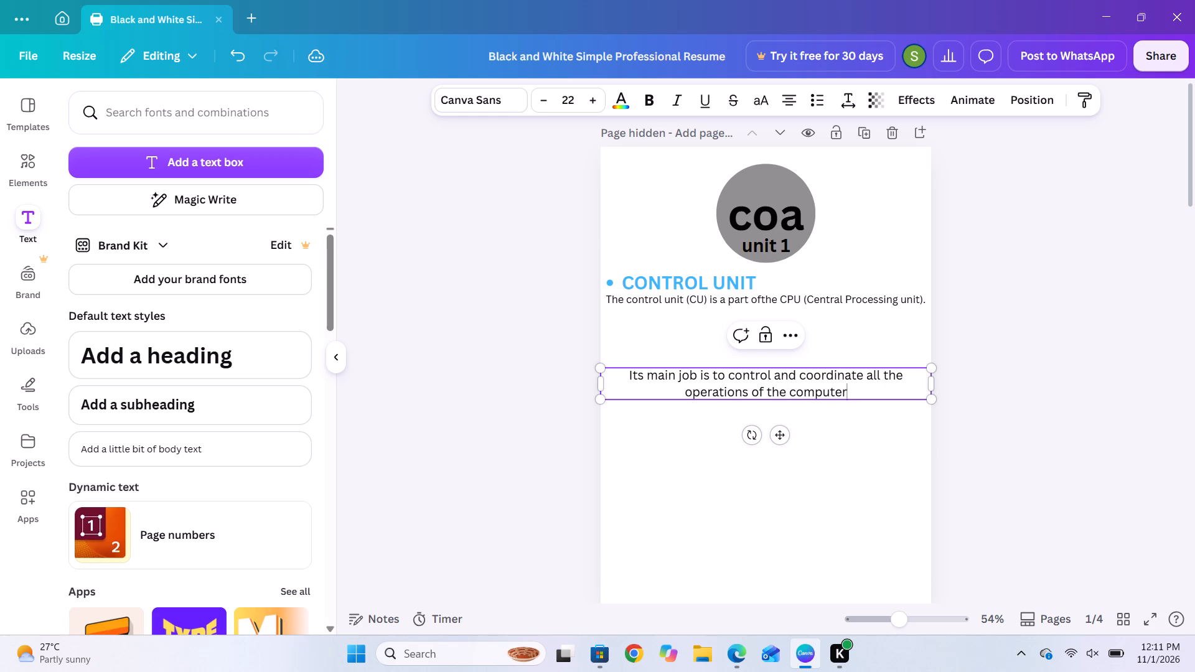
key(period)
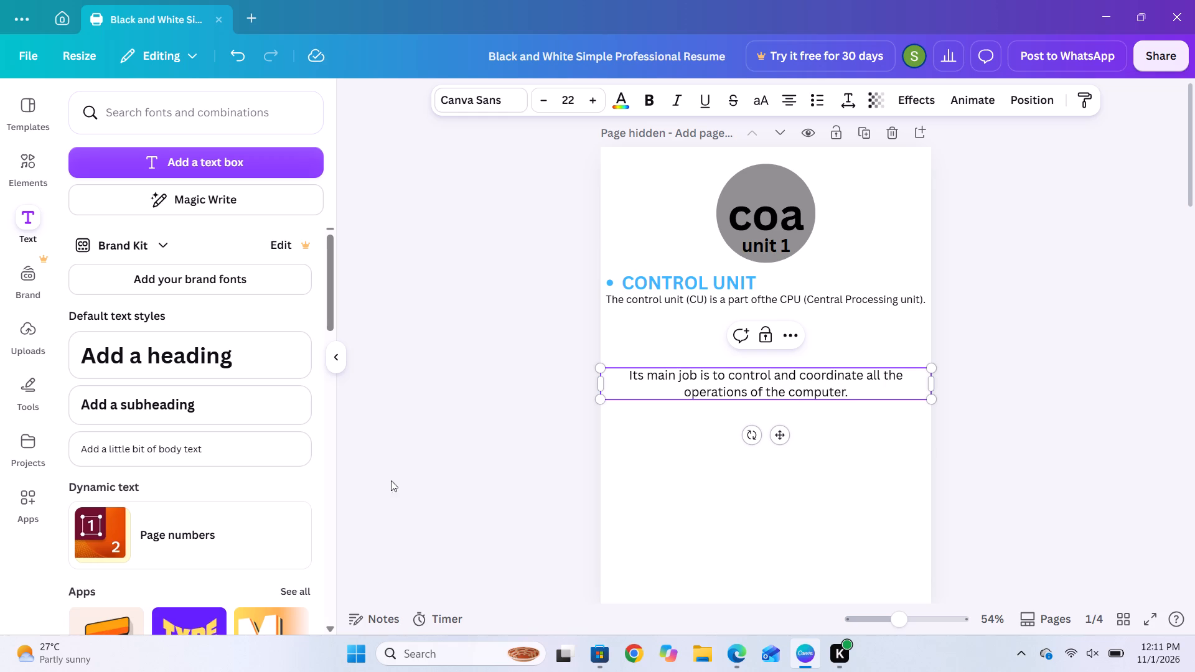
Widen the new body text box well past the page's left edge so its sentence fits on one line.
click(599, 384)
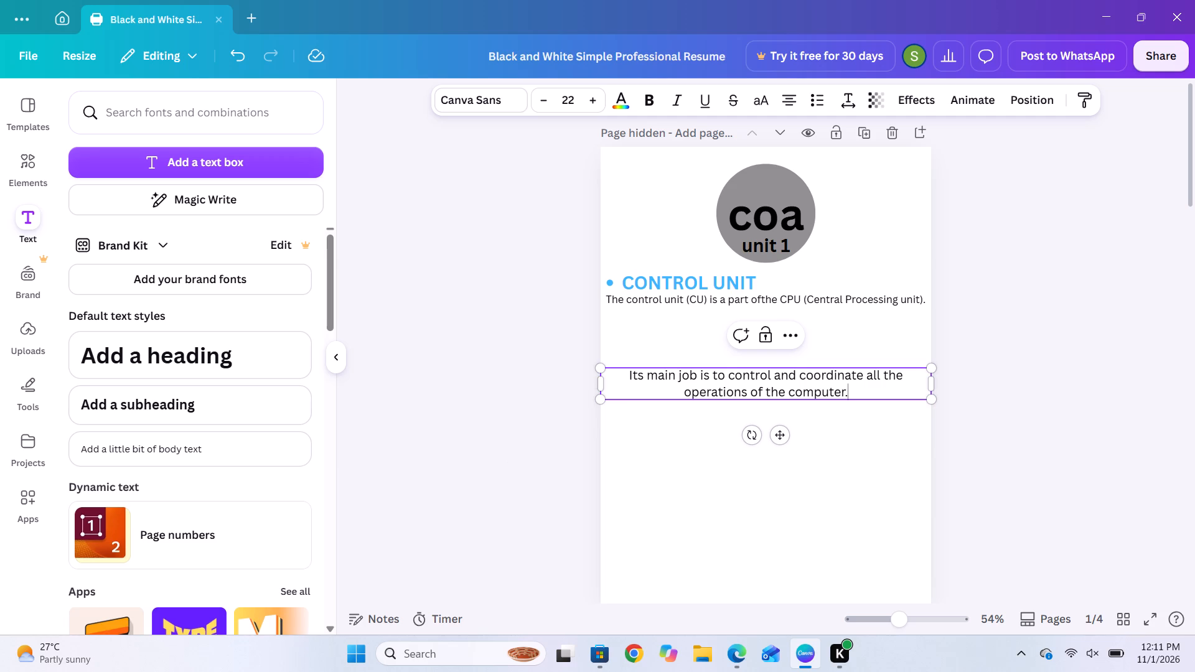
click(601, 383)
drag(598, 383, 414, 389)
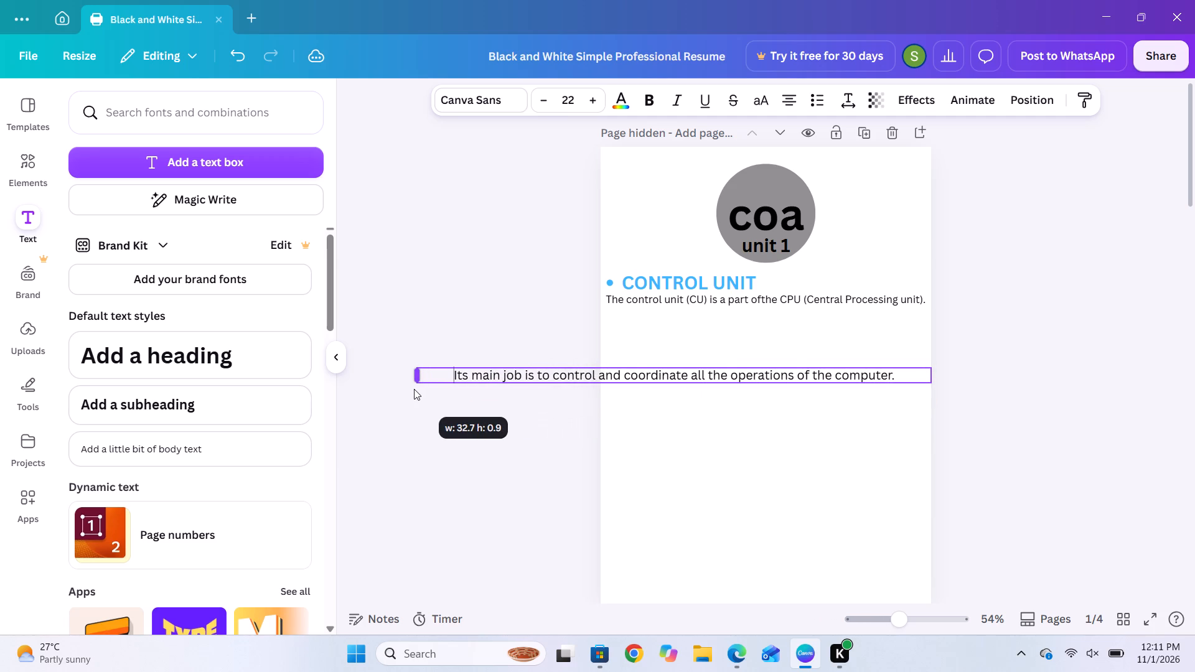
drag(414, 389, 327, 405)
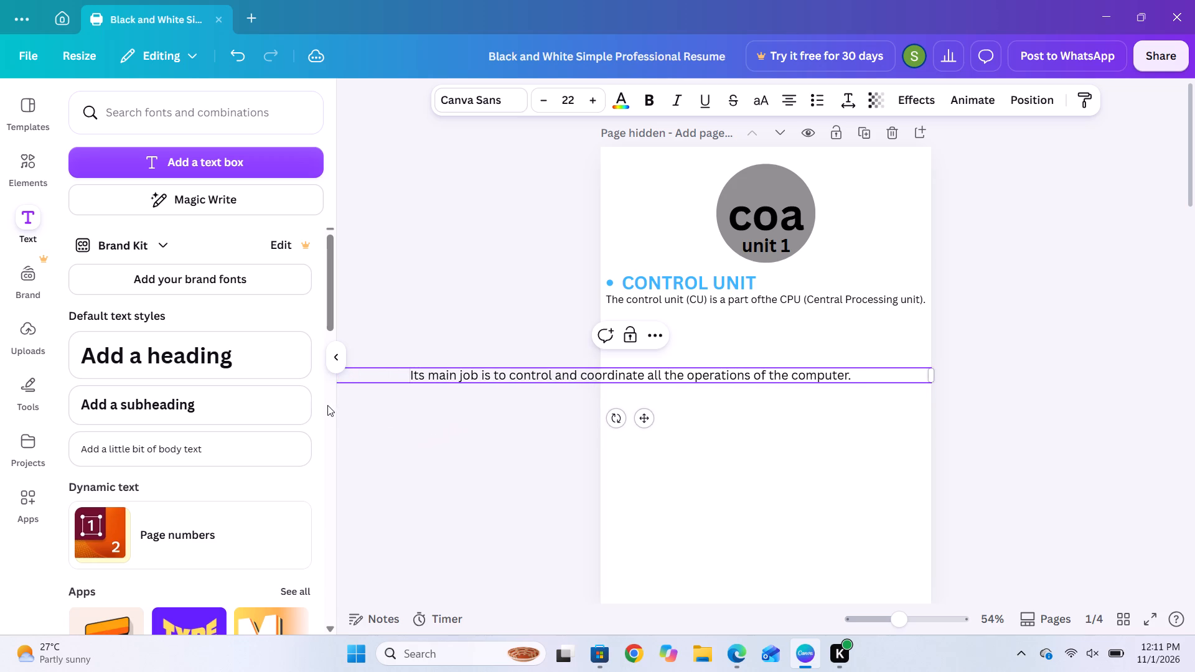
Move the "Its main job" text box up beneath the first sentence, with its opening words just inside the page's left edge.
drag(645, 415, 699, 404)
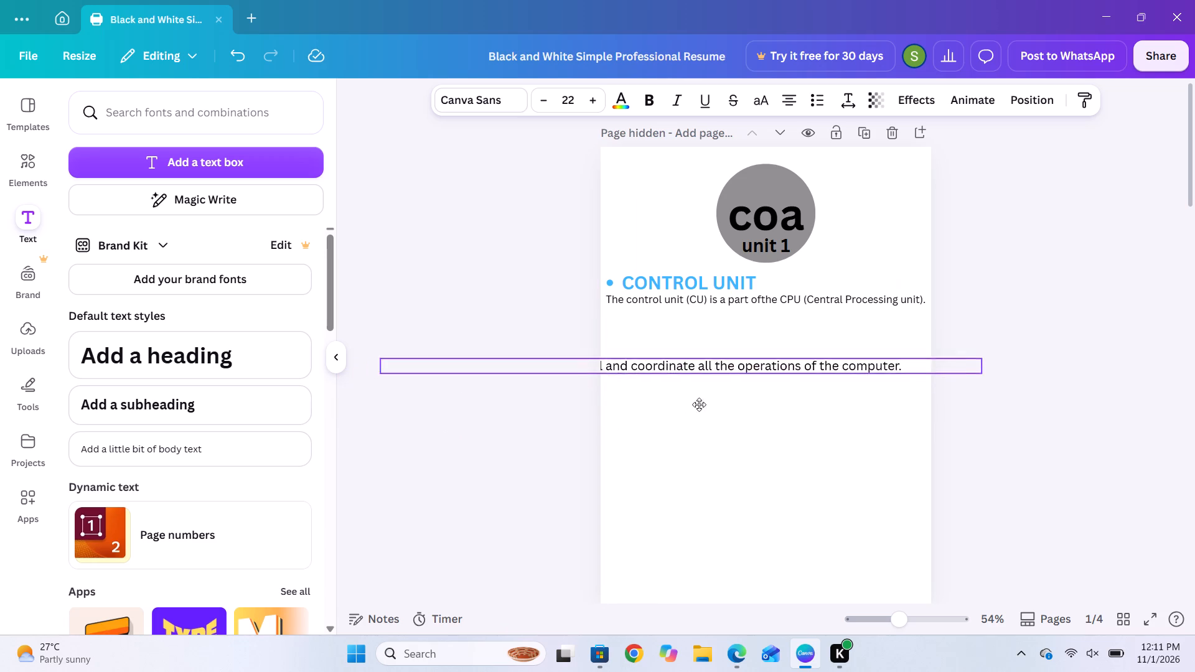
drag(699, 404, 742, 365)
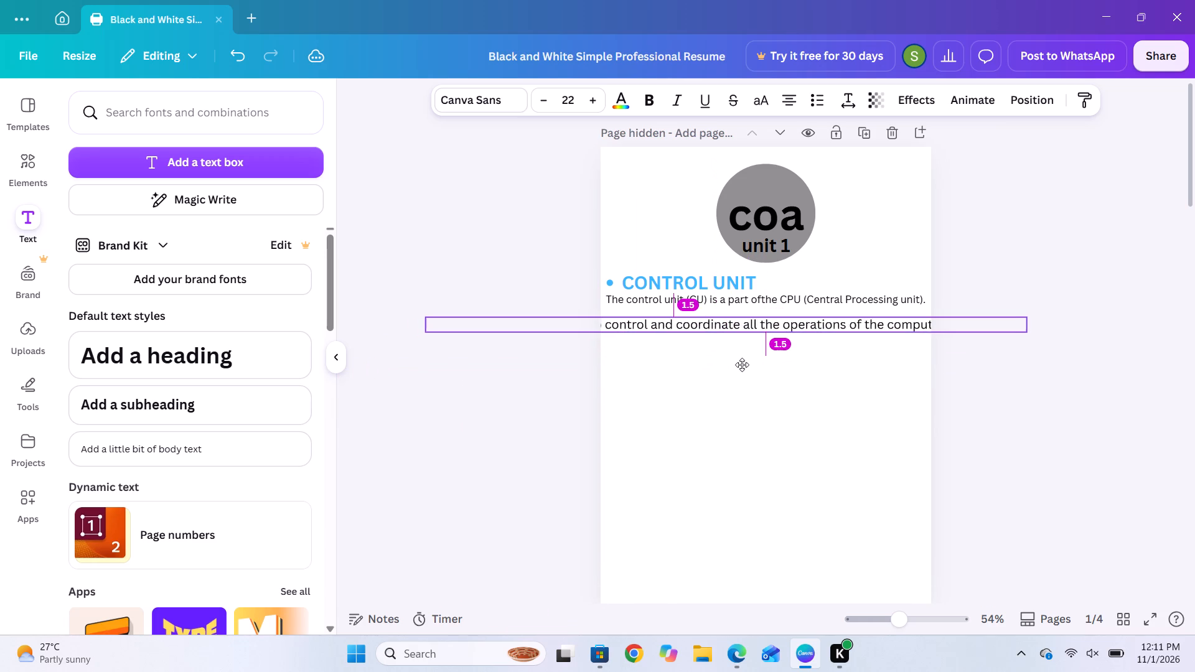
drag(742, 365, 754, 363)
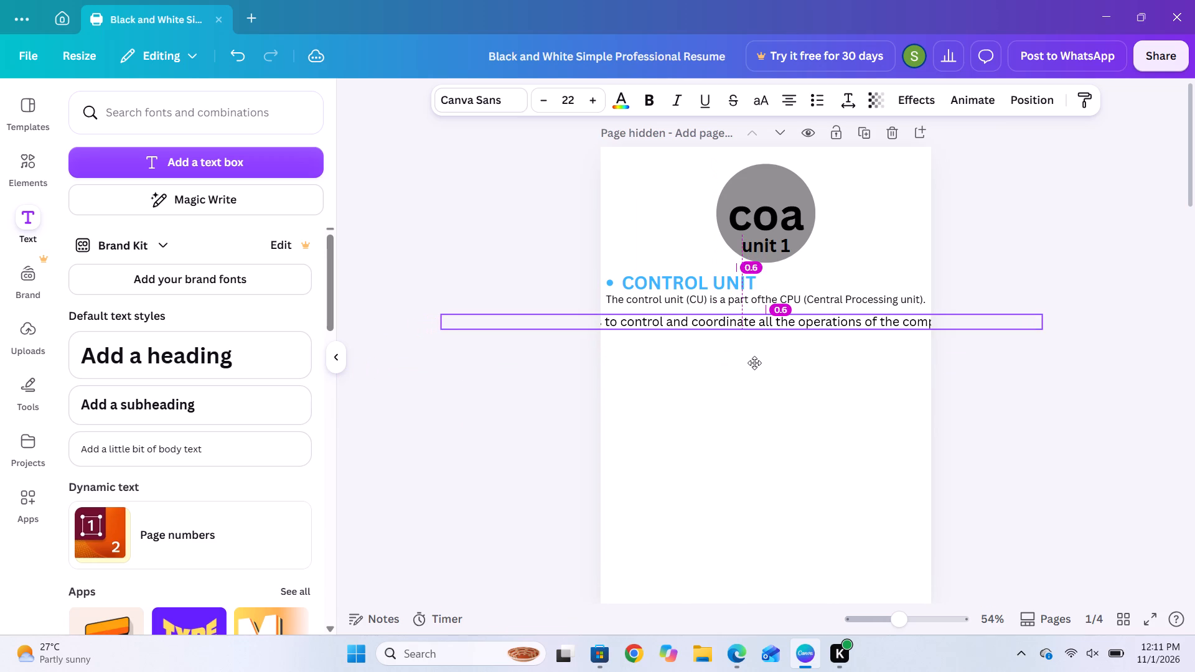
drag(754, 363, 790, 356)
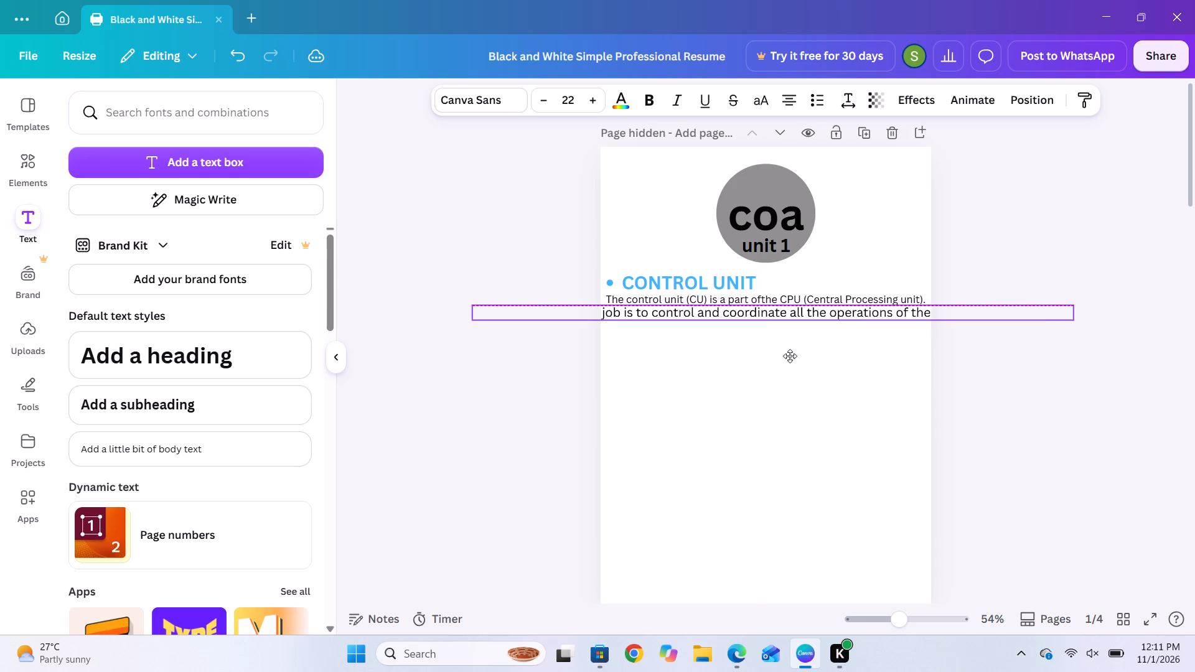
drag(790, 356, 819, 354)
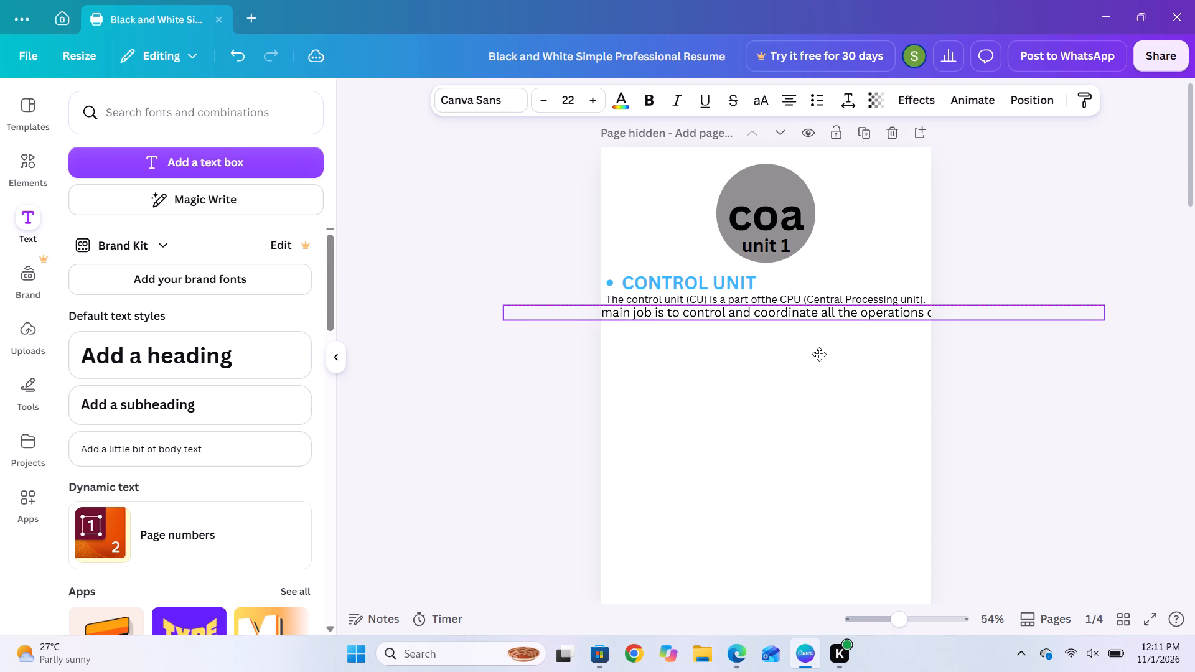
drag(819, 354, 854, 357)
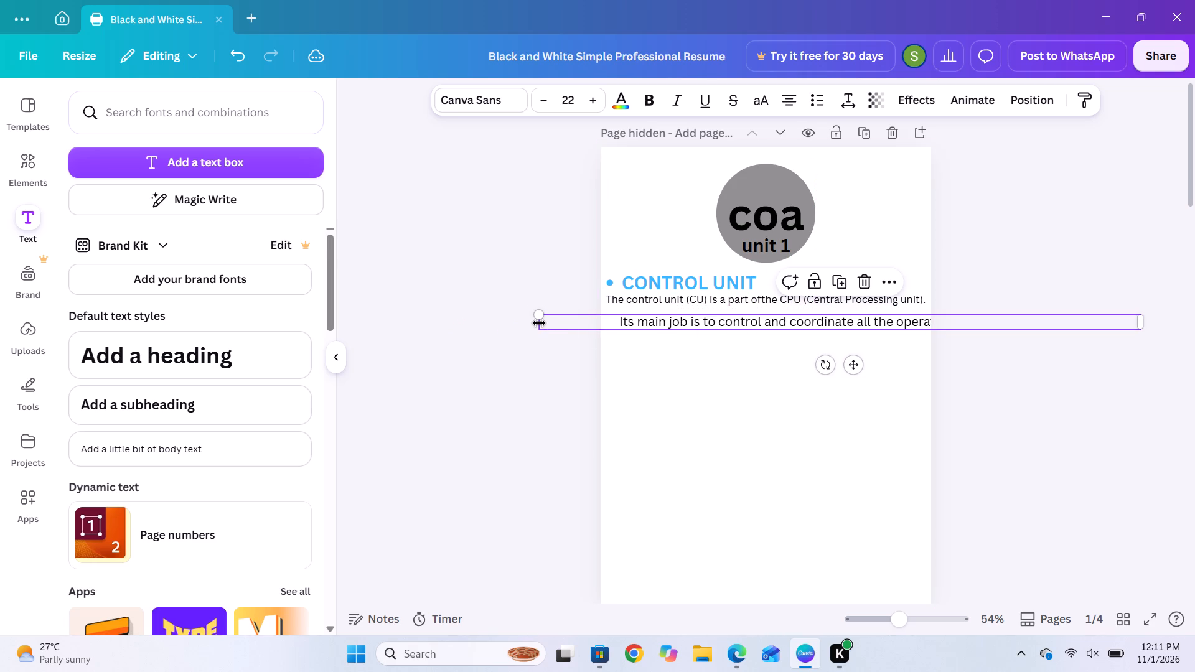
Widen the "Its main job" text box at both ends to about 61, well beyond both page edges.
drag(539, 323, 493, 324)
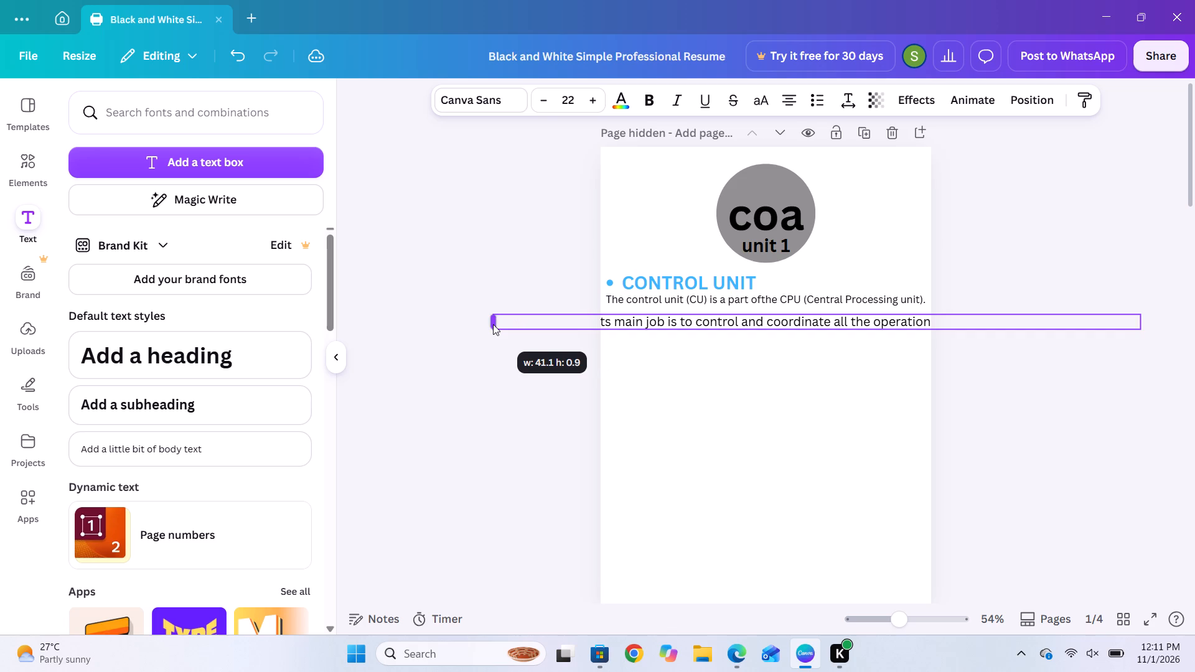
drag(493, 324, 509, 325)
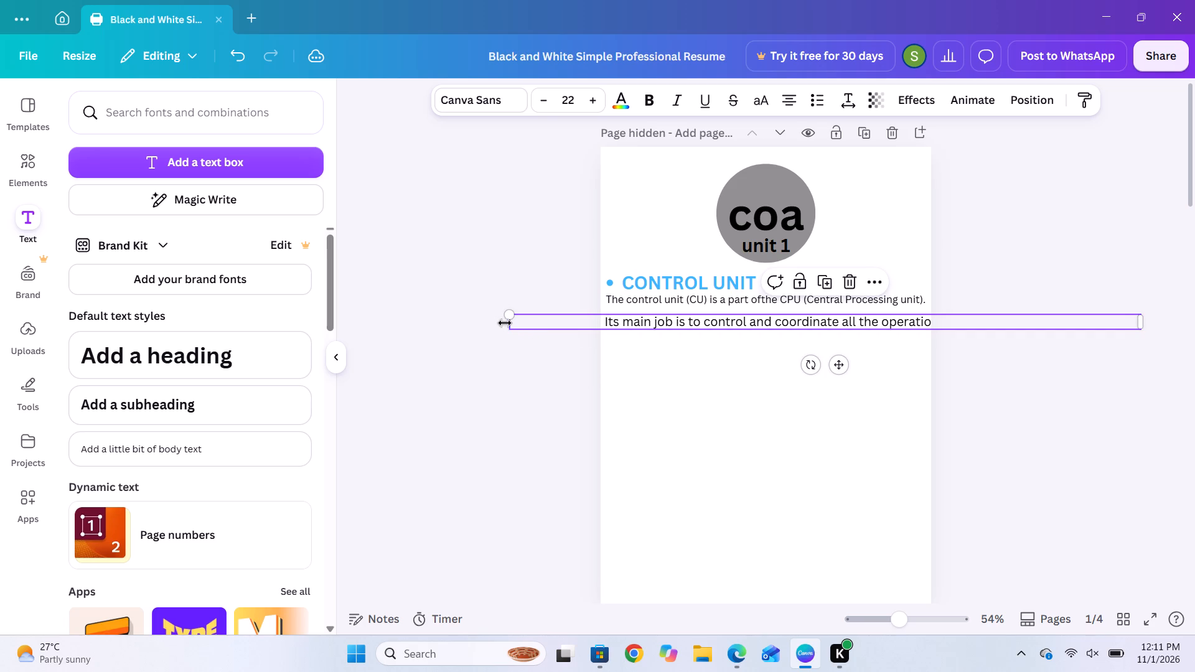
drag(507, 322, 387, 357)
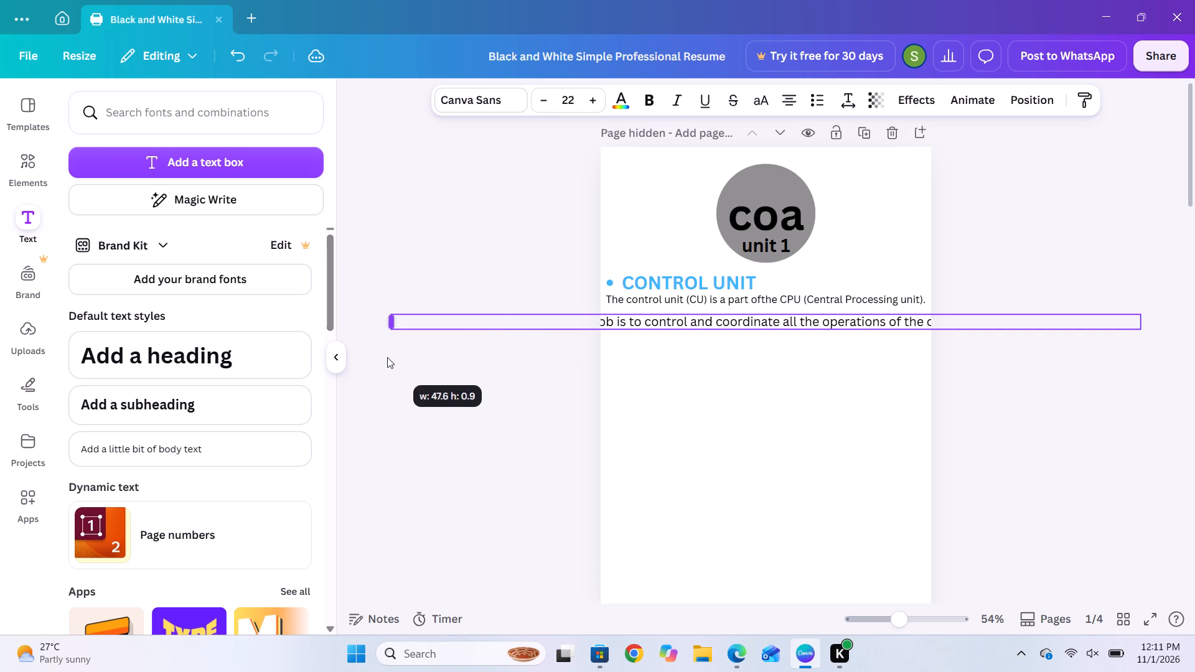
drag(387, 357, 256, 372)
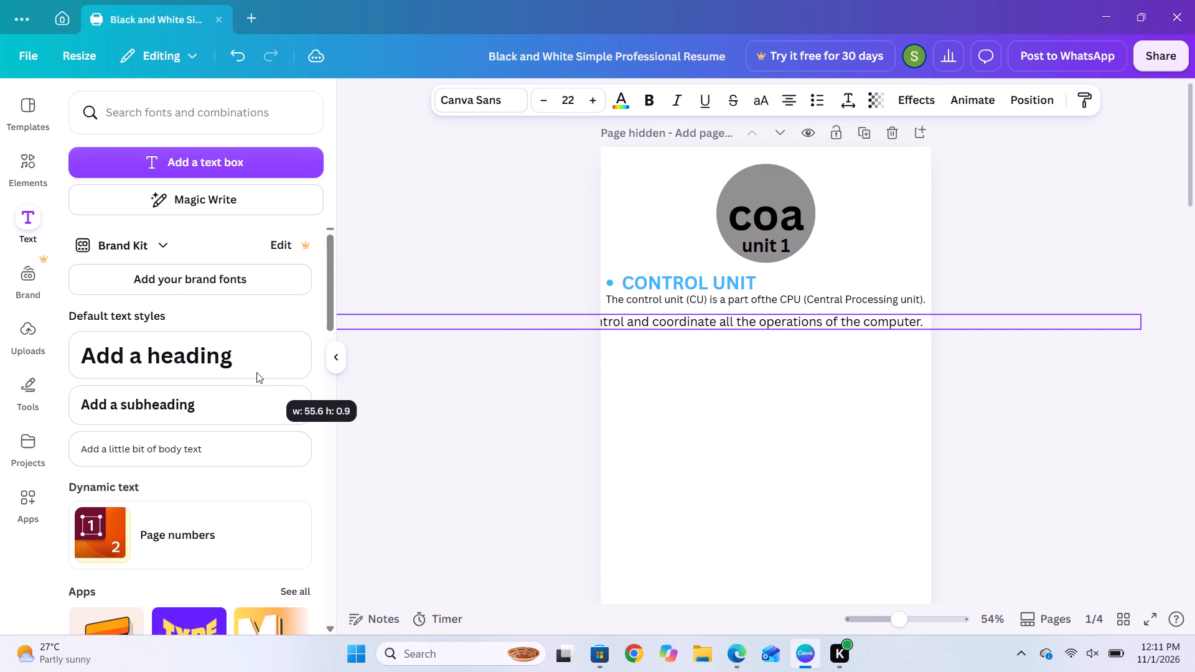
drag(256, 372, 225, 371)
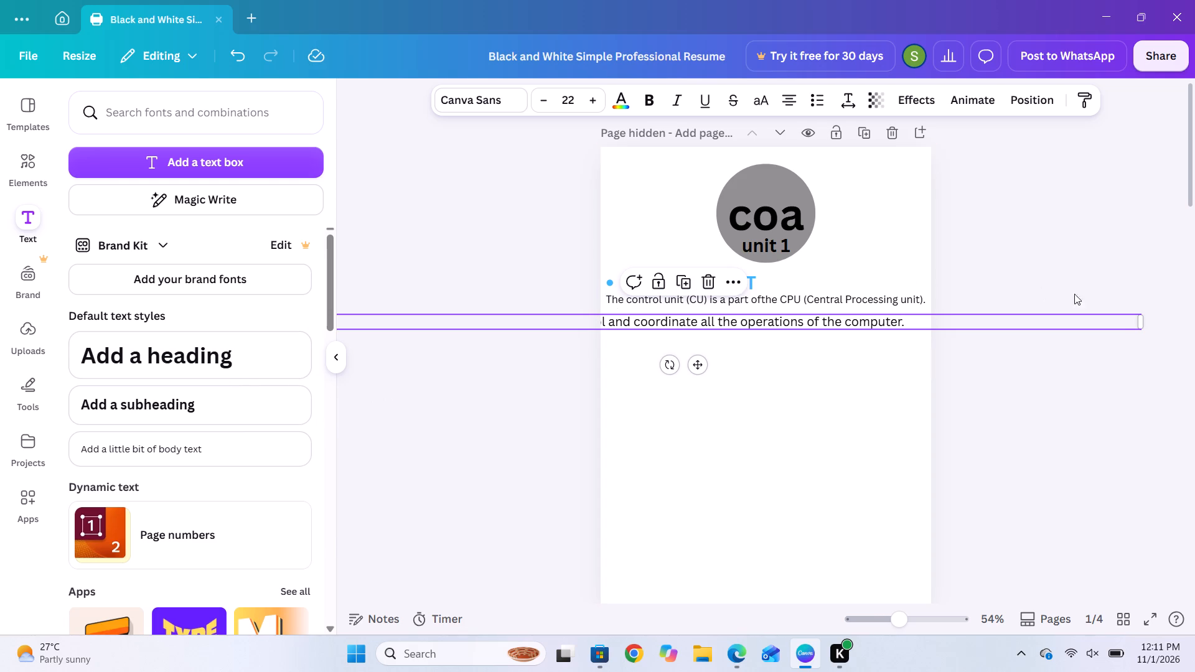
drag(1144, 317, 1193, 314)
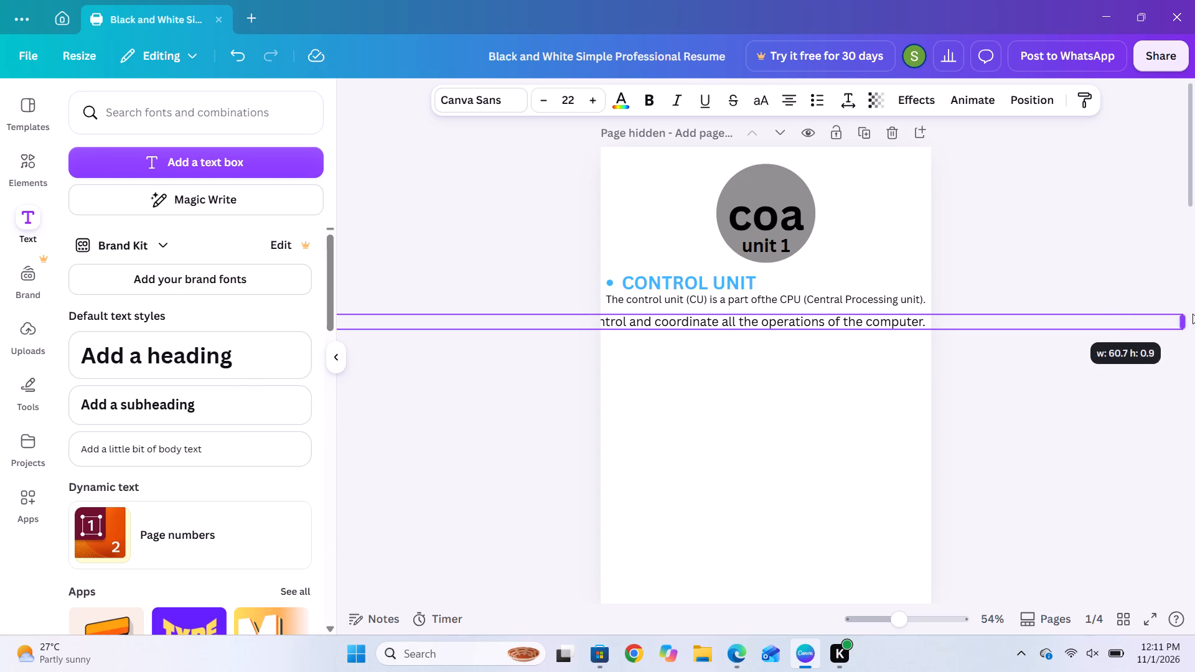
drag(1193, 314, 1194, 308)
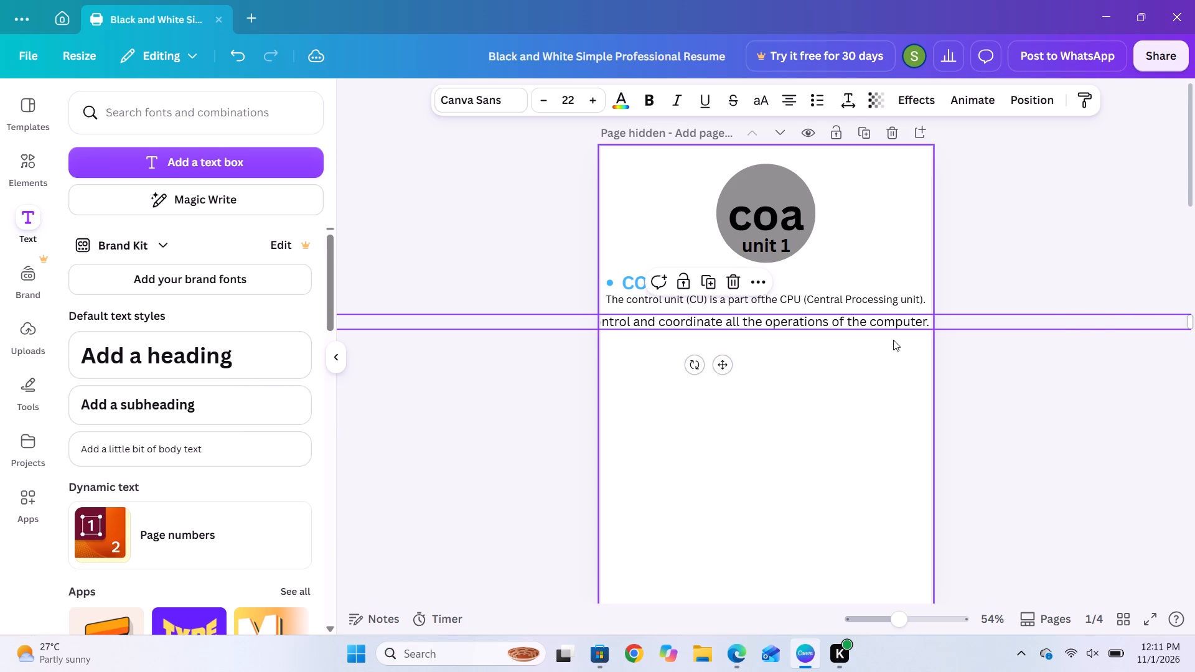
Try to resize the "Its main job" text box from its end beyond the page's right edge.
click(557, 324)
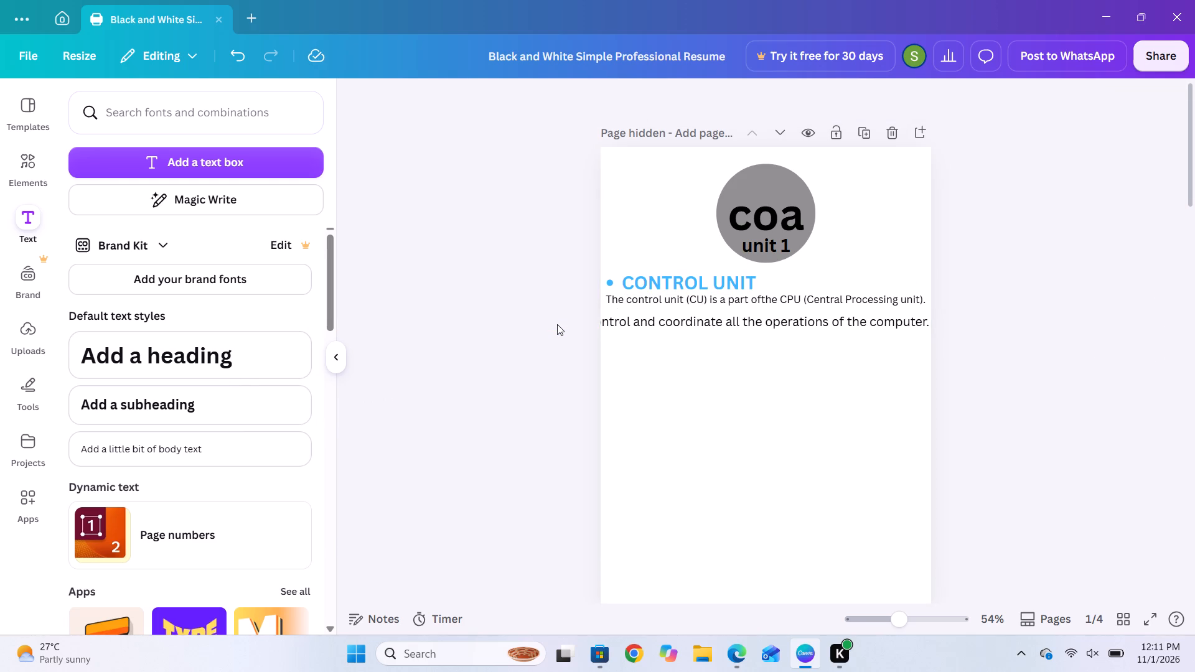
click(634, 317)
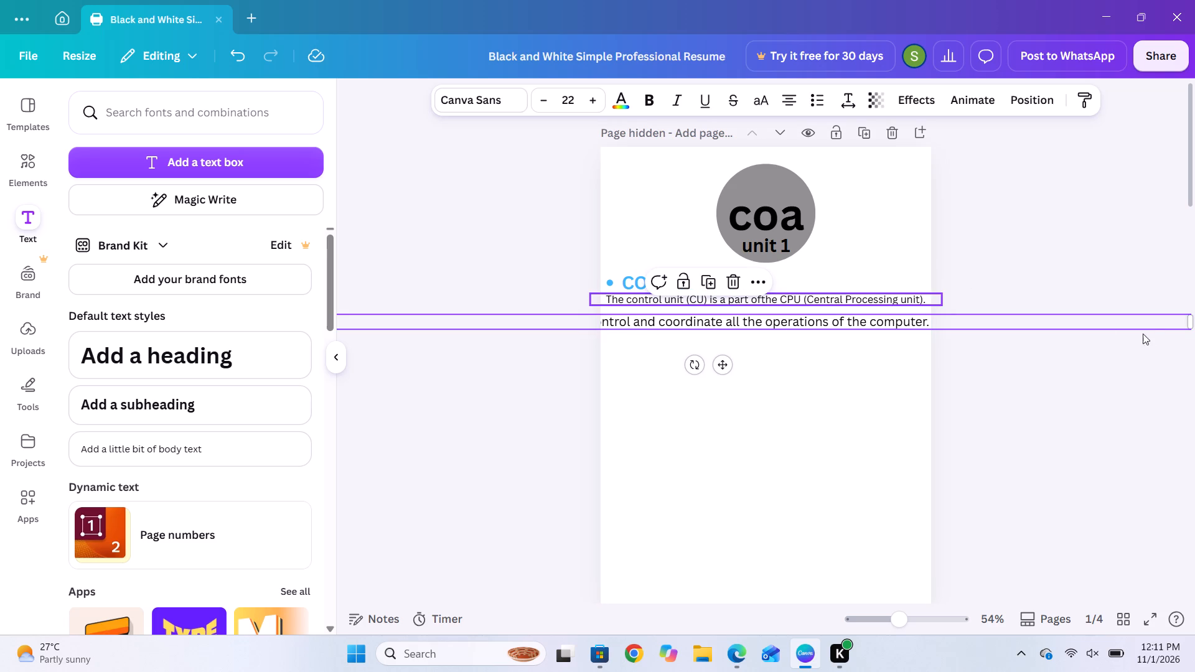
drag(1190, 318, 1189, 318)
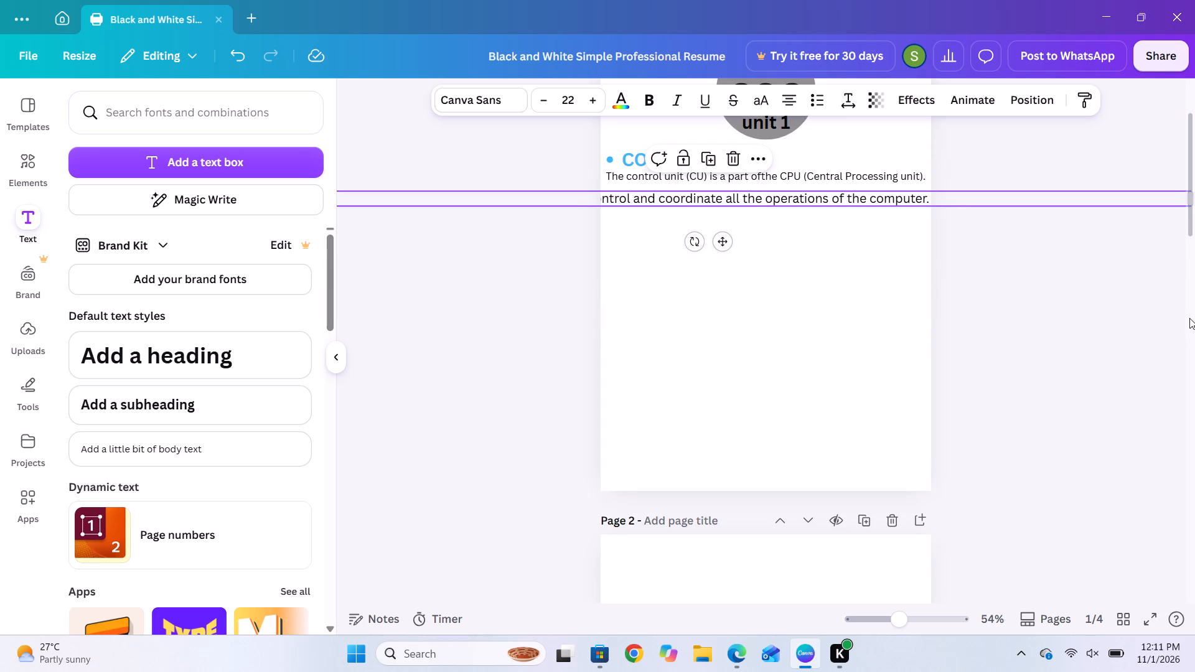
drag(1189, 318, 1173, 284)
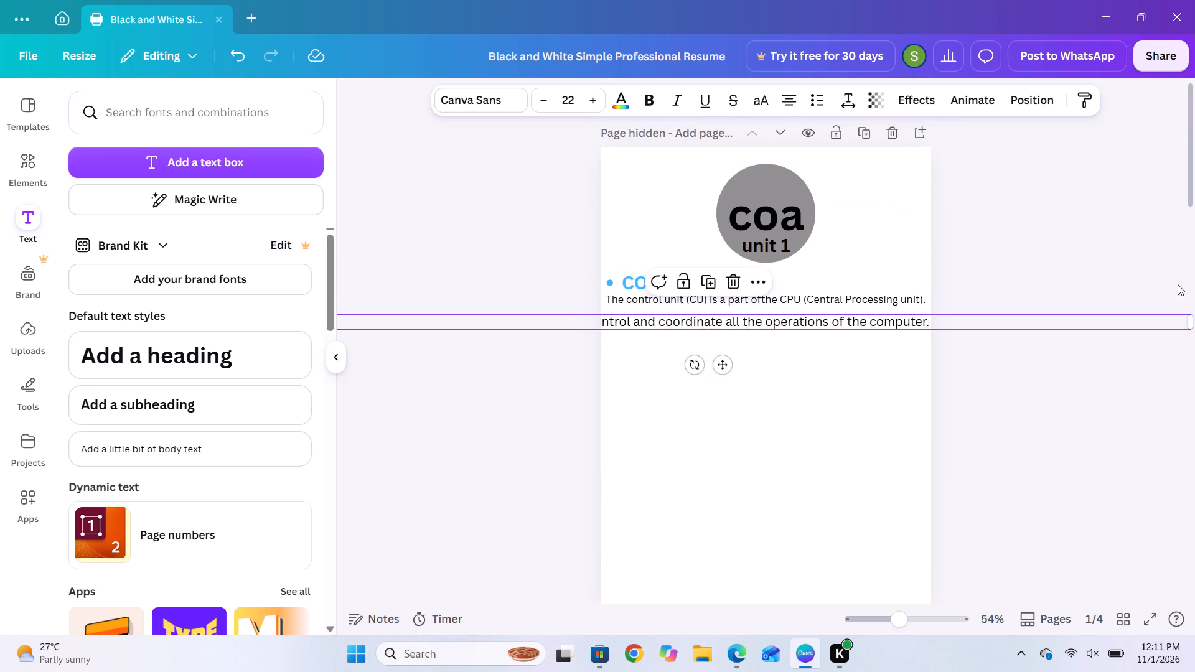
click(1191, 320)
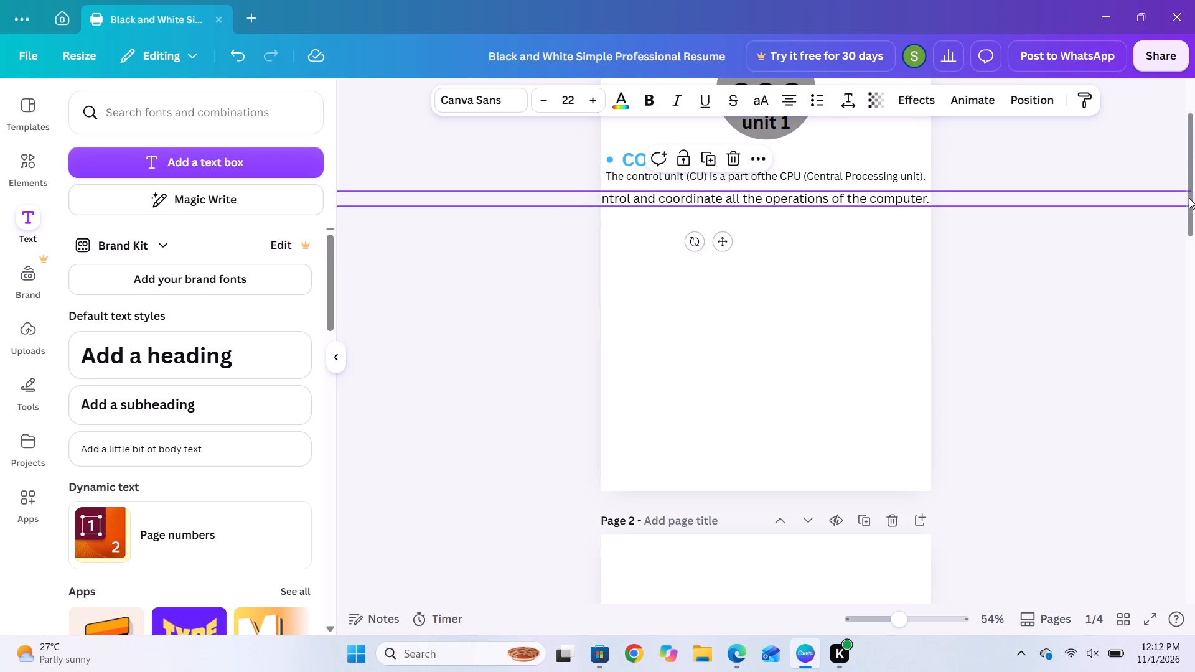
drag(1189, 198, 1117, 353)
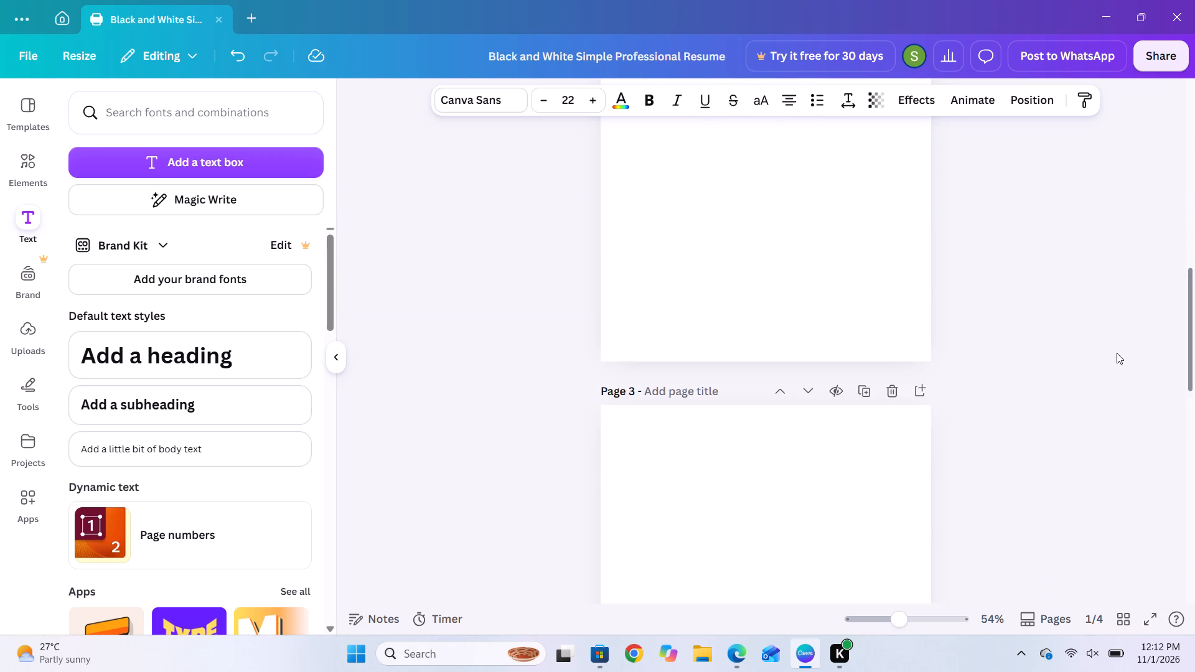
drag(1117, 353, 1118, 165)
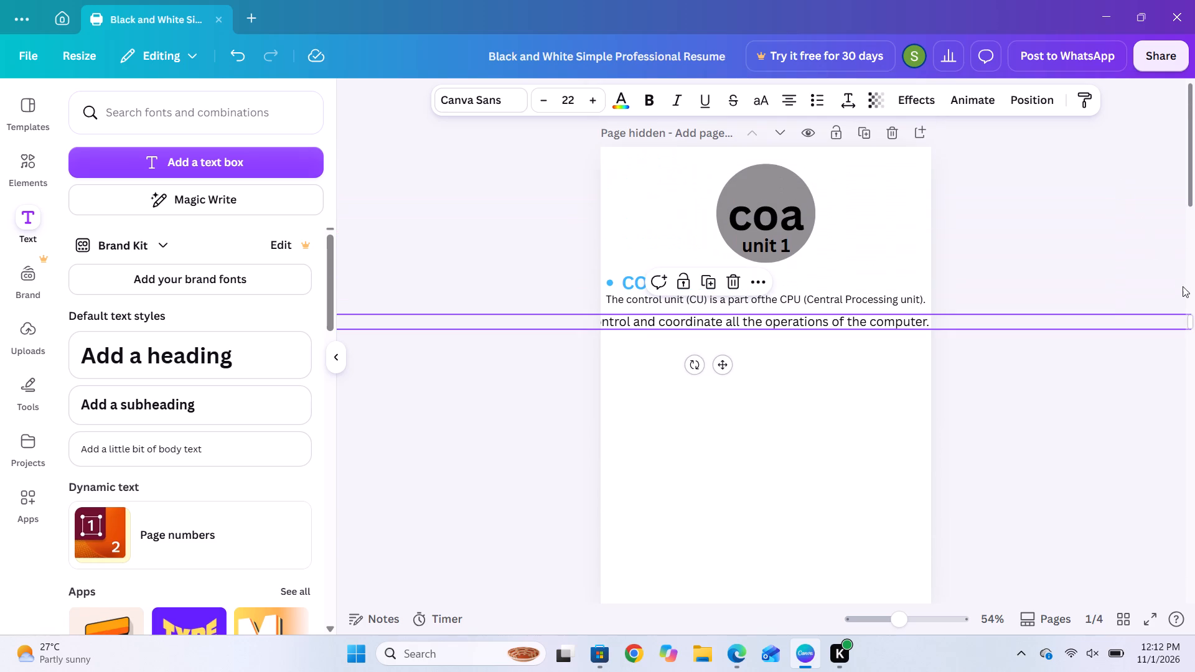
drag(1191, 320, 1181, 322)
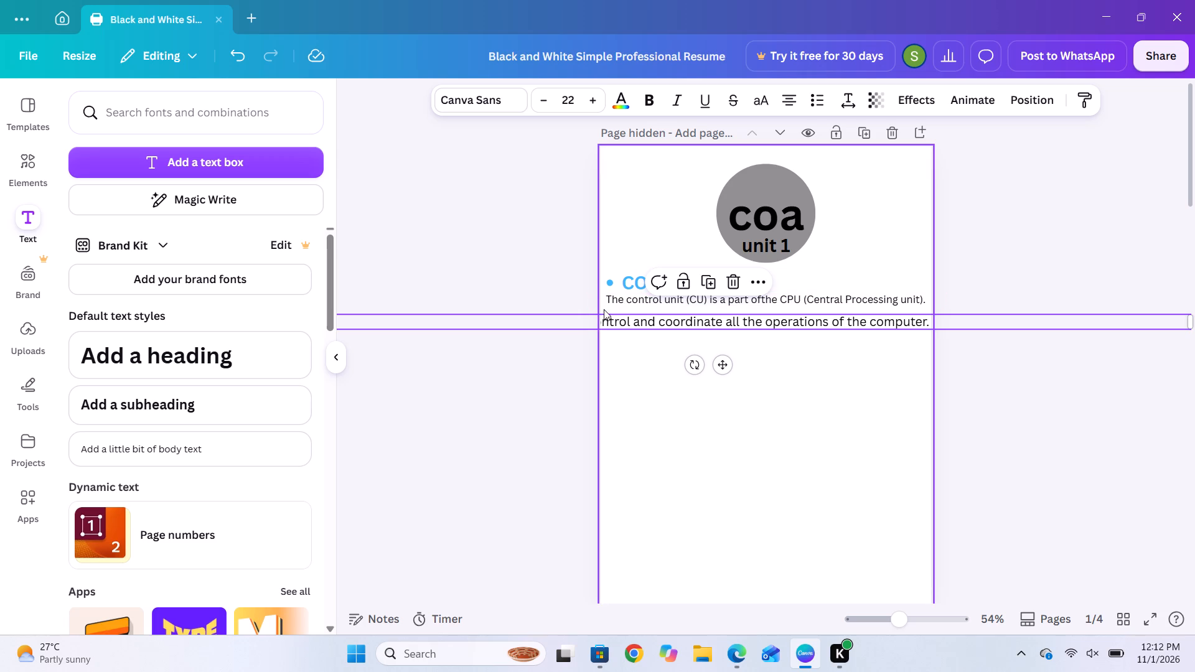
Delete the "Its main job" text box beneath the first body sentence.
drag(604, 309, 929, 329)
key(BackSpace)
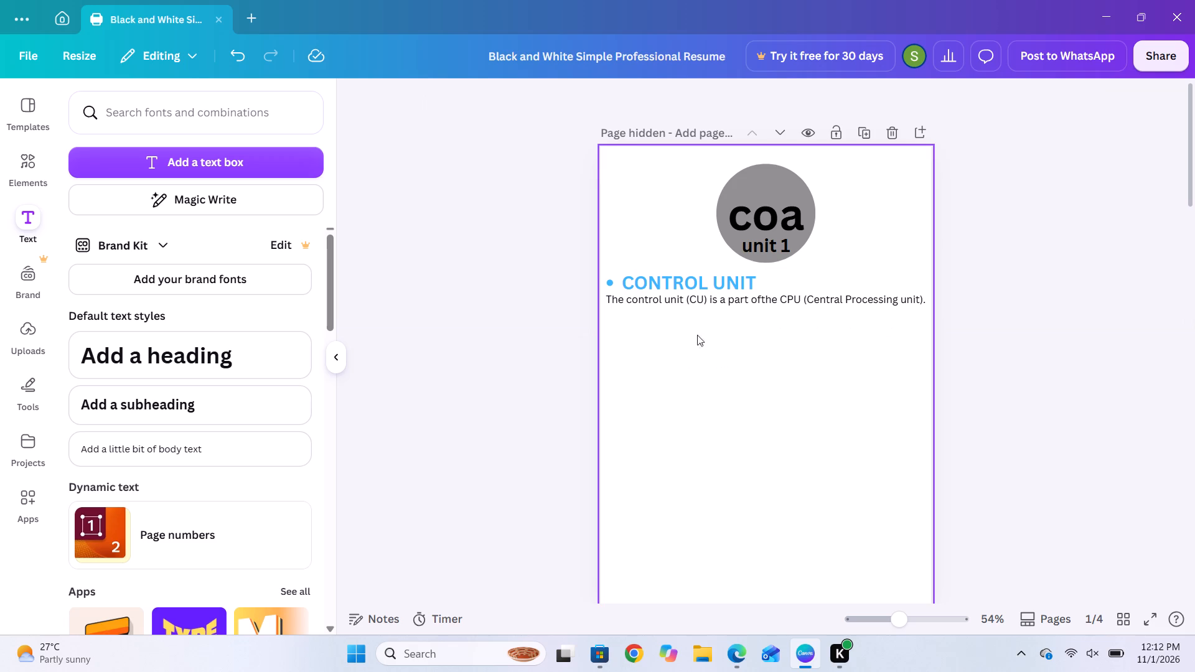
Remove the bullet in front of the CONTROL UNIT heading.
click(619, 282)
click(615, 281)
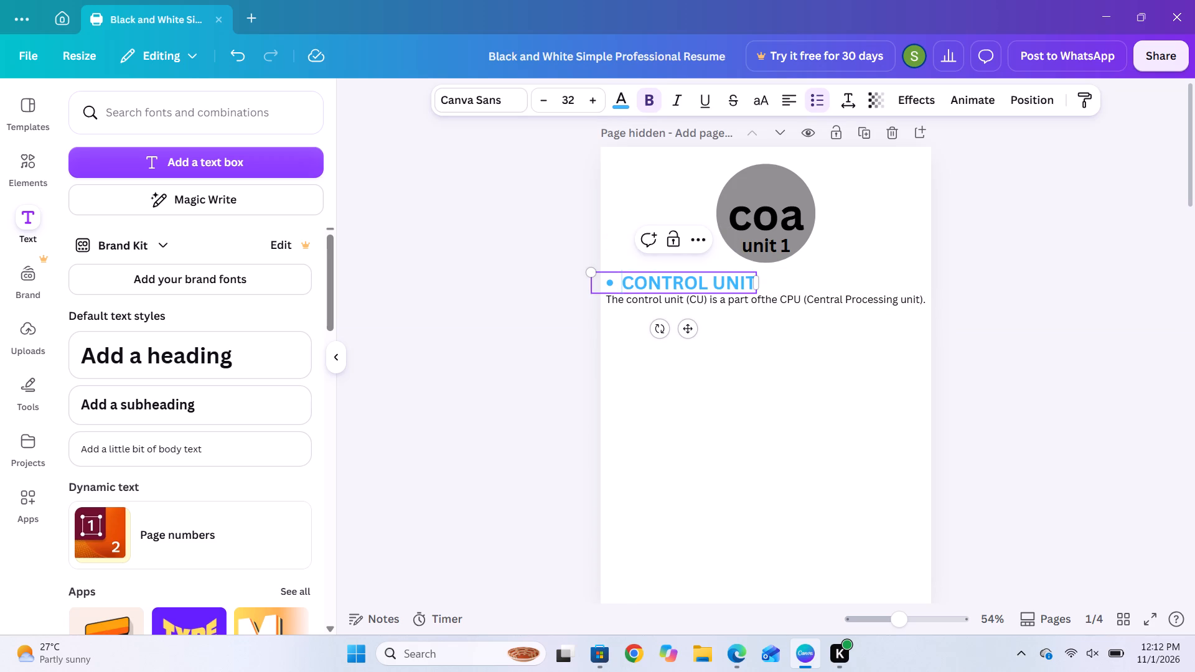
click(614, 284)
key(BackSpace)
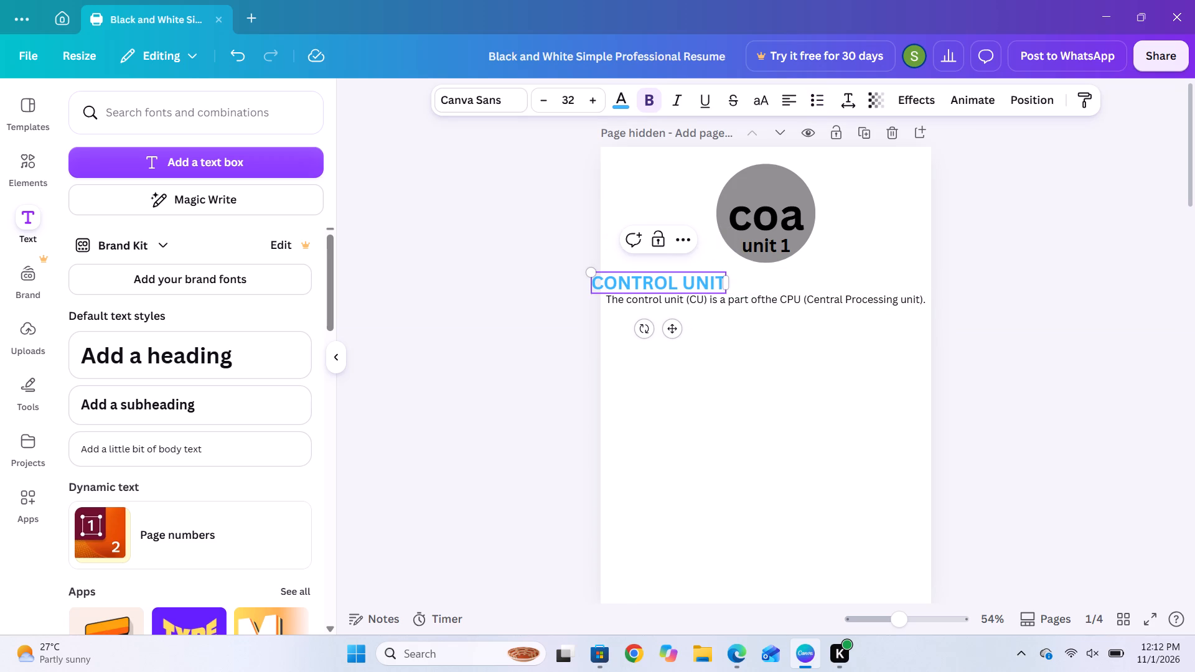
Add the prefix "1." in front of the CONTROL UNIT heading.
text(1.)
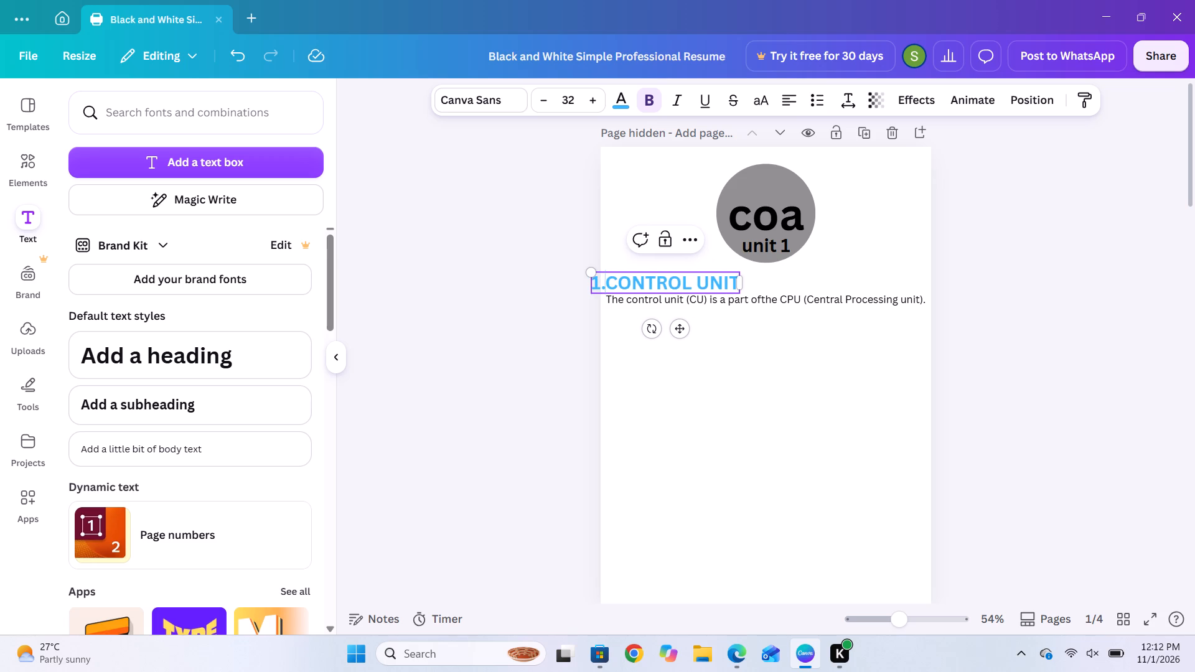
Move the CONTROL UNIT heading just inside the page's left edge, level with the start of the body sentence below.
drag(649, 282, 672, 282)
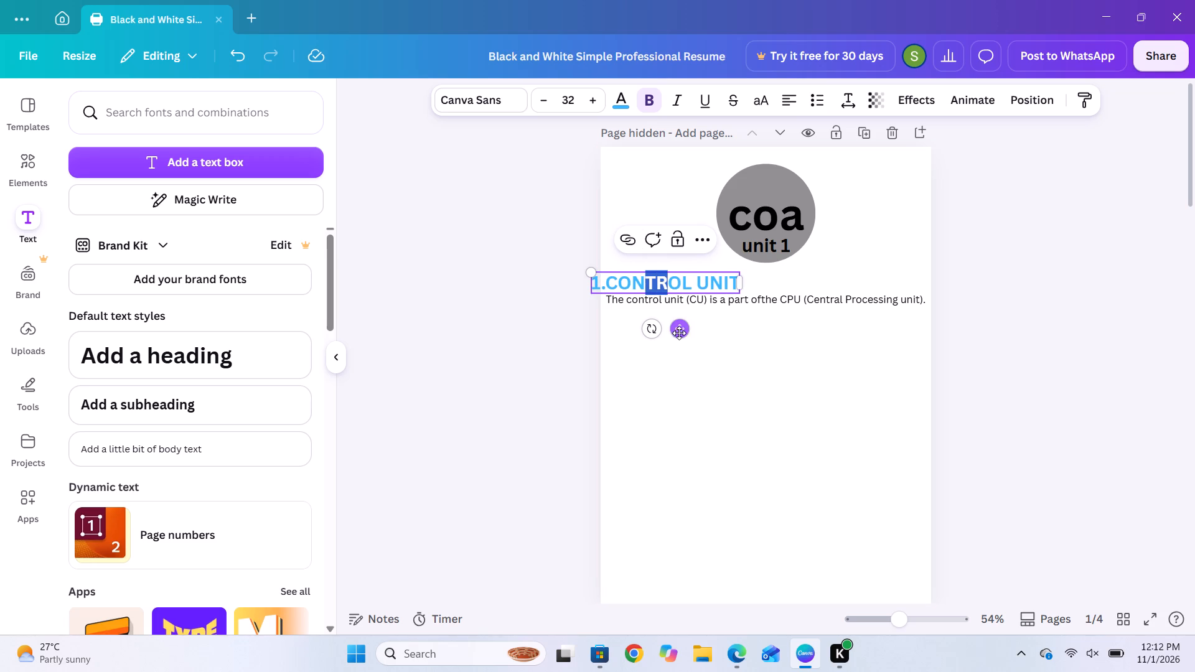
drag(678, 334, 690, 333)
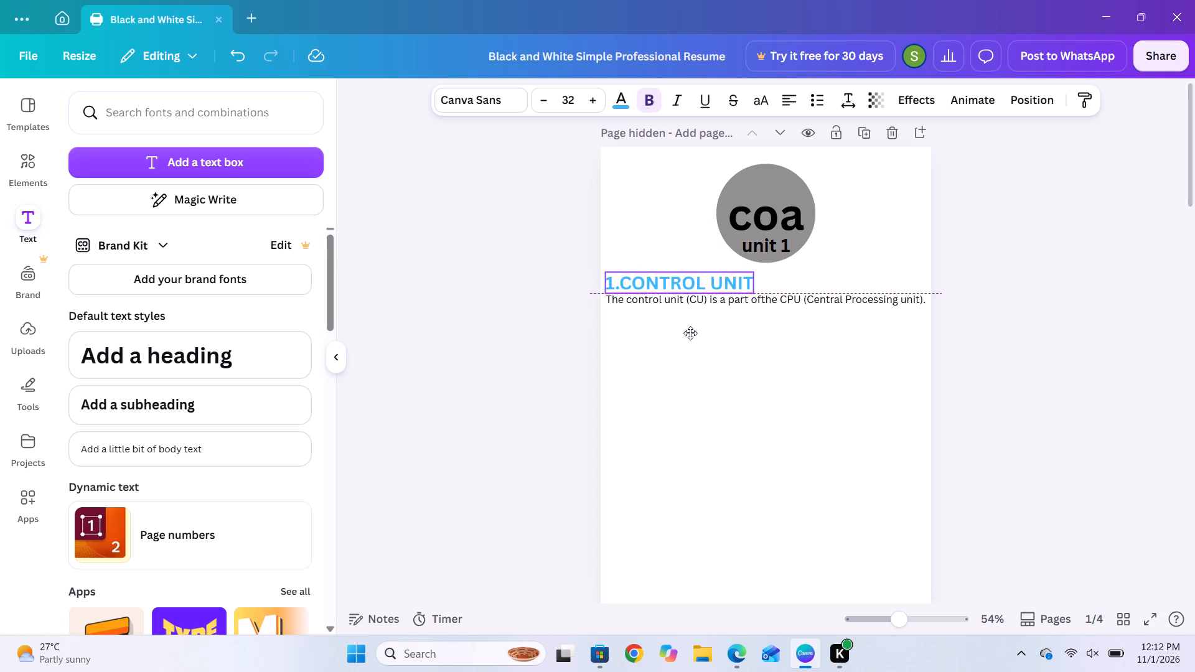
drag(690, 333, 695, 333)
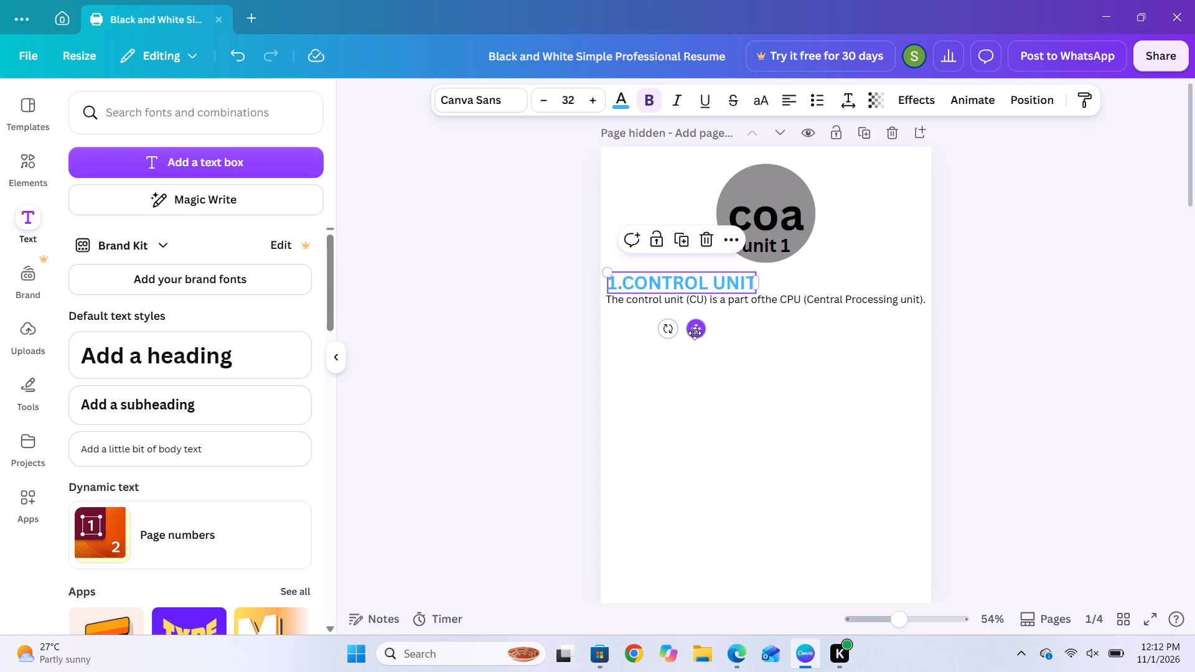
click(687, 358)
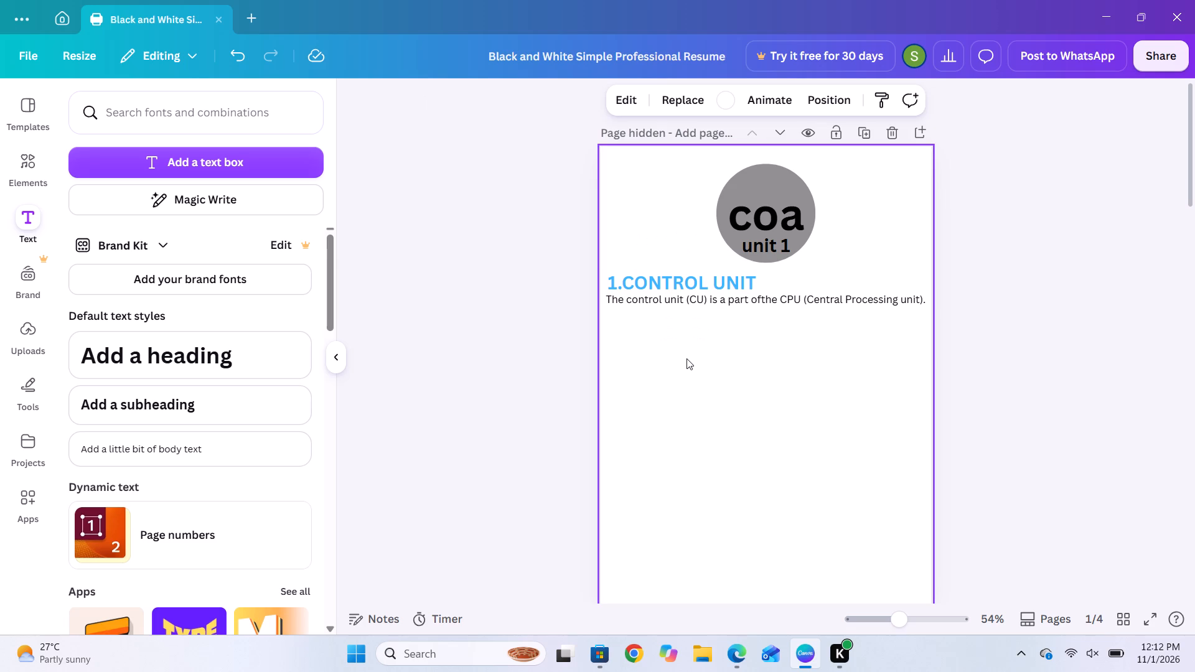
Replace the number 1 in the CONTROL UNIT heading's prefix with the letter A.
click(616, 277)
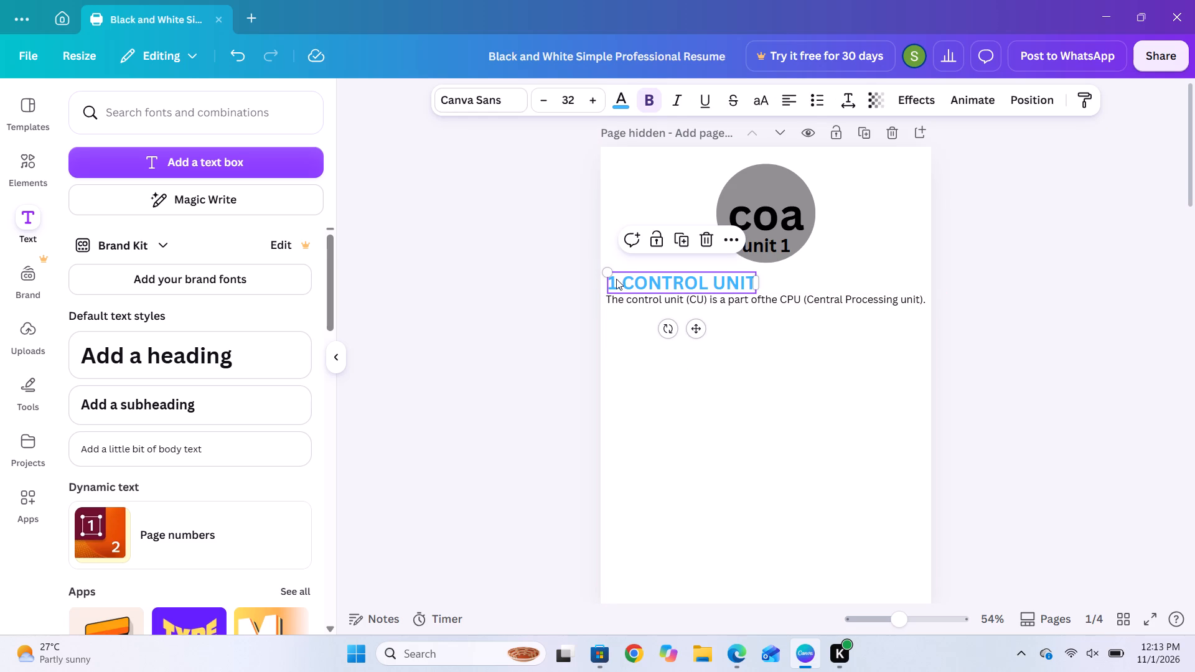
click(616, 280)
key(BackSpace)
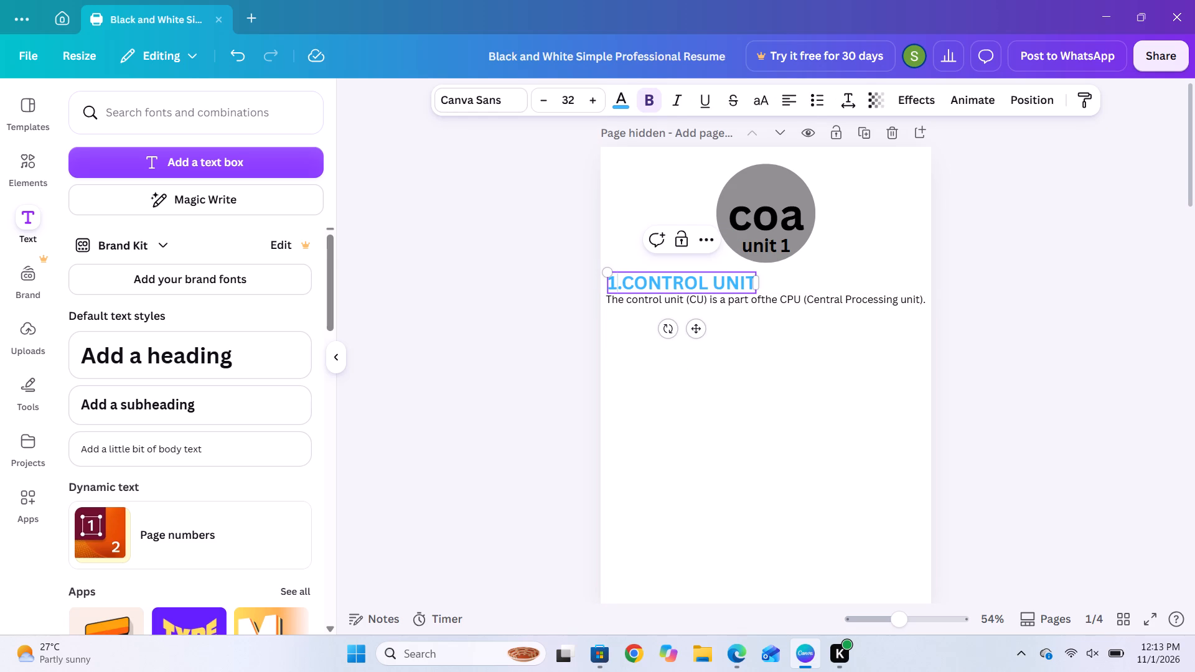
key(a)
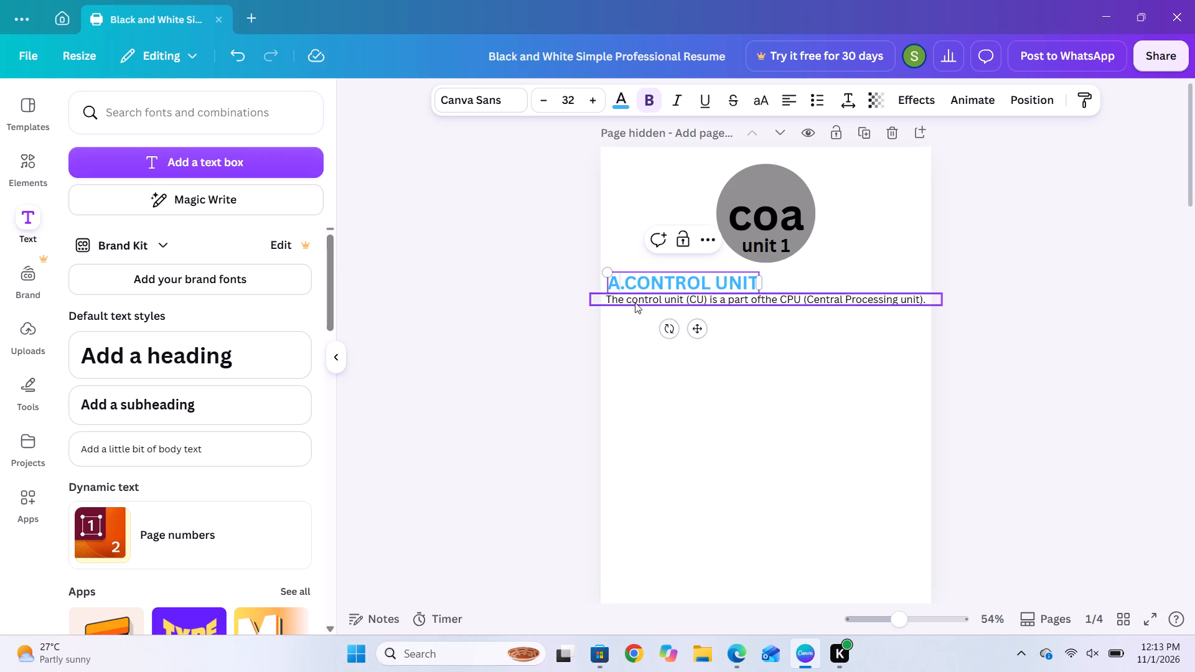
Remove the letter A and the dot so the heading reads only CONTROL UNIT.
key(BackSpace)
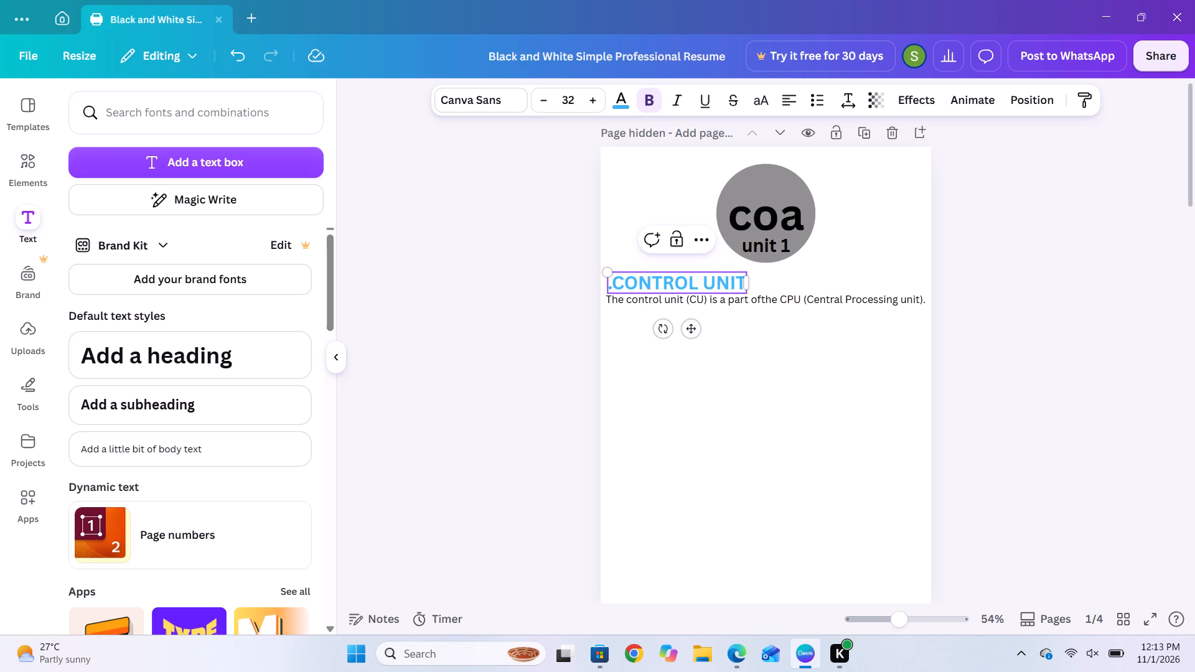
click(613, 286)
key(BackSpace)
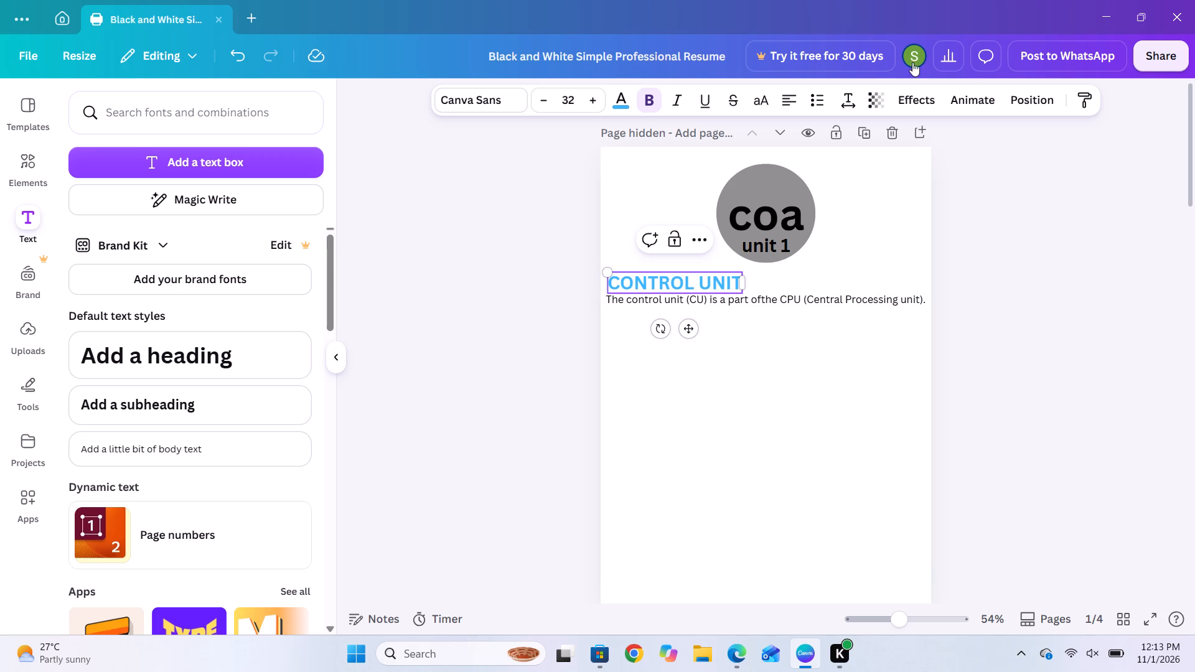
Select the text box with the control unit (CU) sentence beneath the heading.
click(712, 302)
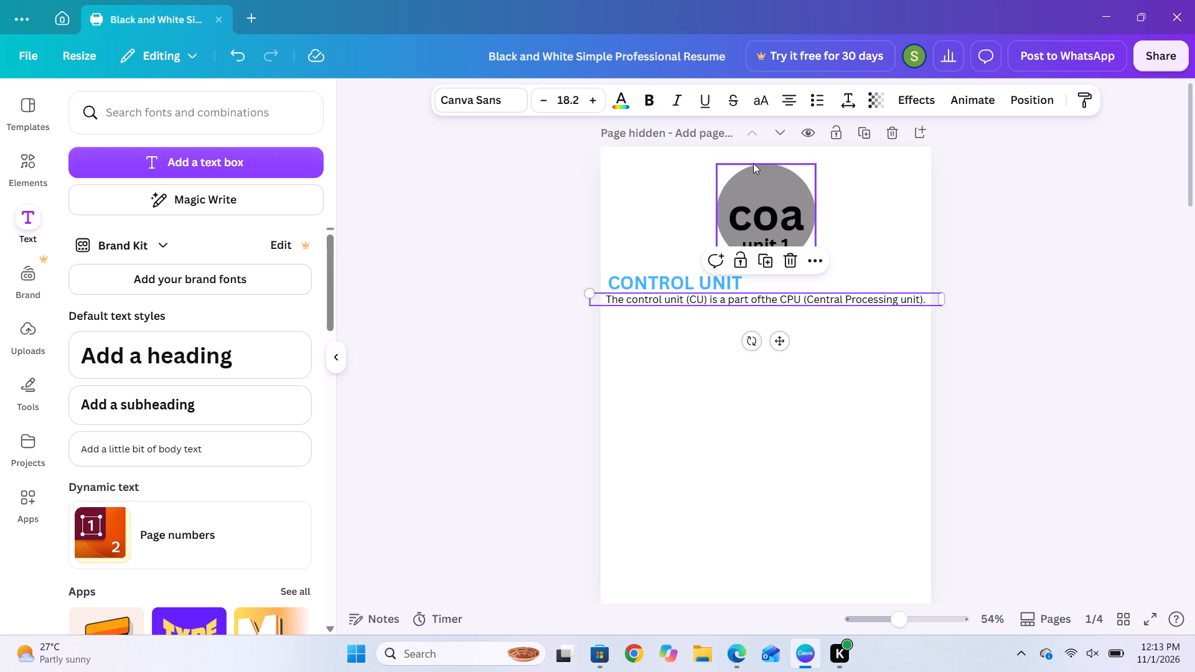
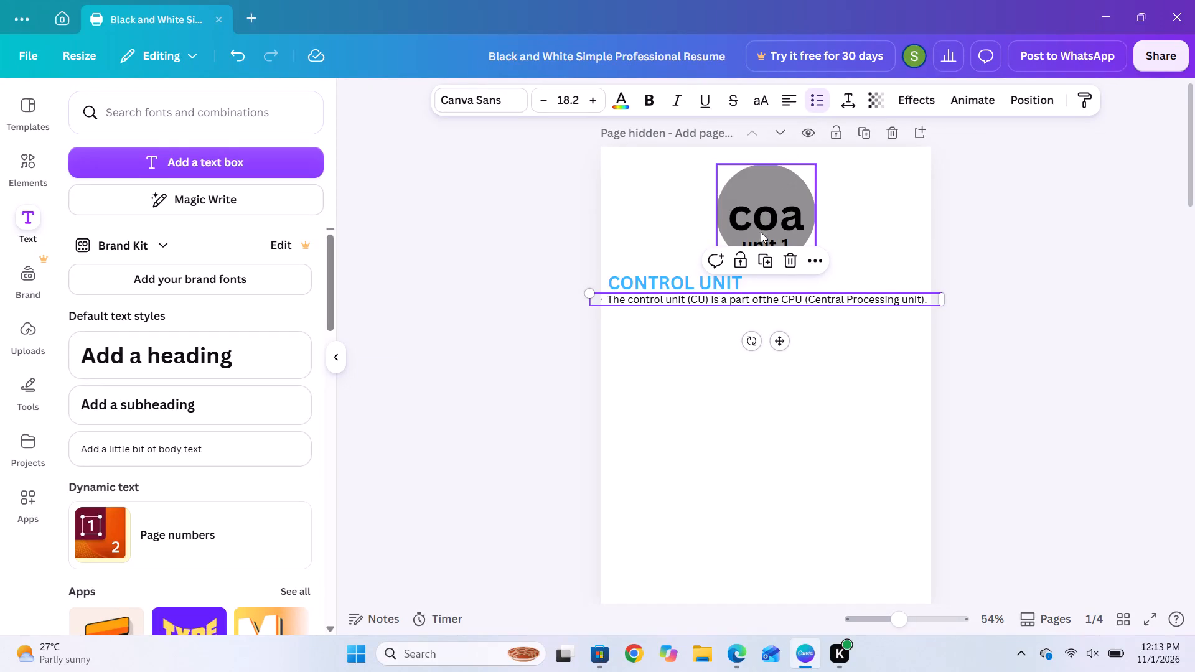
Nudge the control unit (CU) sentence so its bullet sits just inside the page's left edge.
click(716, 299)
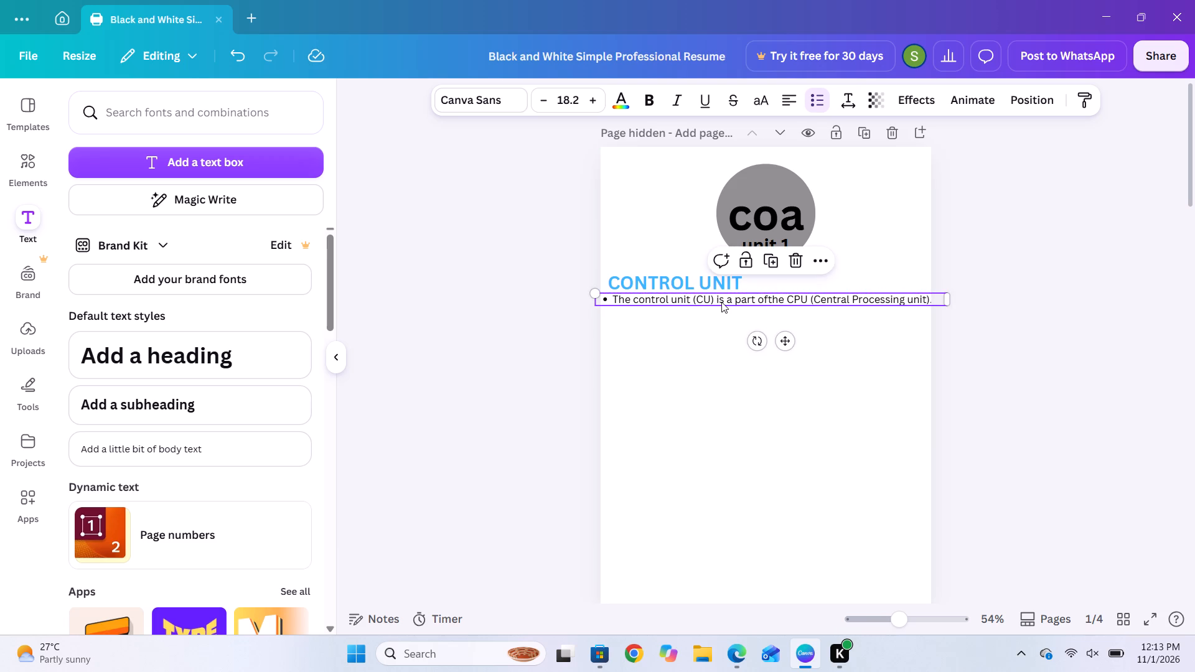
click(741, 338)
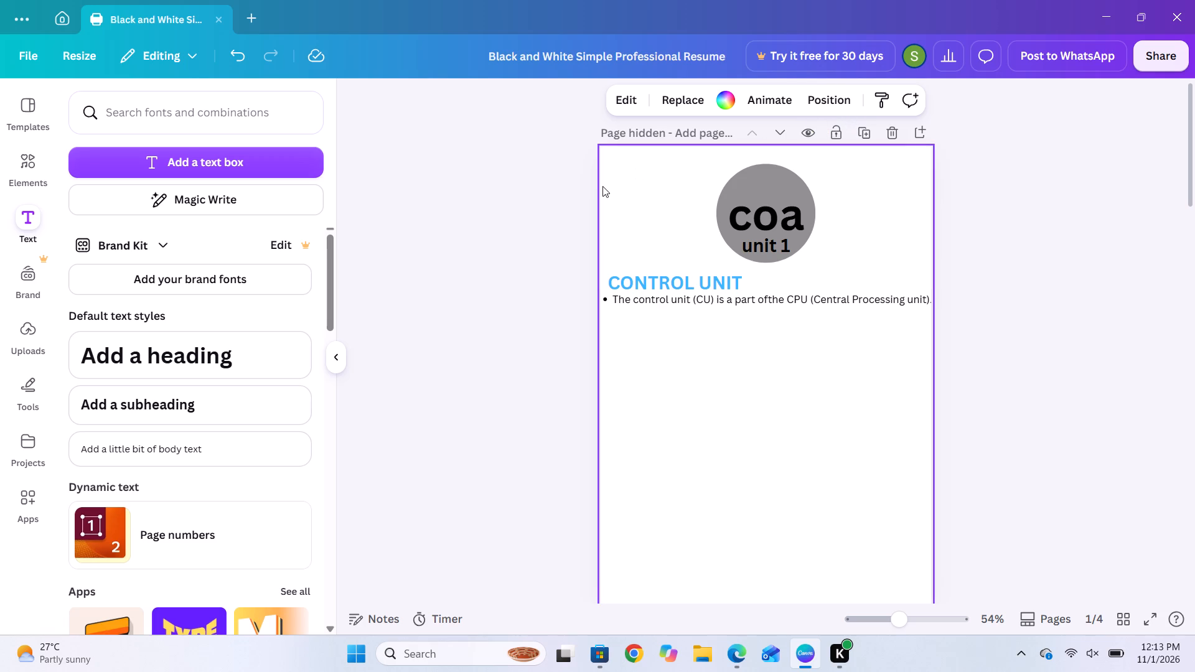
Add a body text box to the page and format it as a bulleted list.
click(252, 441)
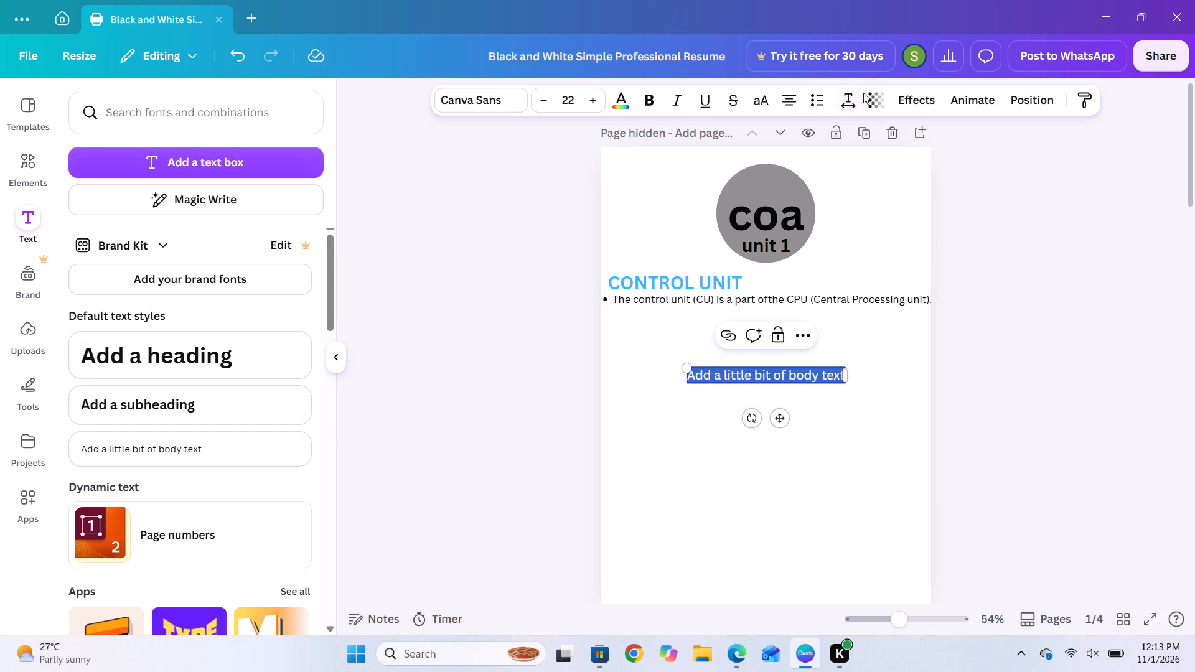
click(818, 108)
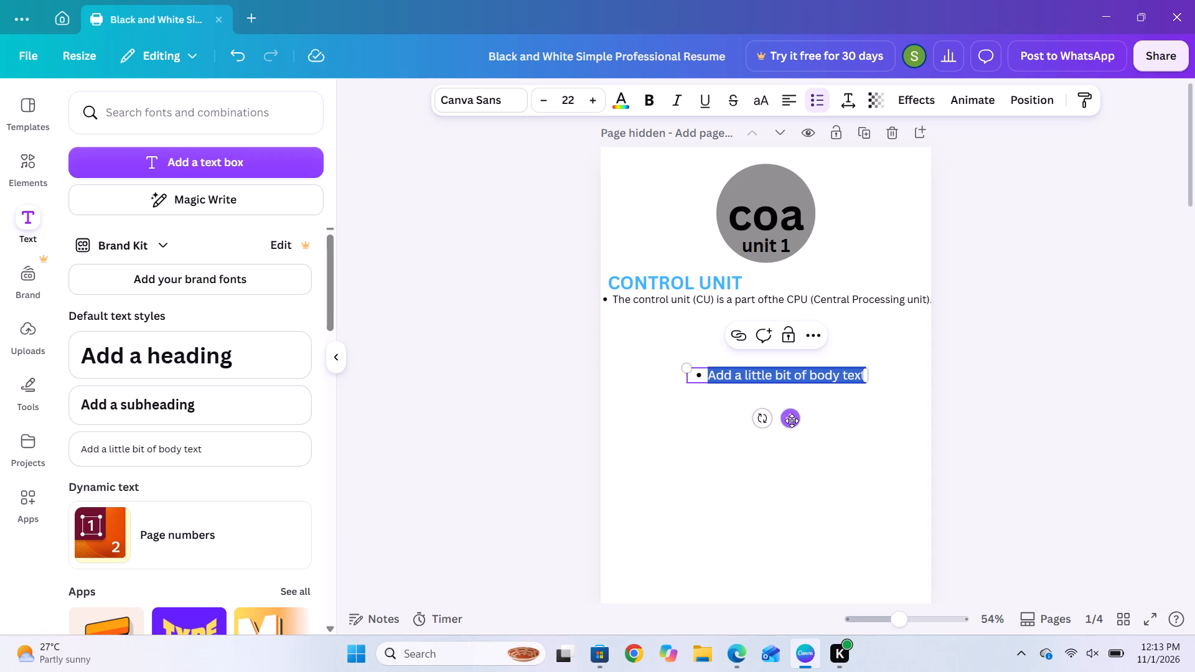
Move the new bulleted text box directly beneath the control unit (CU) sentence, close to the page's left edge.
drag(792, 421, 706, 369)
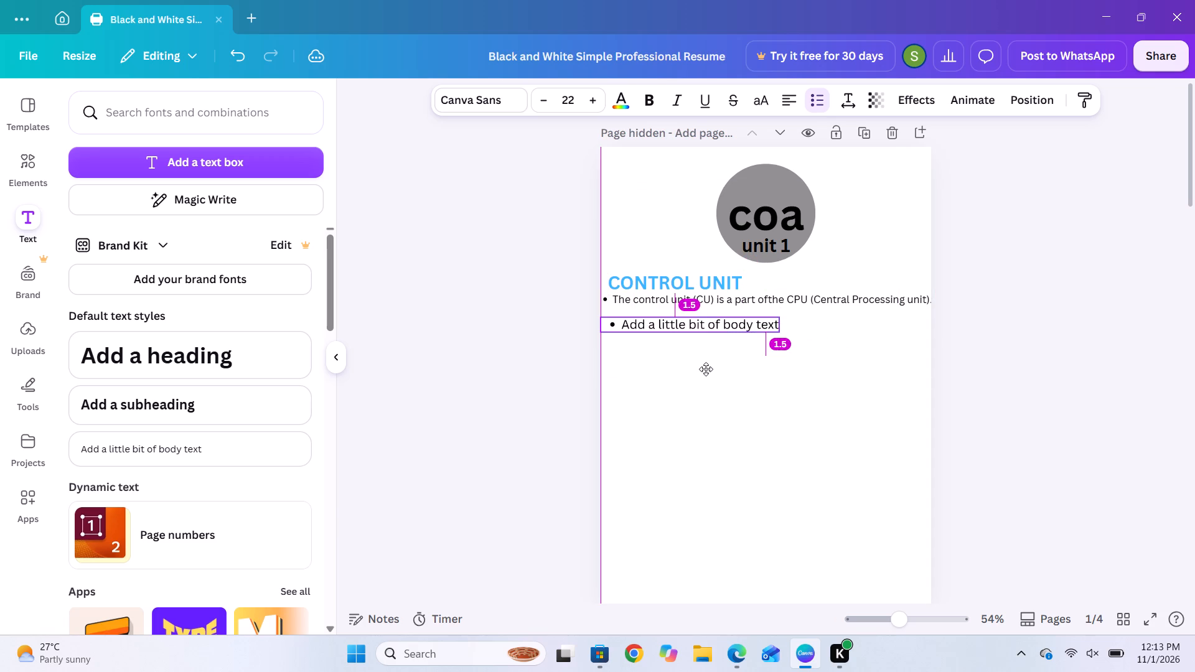
drag(706, 369, 701, 363)
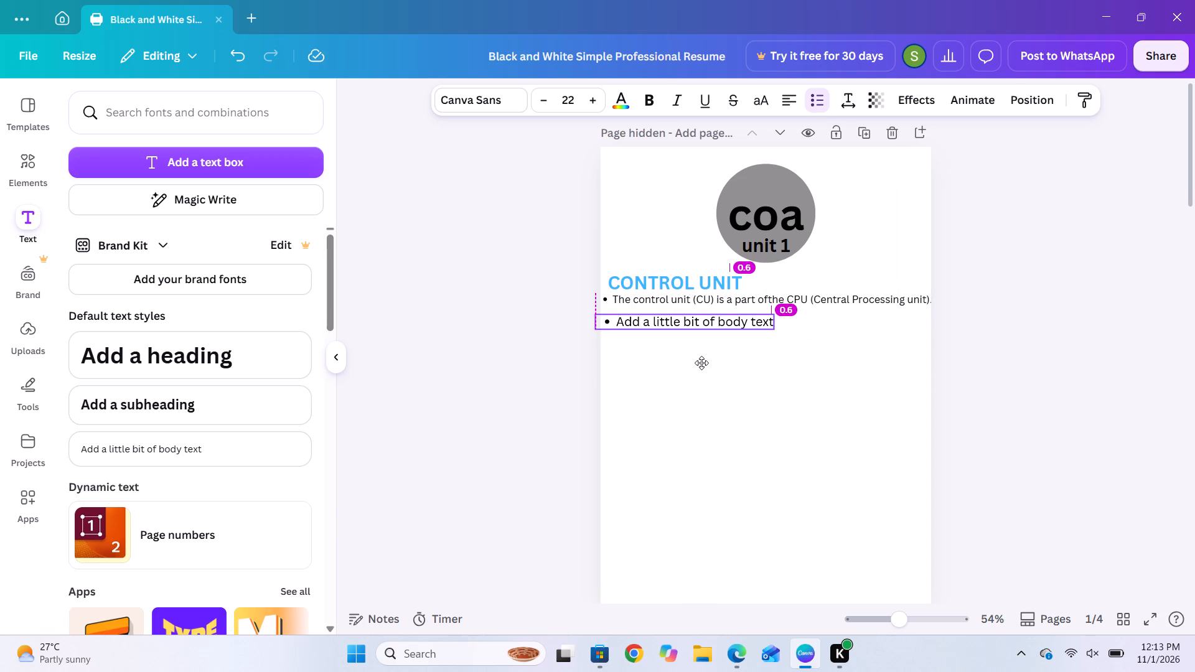
drag(701, 363, 699, 361)
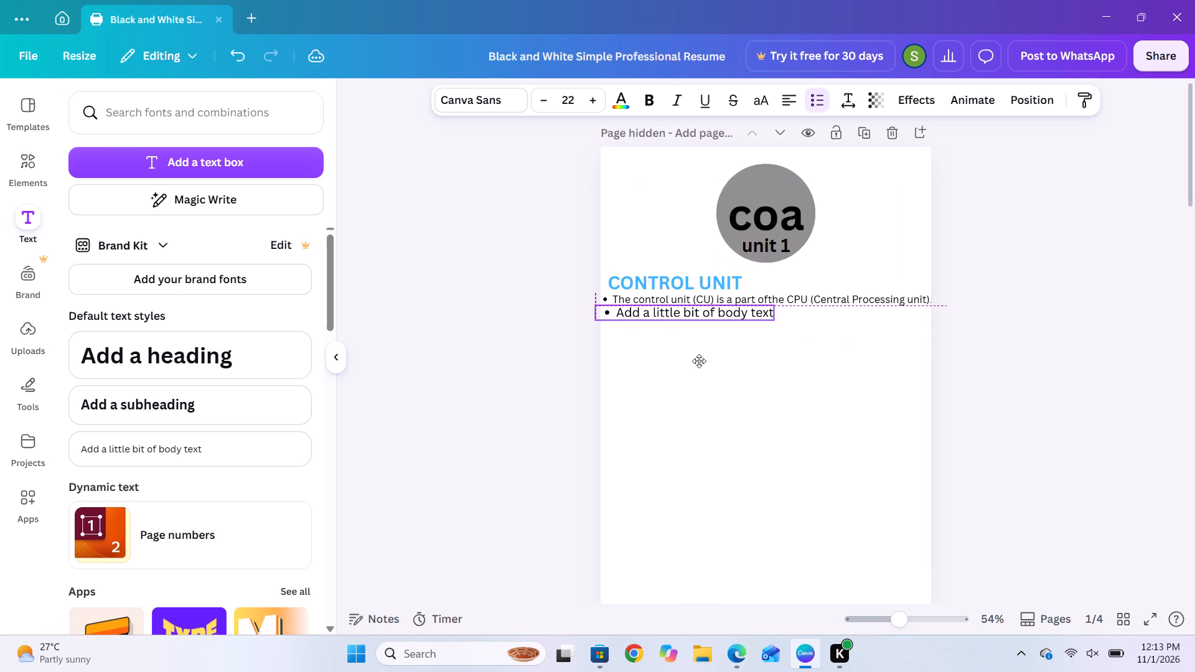
drag(699, 361, 698, 362)
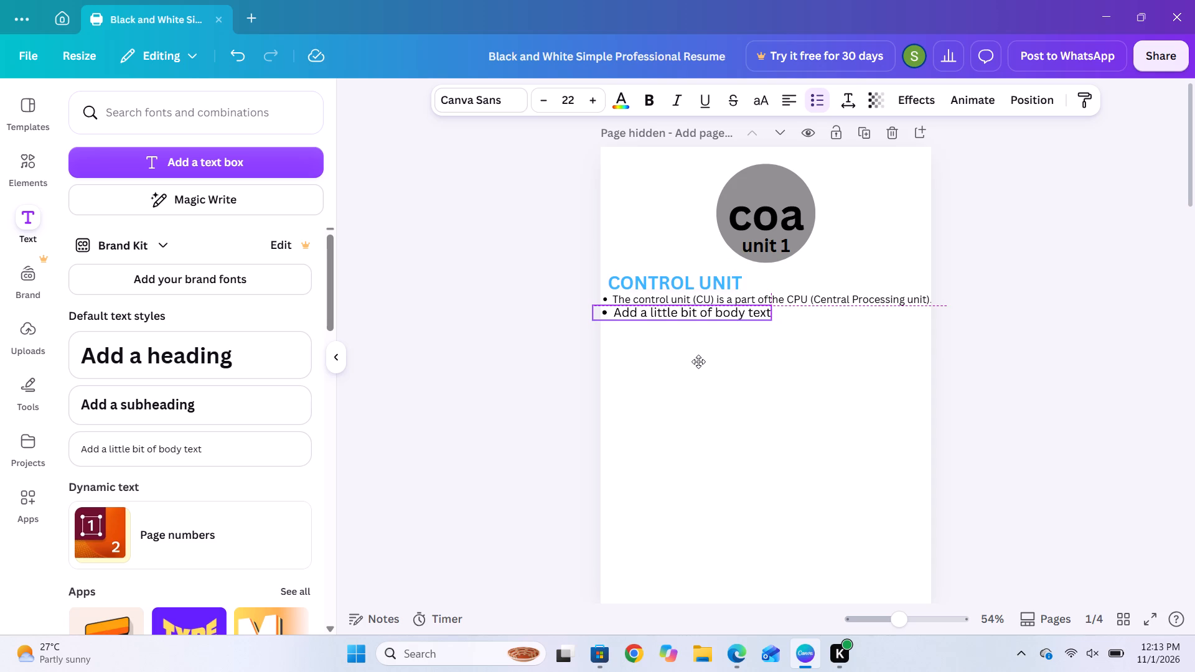
click(698, 362)
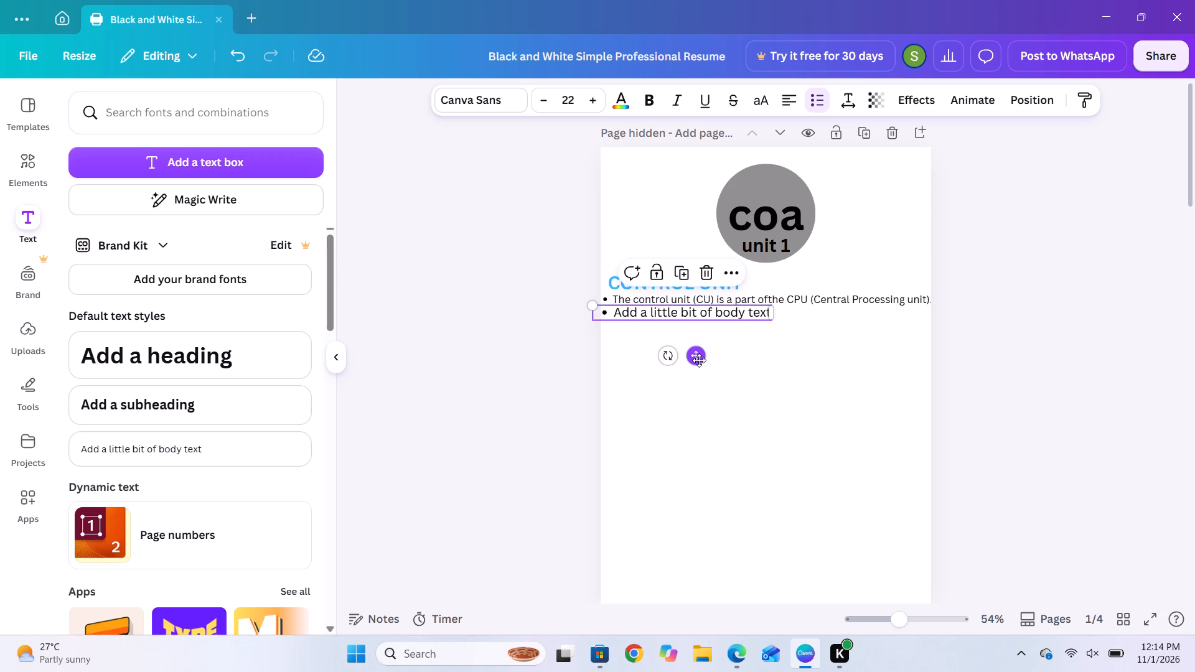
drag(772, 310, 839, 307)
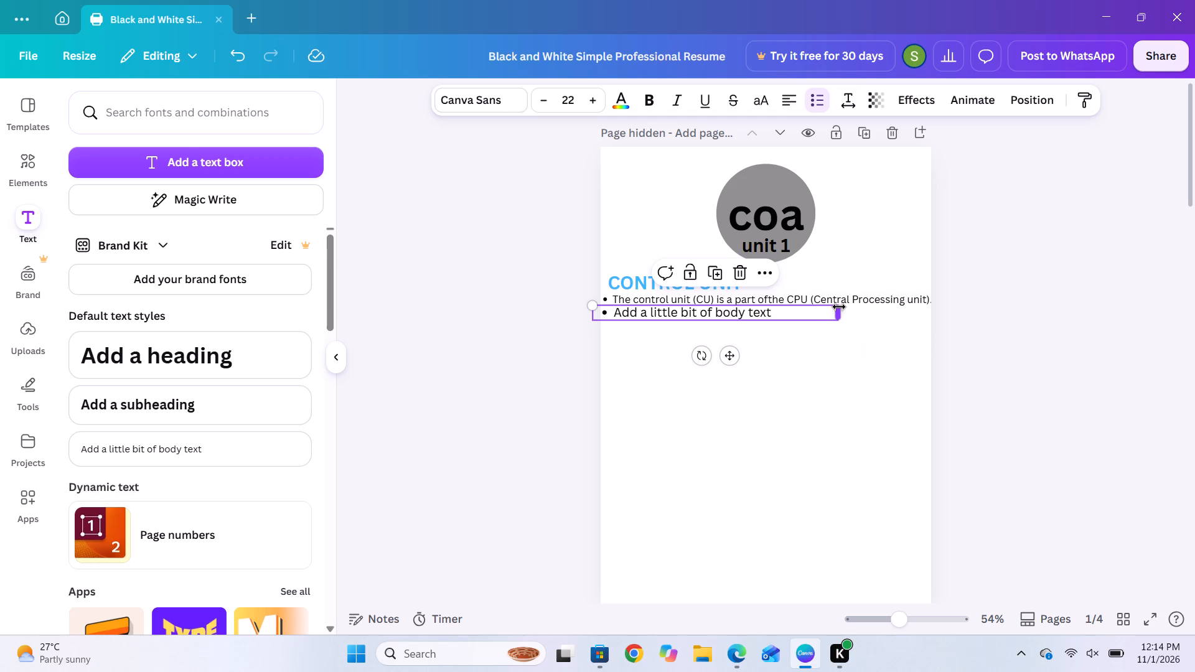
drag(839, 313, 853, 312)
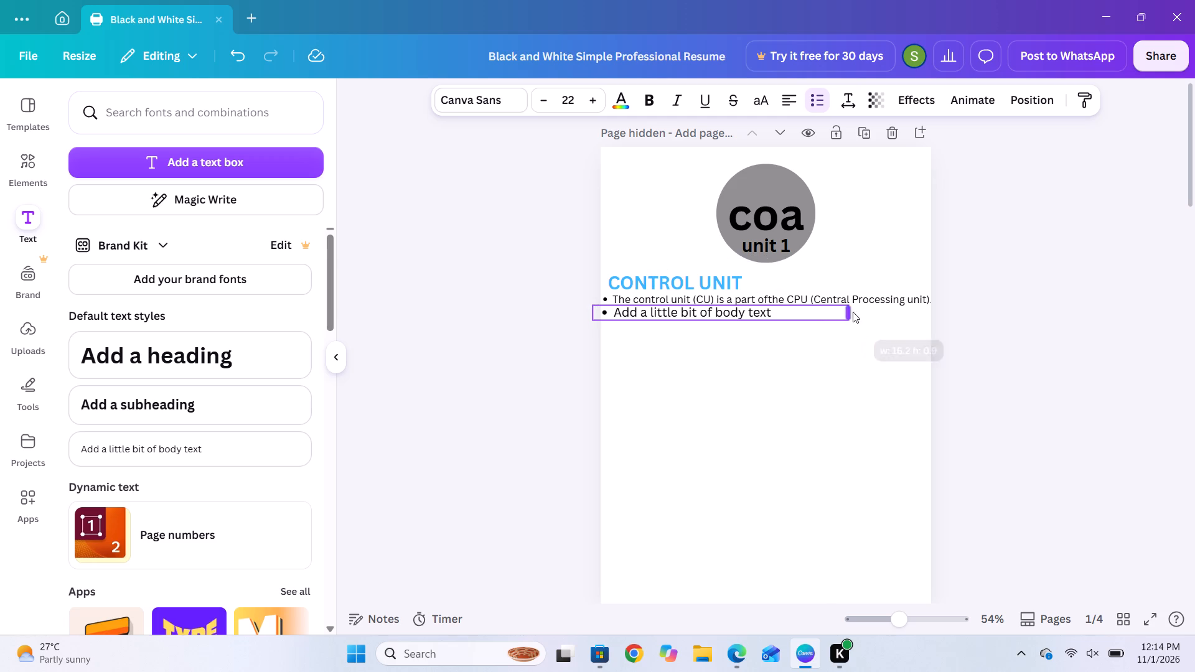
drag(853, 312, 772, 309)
Shift the new box rightward and stretch its left side to align with the sentence box above, about 15 wide.
drag(700, 353, 706, 353)
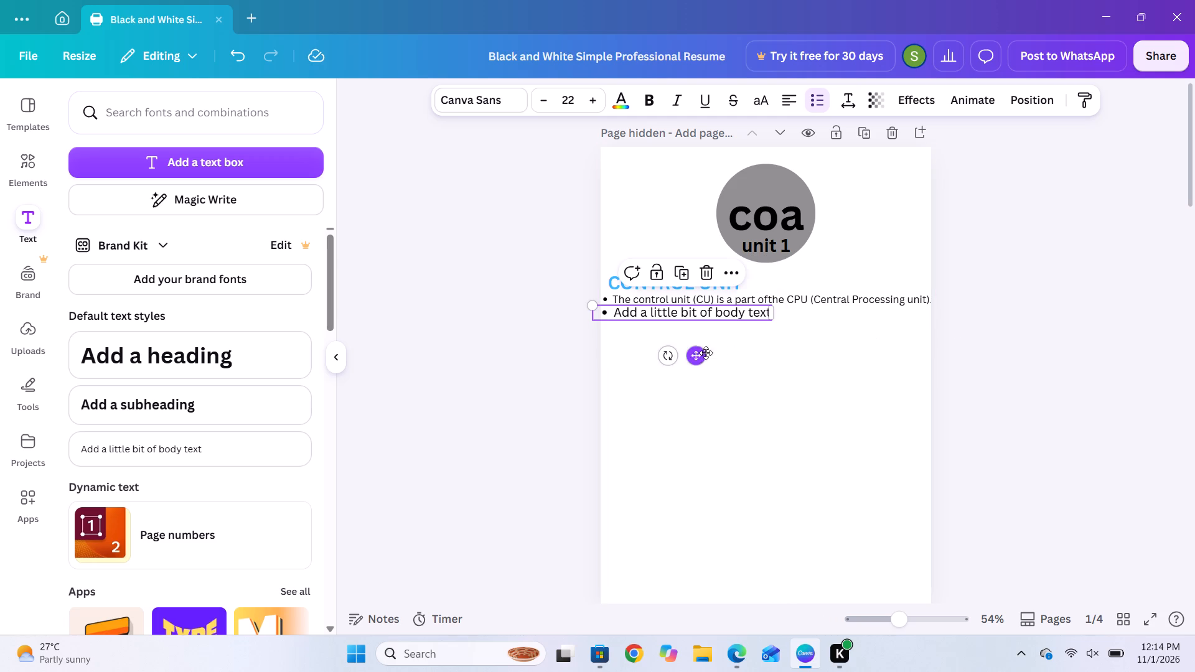
drag(706, 353, 763, 352)
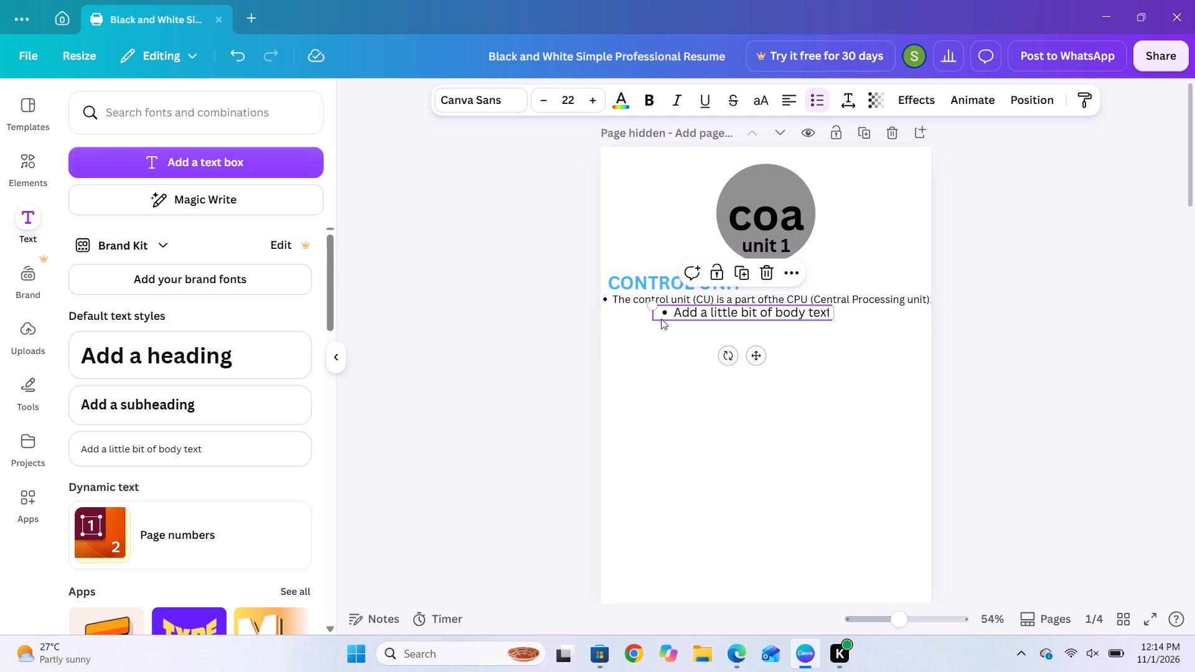
drag(650, 314, 586, 338)
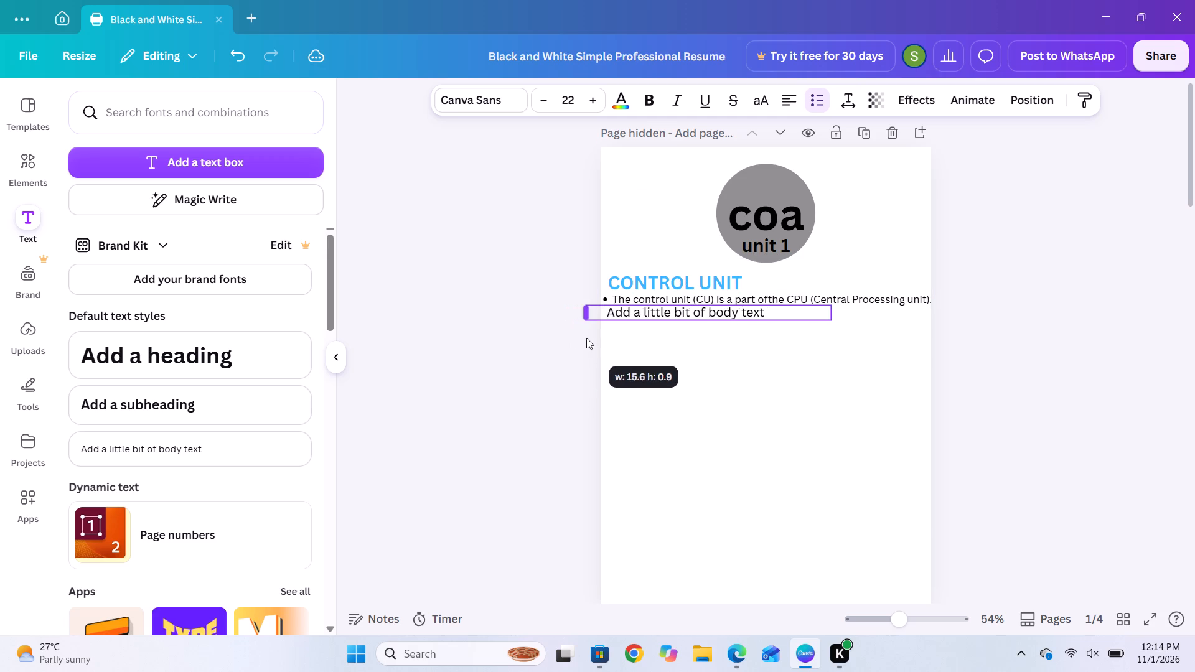
drag(586, 338, 599, 337)
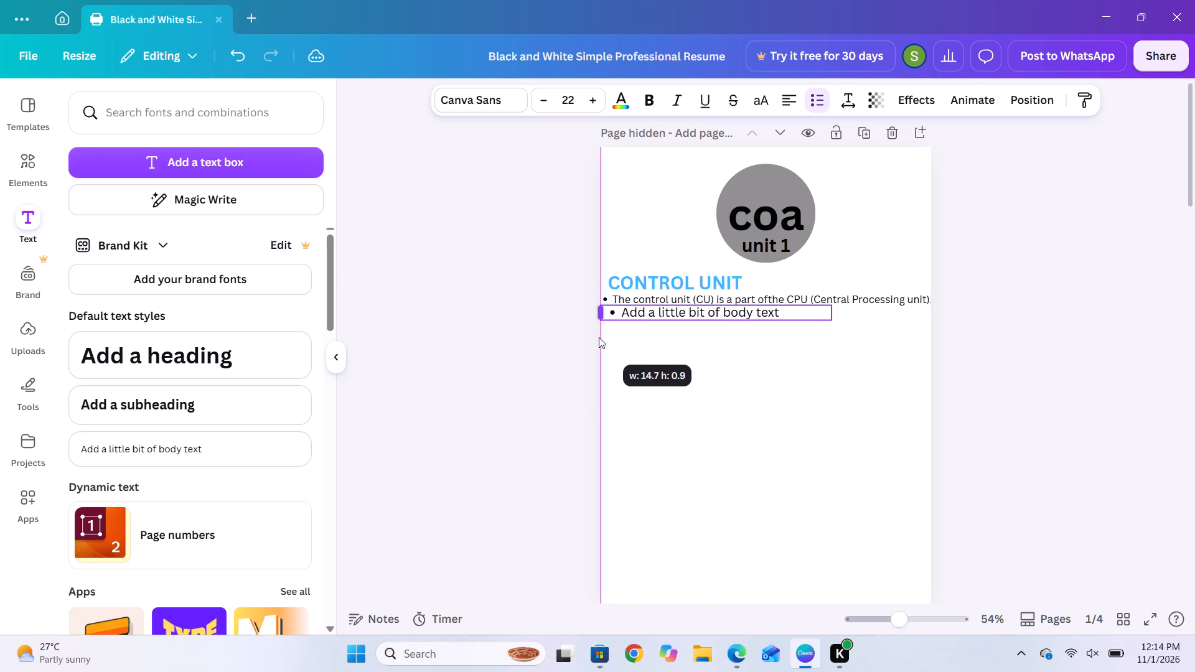
drag(599, 337, 591, 336)
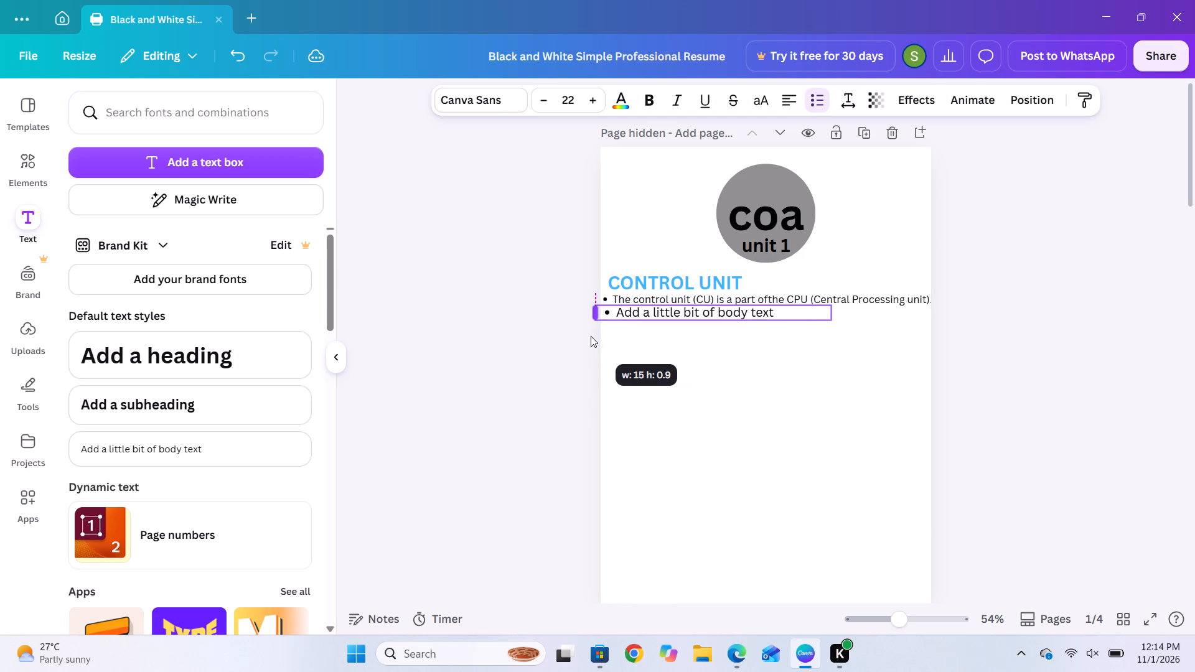
drag(591, 336, 589, 336)
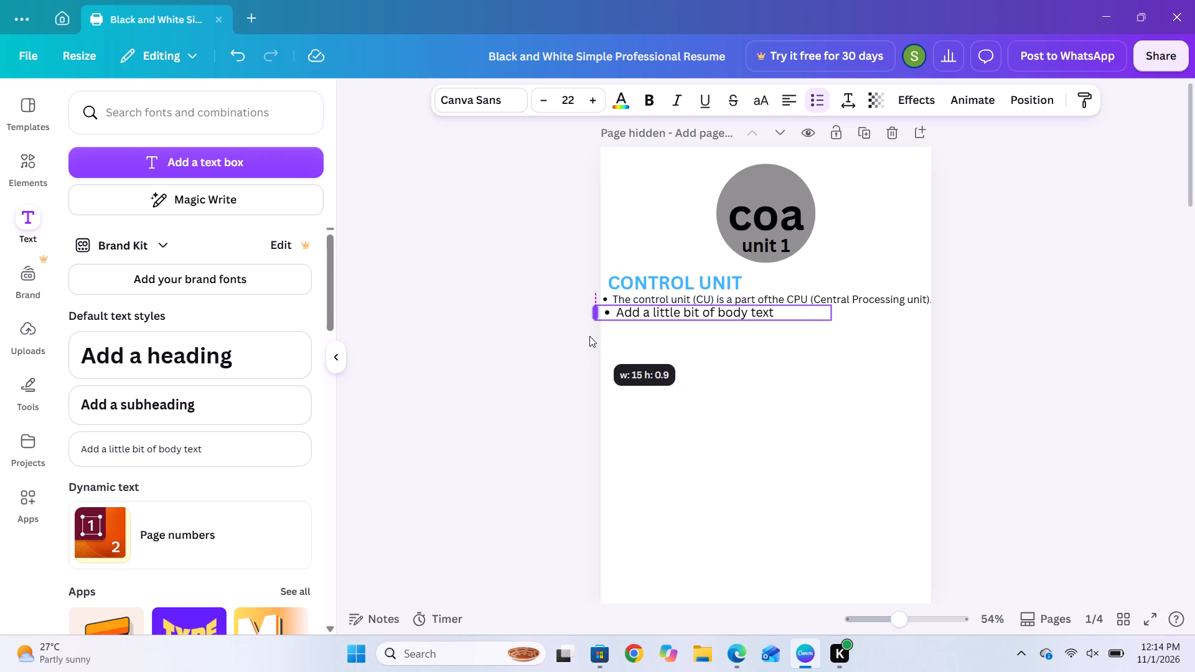
drag(589, 336, 590, 336)
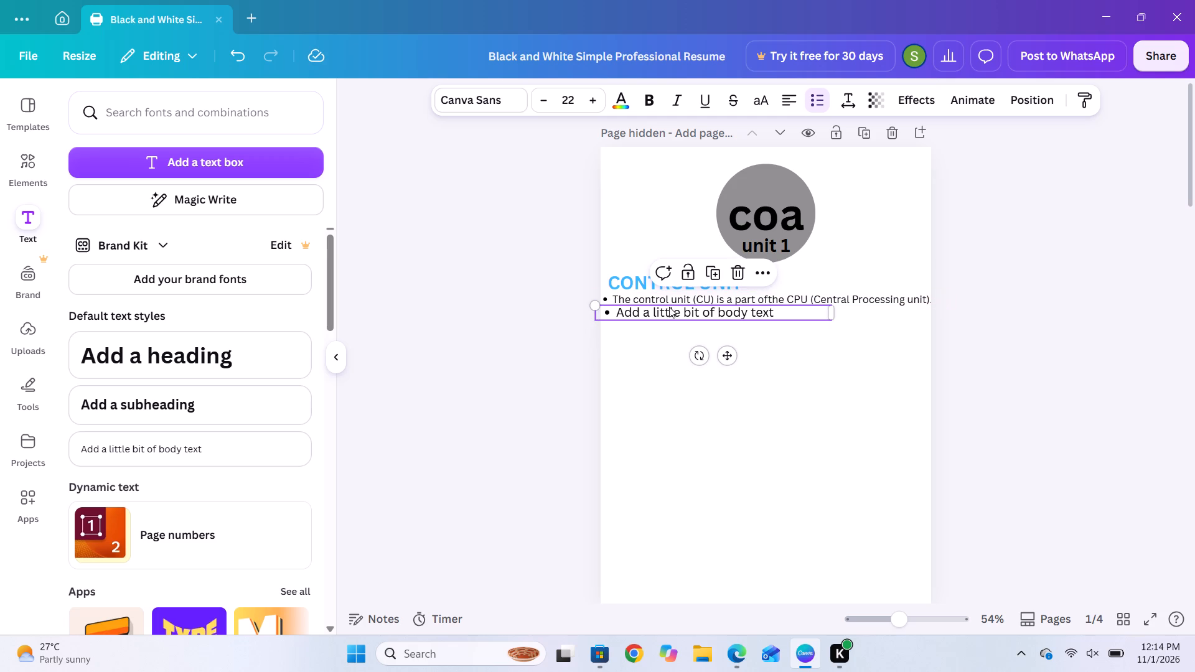
Clear the placeholder text from the new box, keeping its empty bullet.
click(780, 310)
click(780, 310)
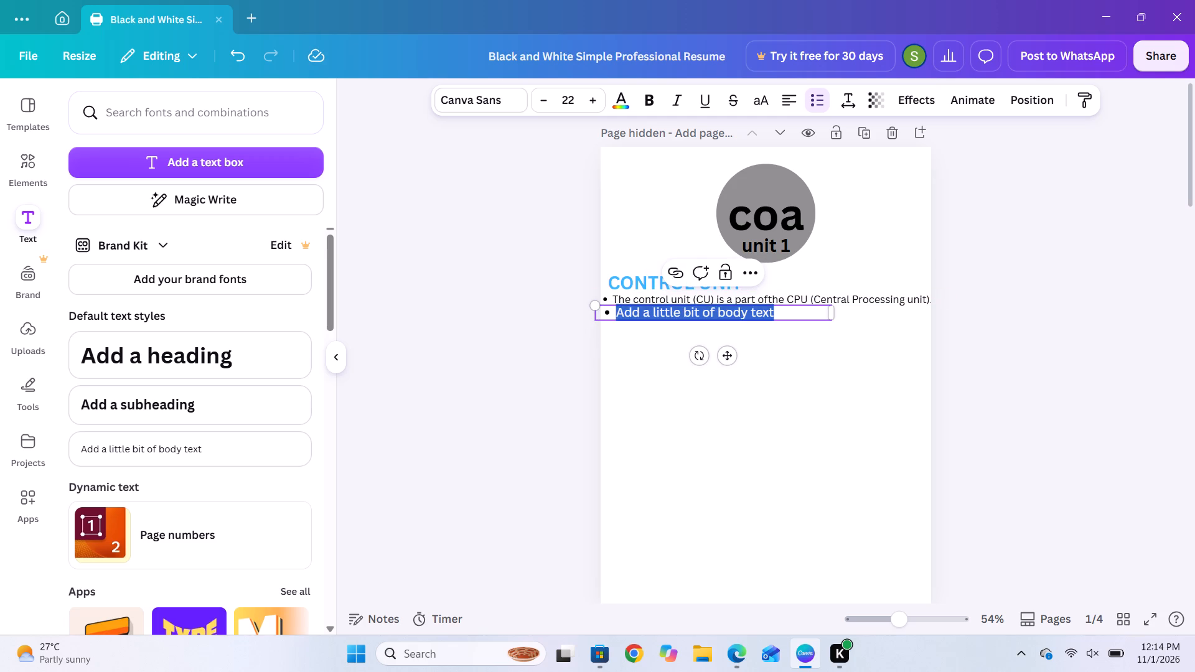
click(780, 310)
double_click(780, 310)
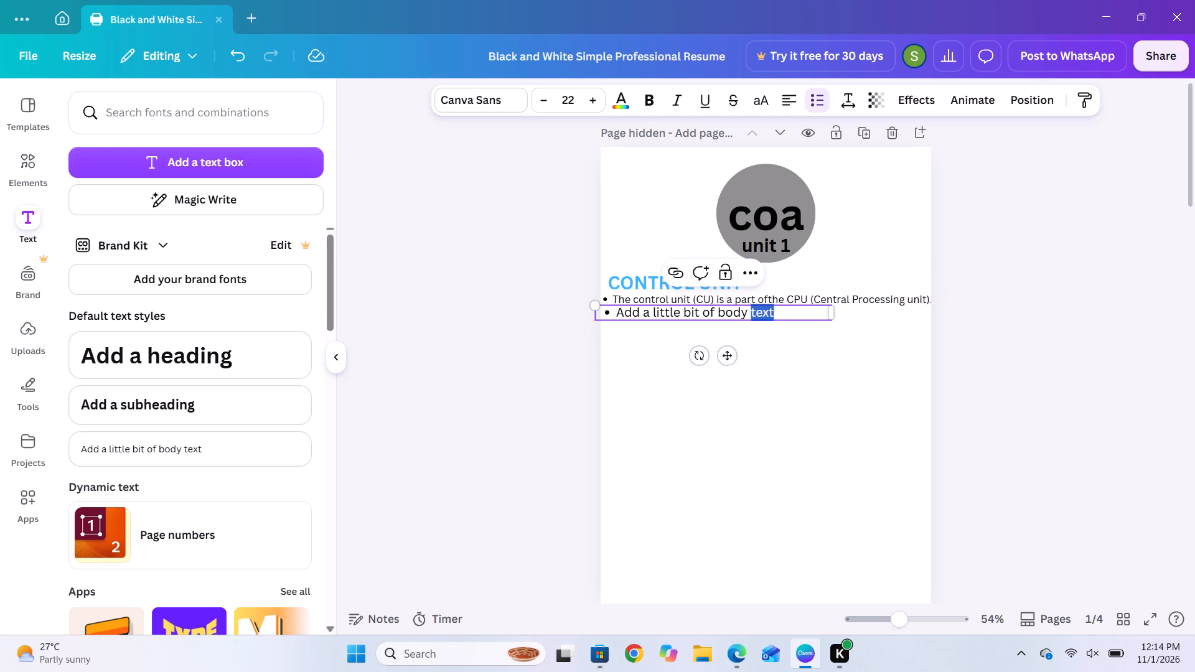
double_click(780, 310)
key(BackSpace)
key(BackSpace)
key(BackSpace)
key(BackSpace)
key(BackSpace)
key(BackSpace)
key(BackSpace)
key(BackSpace)
key(BackSpace)
key(BackSpace)
key(BackSpace)
key(BackSpace)
key(BackSpace)
key(BackSpace)
key(BackSpace)
key(BackSpace)
key(BackSpace)
key(BackSpace)
key(BackSpace)
key(BackSpace)
key(BackSpace)
key(BackSpace)
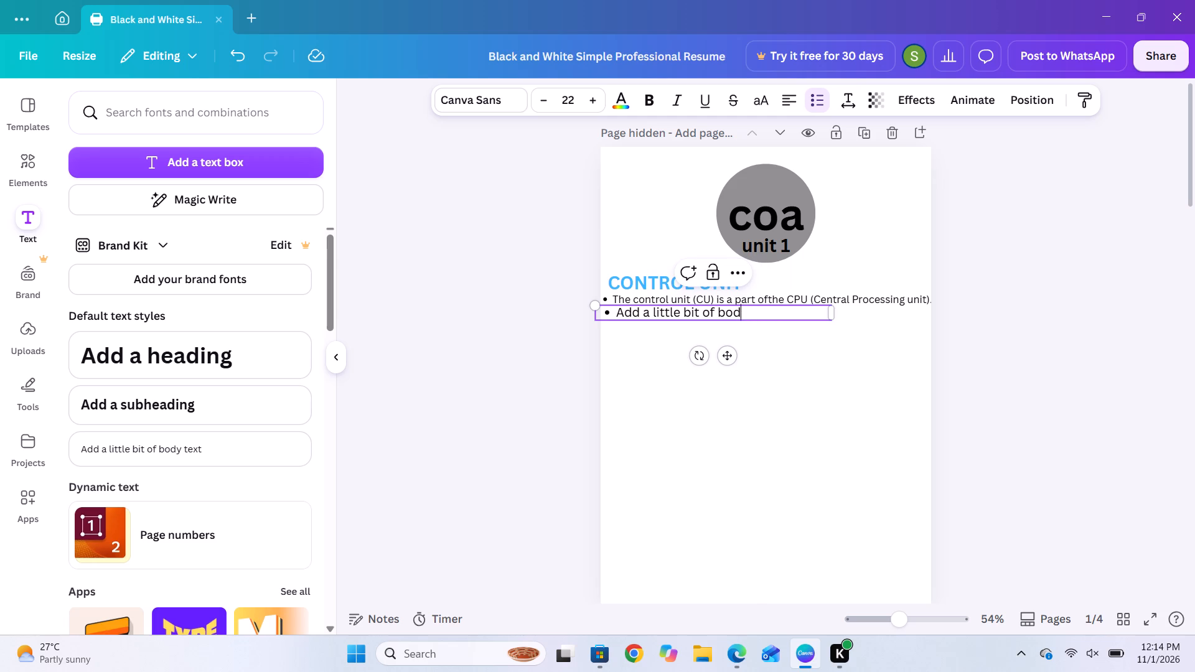
key(BackSpace)
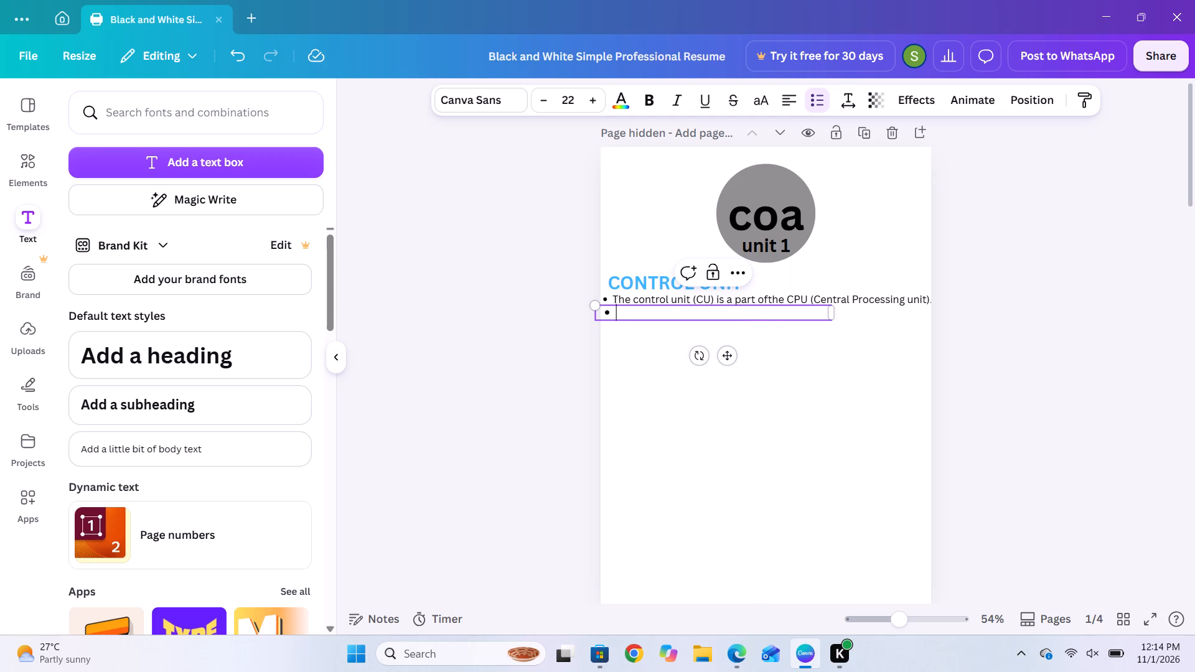
Enter "Its main job is to control and coordinate" in the empty bullet.
text(ts mai)
text(n)
key(space)
text(job is)
key(space)
text(to)
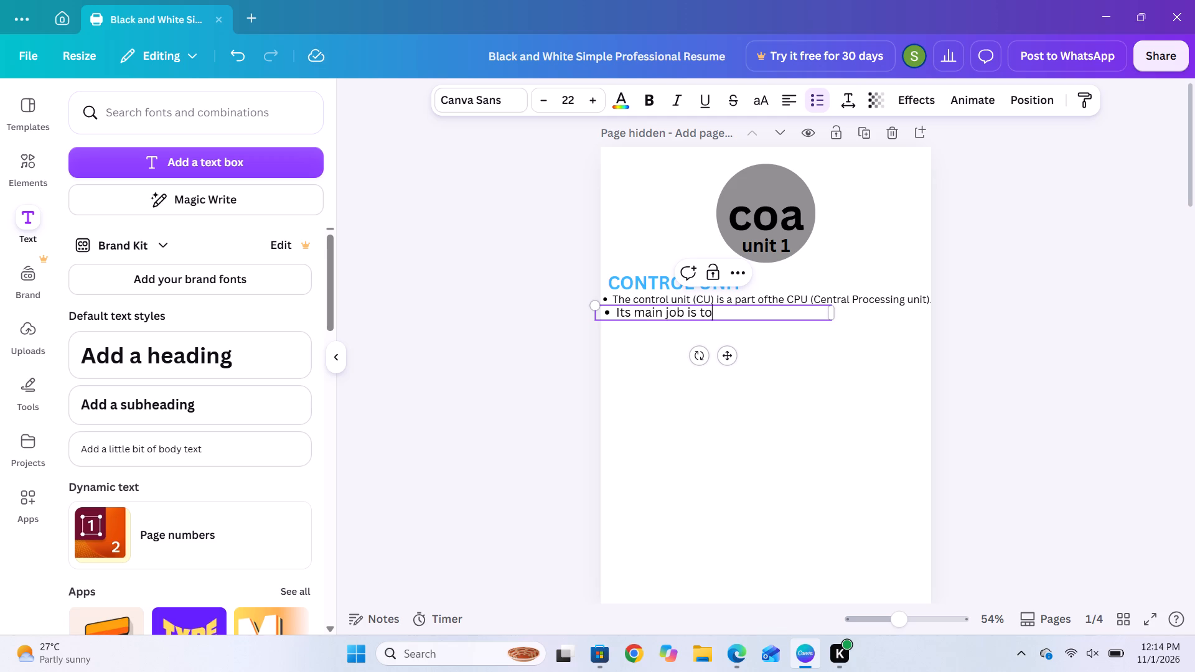
key(space)
text(con)
text(trol)
key(space)
text(and)
key(space)
text(coordinate)
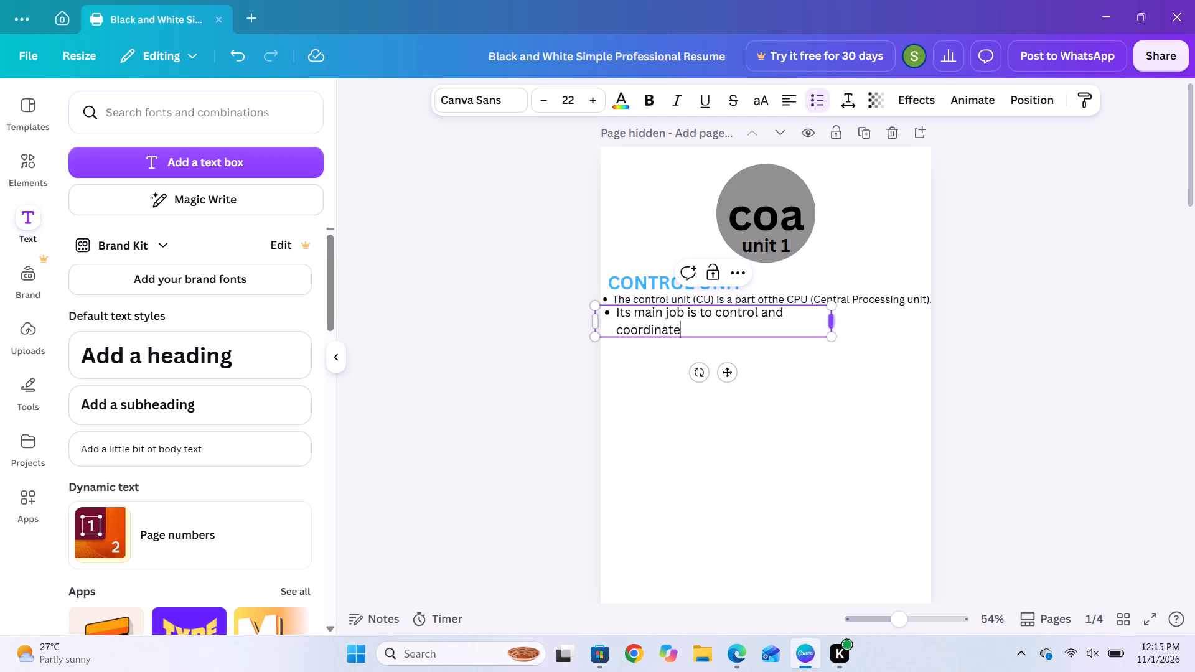
Widen the second bullet's text box to the page's right edge, about 21 wide.
drag(835, 326, 897, 317)
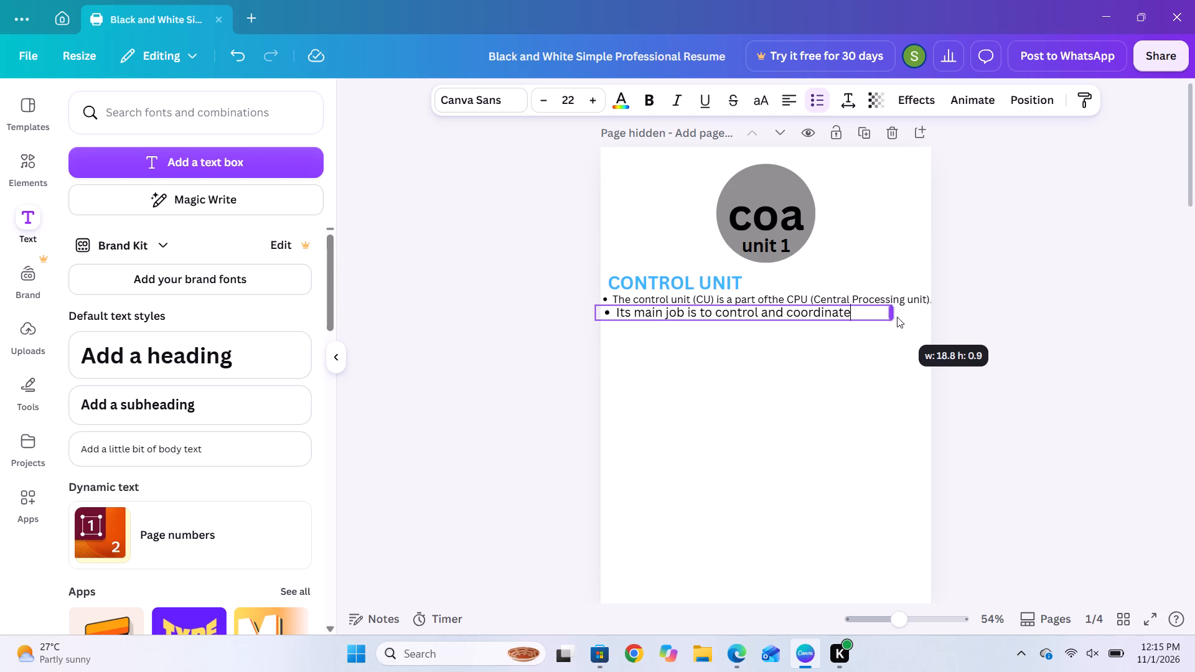
drag(897, 317, 930, 317)
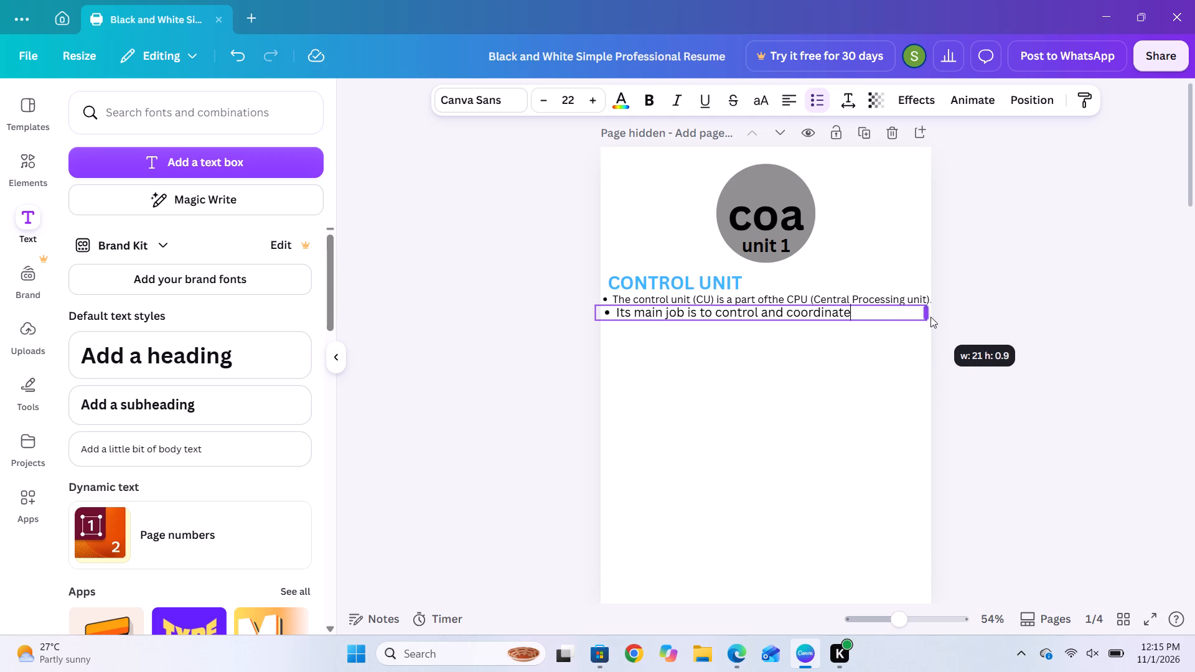
drag(930, 317, 932, 318)
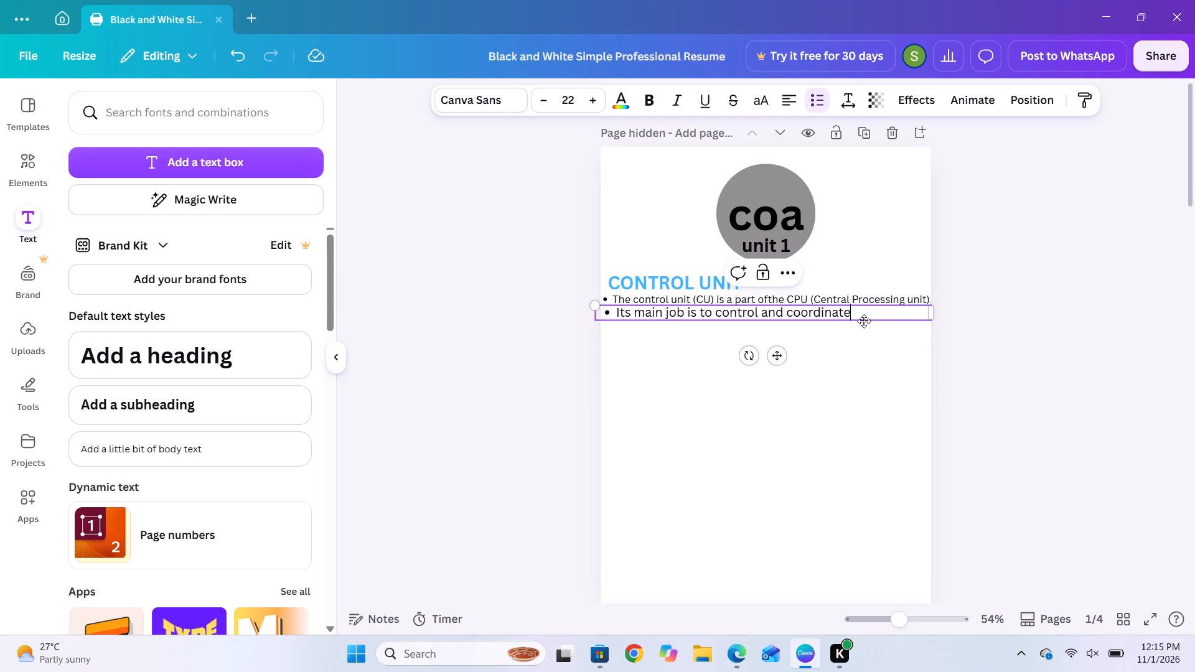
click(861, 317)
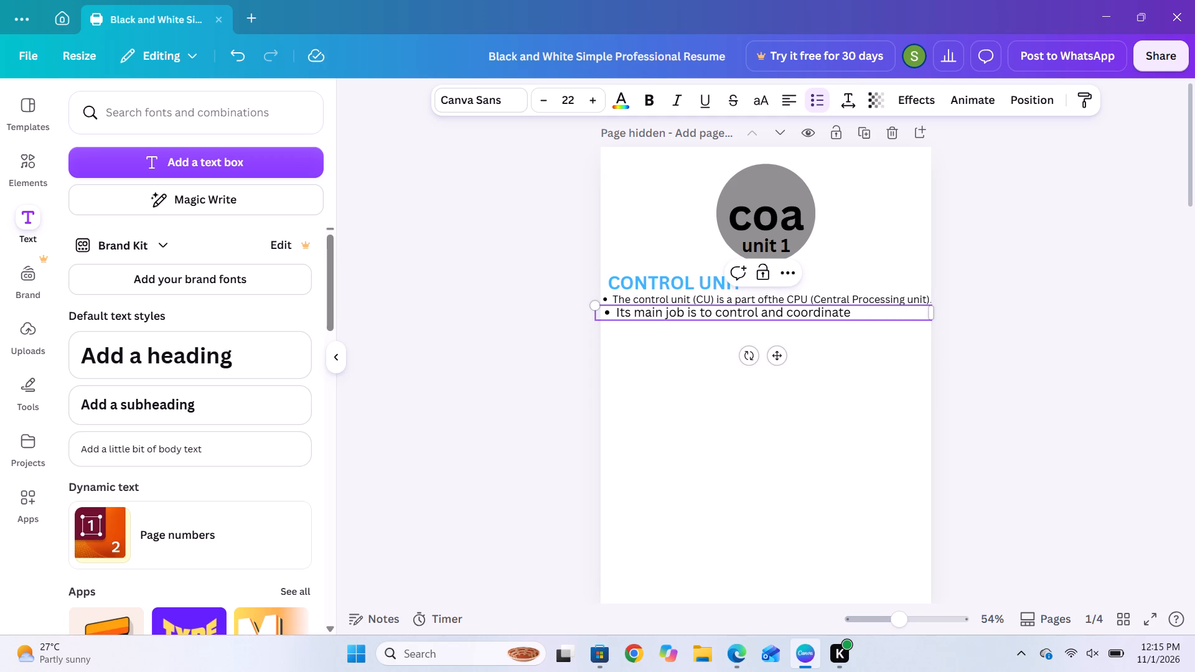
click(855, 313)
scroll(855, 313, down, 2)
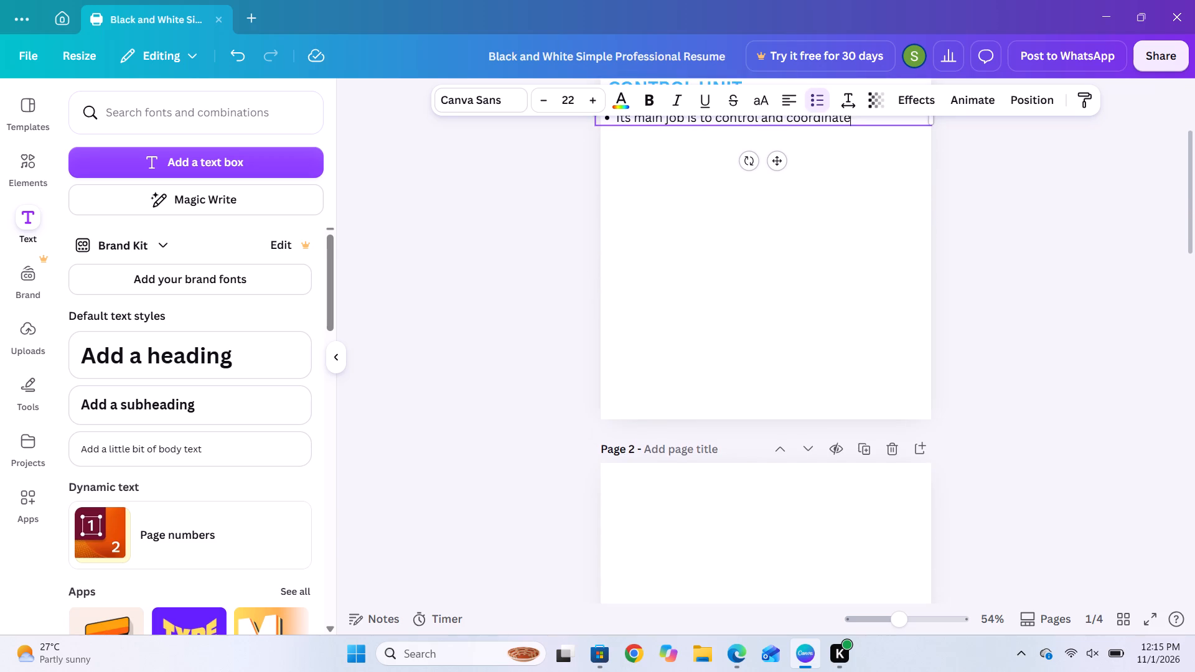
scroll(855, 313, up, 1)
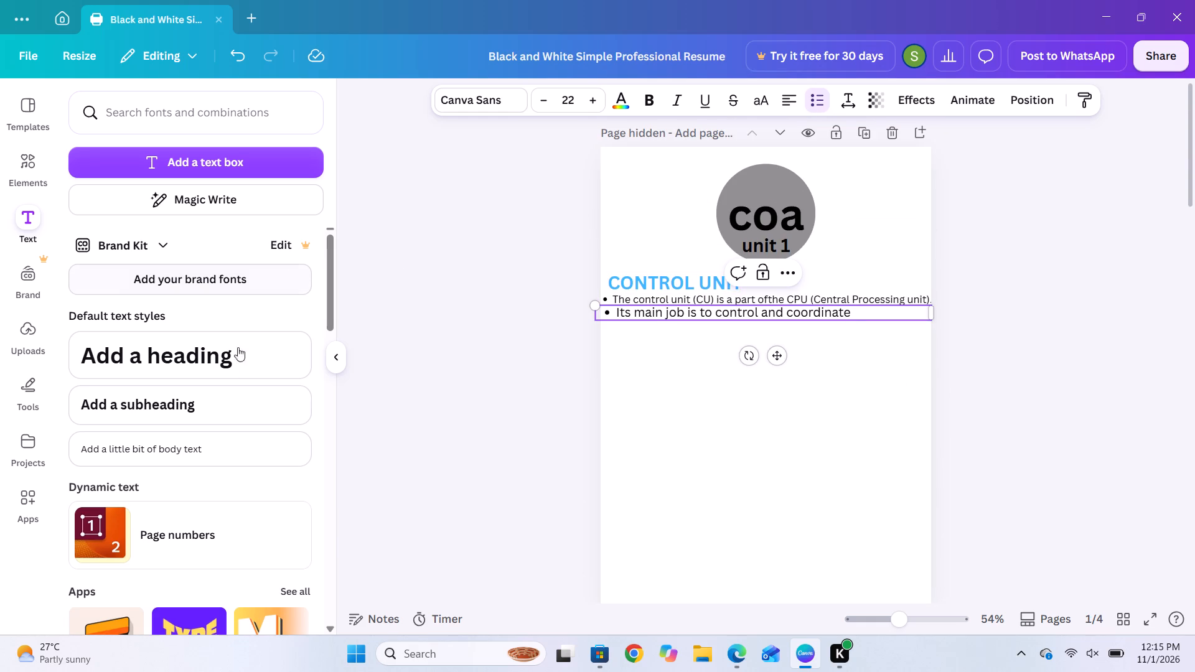
Browse the ready-made font combinations in the text library for a usable style.
scroll(227, 378, down, 5)
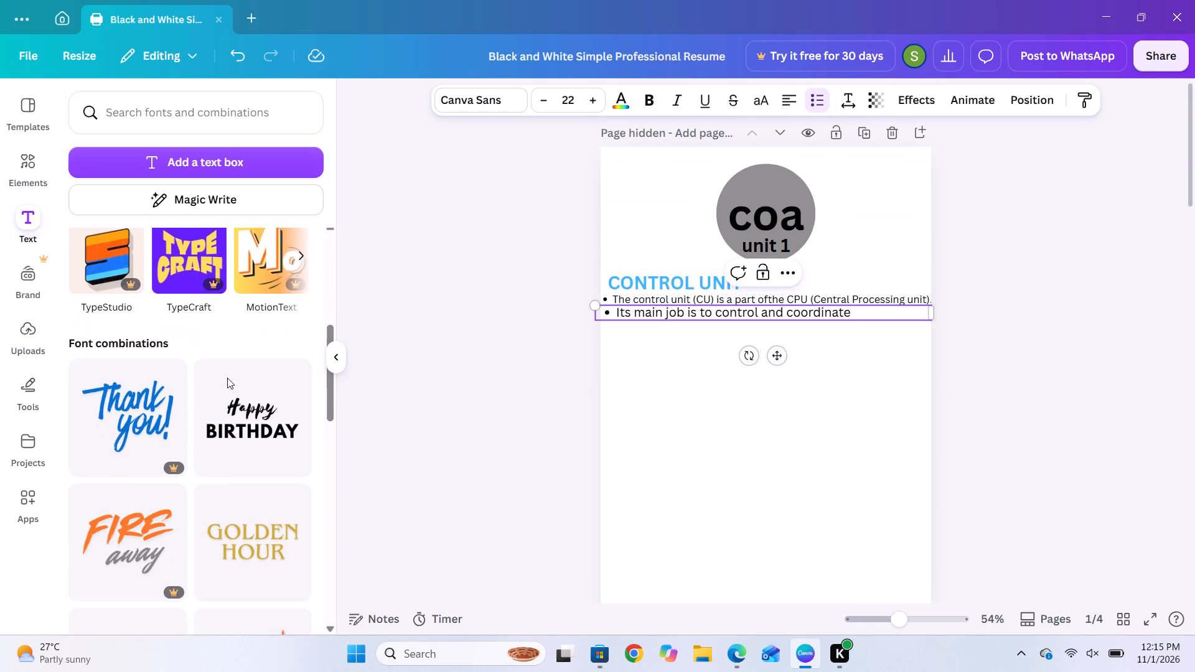
scroll(227, 378, down, 6)
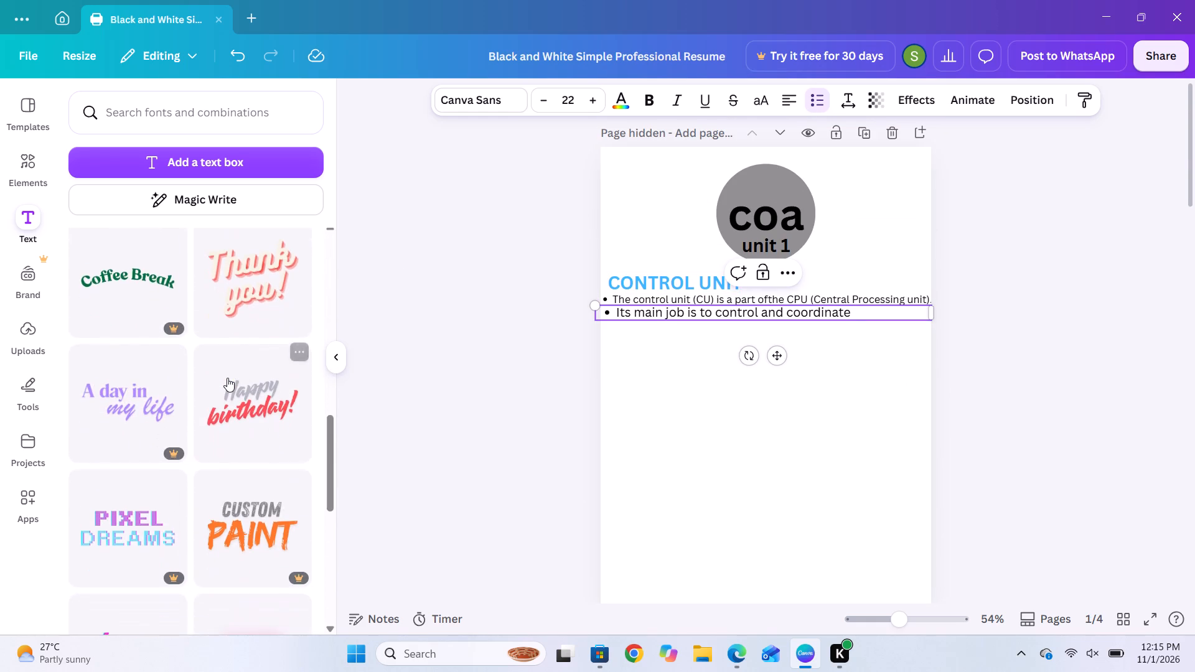
scroll(227, 378, down, 7)
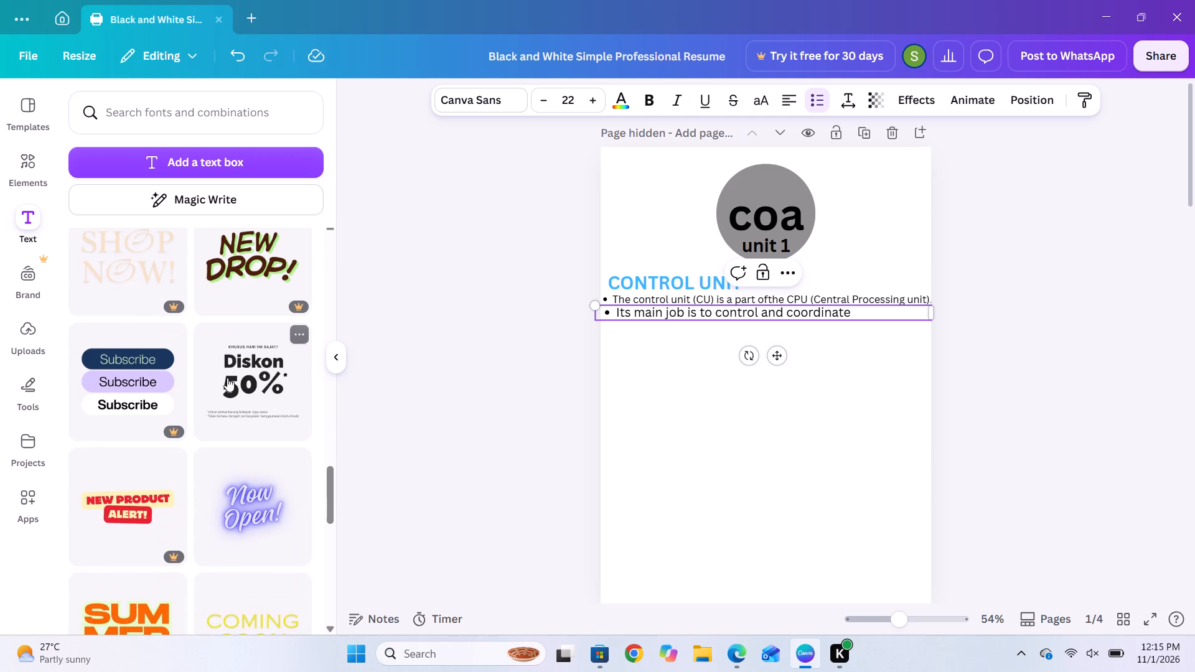
scroll(227, 378, down, 5)
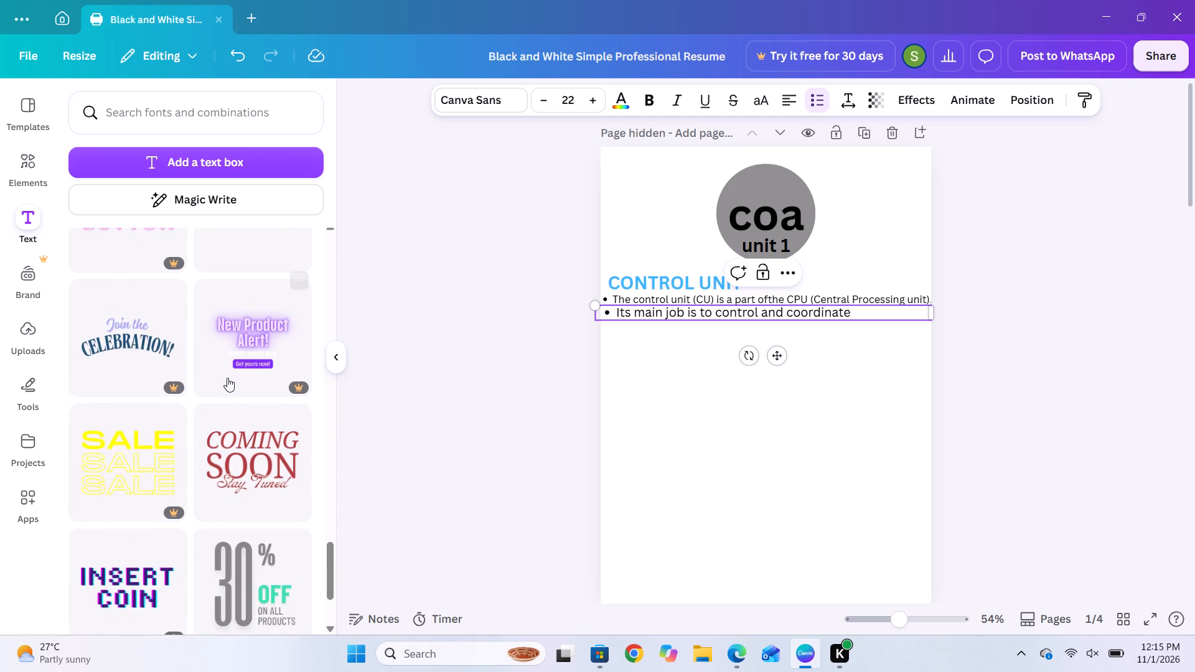
scroll(227, 378, down, 7)
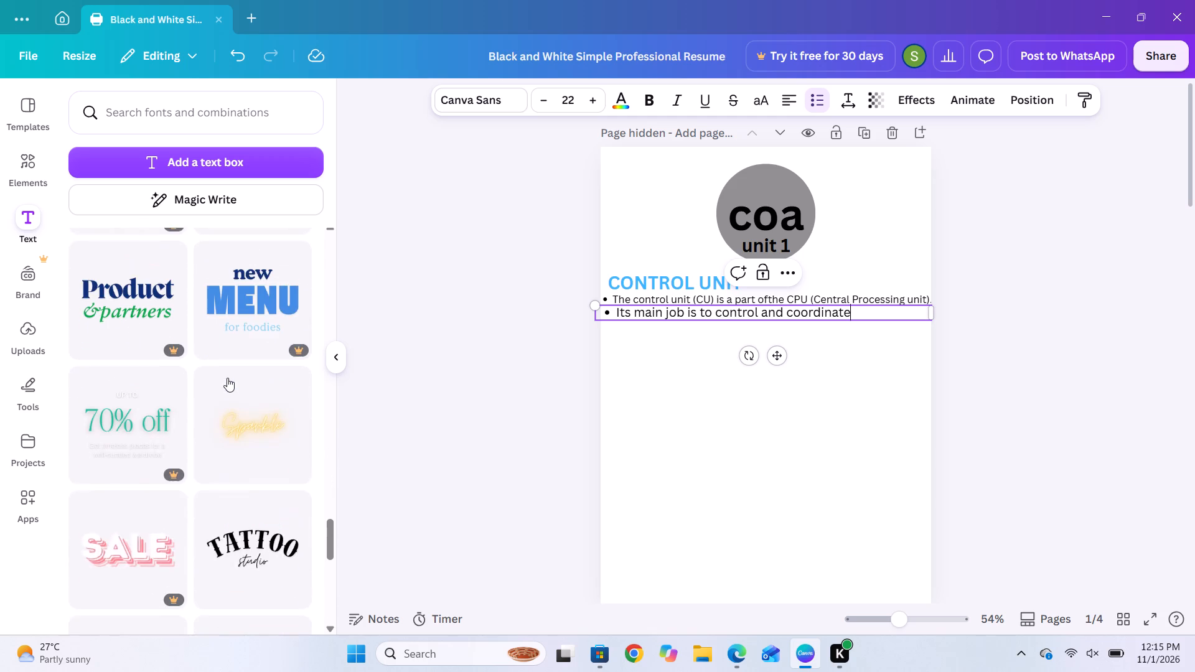
scroll(227, 378, down, 4)
scroll(255, 313, down, 5)
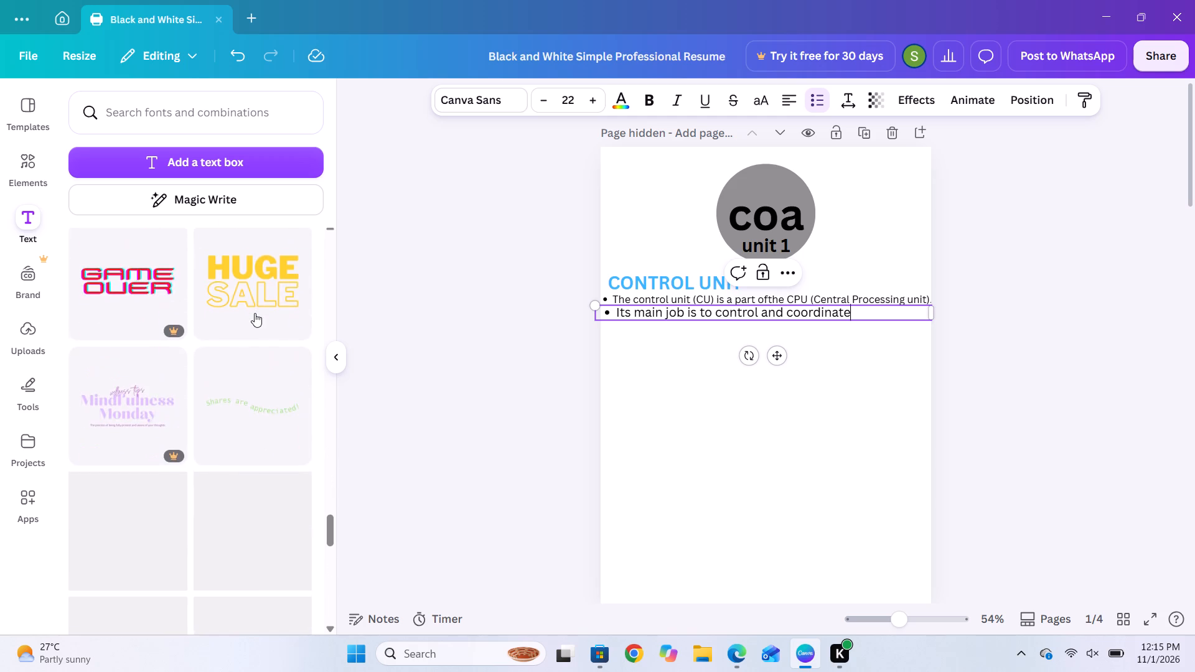
scroll(255, 313, down, 4)
scroll(255, 313, up, 1)
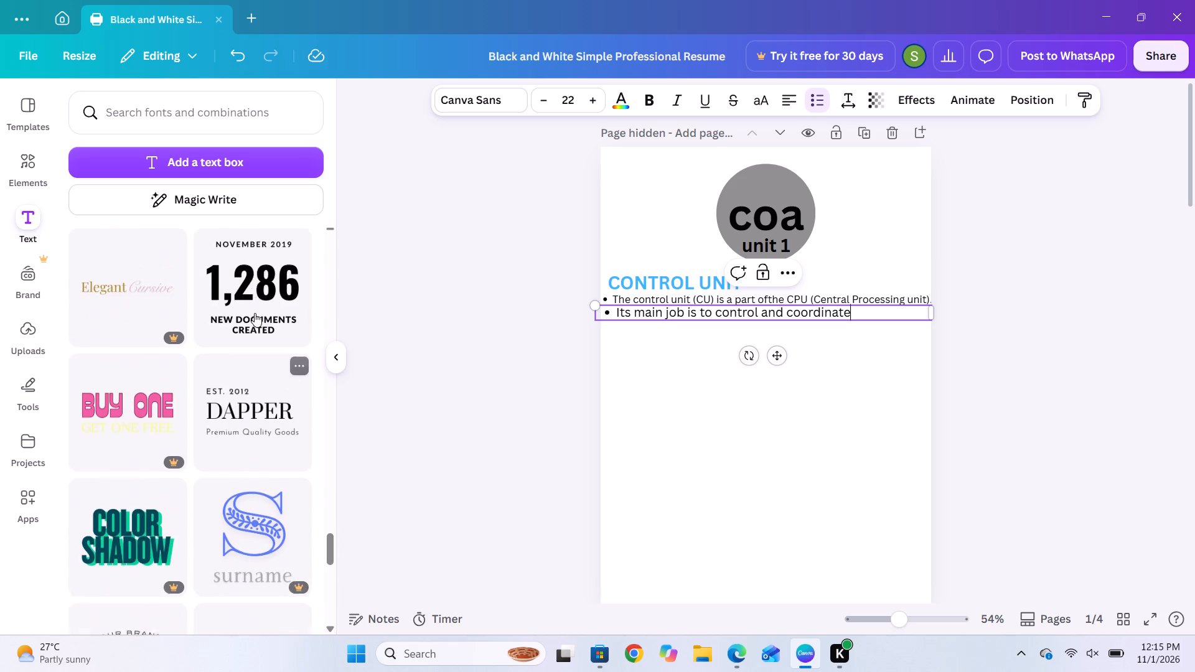
scroll(255, 313, up, 1)
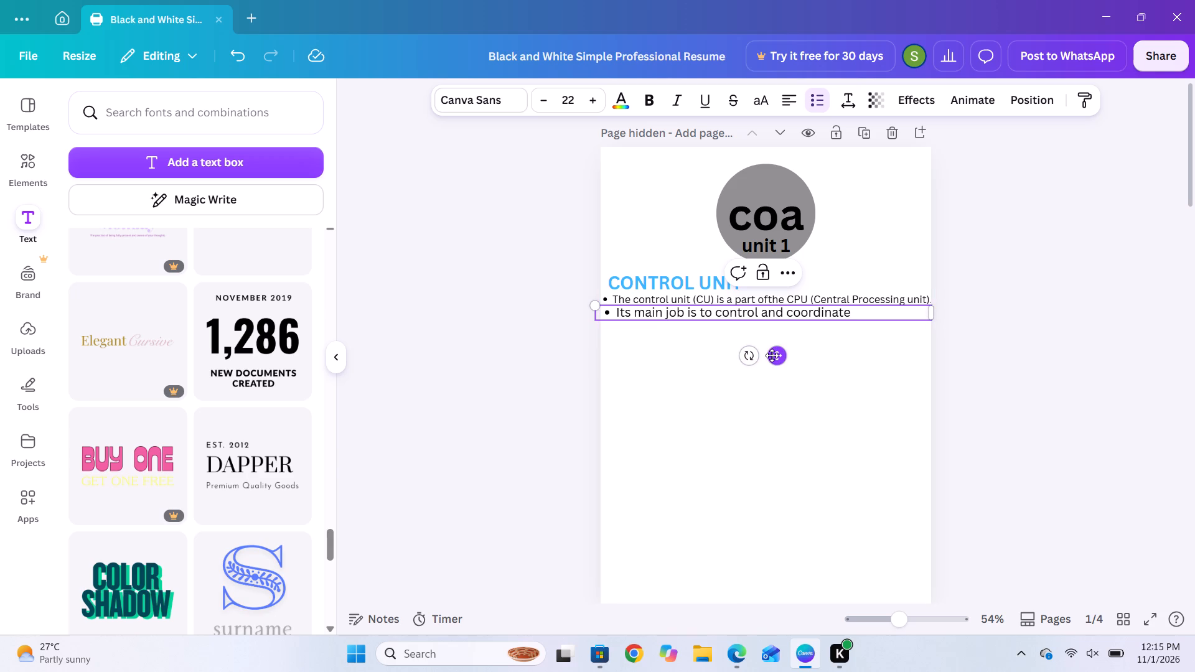
Extend the second bullet after "coordinate" with "all the operations of the computer.".
click(747, 446)
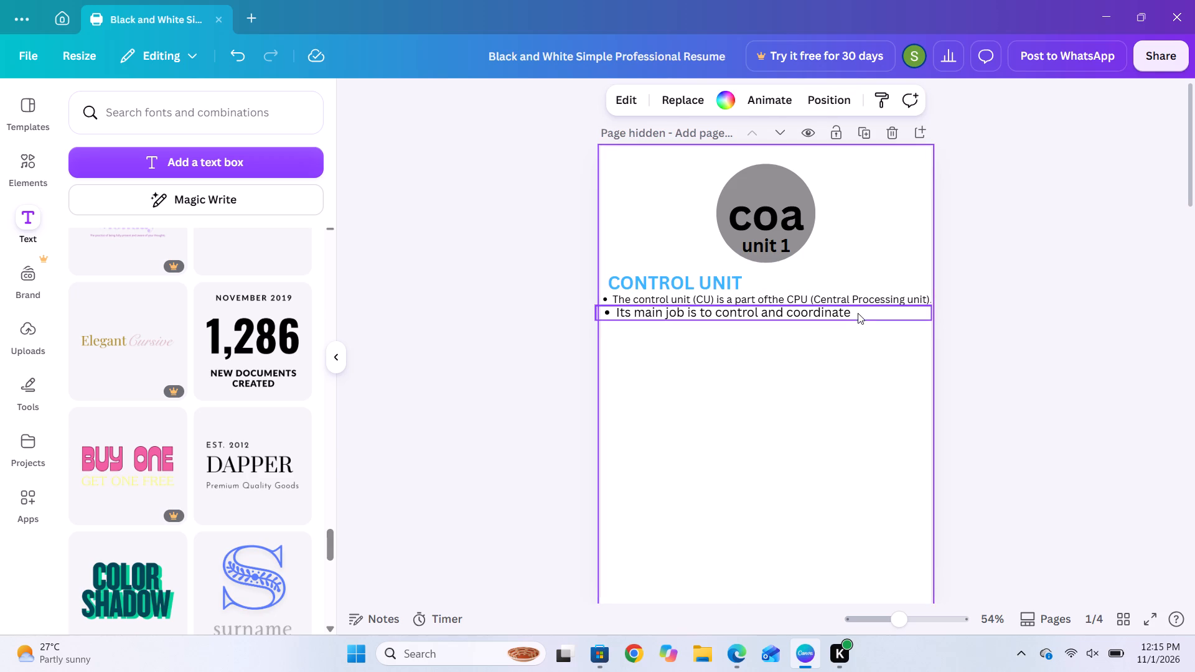
click(856, 309)
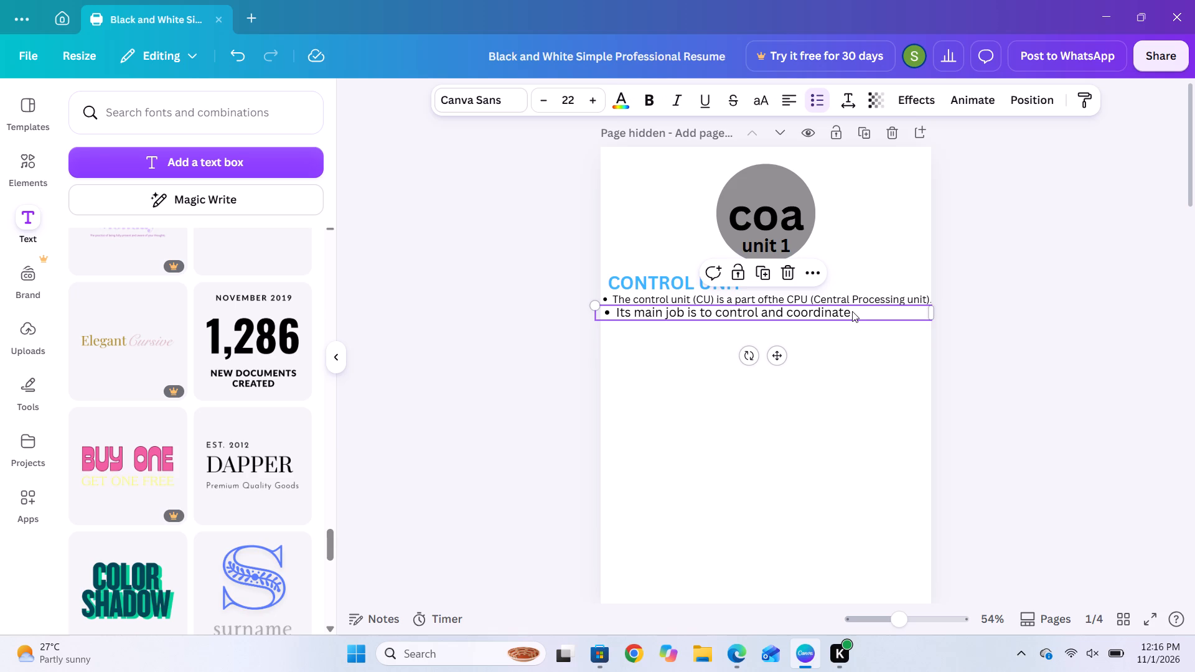
click(852, 311)
click(852, 311)
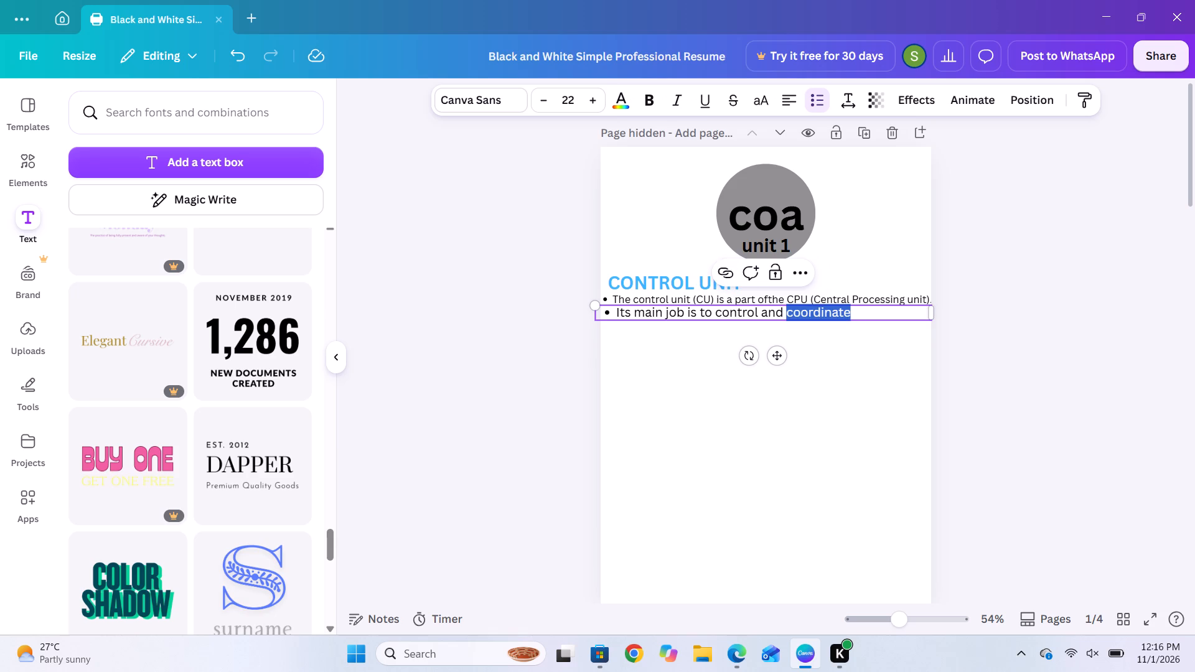
click(852, 311)
key(space)
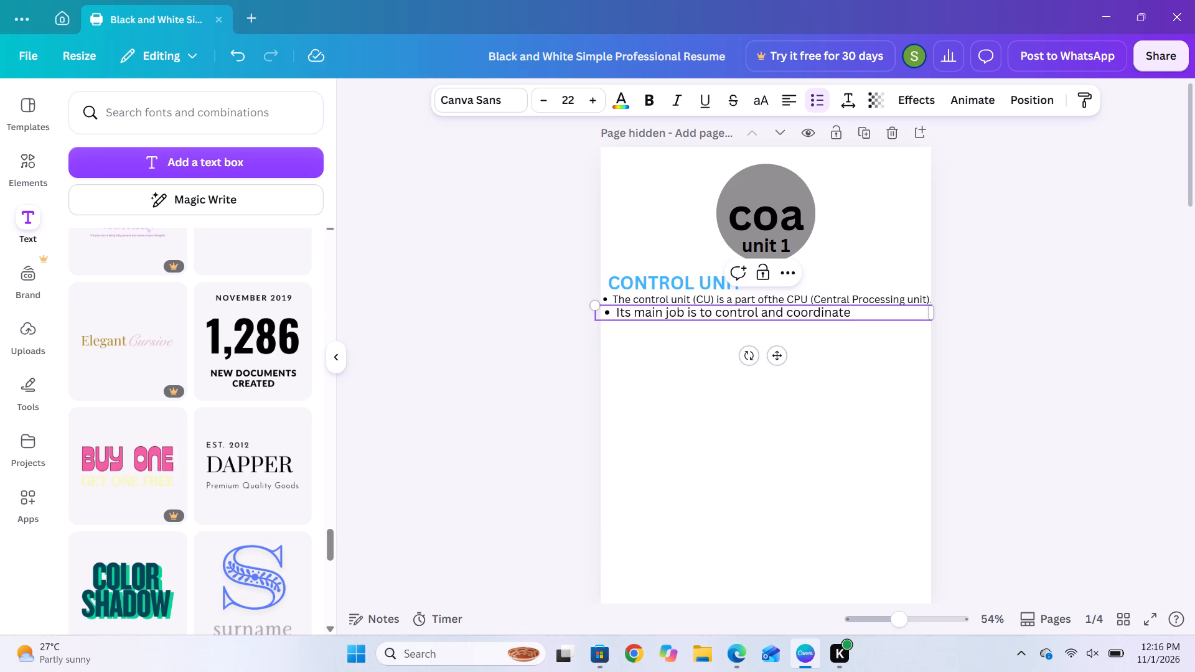
text(all the operations of the con)
key(BackSpace)
key(comma)
key(BackSpace)
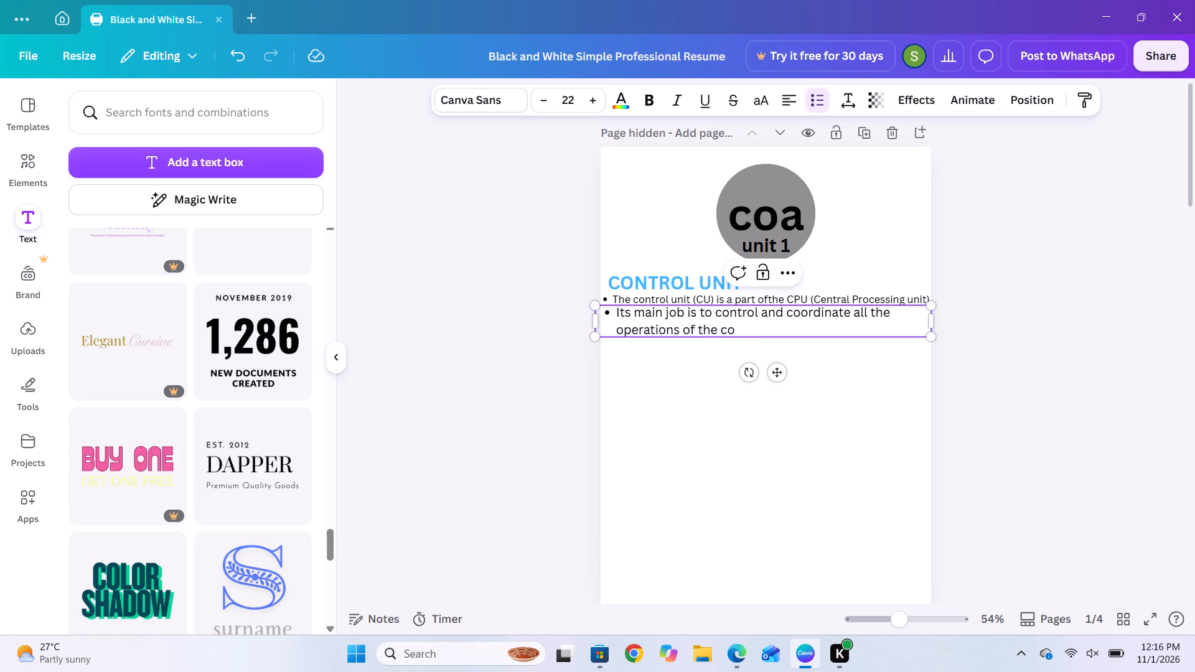
text(mputer)
key(period)
click(818, 366)
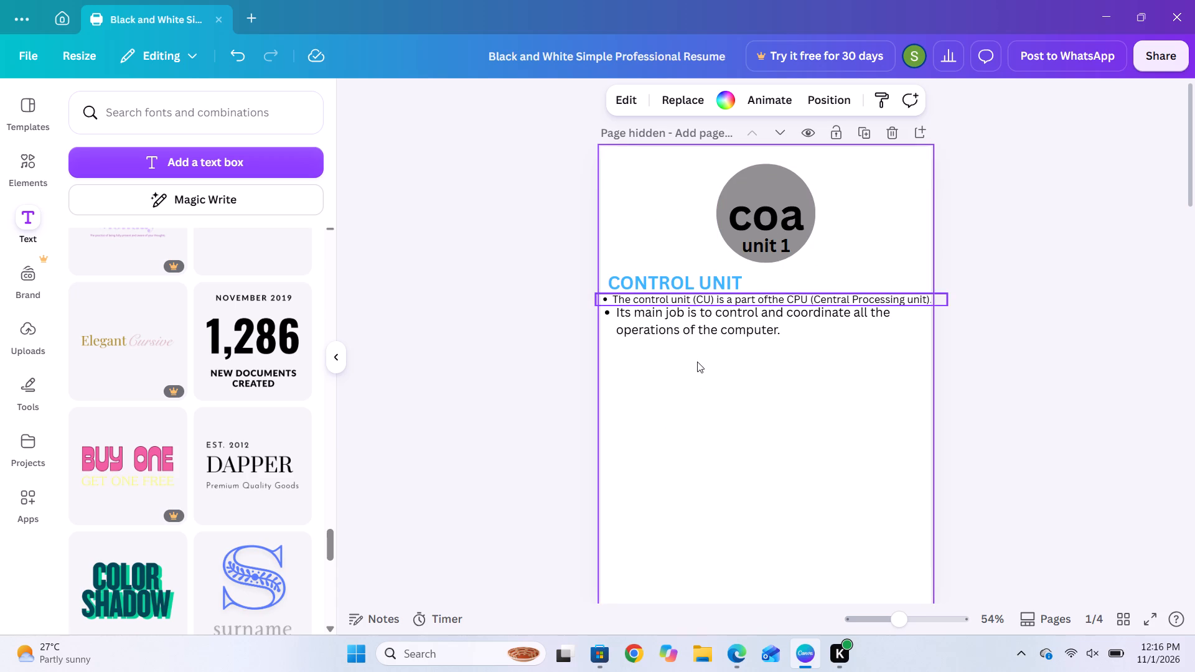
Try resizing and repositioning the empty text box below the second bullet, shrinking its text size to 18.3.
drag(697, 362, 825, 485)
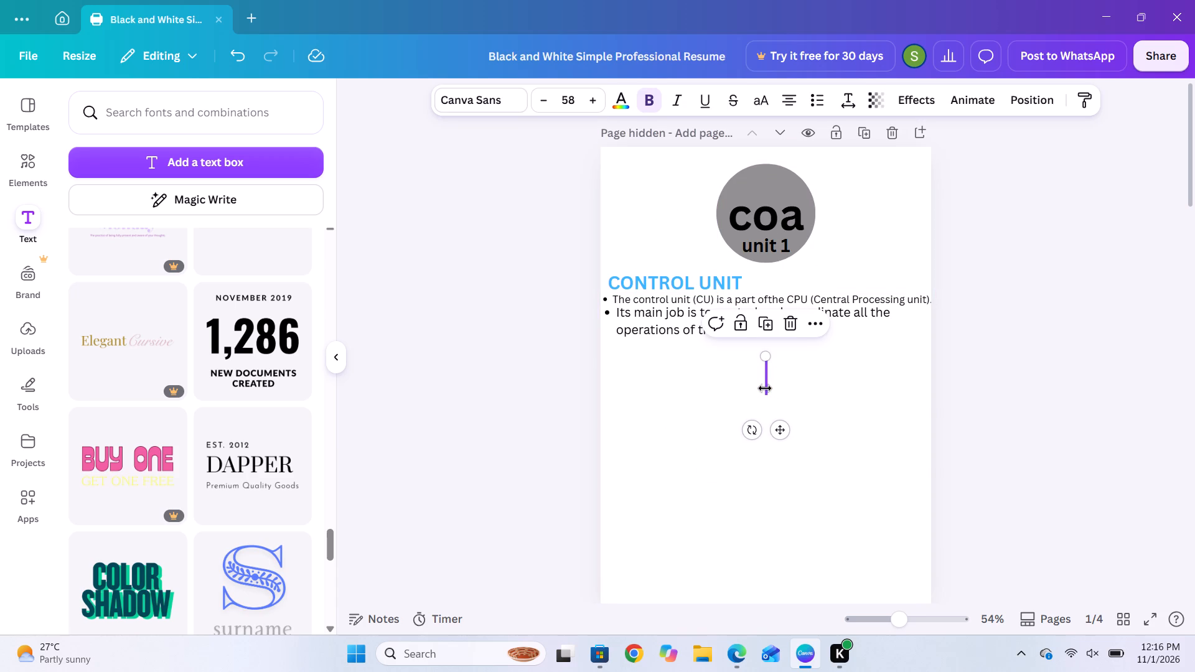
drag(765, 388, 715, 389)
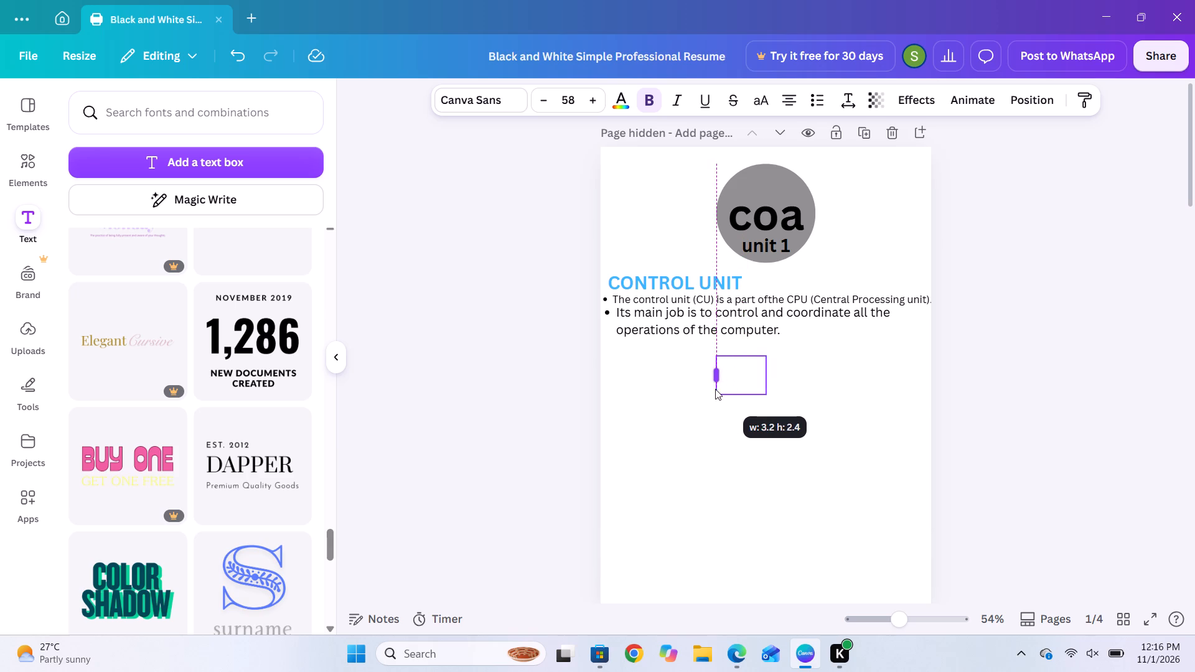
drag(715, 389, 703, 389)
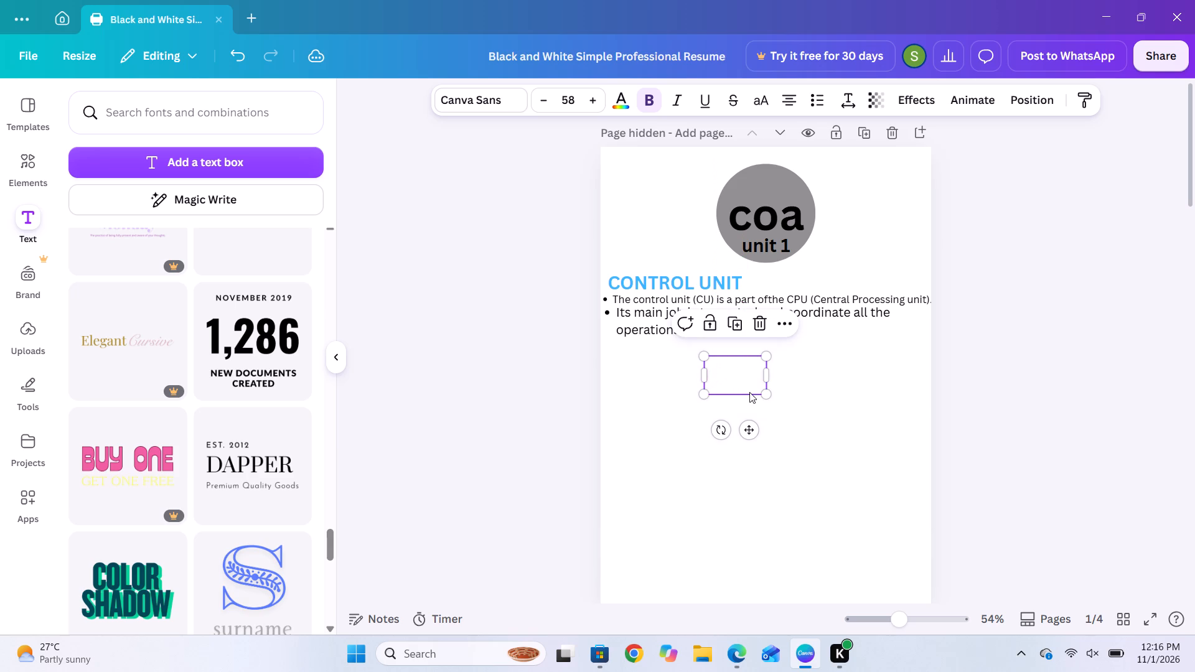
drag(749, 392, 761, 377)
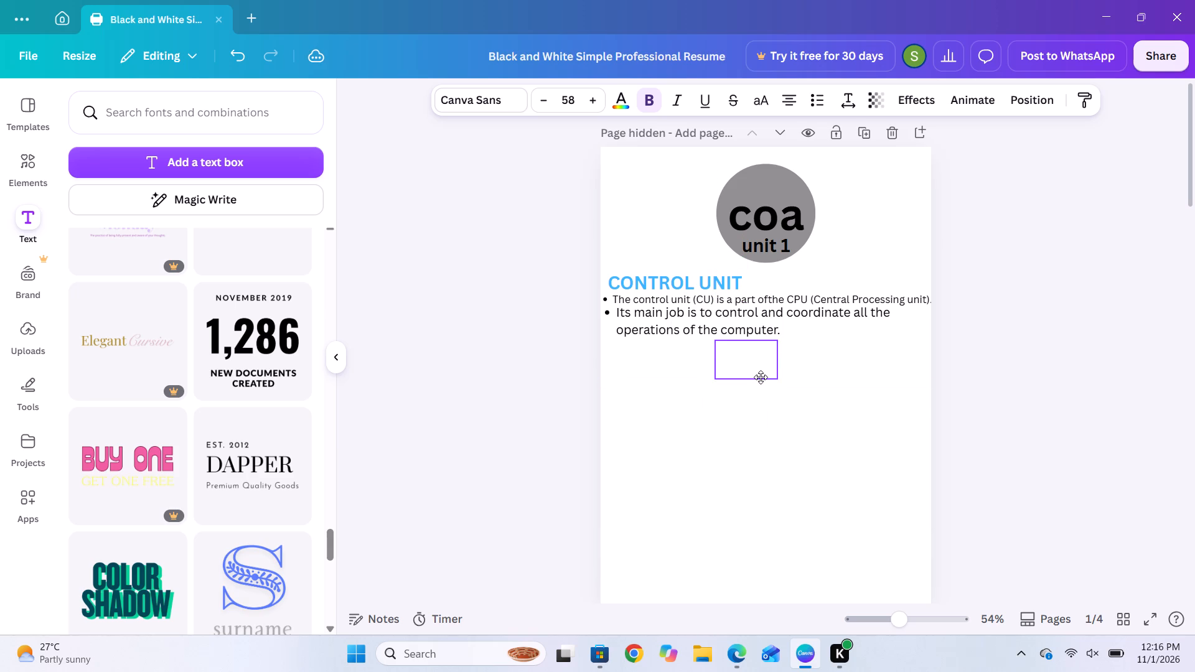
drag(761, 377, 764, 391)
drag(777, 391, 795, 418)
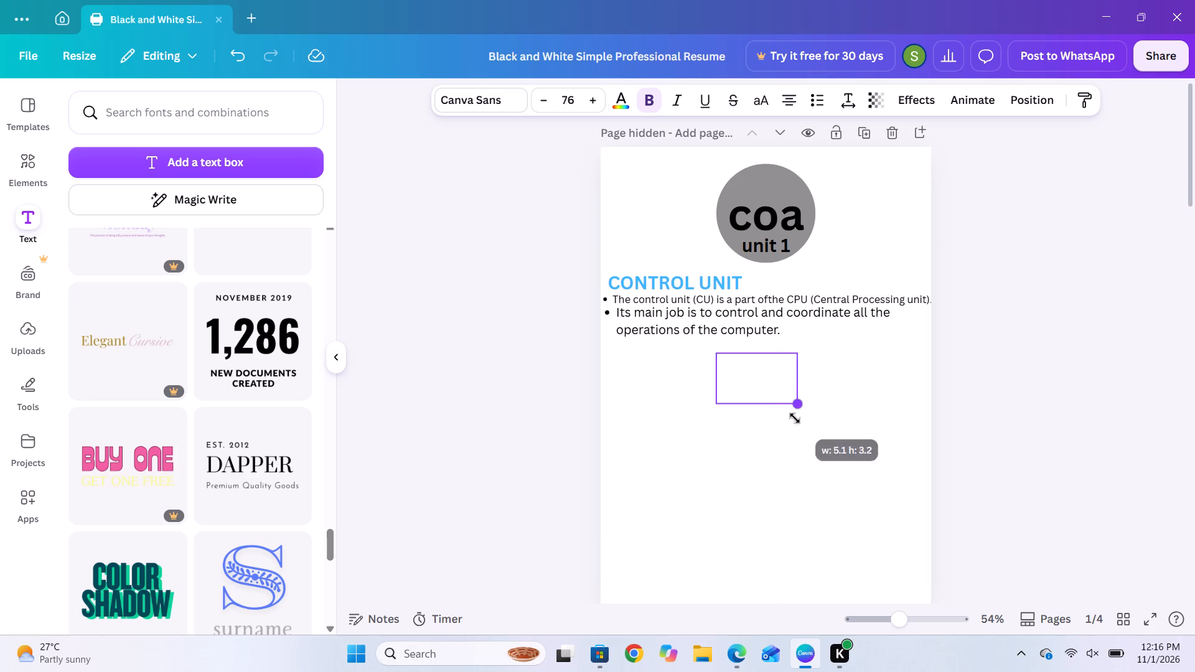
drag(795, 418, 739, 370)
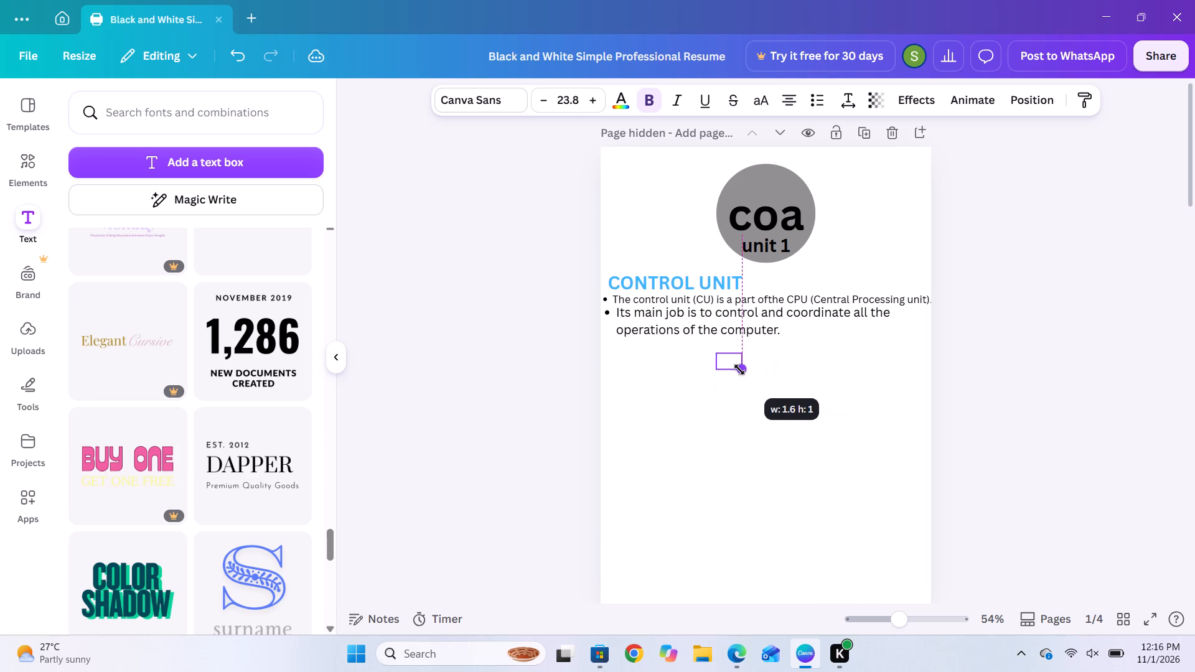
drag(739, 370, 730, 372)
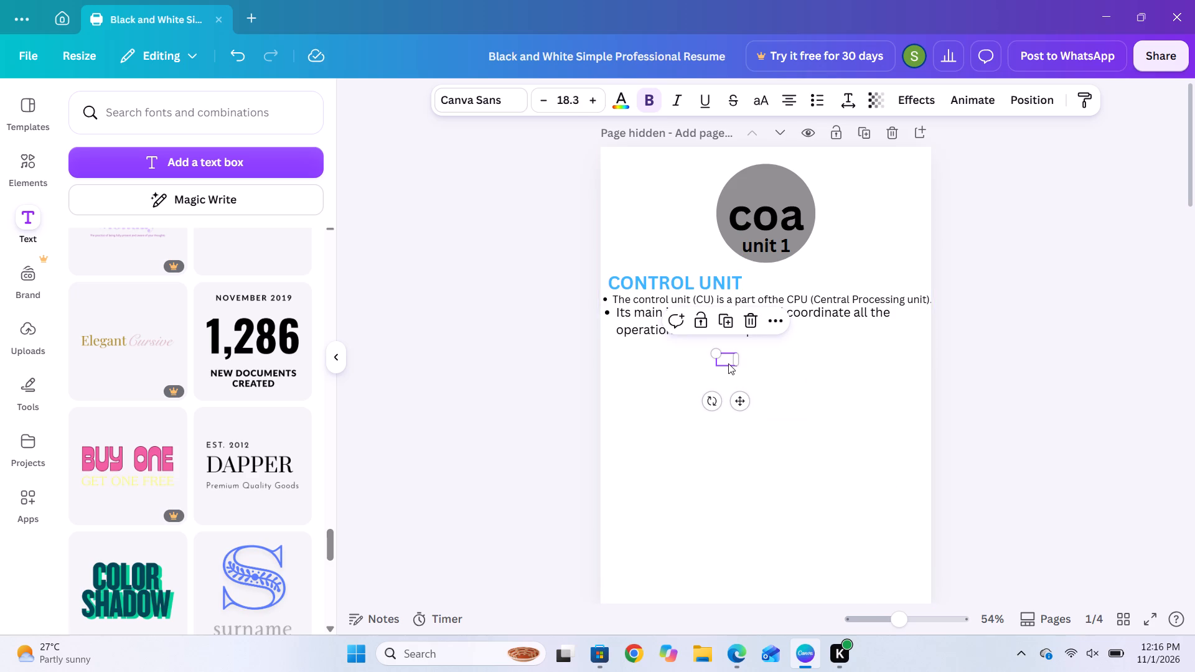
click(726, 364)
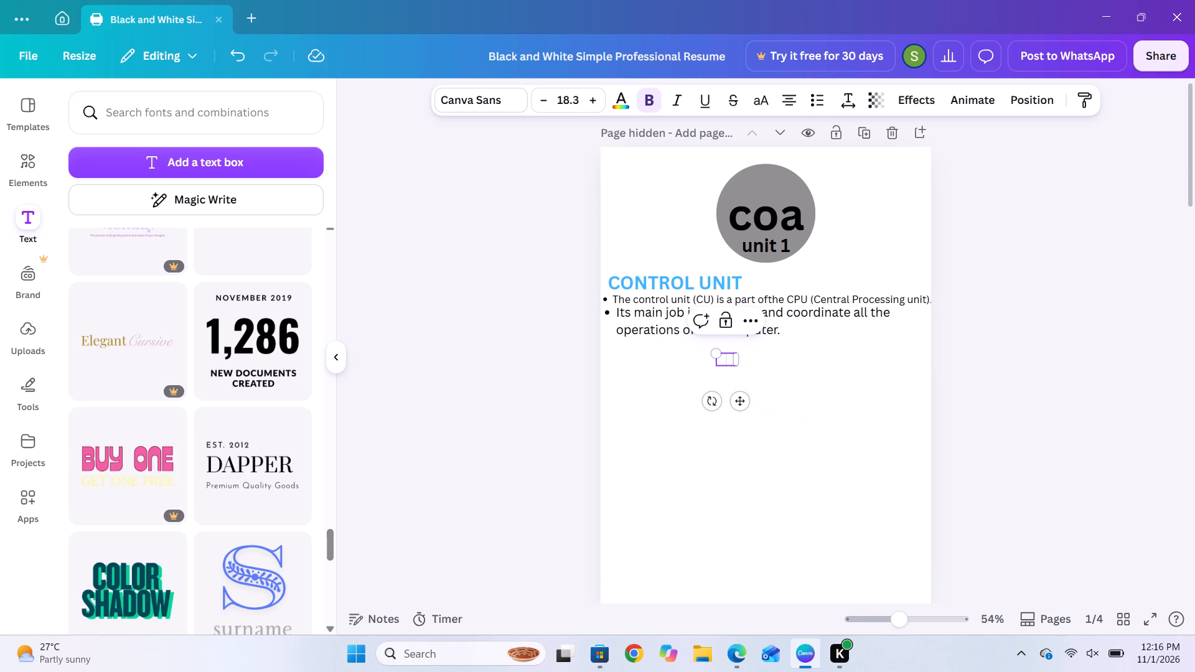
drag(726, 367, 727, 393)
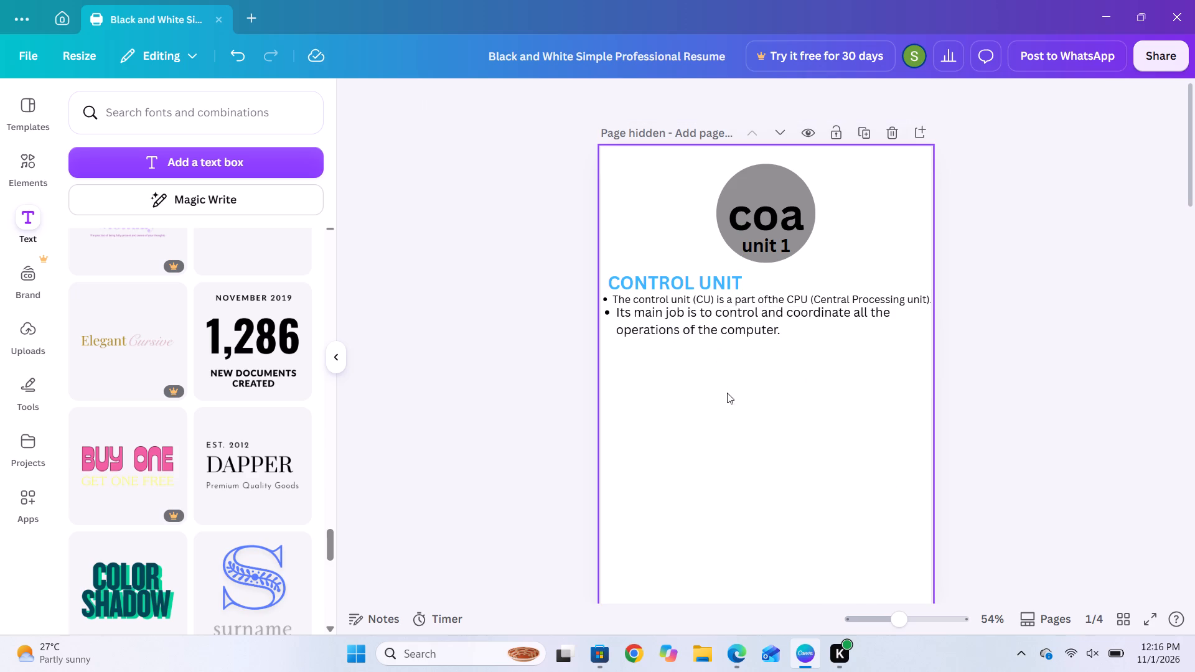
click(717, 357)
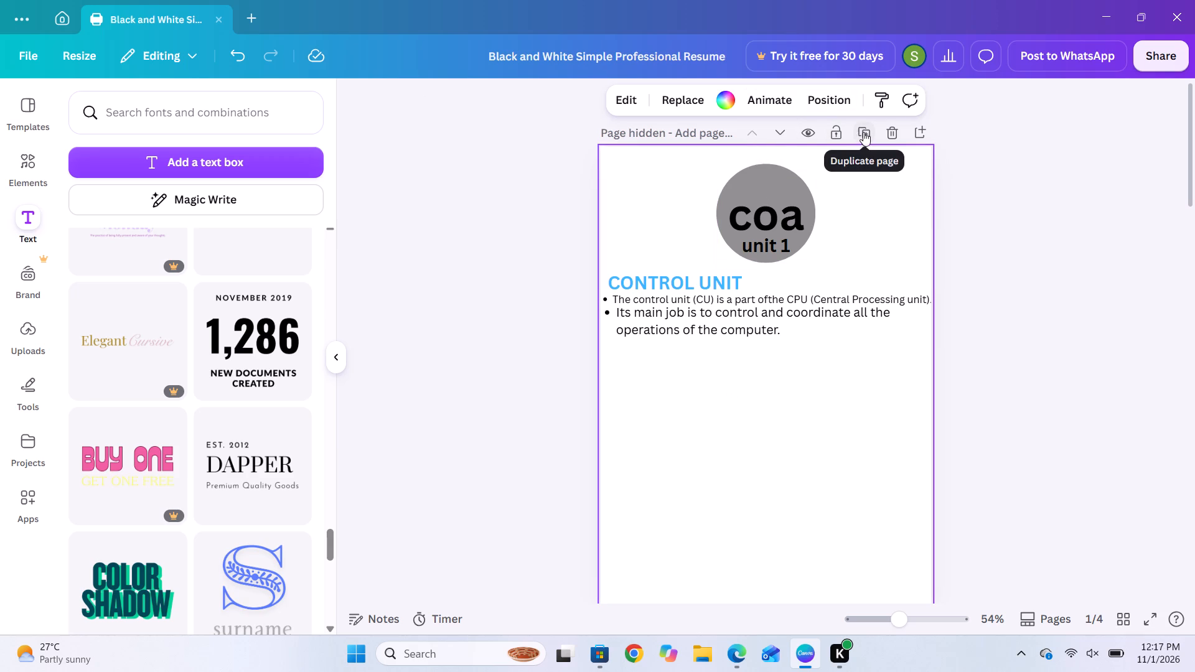
Open a comment on the page and explore its sticker, emoji, mention and formatting options.
click(911, 103)
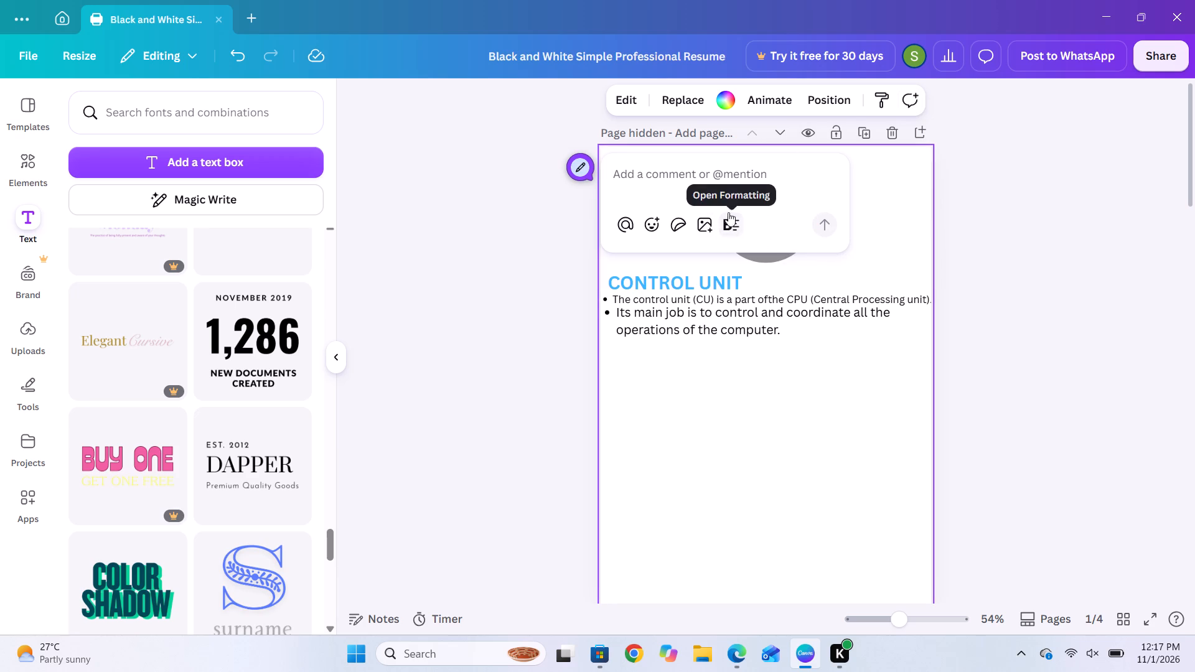
click(715, 177)
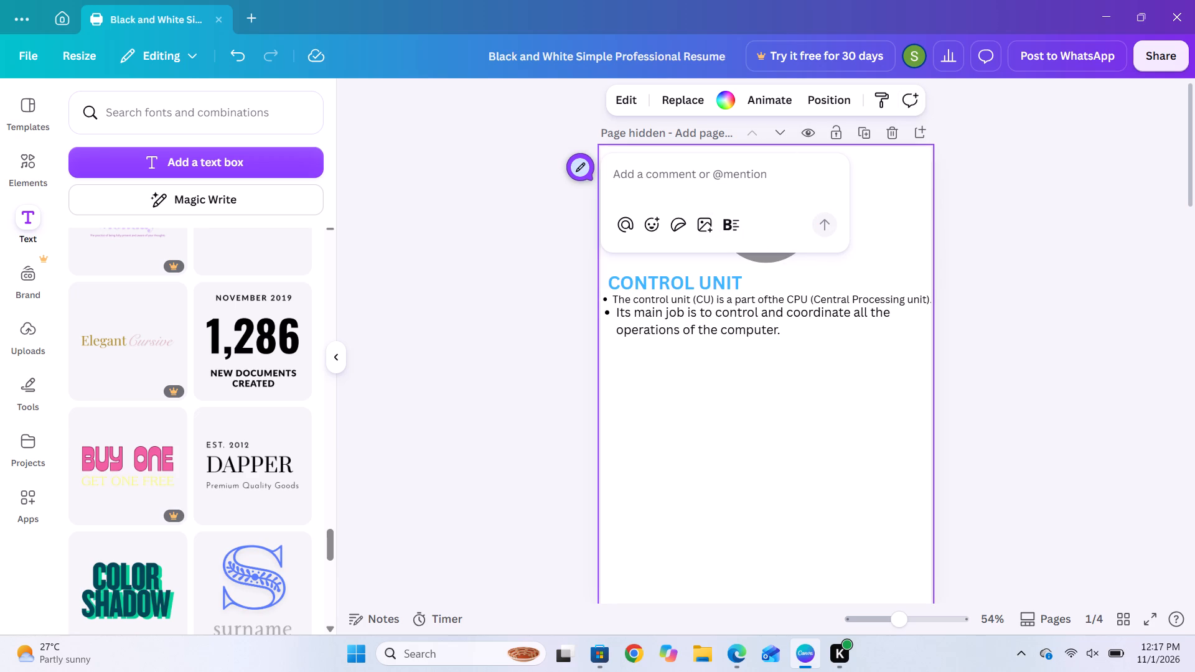
drag(715, 177, 707, 229)
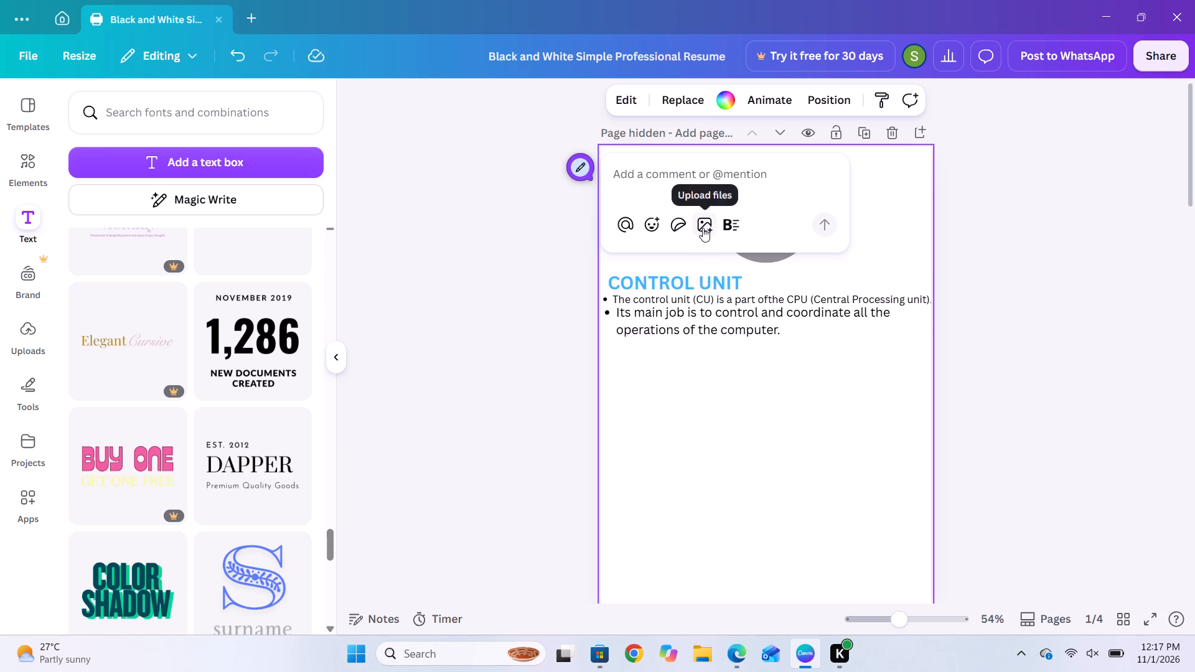
click(683, 223)
click(683, 223)
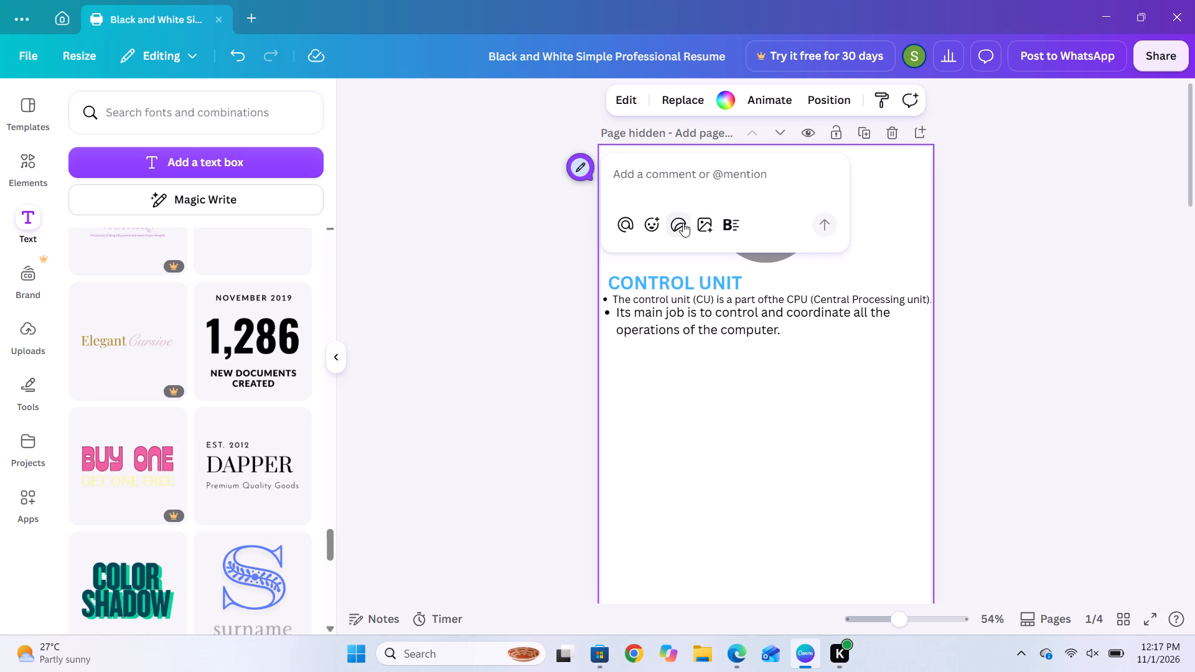
click(683, 223)
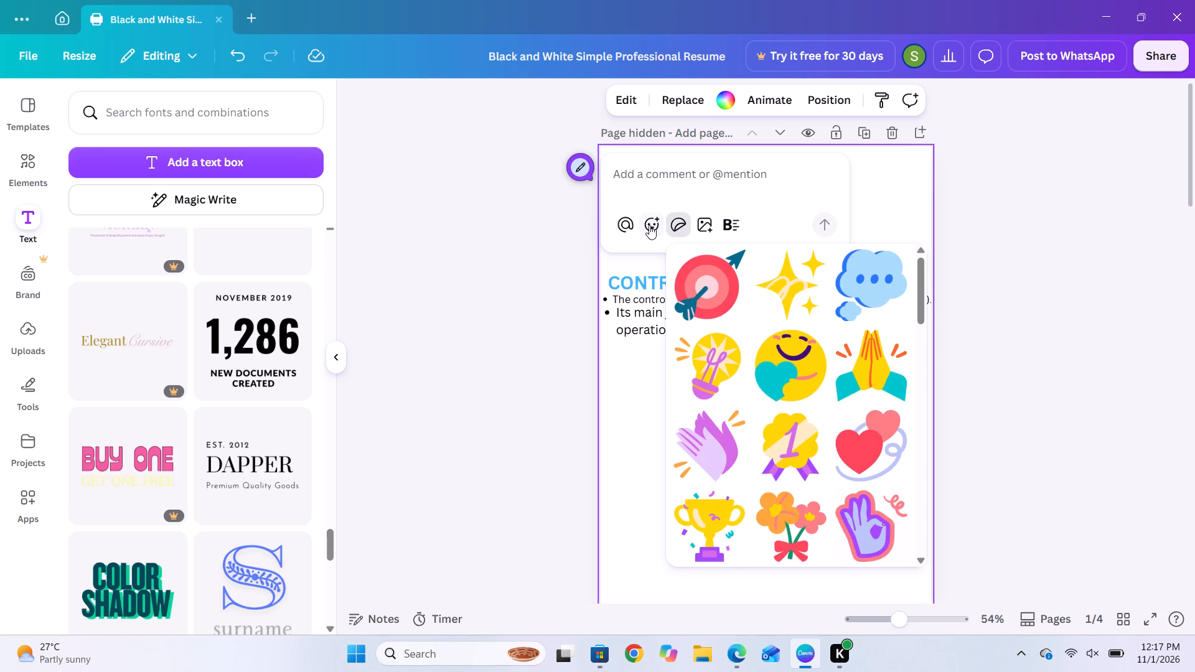
click(649, 225)
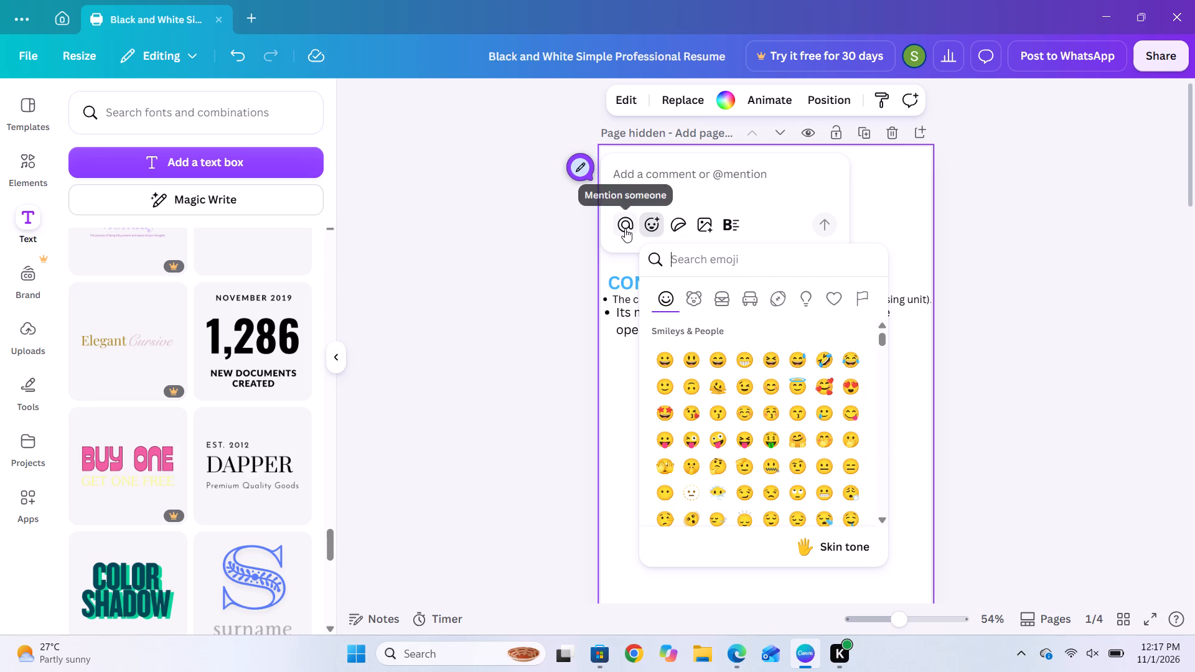
click(617, 228)
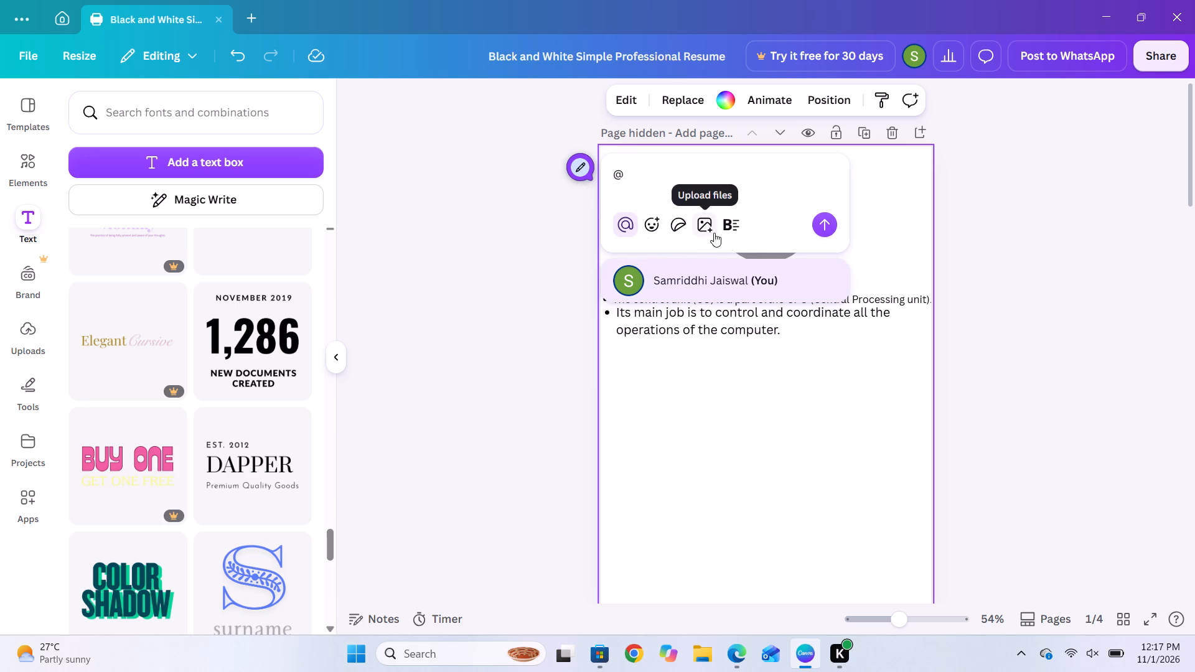
click(733, 229)
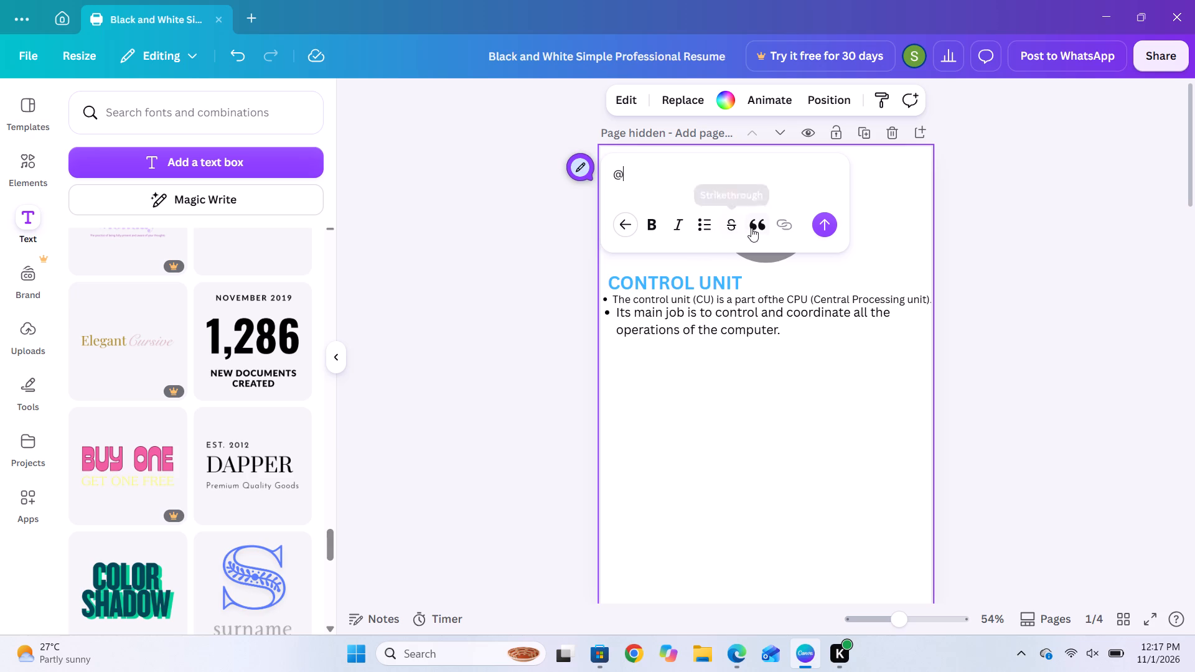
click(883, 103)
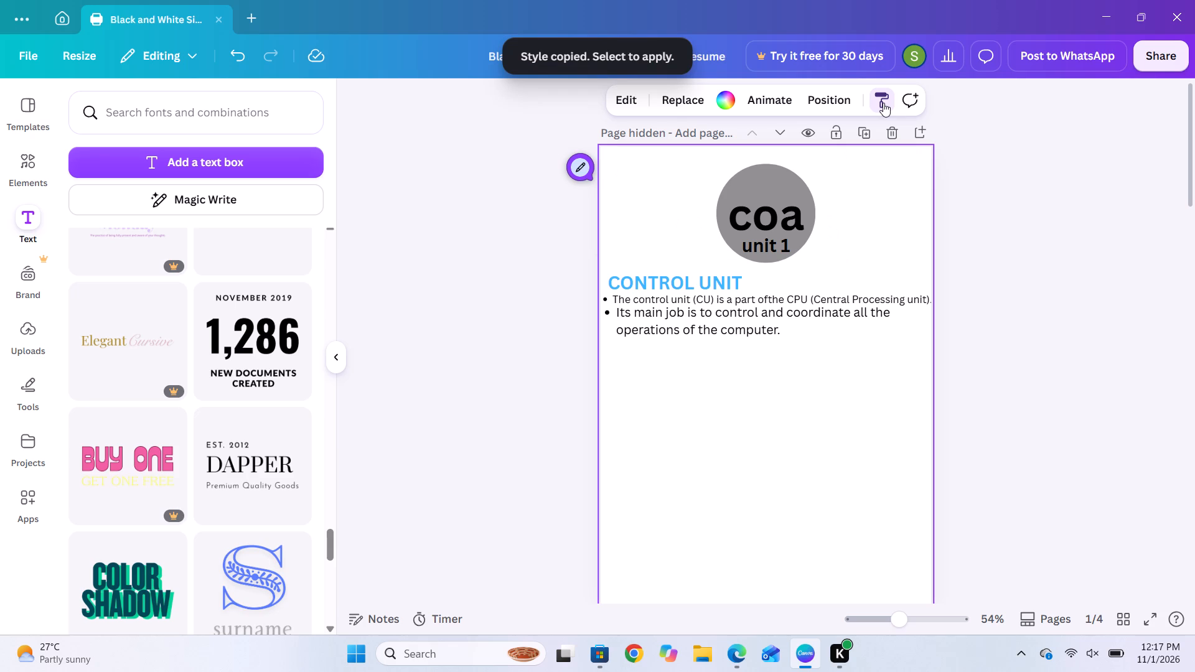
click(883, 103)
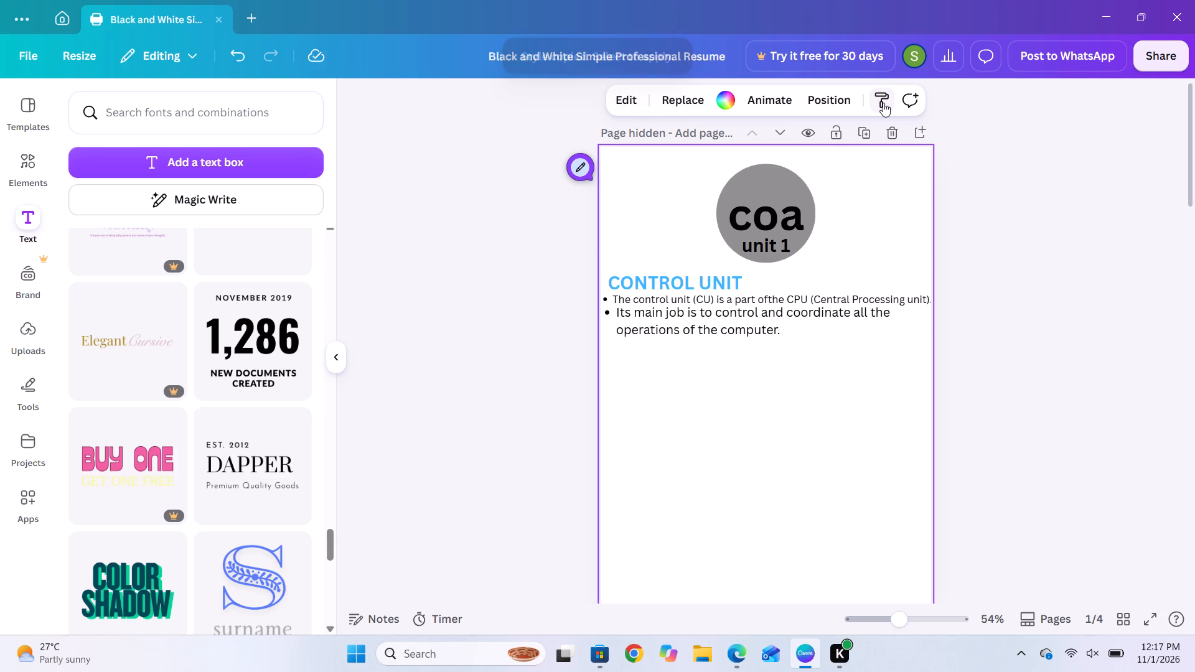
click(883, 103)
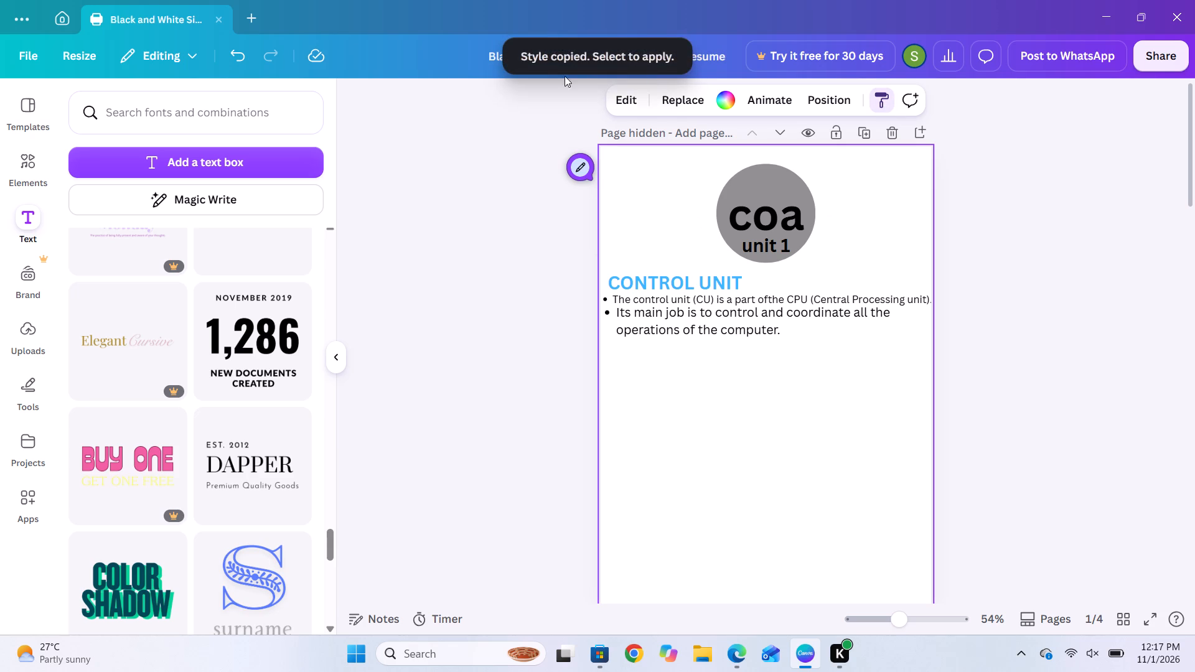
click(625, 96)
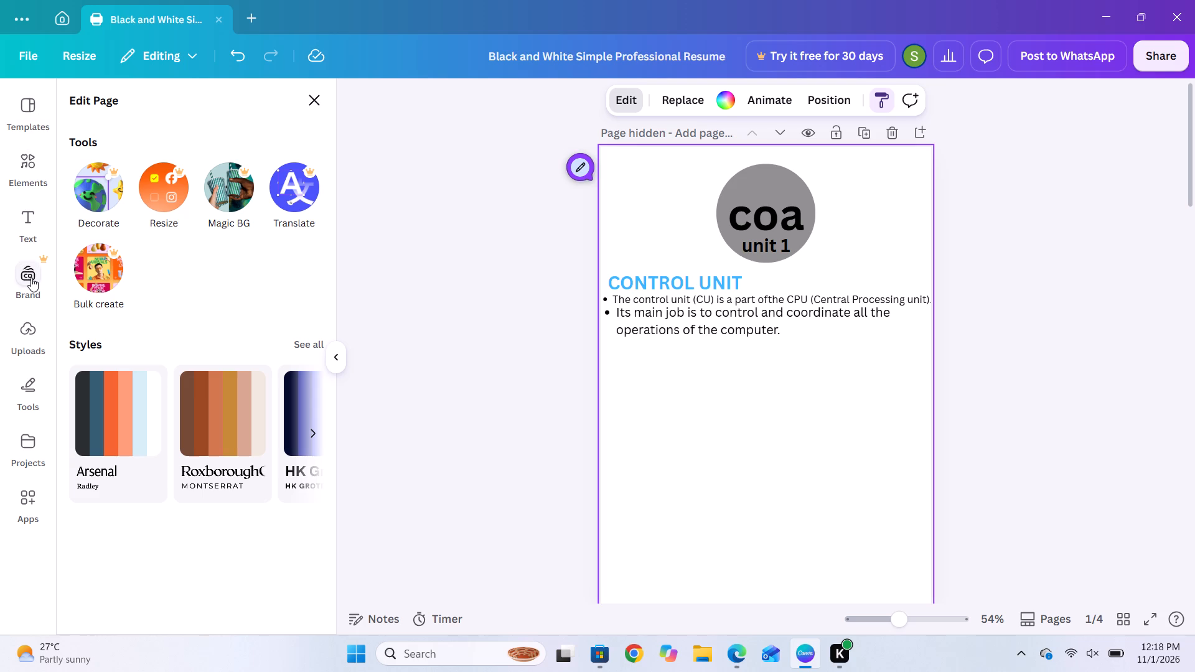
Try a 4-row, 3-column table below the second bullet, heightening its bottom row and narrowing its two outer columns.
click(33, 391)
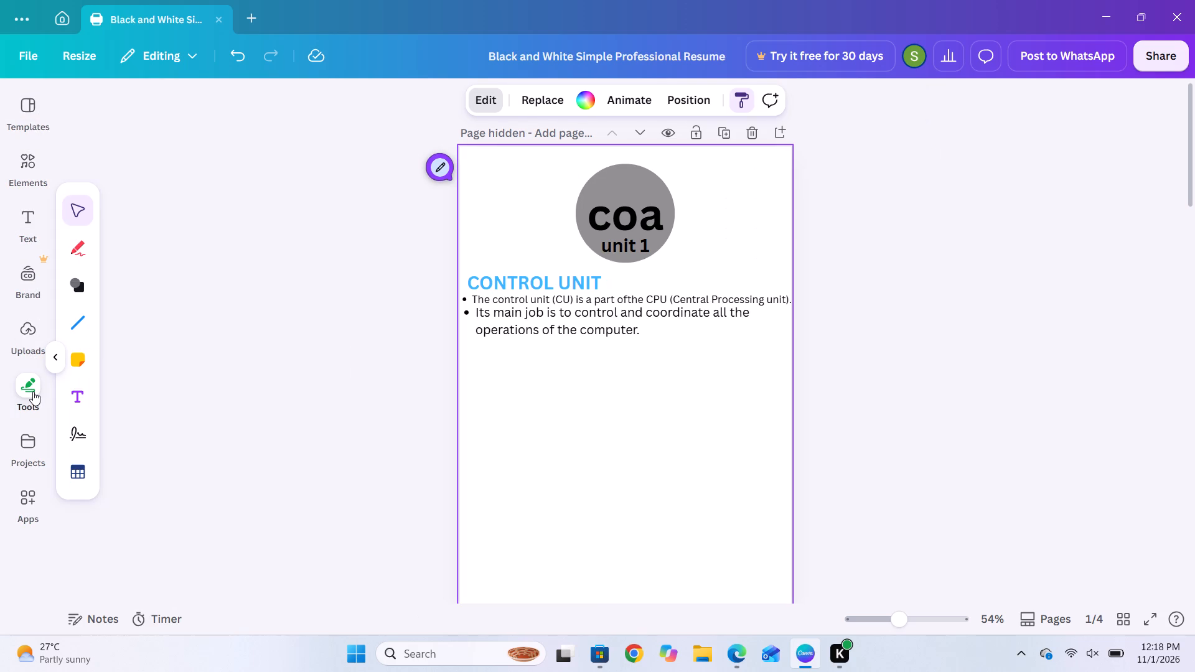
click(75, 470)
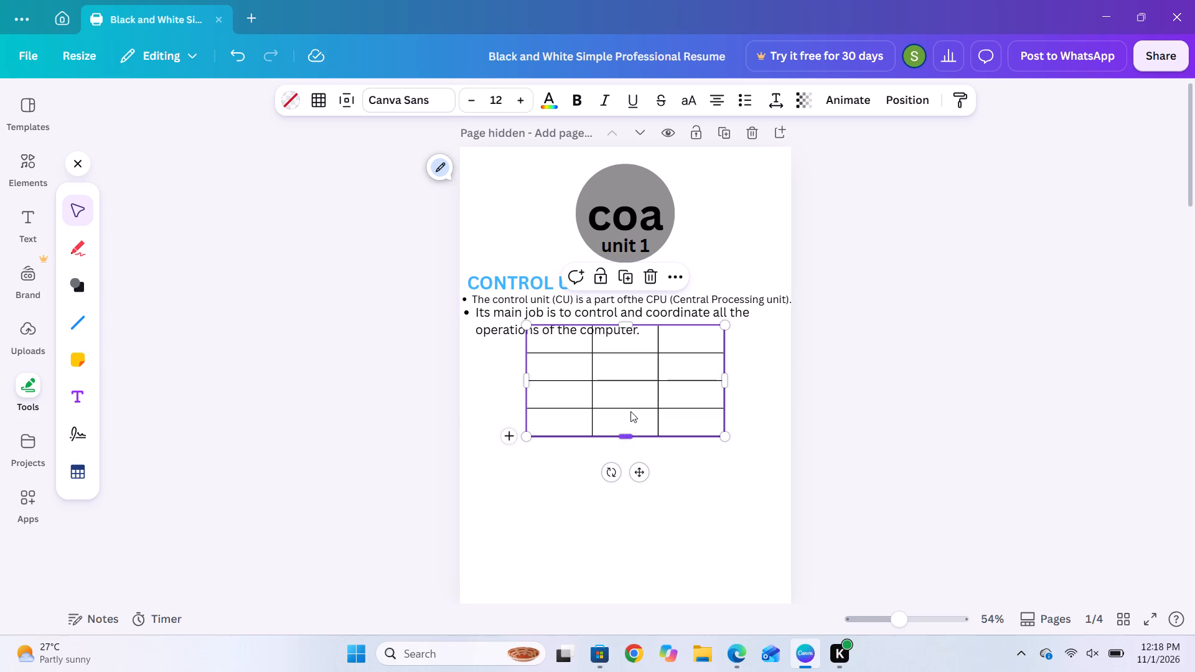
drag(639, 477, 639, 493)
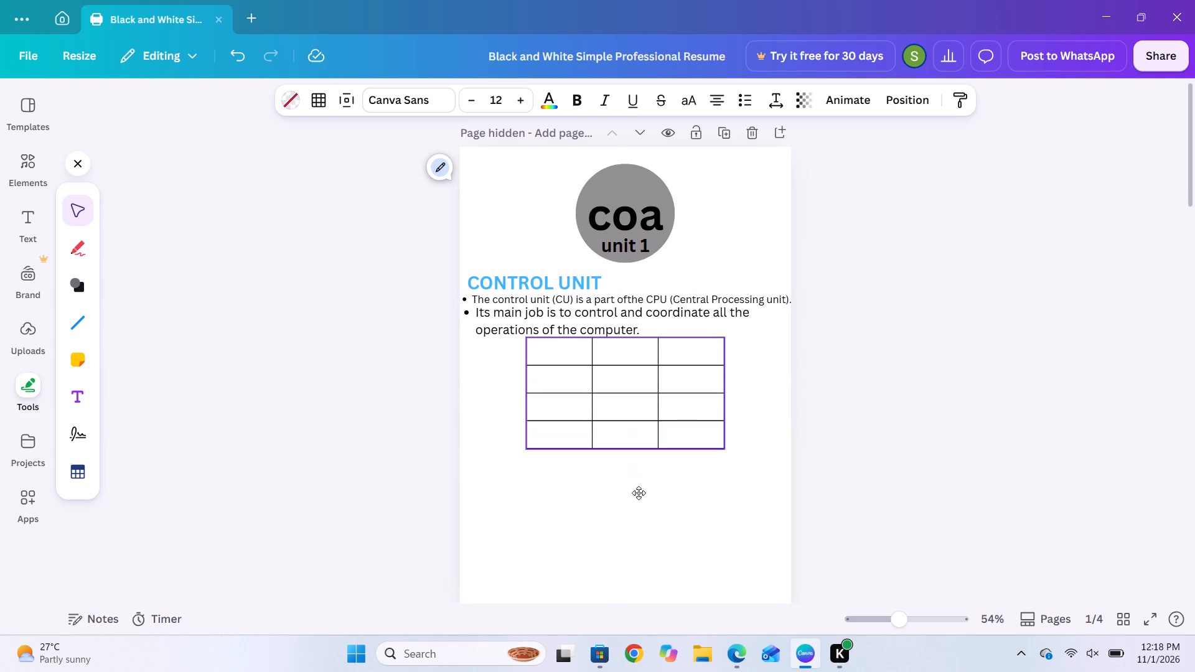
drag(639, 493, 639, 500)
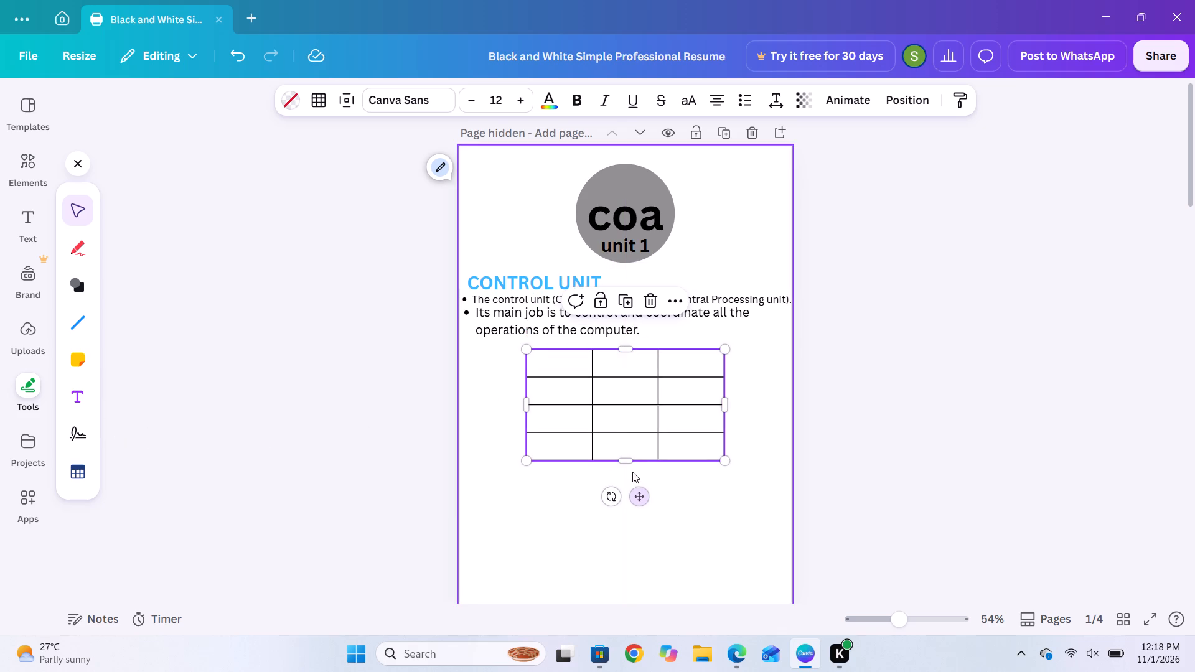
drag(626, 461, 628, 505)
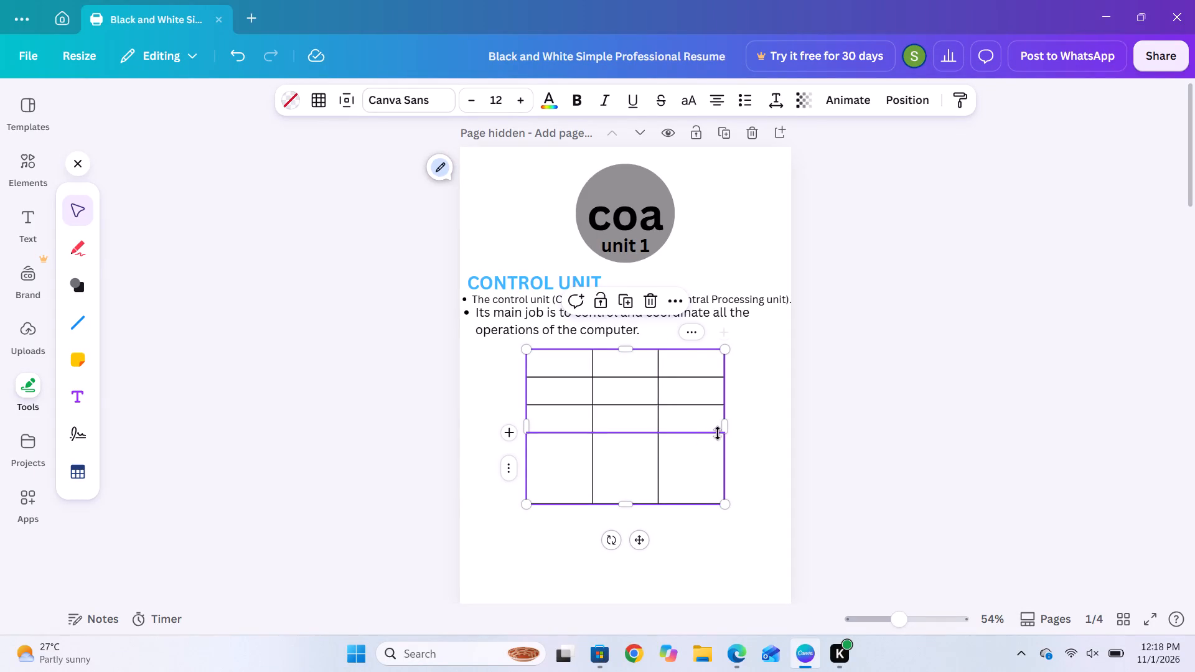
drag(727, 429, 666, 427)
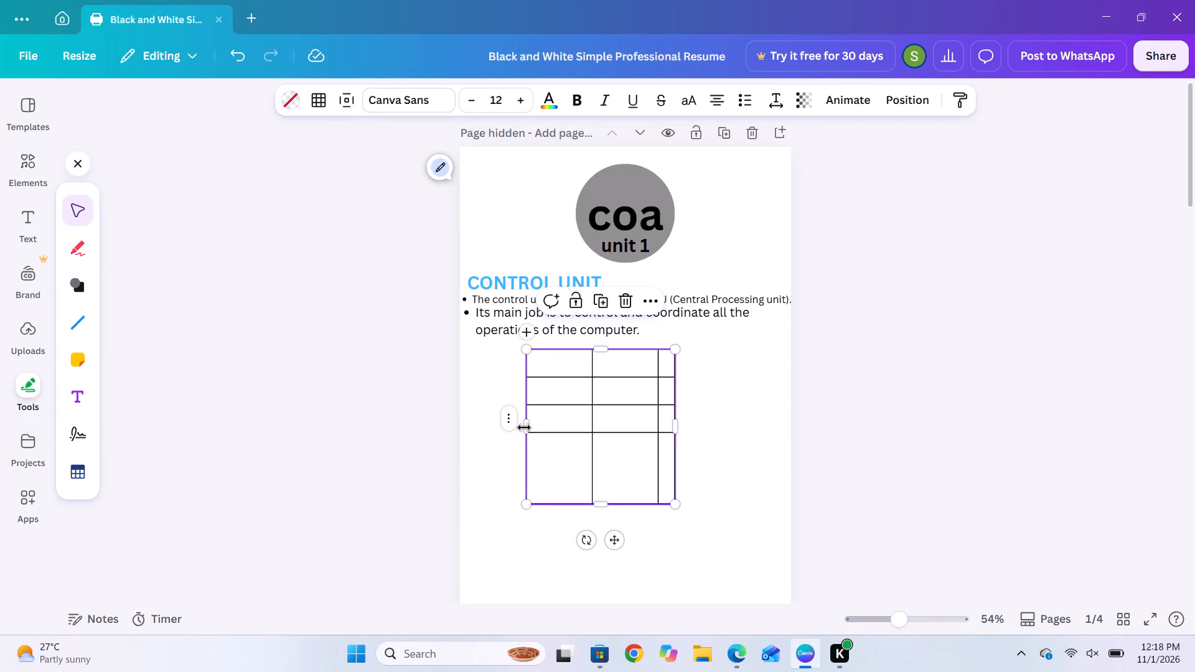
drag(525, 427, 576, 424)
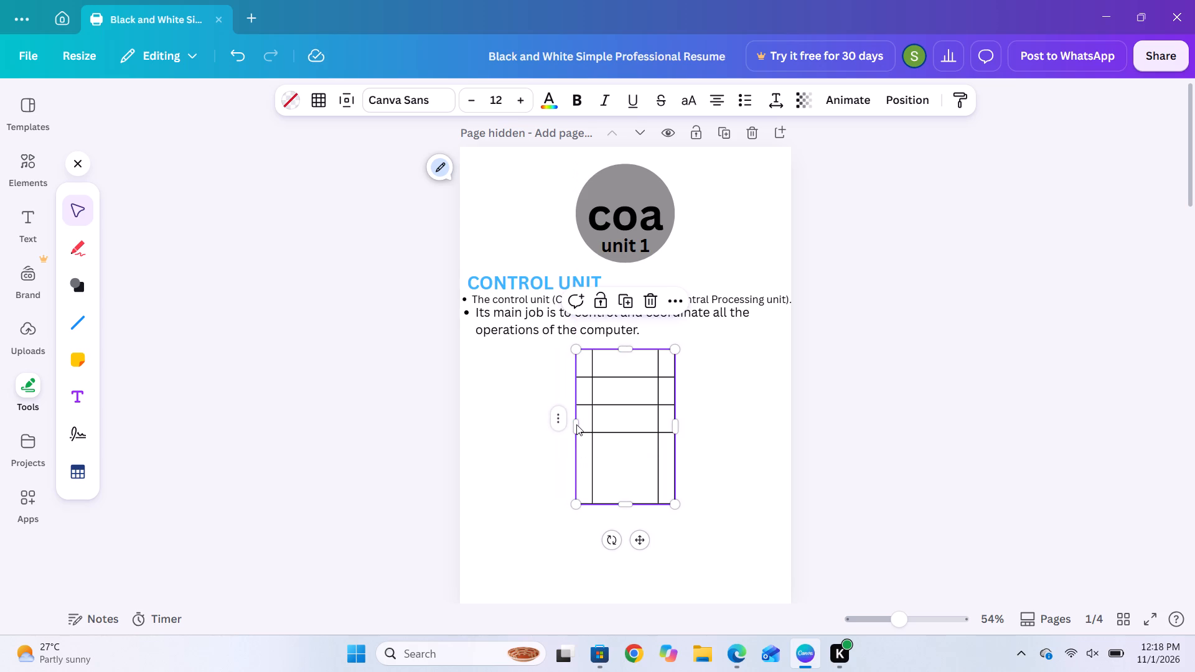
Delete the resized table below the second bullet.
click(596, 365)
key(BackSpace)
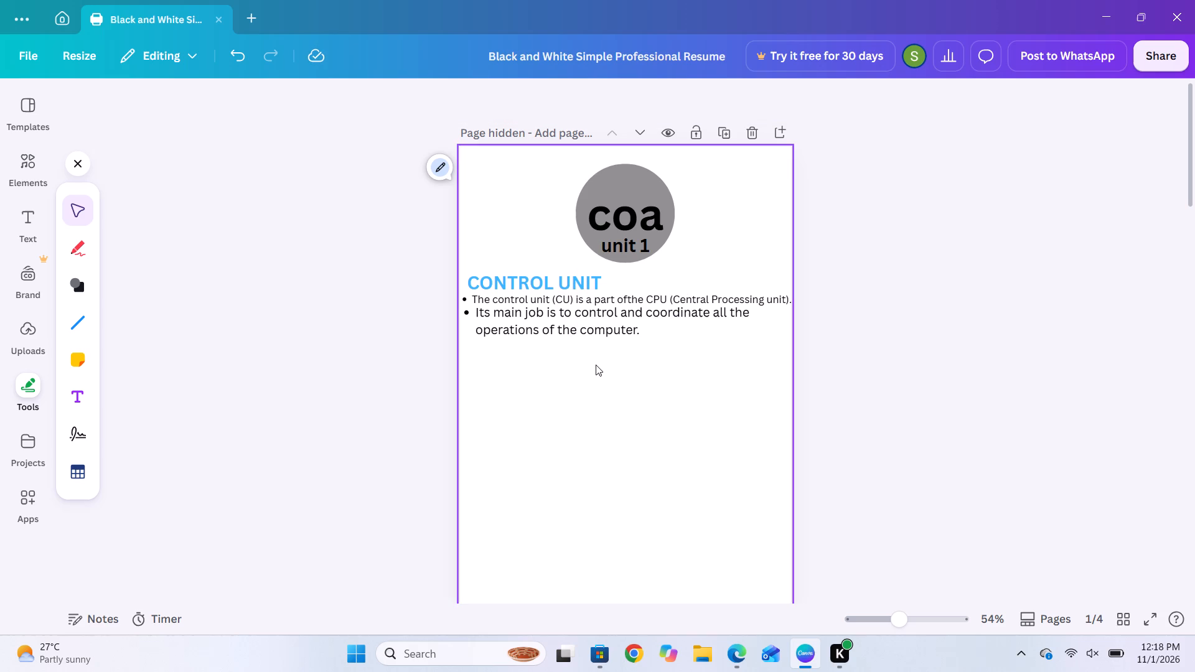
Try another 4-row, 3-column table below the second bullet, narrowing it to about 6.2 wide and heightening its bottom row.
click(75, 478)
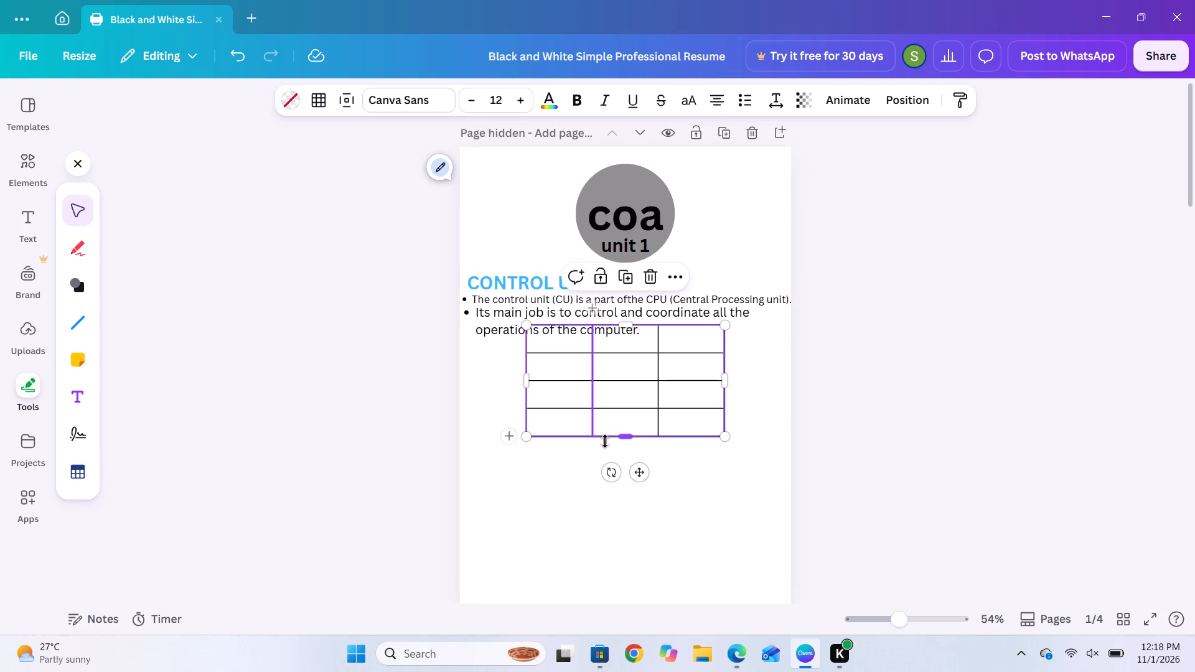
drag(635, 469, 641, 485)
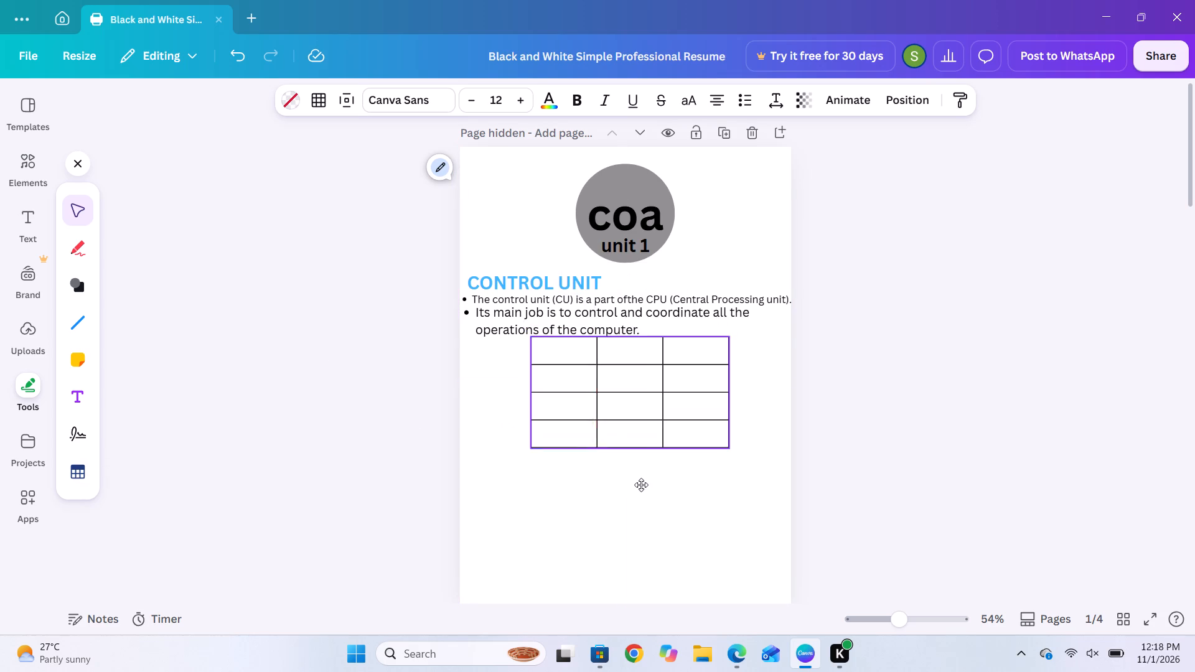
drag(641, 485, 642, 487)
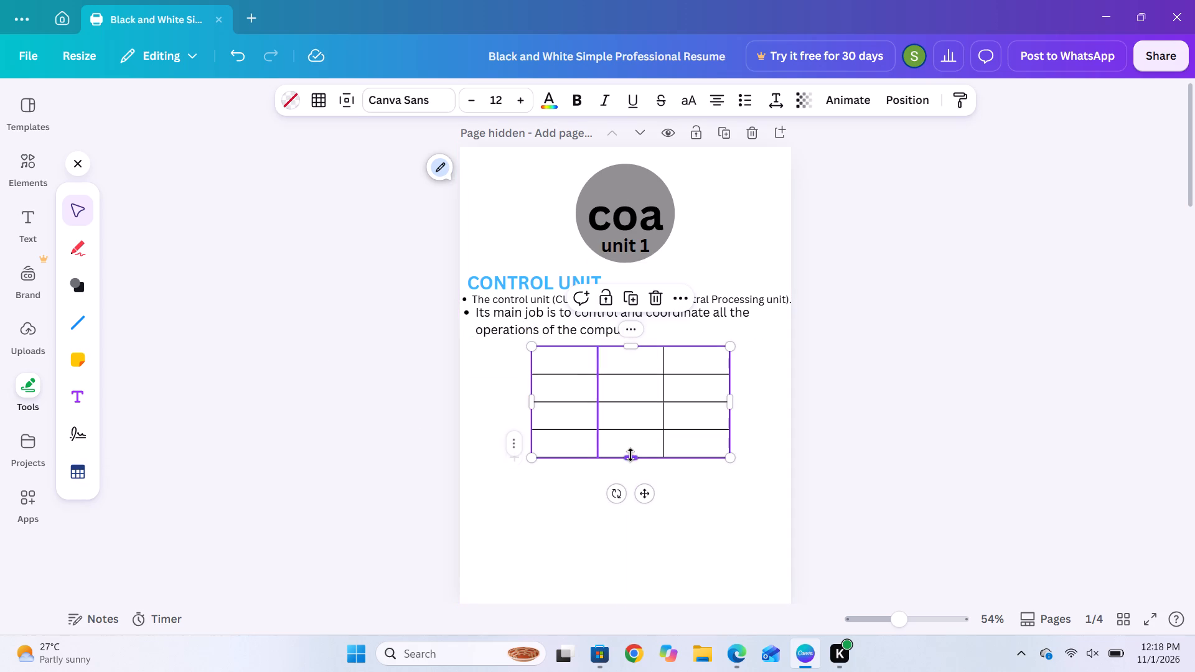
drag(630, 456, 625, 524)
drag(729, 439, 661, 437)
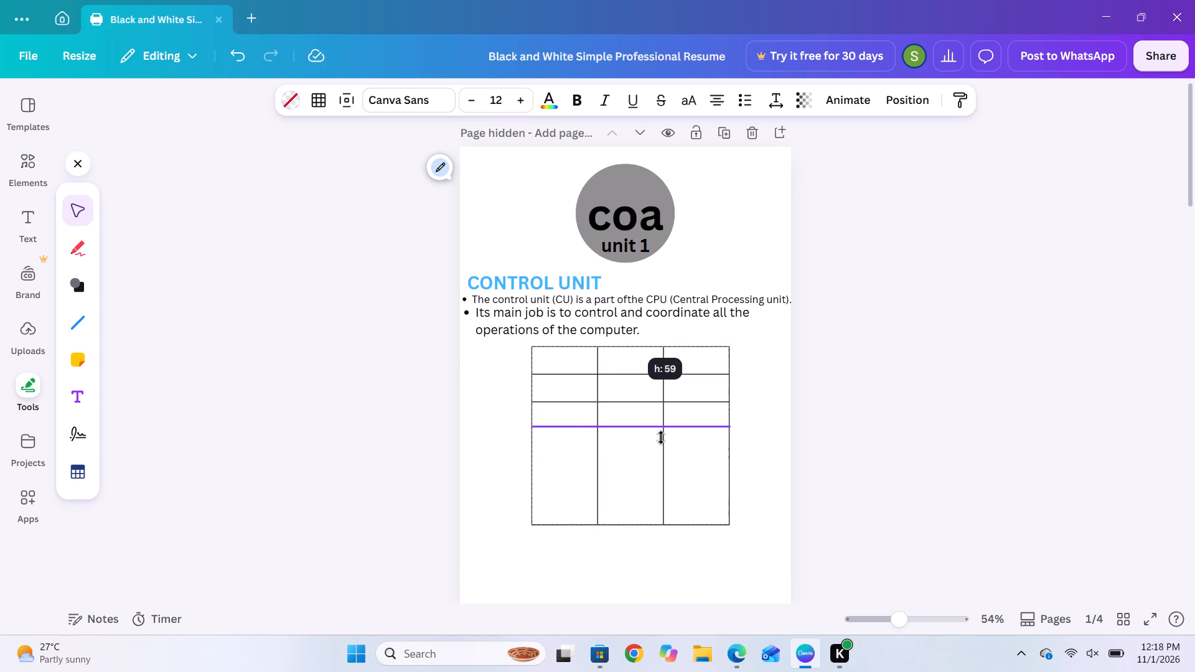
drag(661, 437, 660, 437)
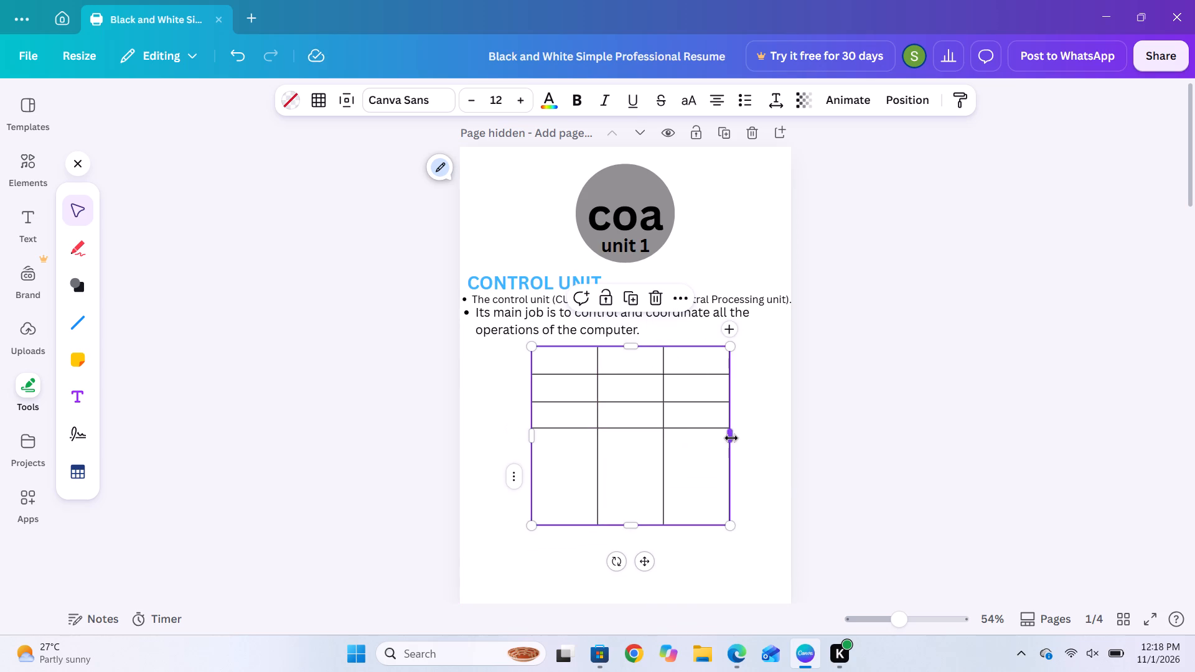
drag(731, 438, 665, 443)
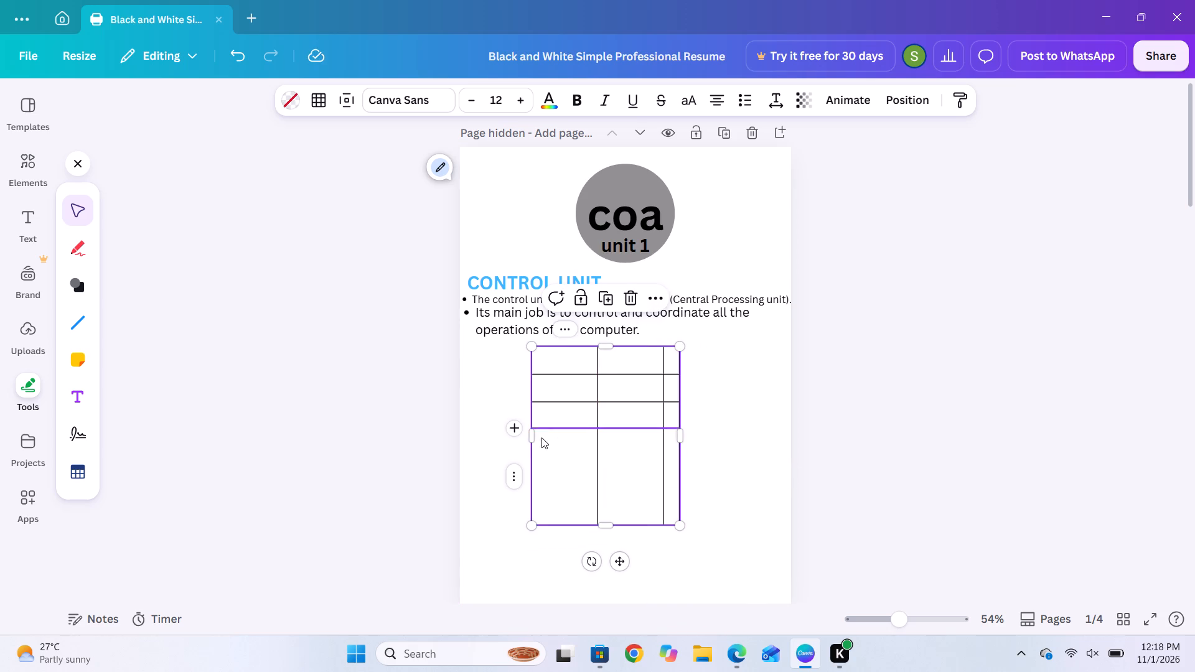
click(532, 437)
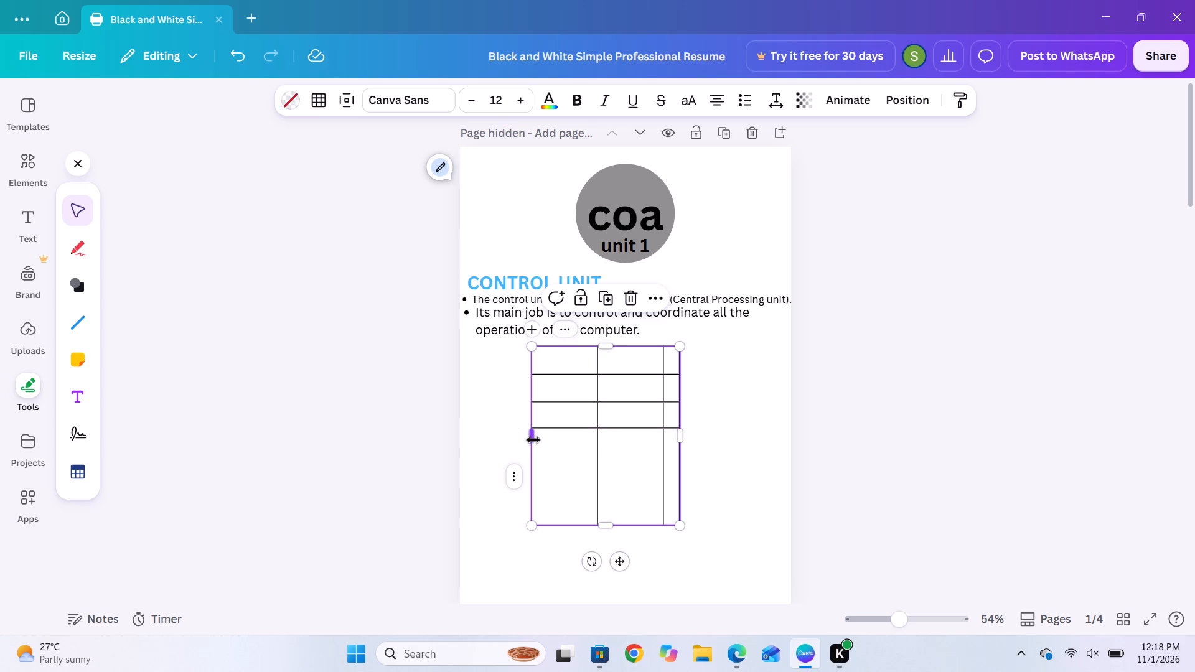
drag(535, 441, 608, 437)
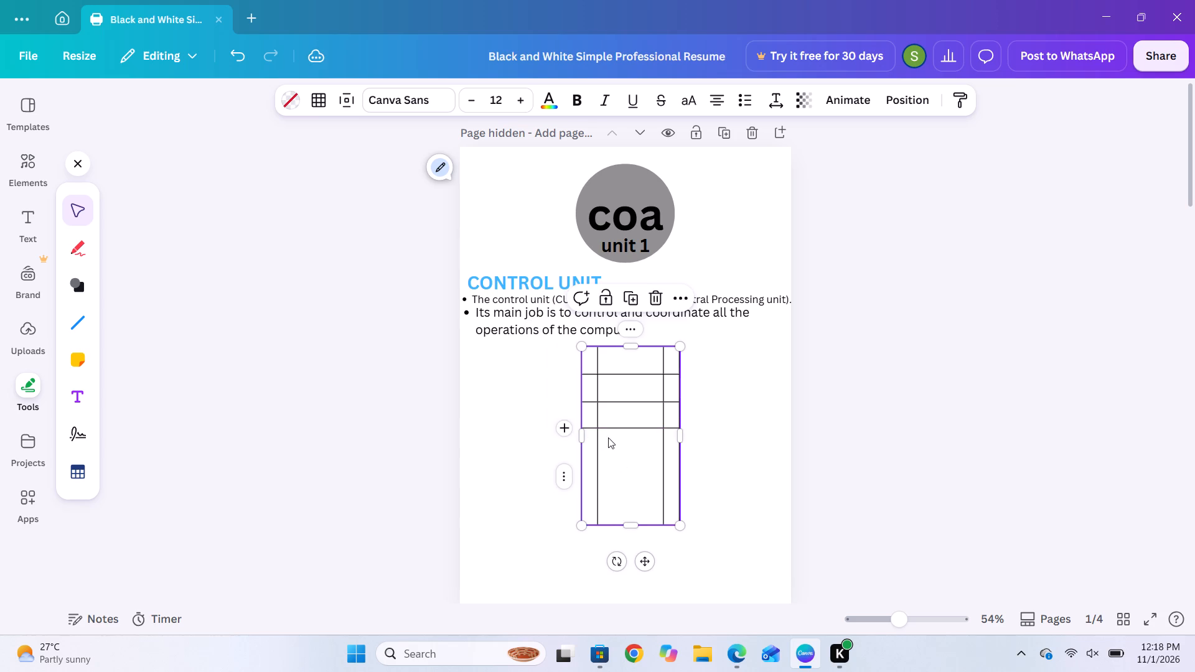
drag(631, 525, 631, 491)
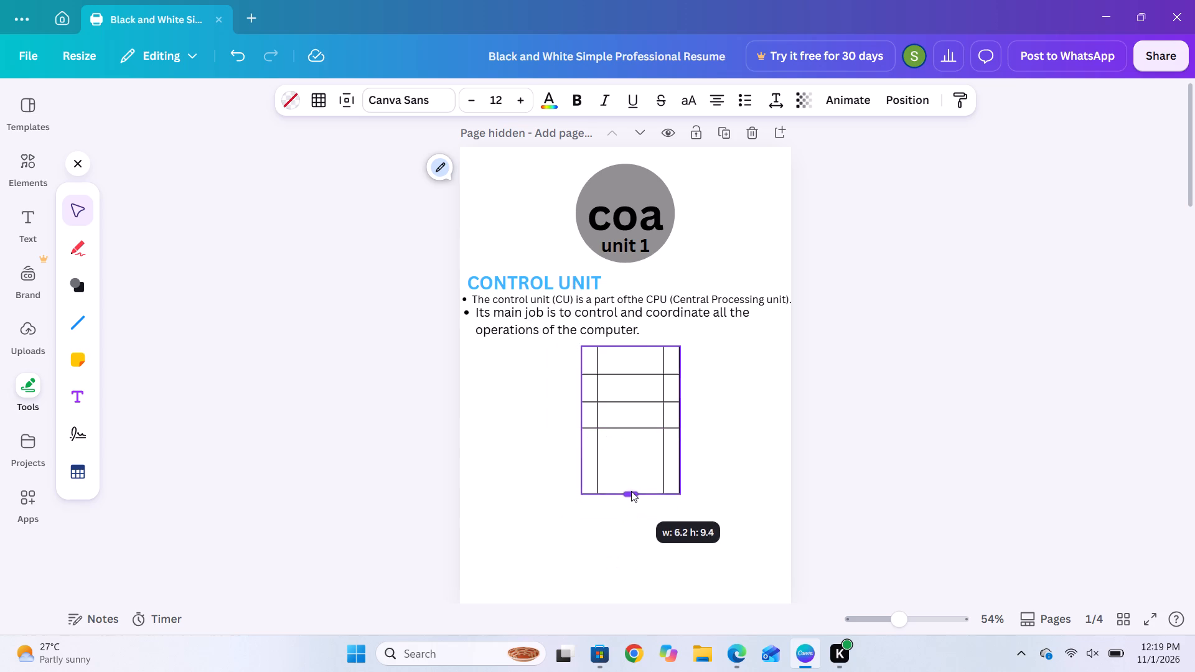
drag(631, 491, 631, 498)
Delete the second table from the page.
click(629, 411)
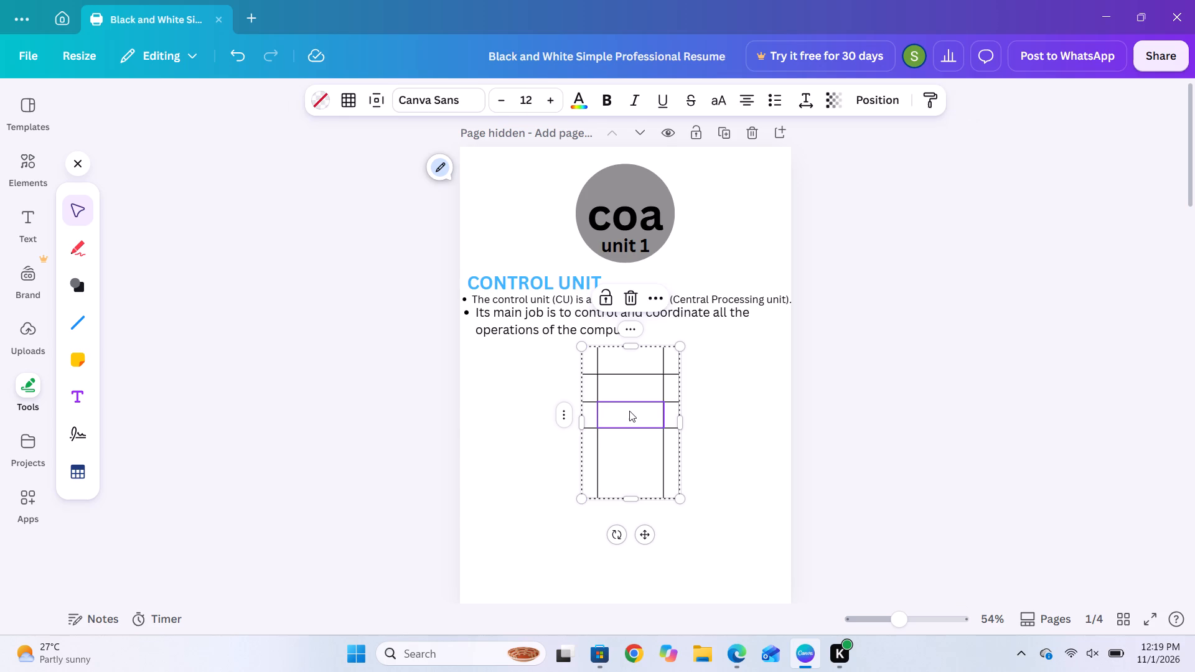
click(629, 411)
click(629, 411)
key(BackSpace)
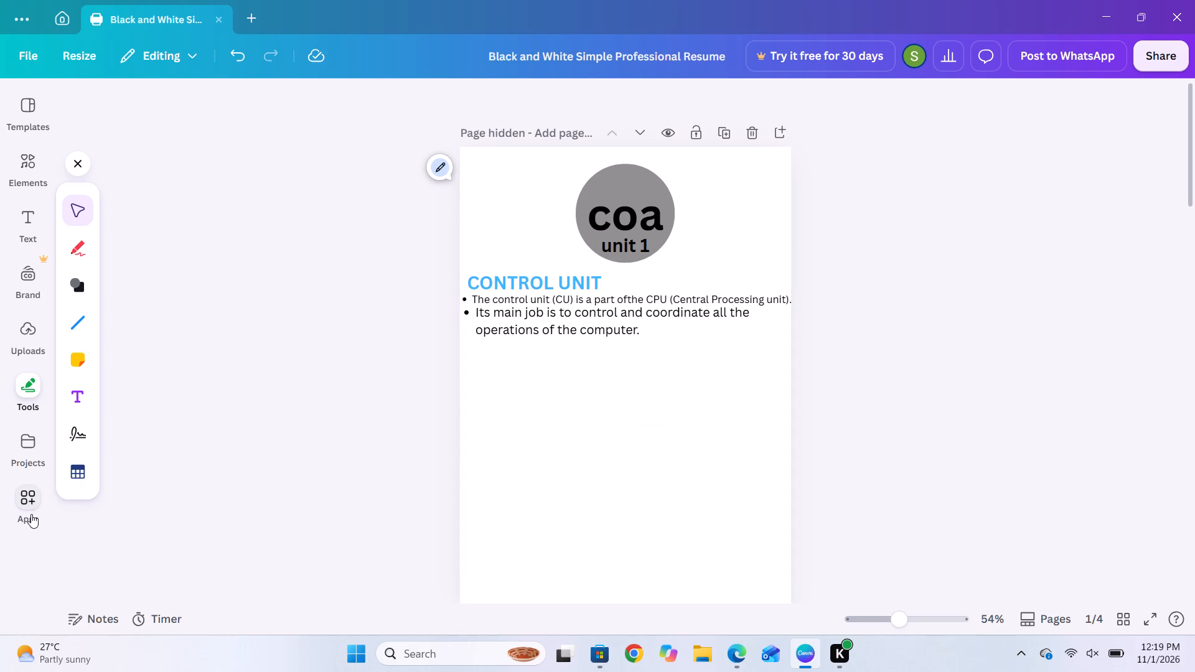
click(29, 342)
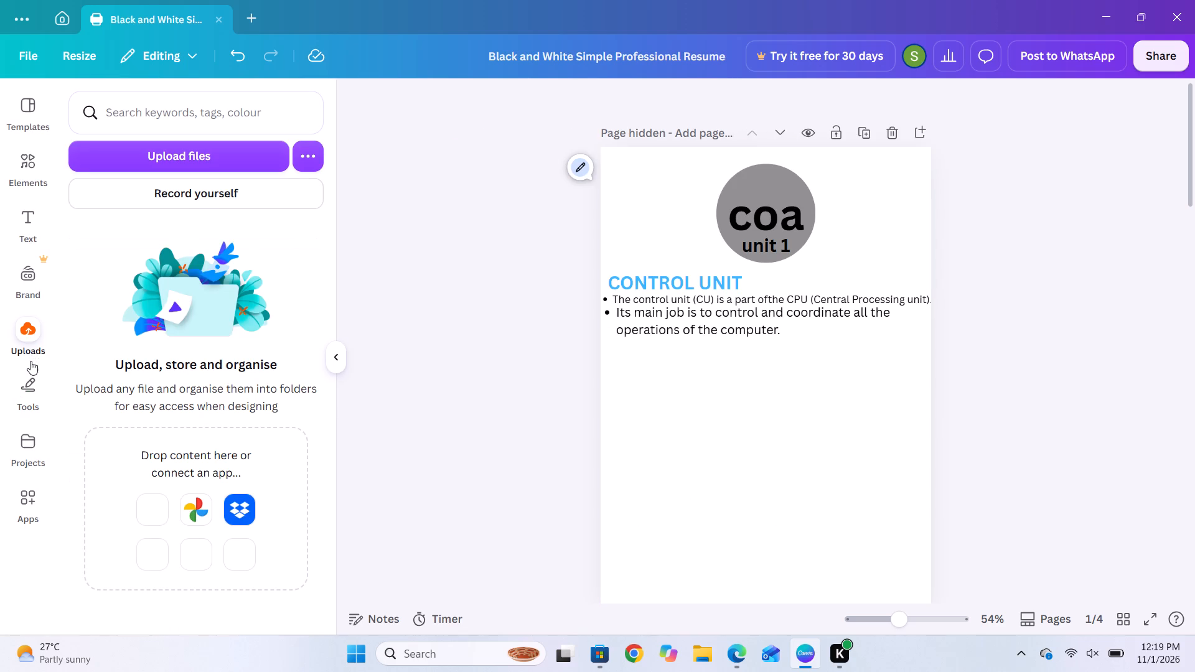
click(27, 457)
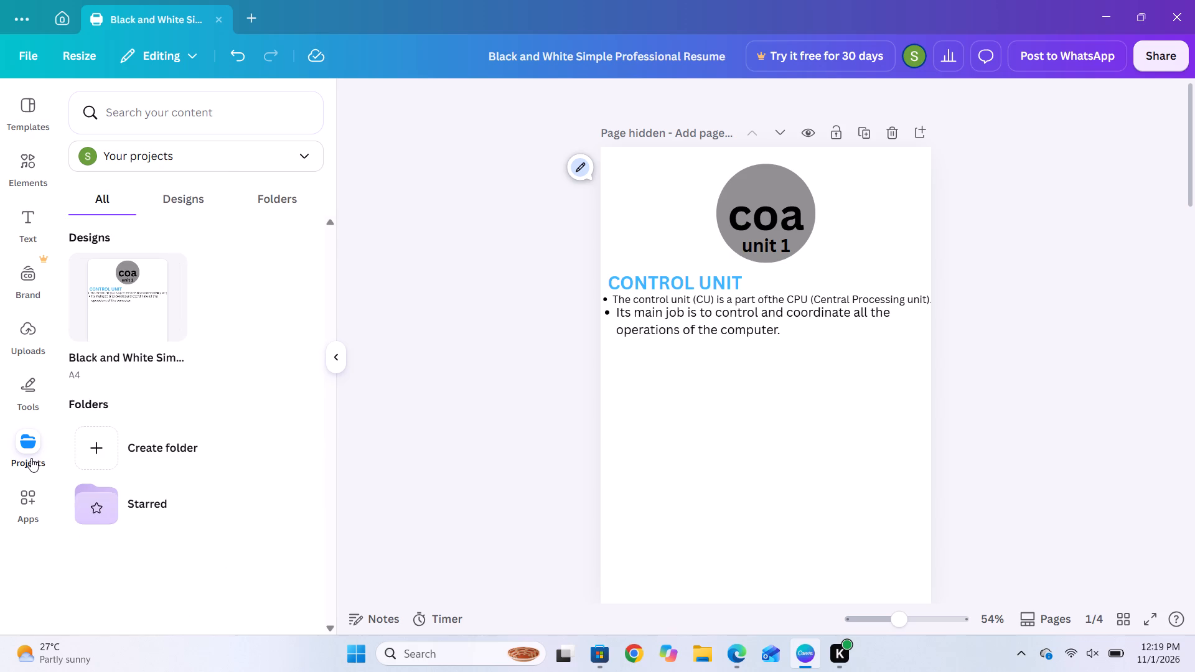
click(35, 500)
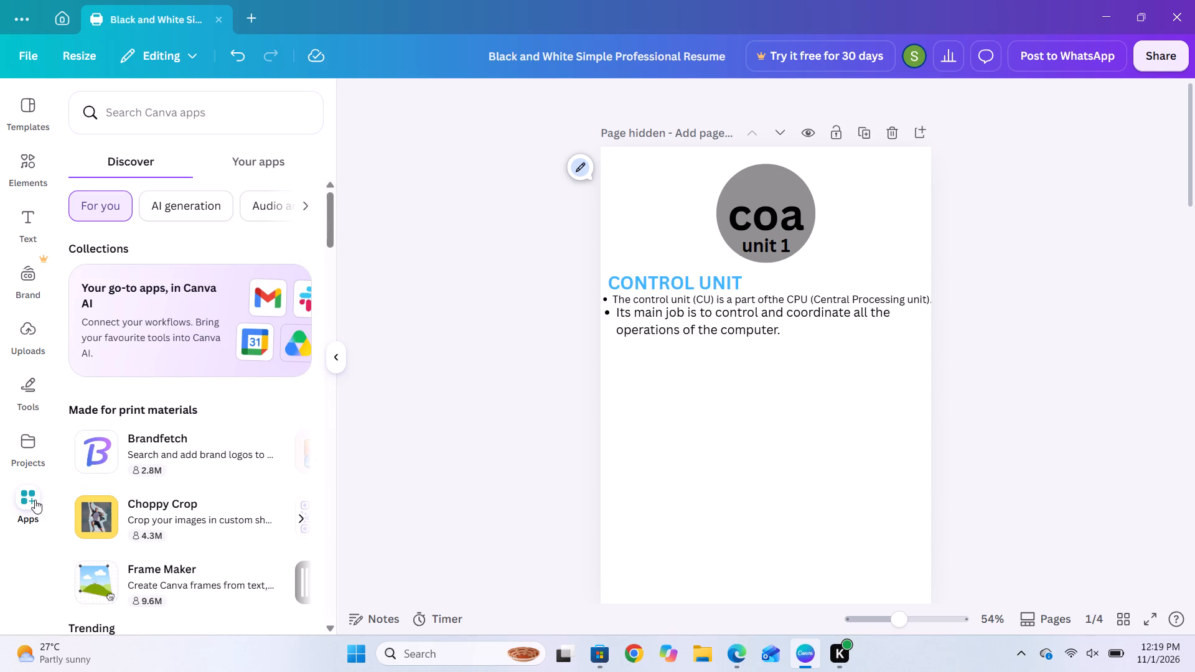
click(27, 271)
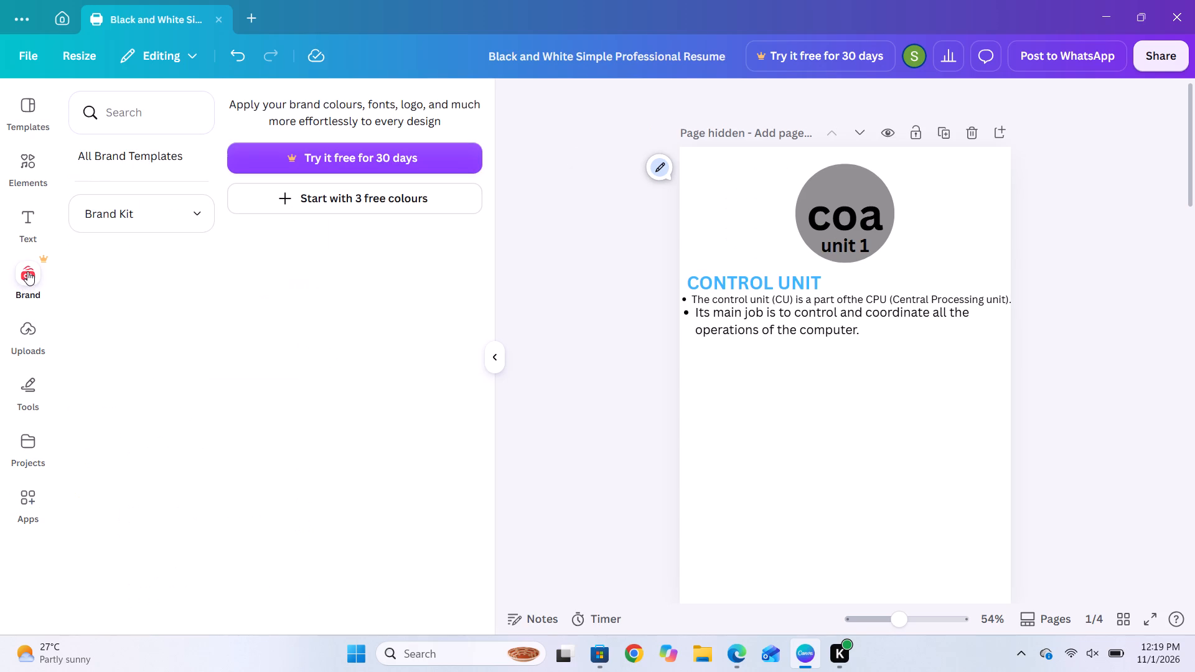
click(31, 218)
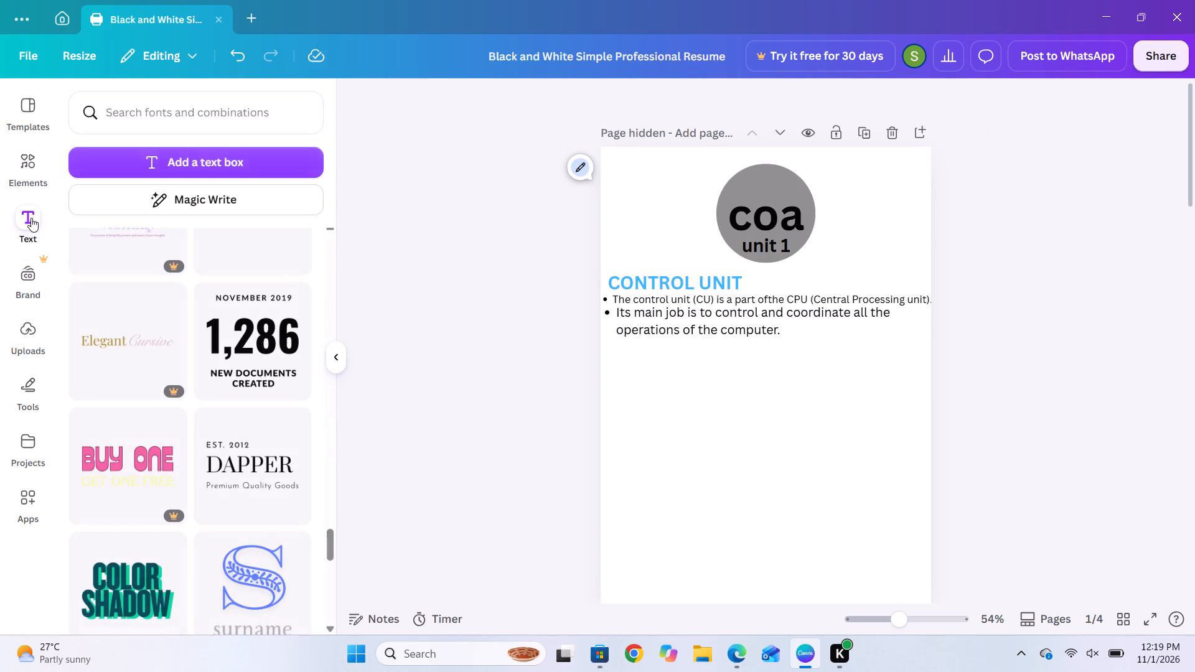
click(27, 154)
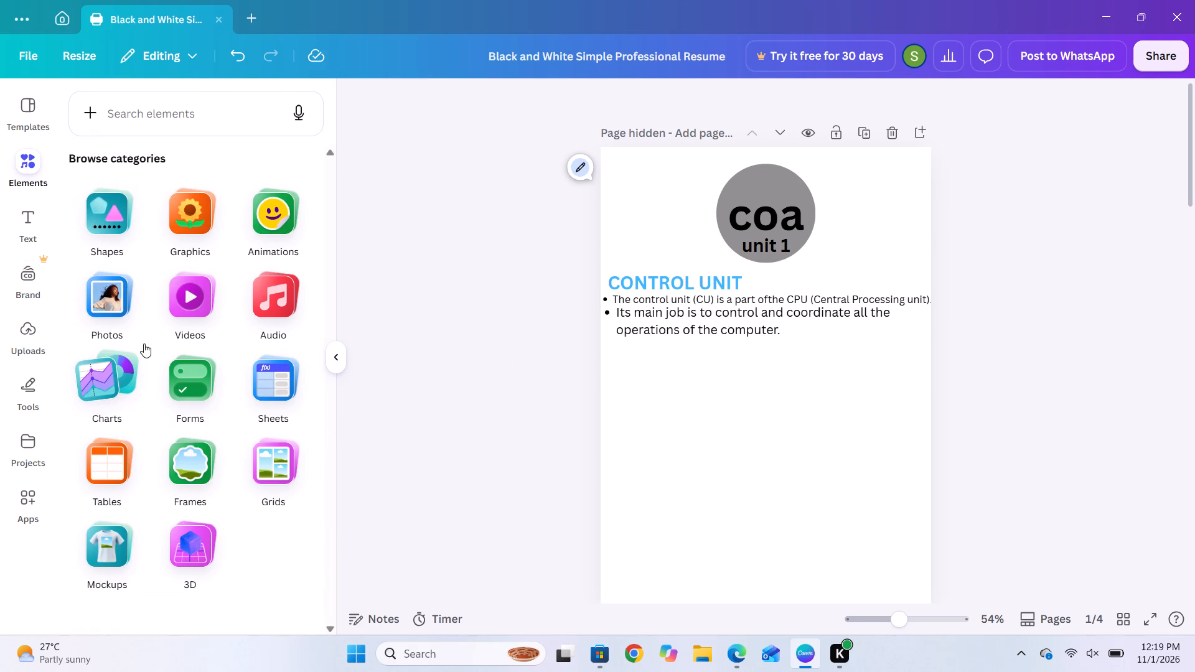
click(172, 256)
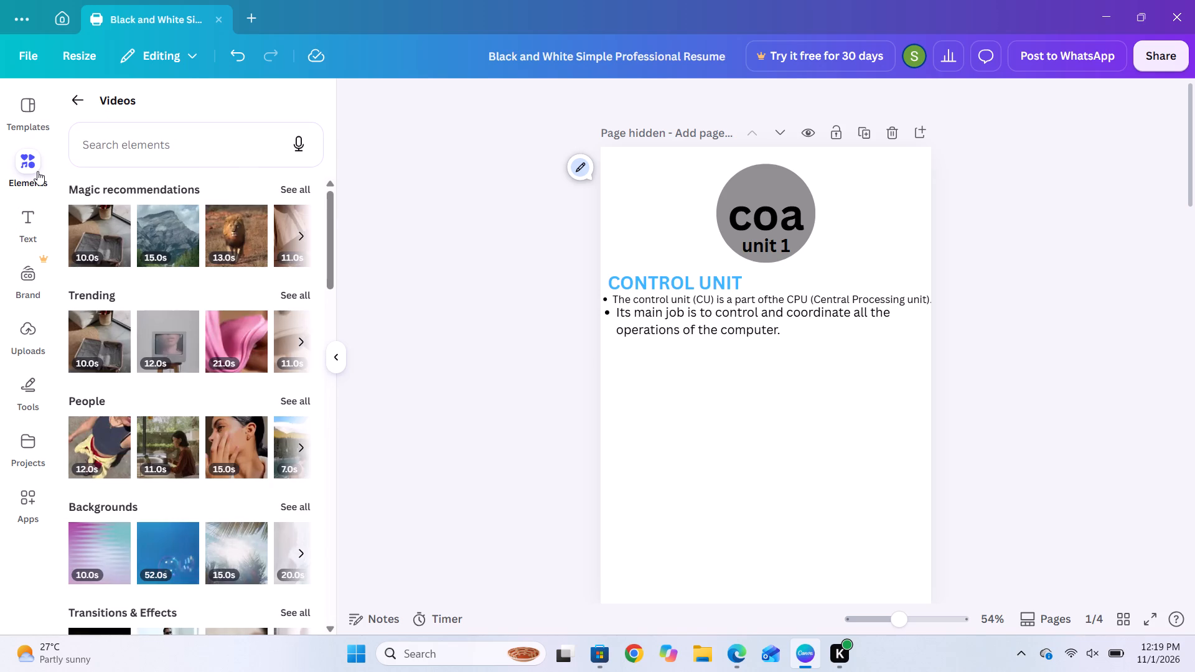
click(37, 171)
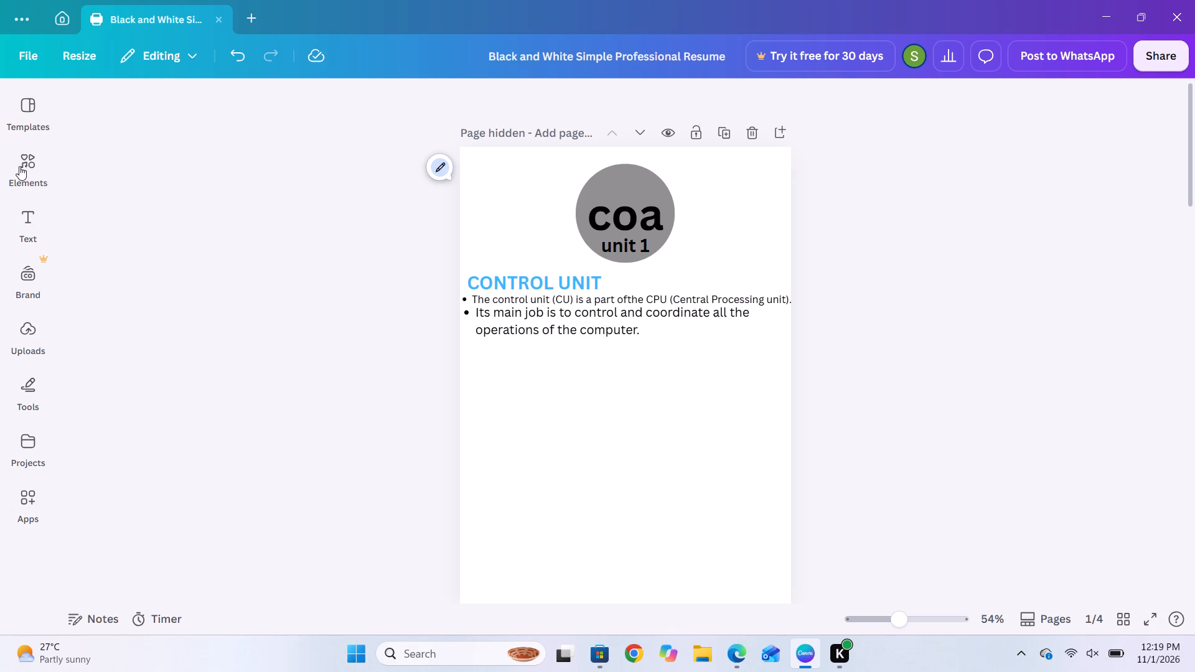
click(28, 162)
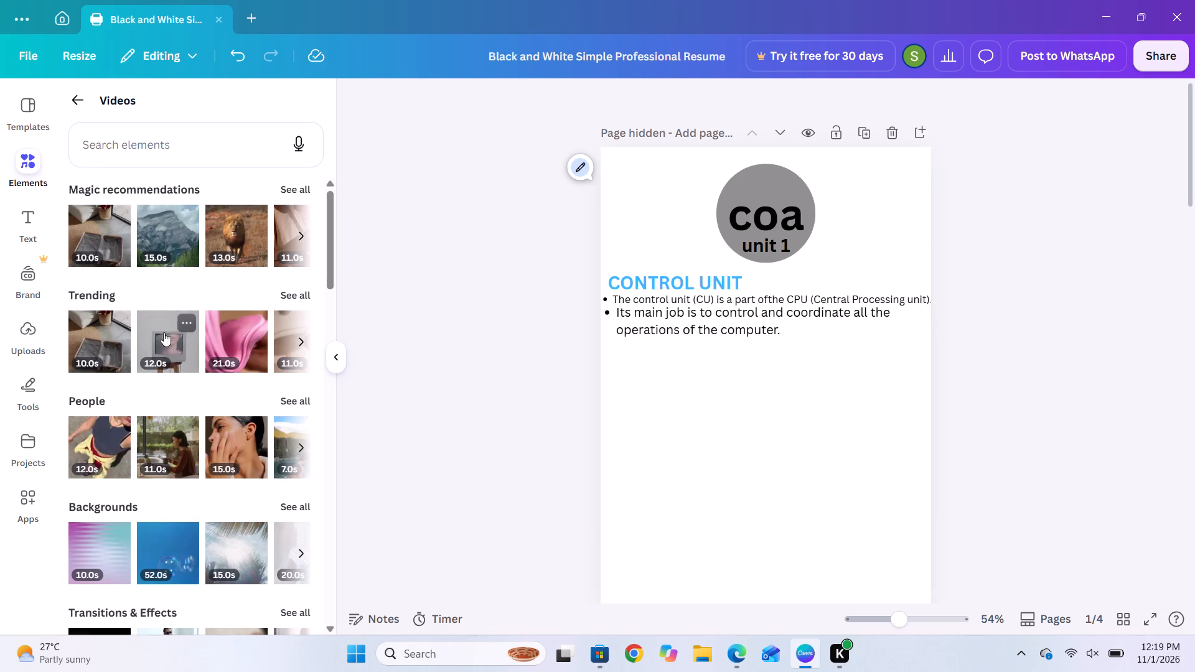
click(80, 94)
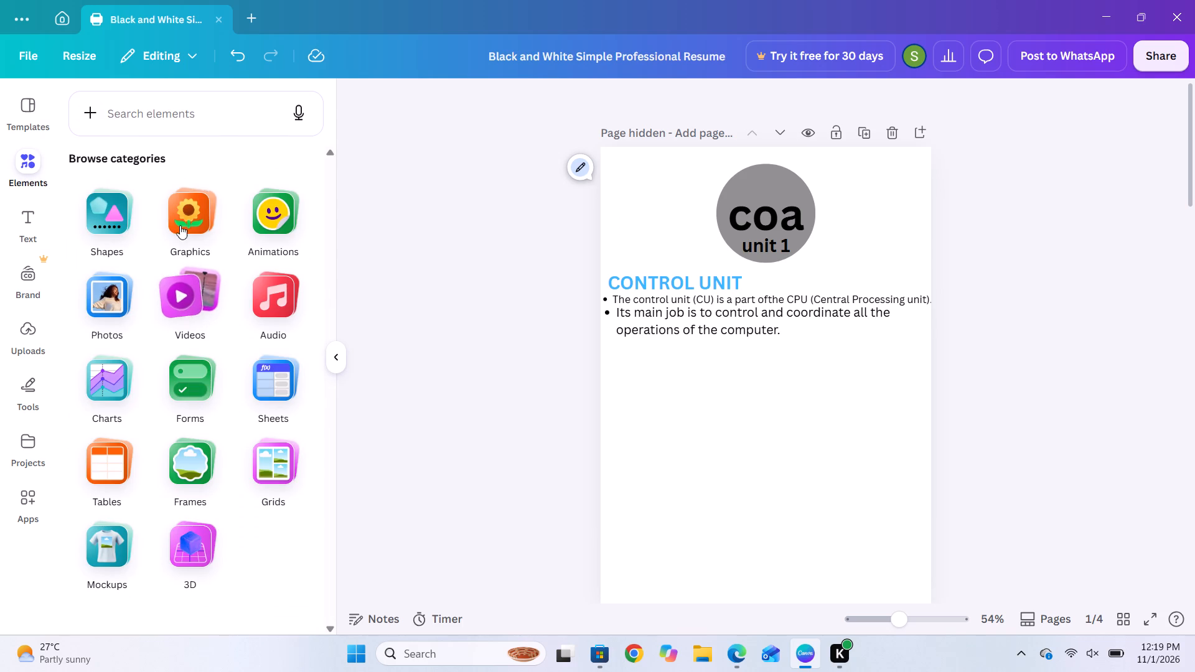
Browse the Magic recommendations among the graphics elements for something to place on the page.
click(176, 213)
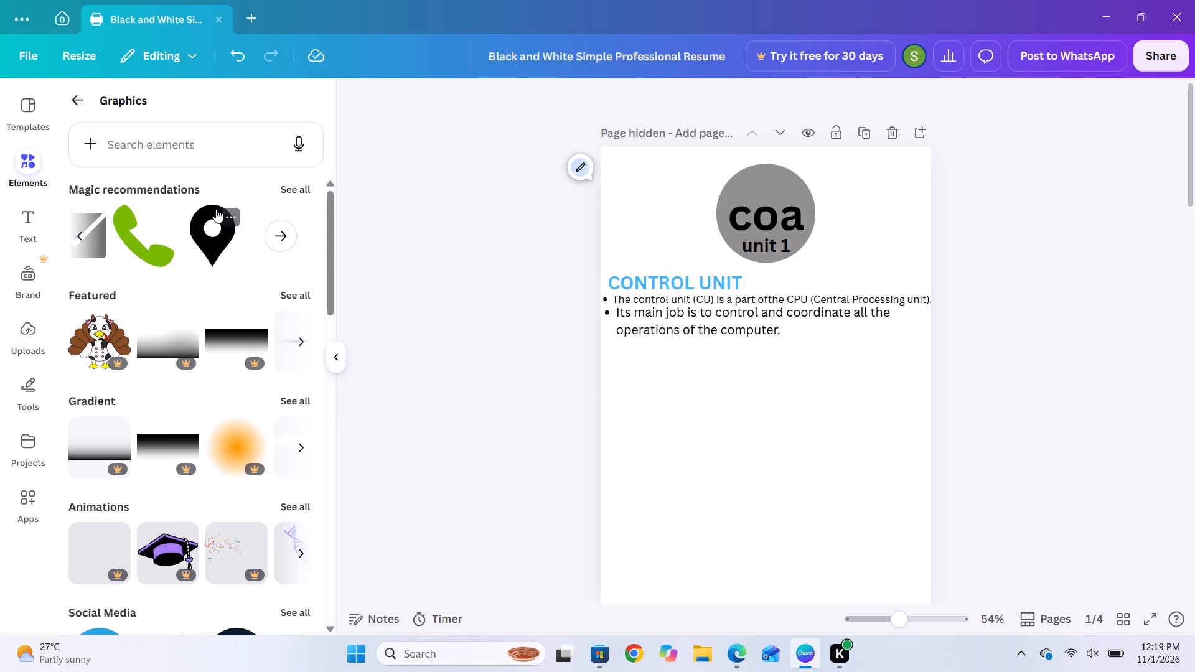
click(283, 234)
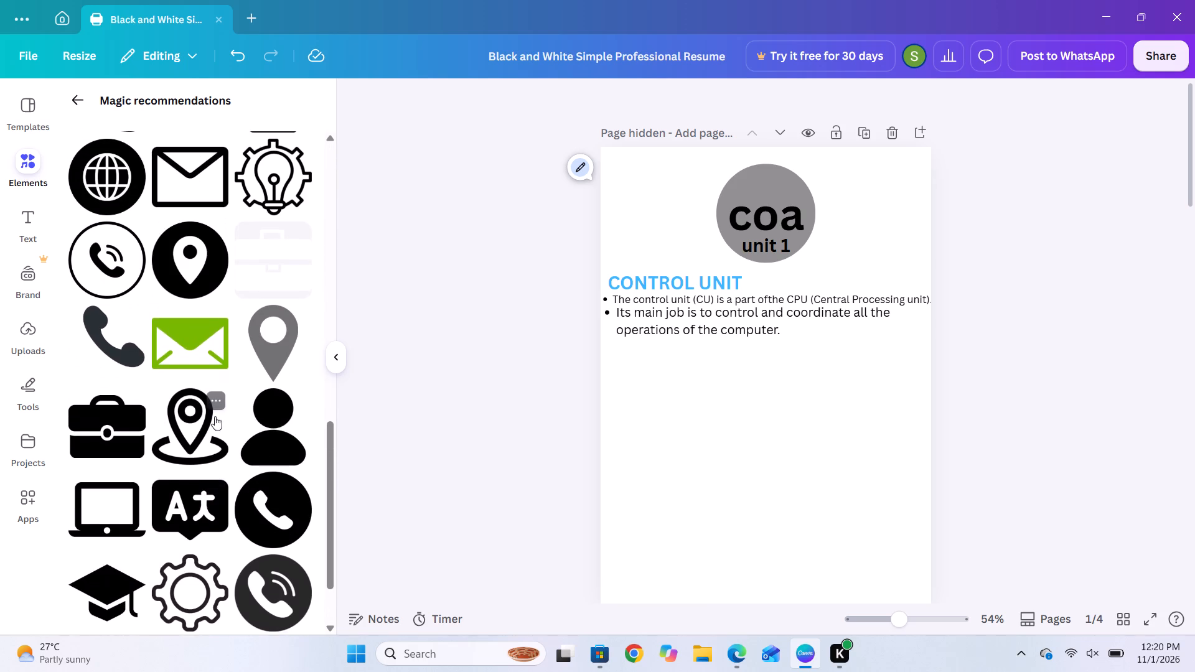
scroll(215, 416, up, 4)
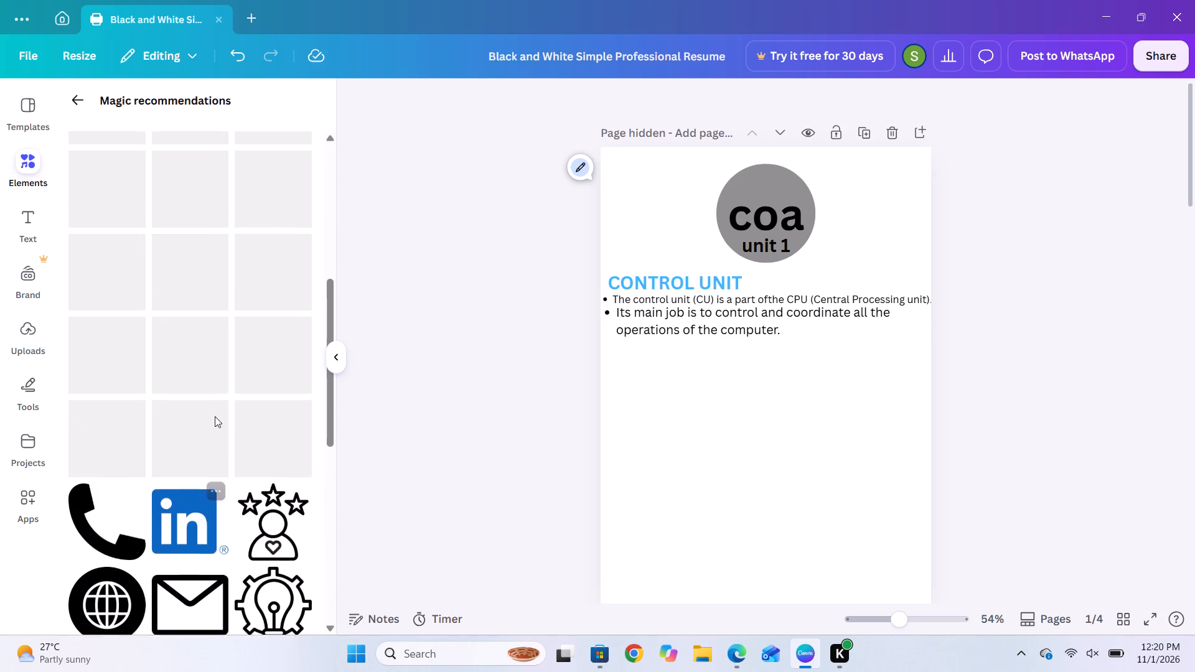
scroll(215, 416, up, 2)
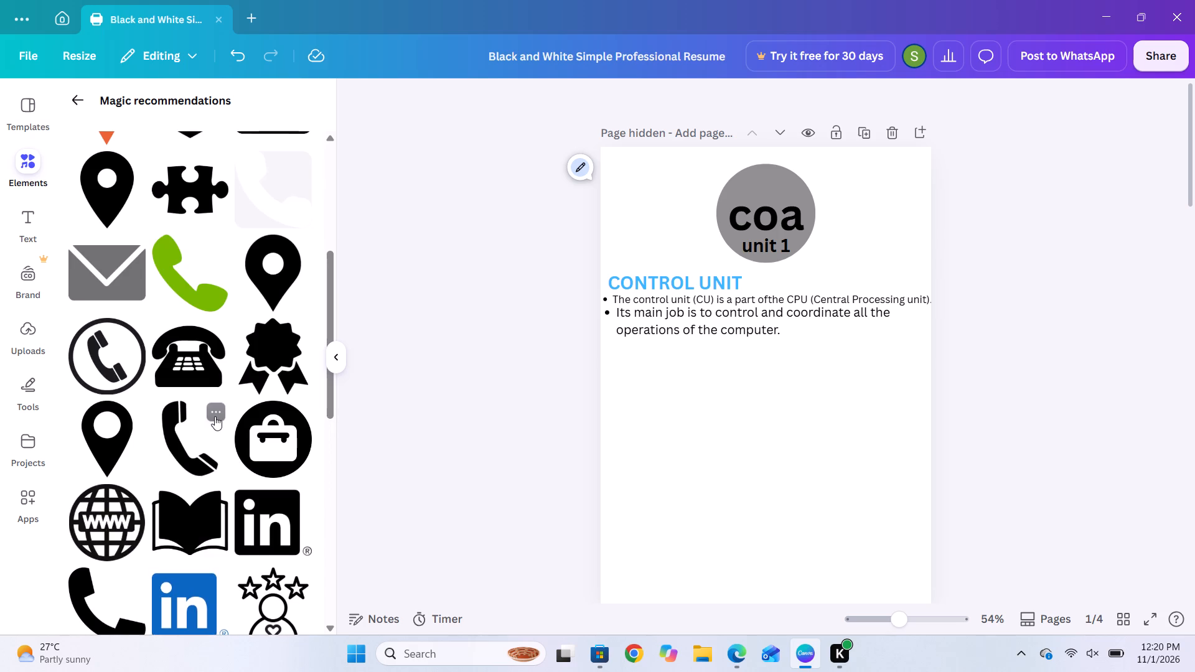
scroll(215, 416, up, 7)
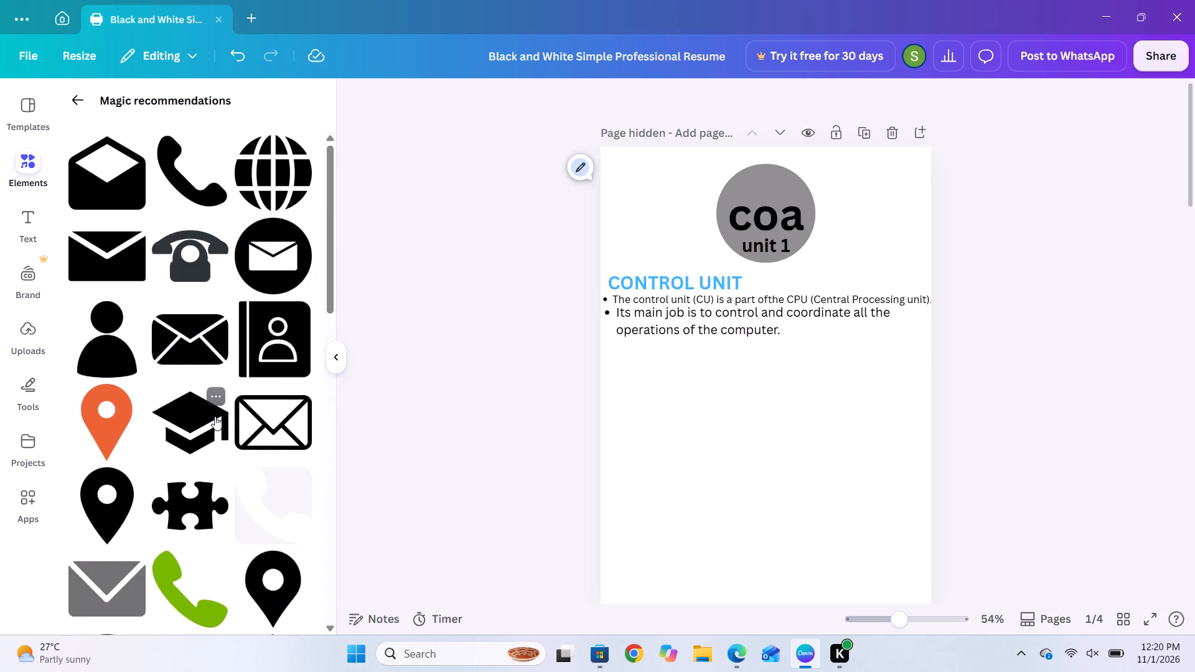
scroll(215, 416, up, 4)
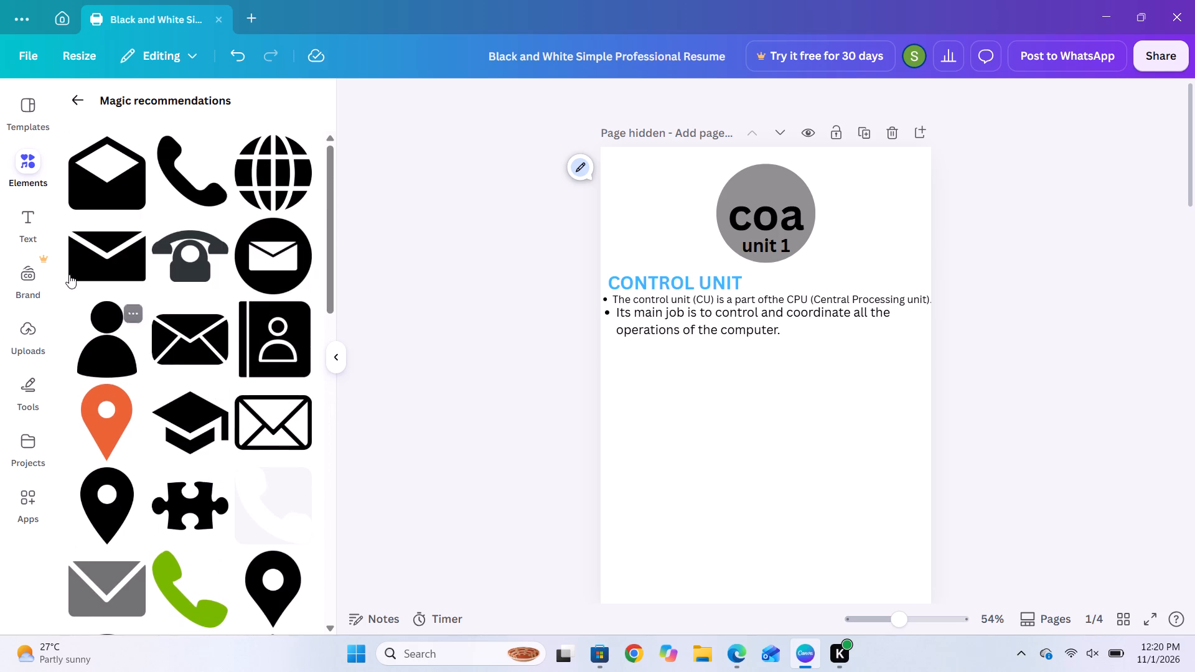
click(31, 159)
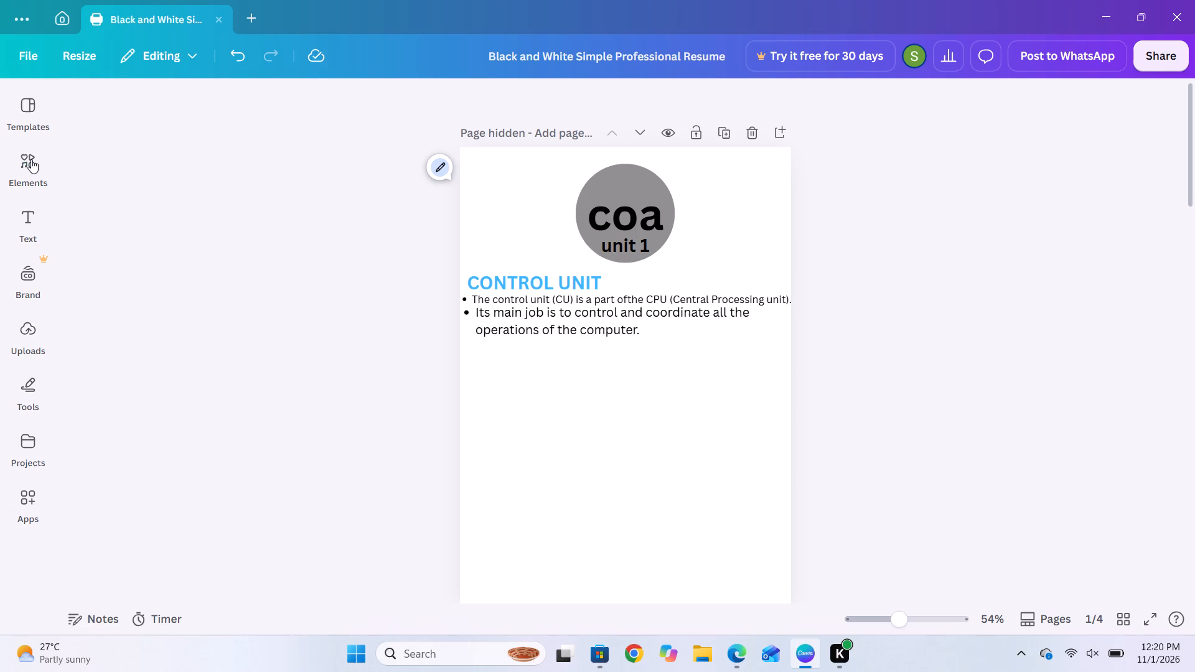
click(31, 159)
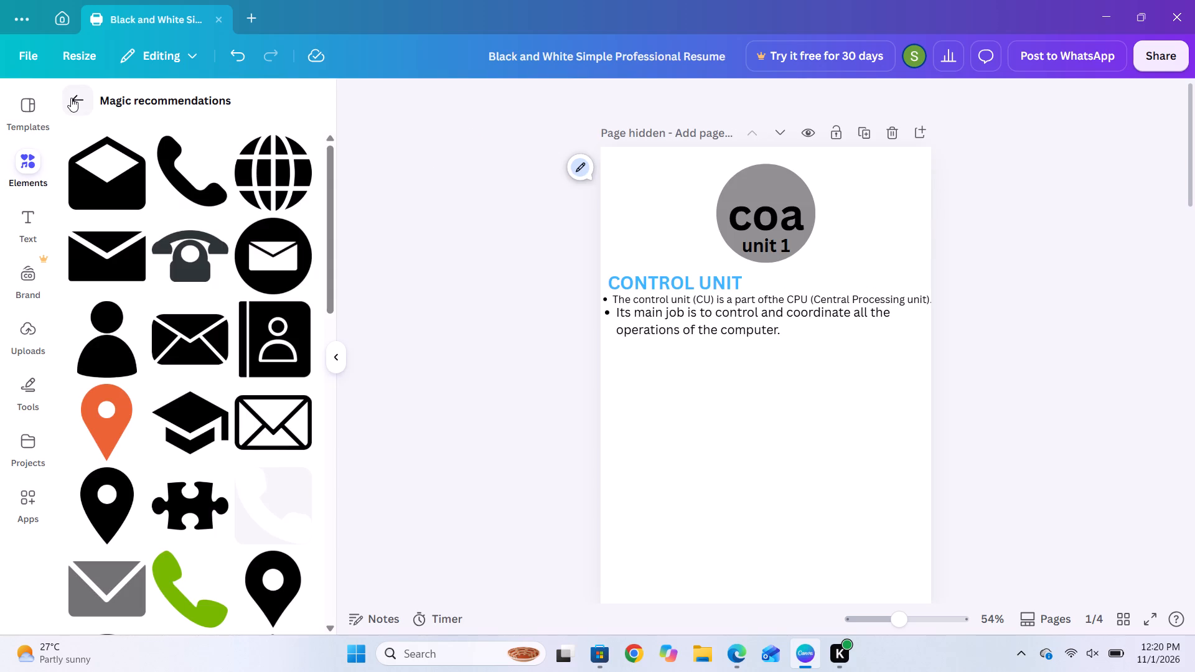
click(71, 98)
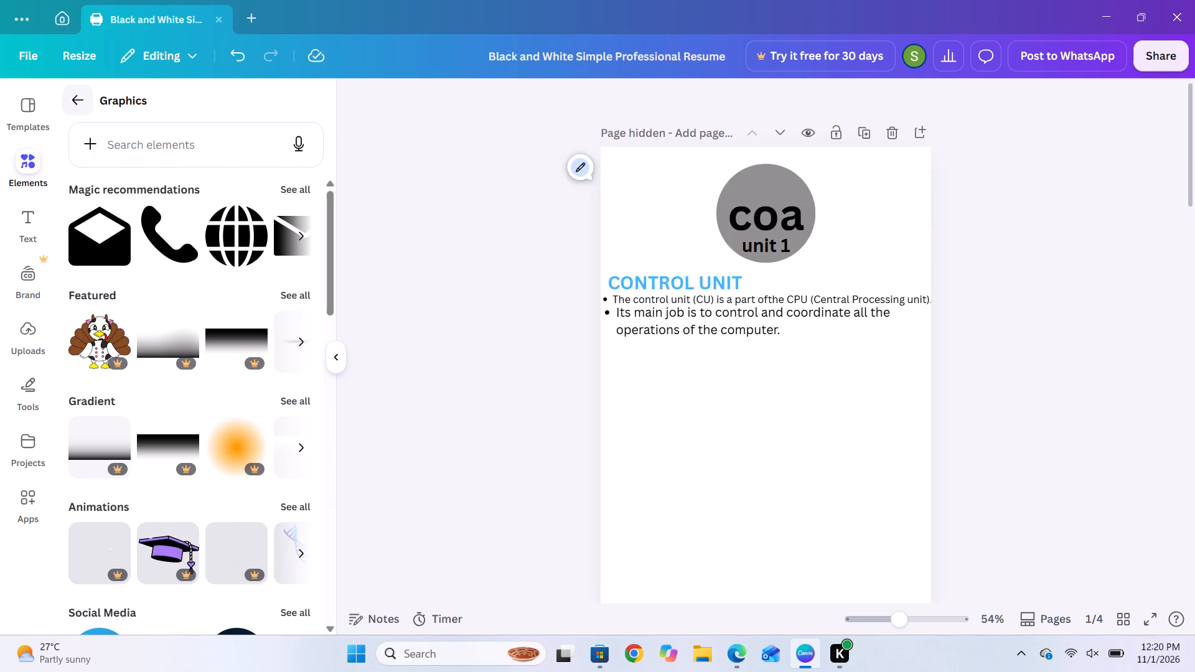
Look through the Icons collection in the graphics elements for an icon to place on the notes page.
scroll(184, 289, down, 4)
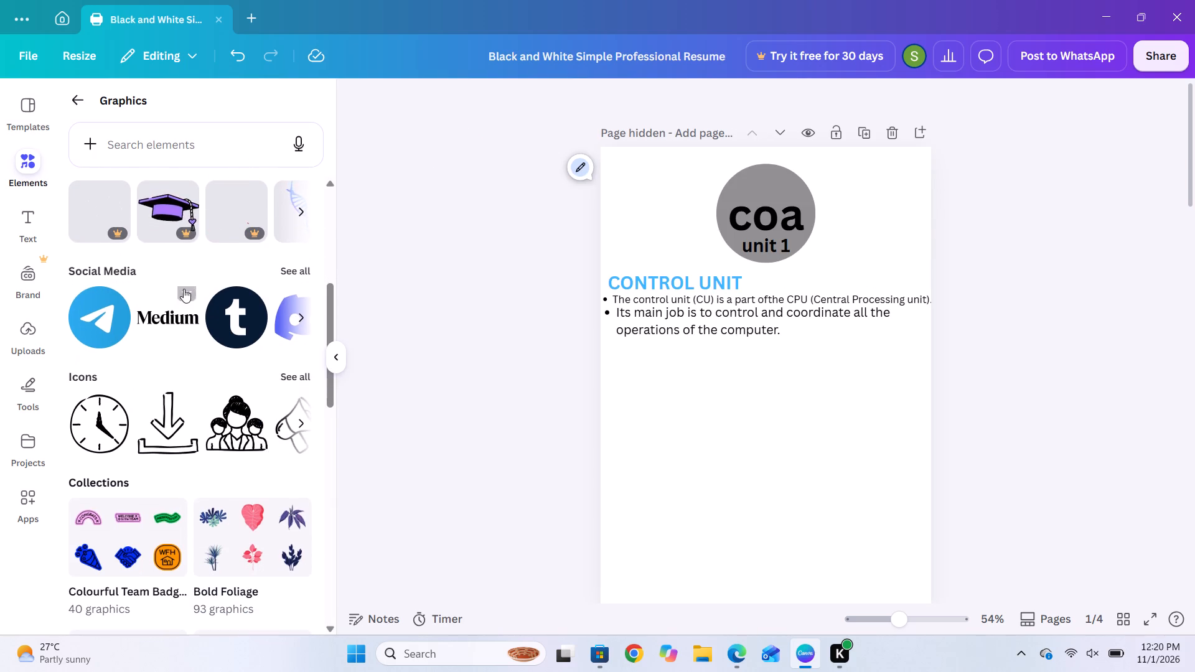
scroll(255, 452, left, 2)
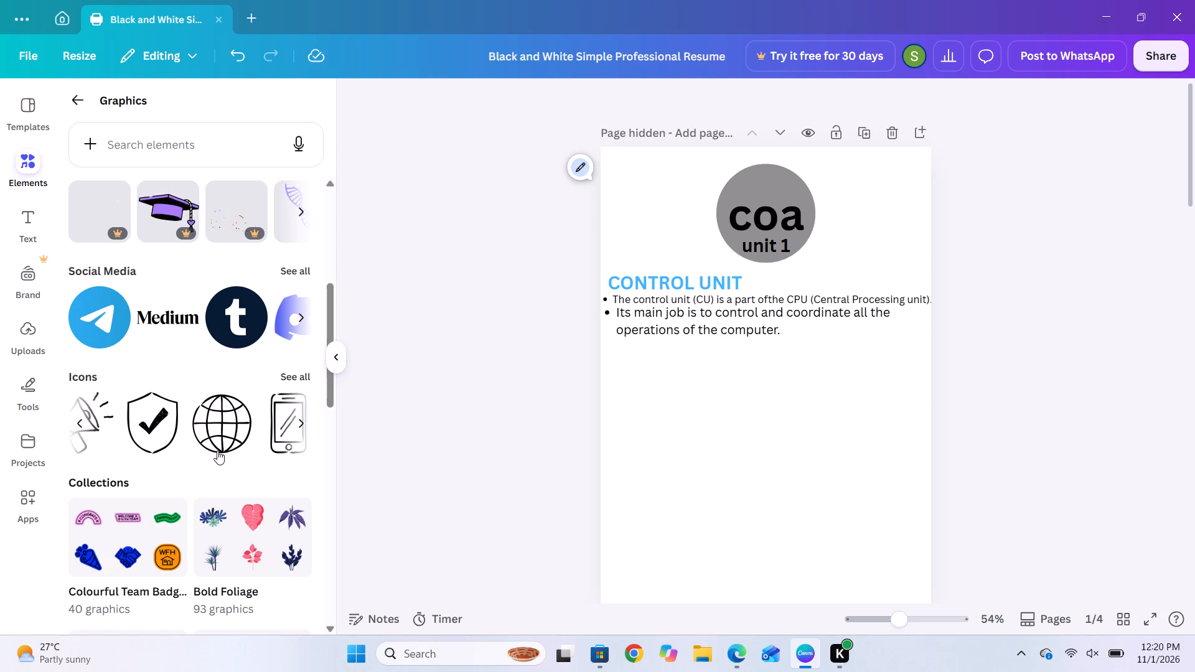
scroll(202, 391, left, 1)
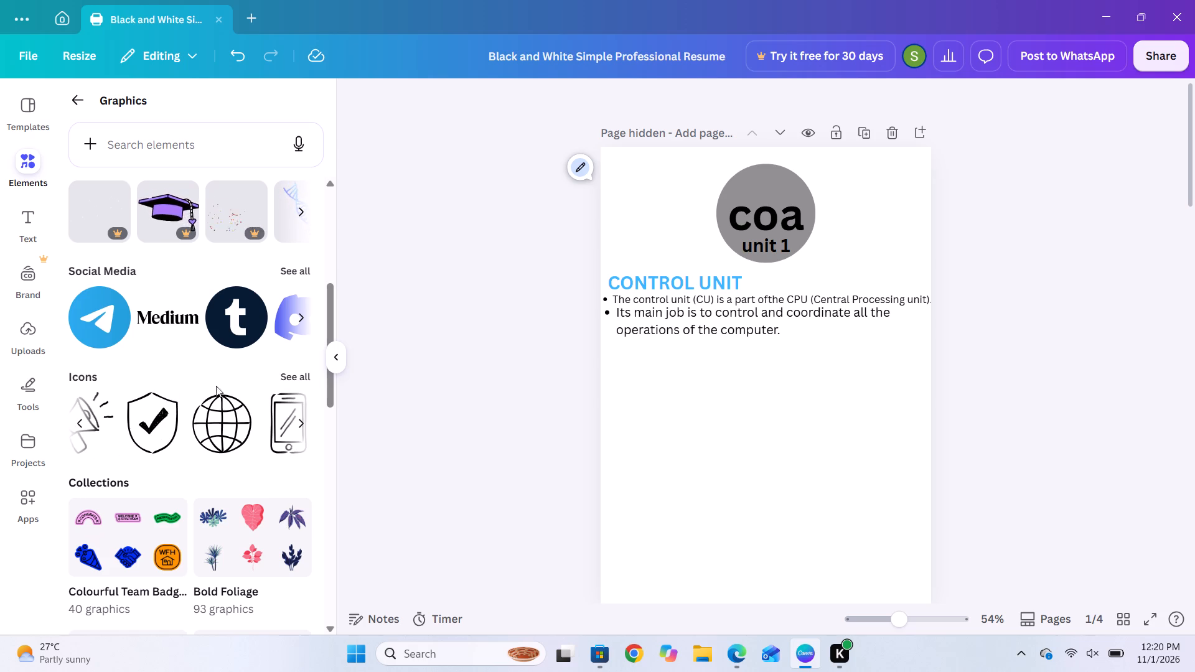
scroll(236, 415, left, 4)
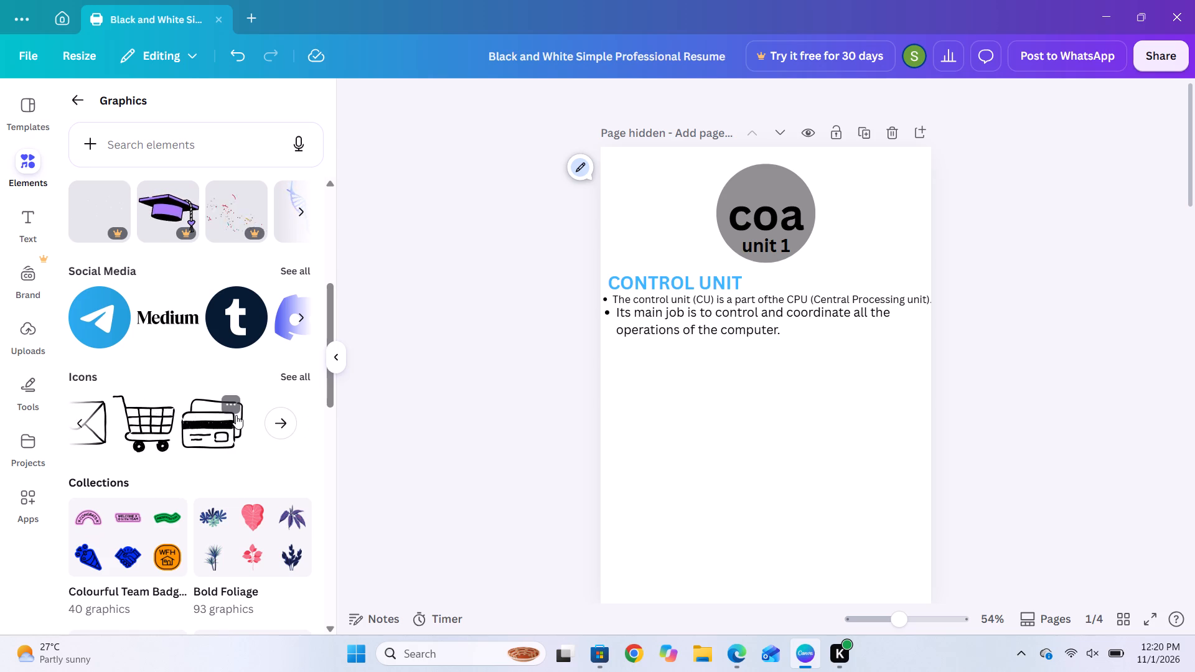
scroll(236, 415, left, 6)
click(291, 419)
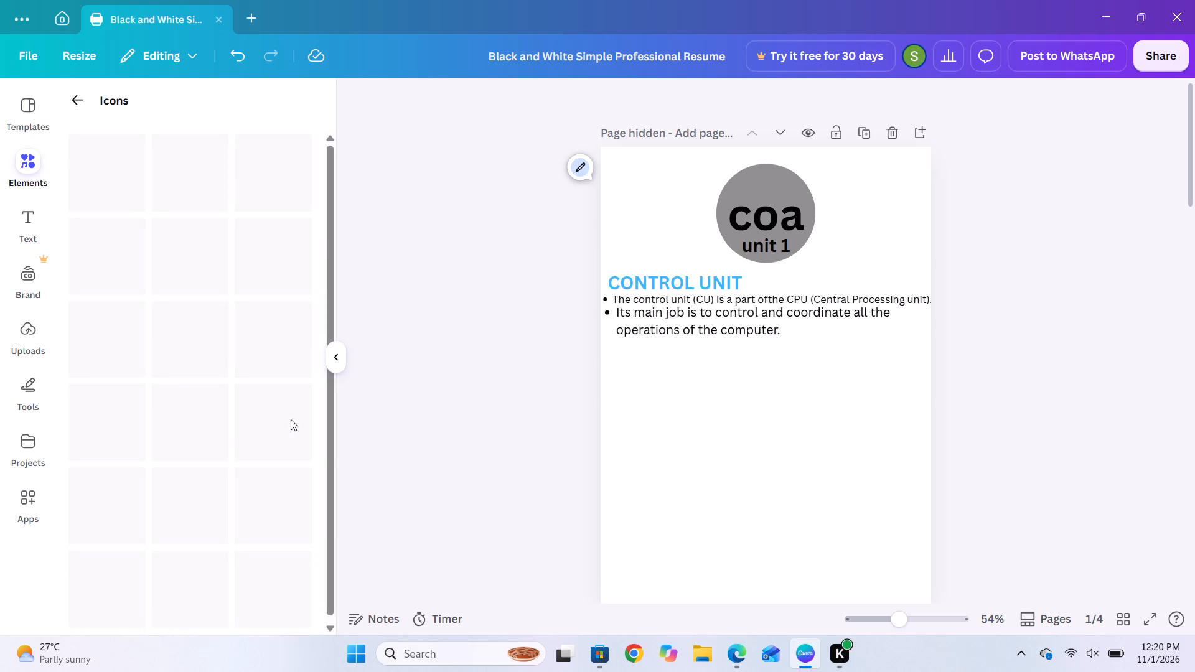
scroll(189, 478, down, 2)
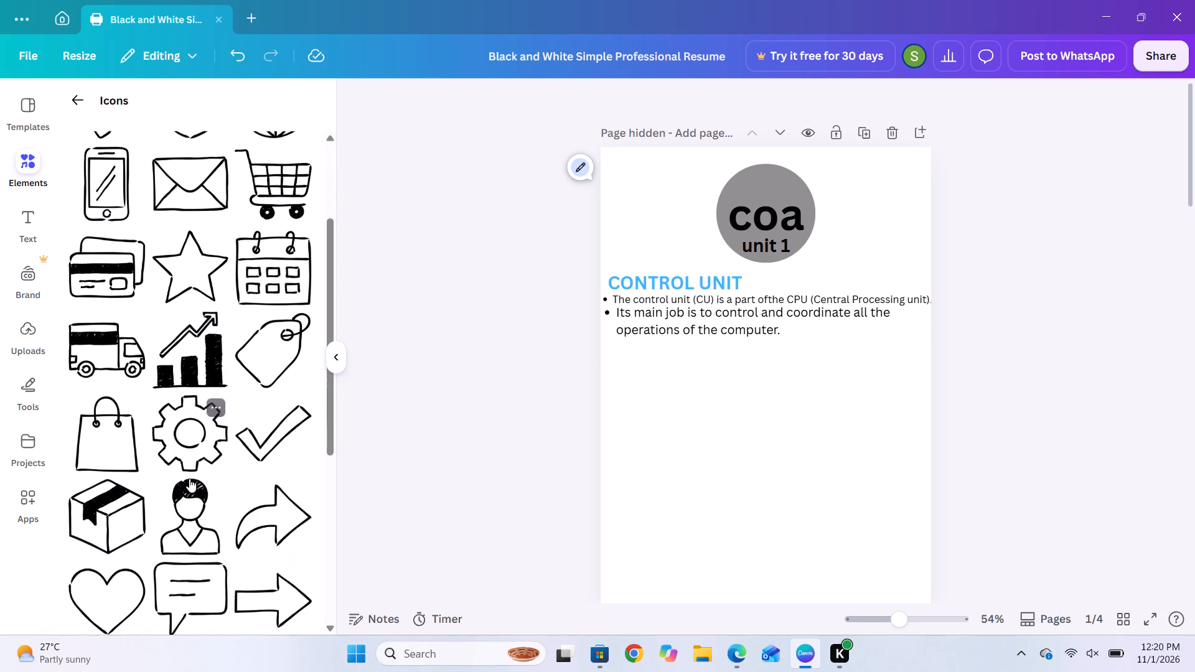
scroll(189, 478, down, 5)
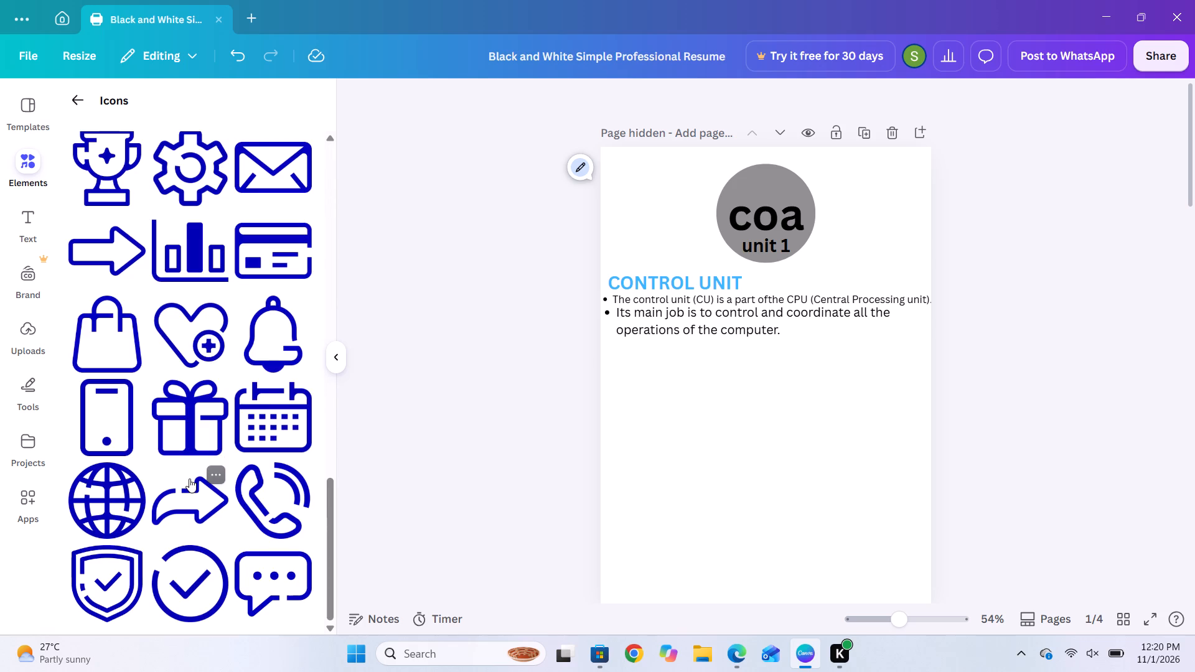
scroll(189, 478, up, 8)
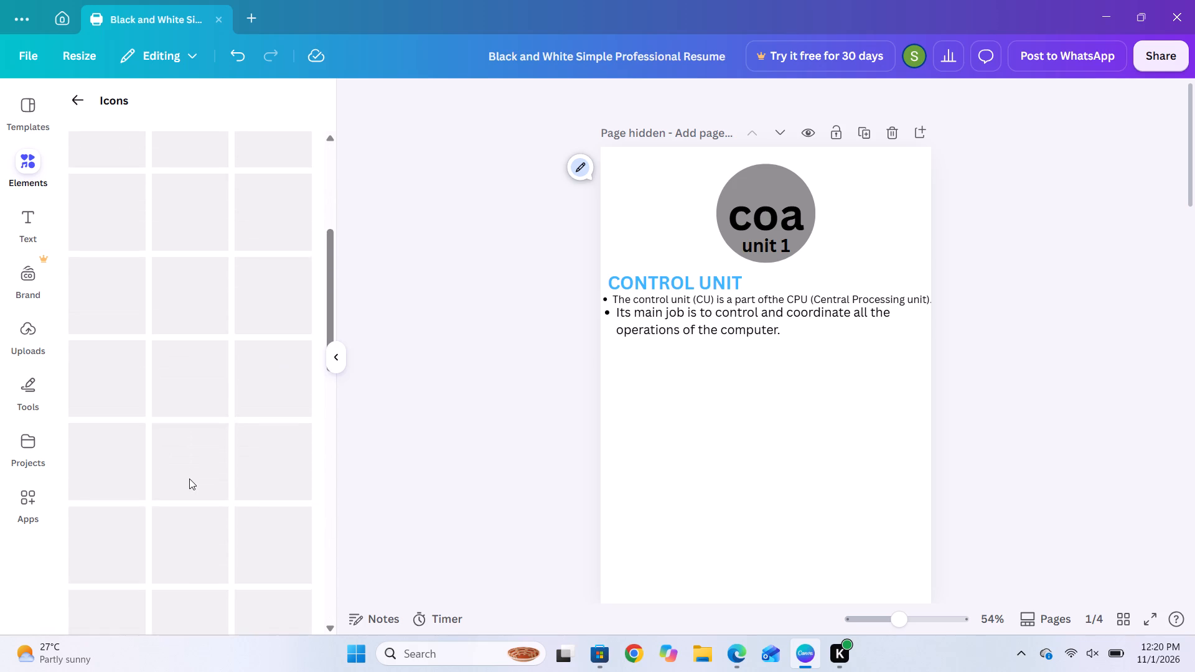
scroll(189, 478, up, 5)
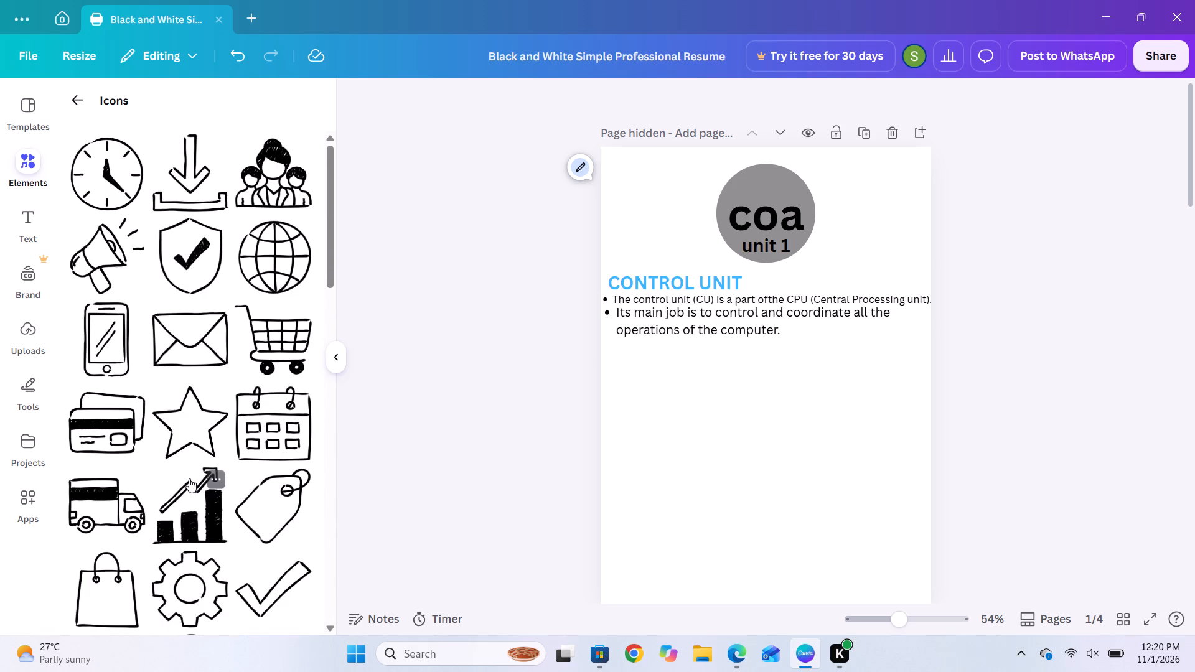
scroll(189, 478, down, 8)
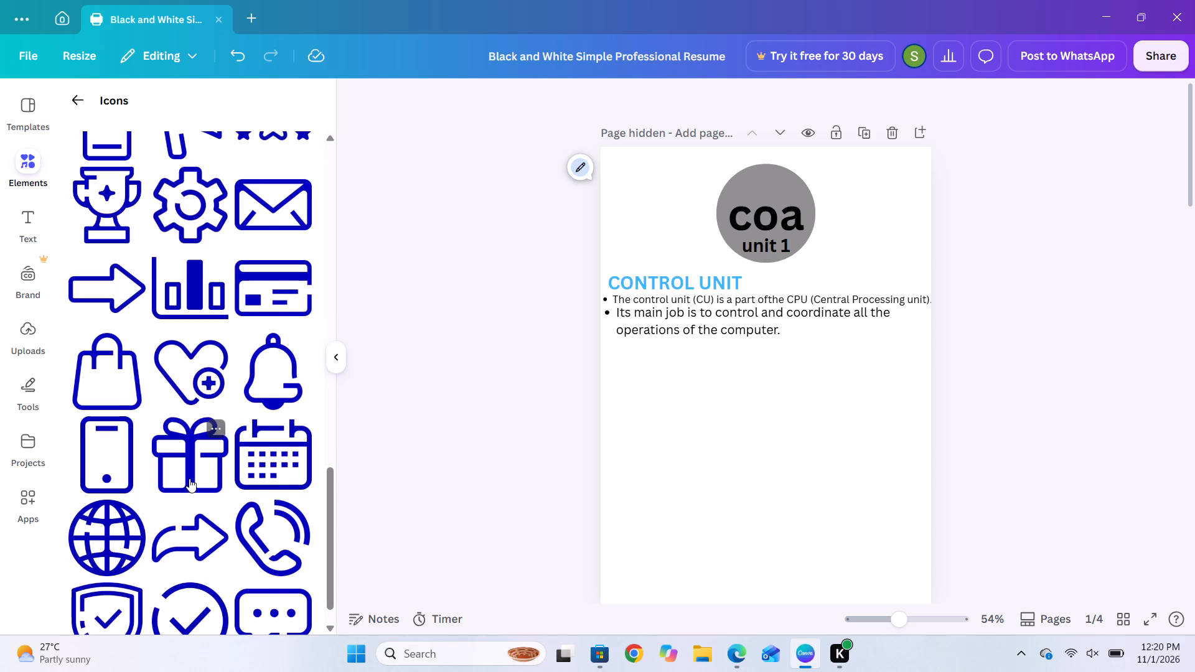
scroll(189, 478, down, 5)
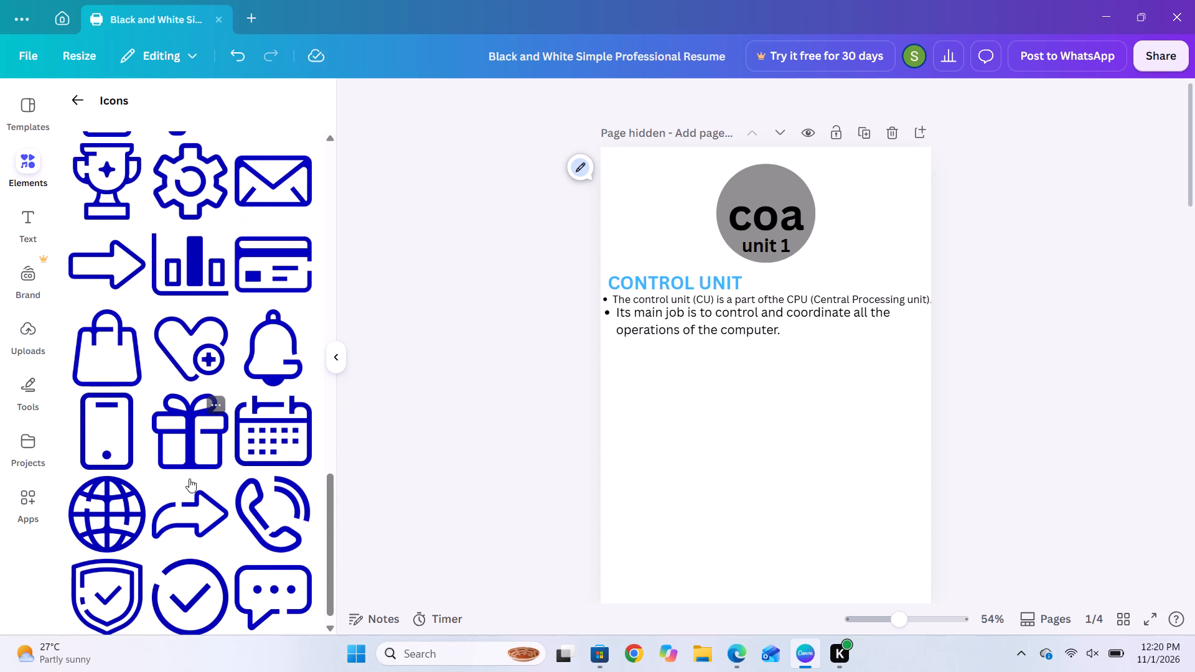
scroll(113, 437, down, 1)
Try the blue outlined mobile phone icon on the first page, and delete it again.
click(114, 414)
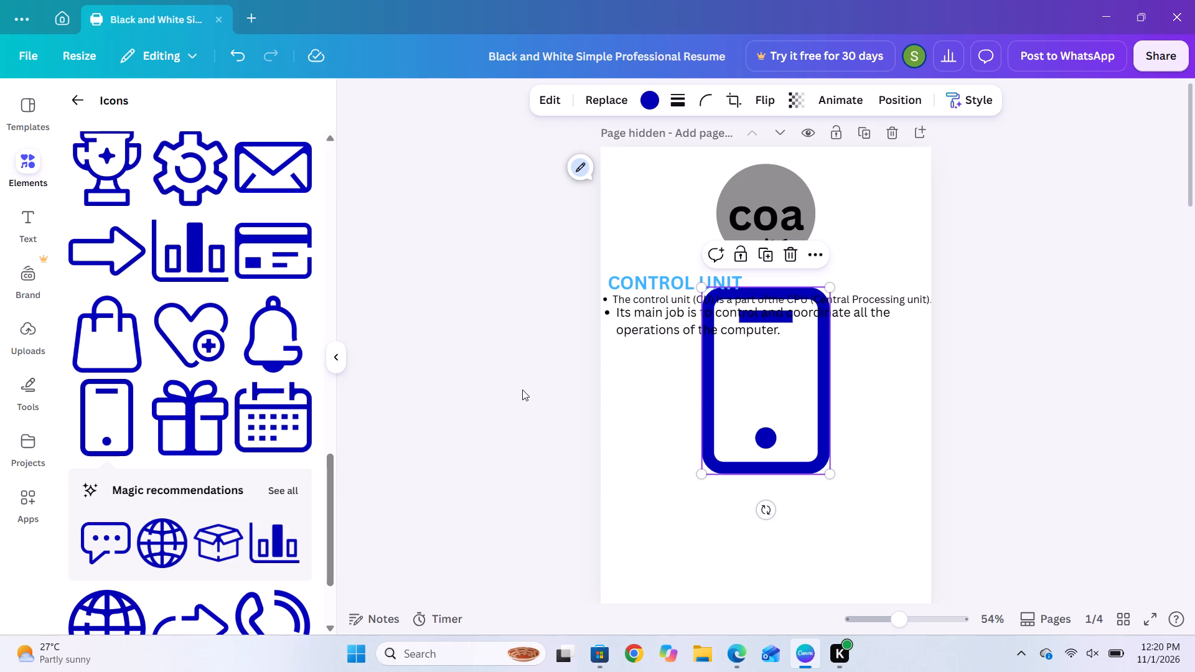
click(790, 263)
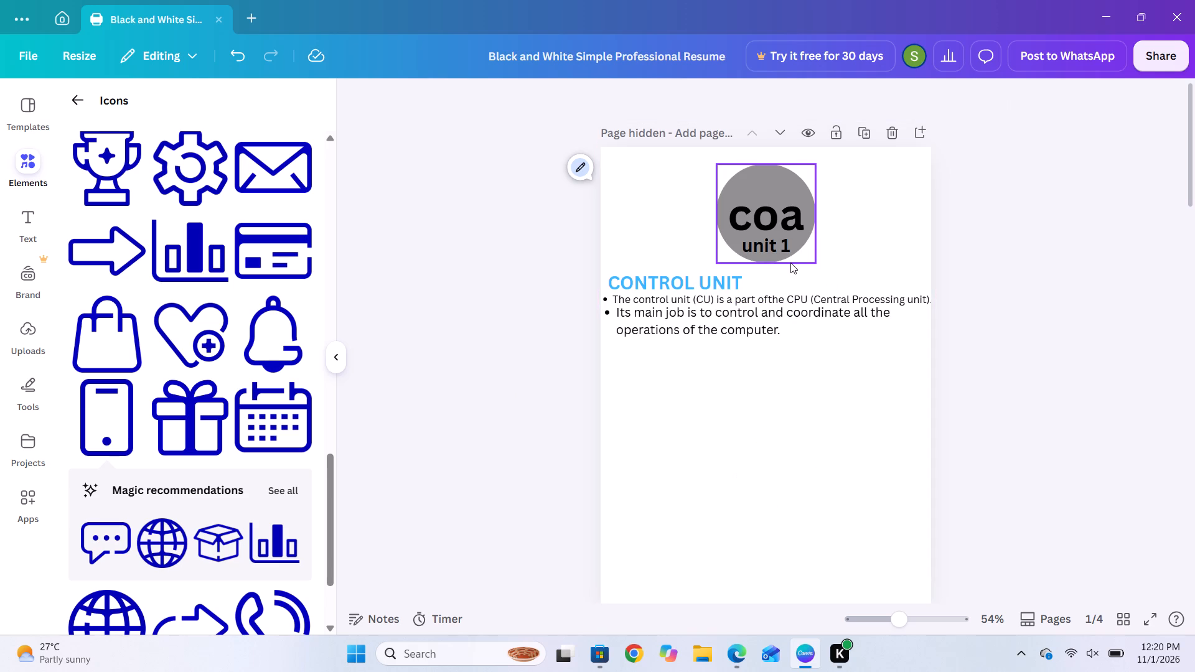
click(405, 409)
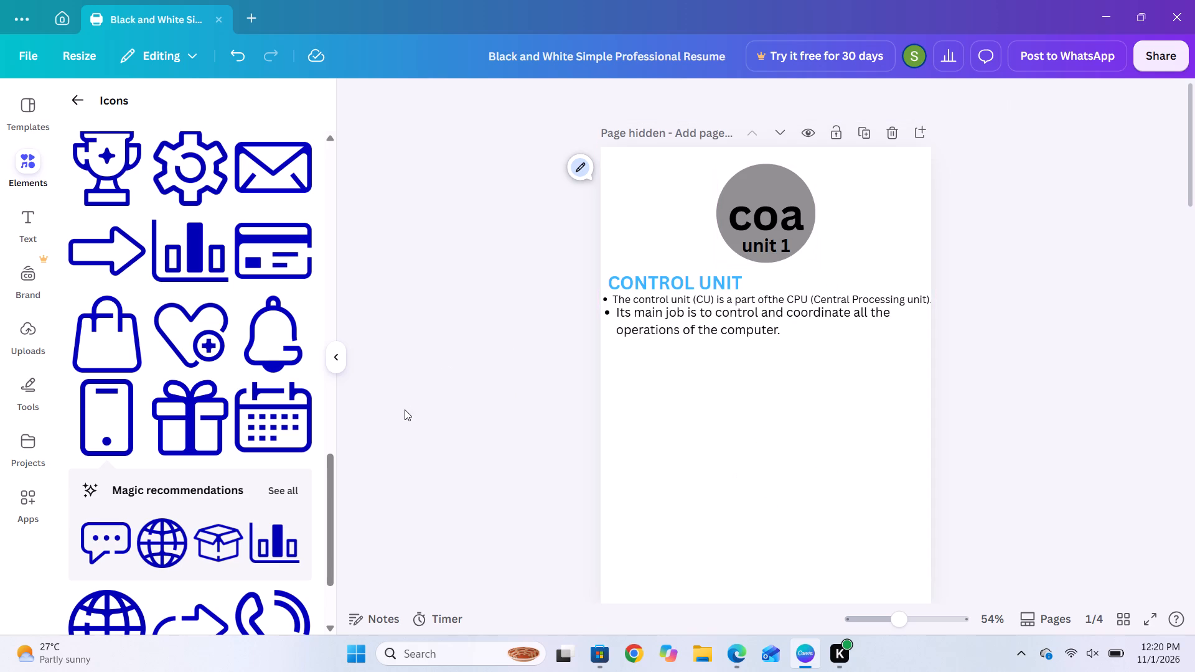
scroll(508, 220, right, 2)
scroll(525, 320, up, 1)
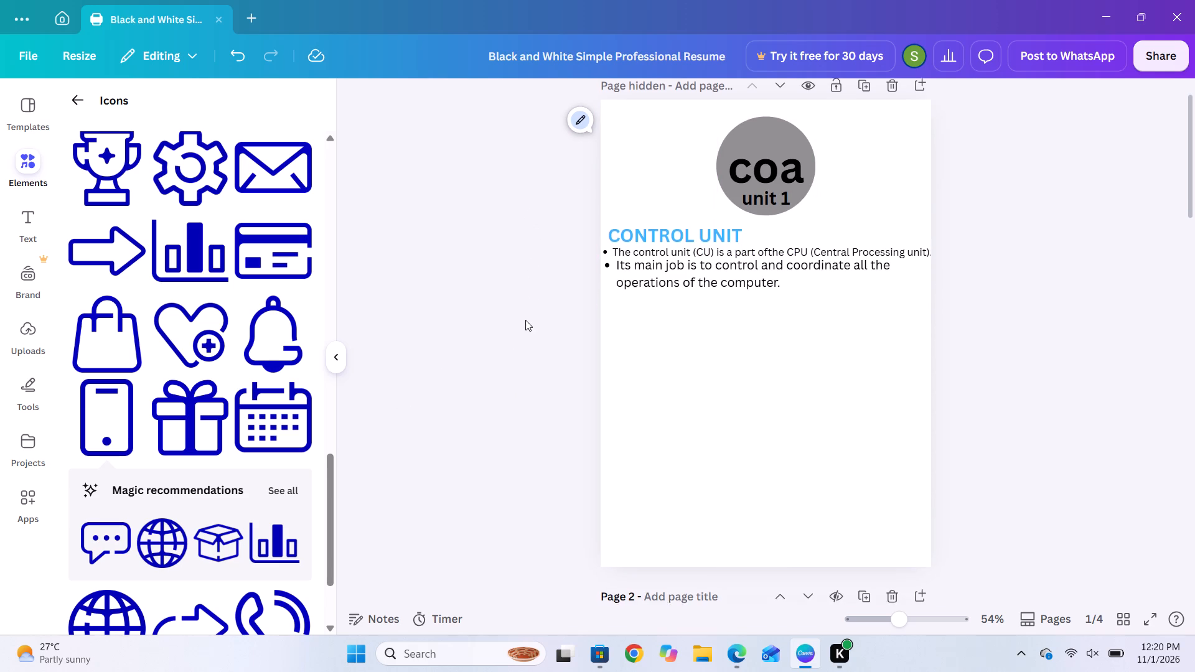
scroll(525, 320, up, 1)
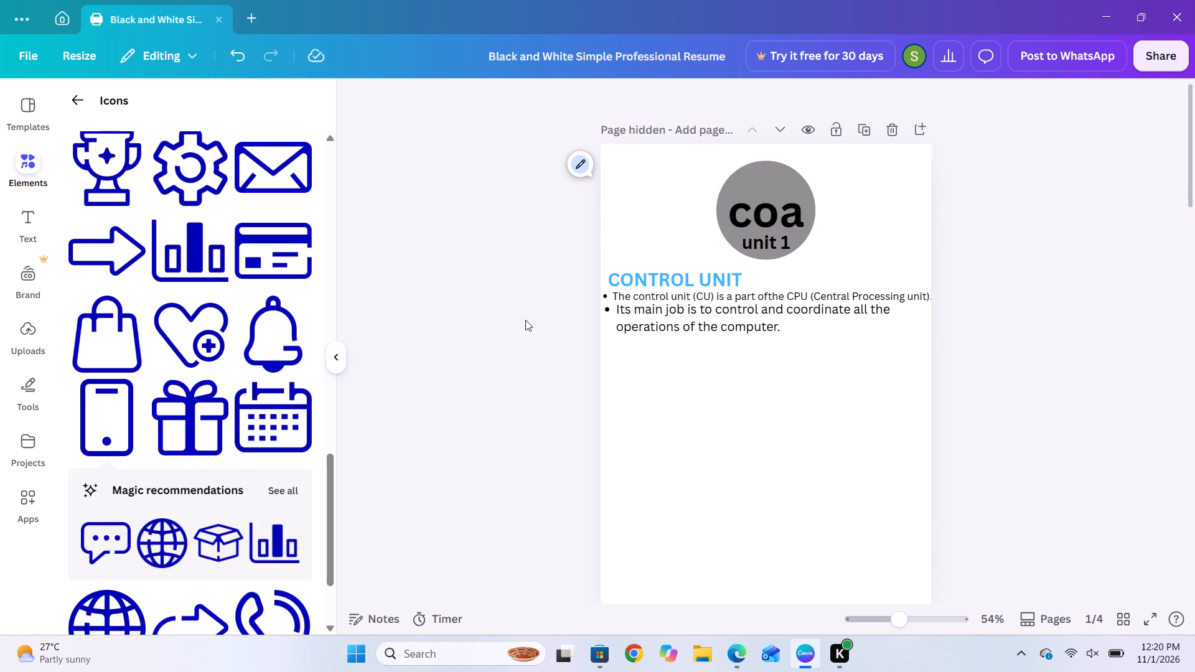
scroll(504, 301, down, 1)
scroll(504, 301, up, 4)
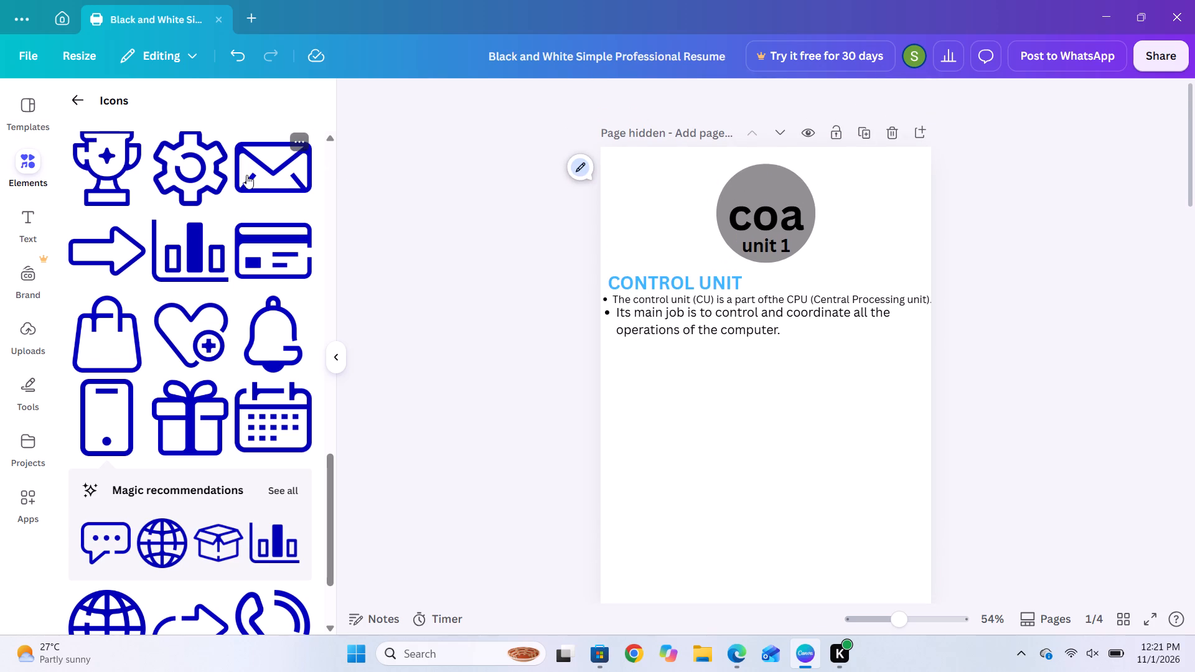
Add the blue outlined trophy icon from the Icons collection to the first page.
click(119, 170)
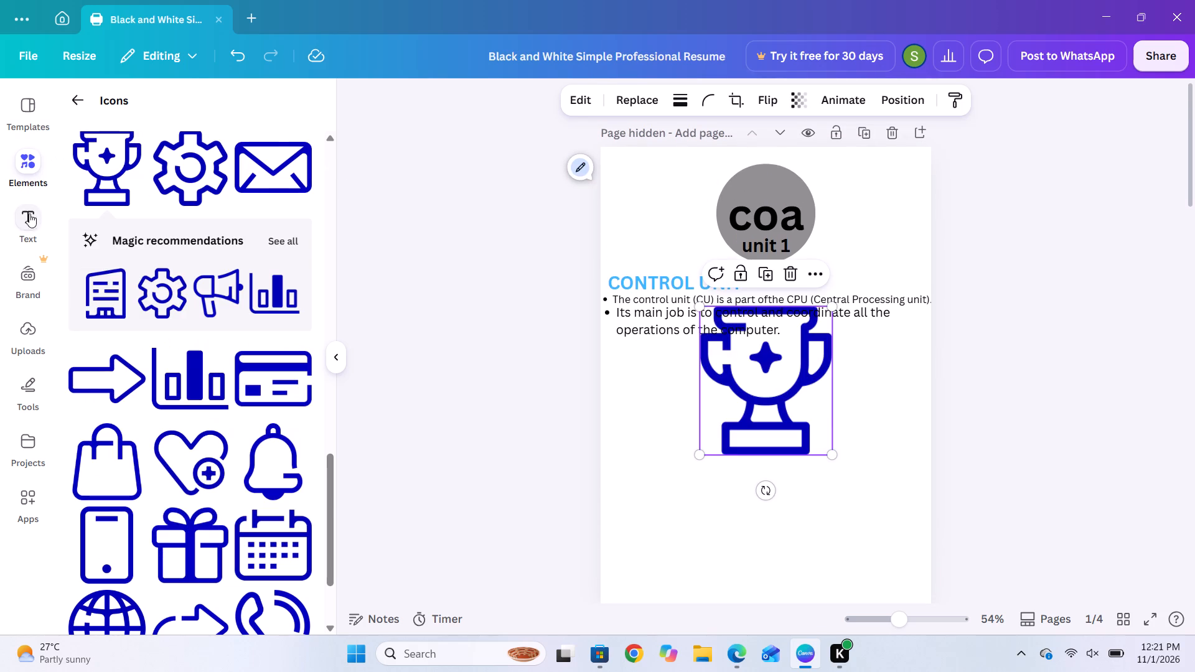
Delete the blue outlined trophy icon from the first page.
click(32, 222)
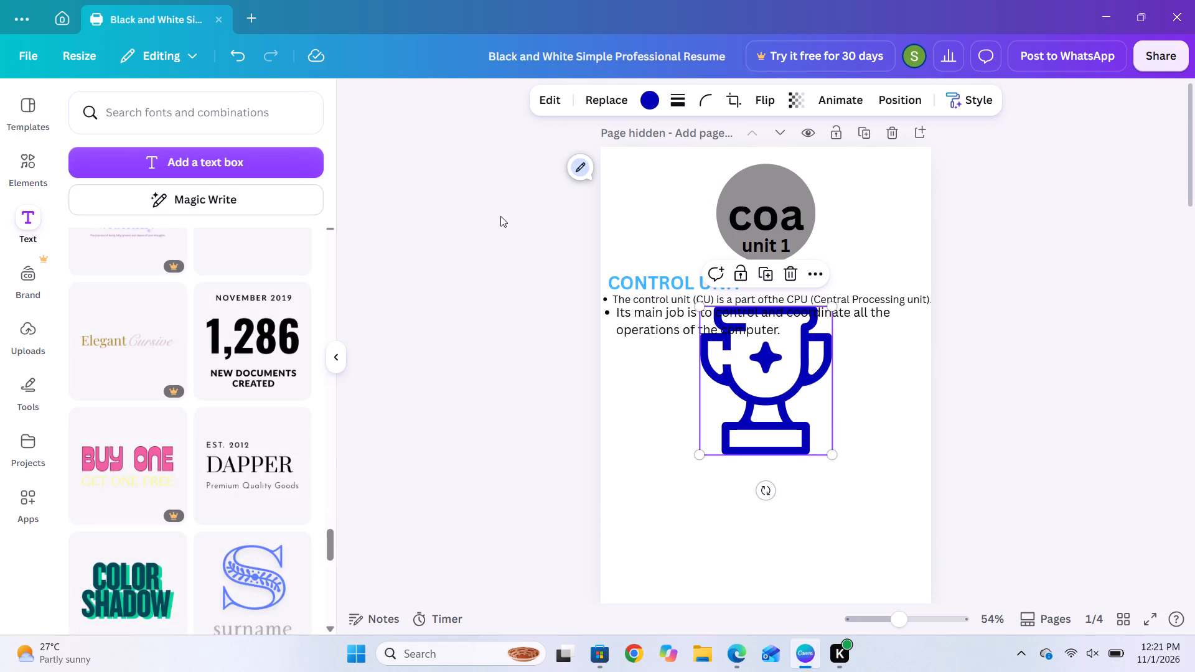
click(790, 270)
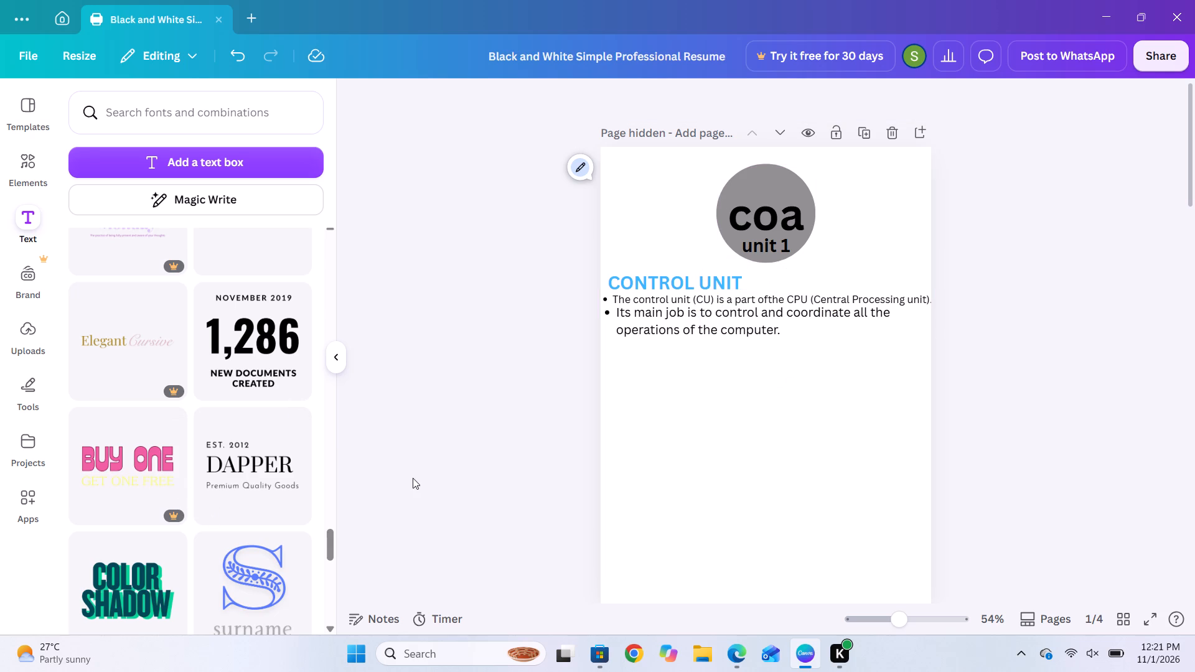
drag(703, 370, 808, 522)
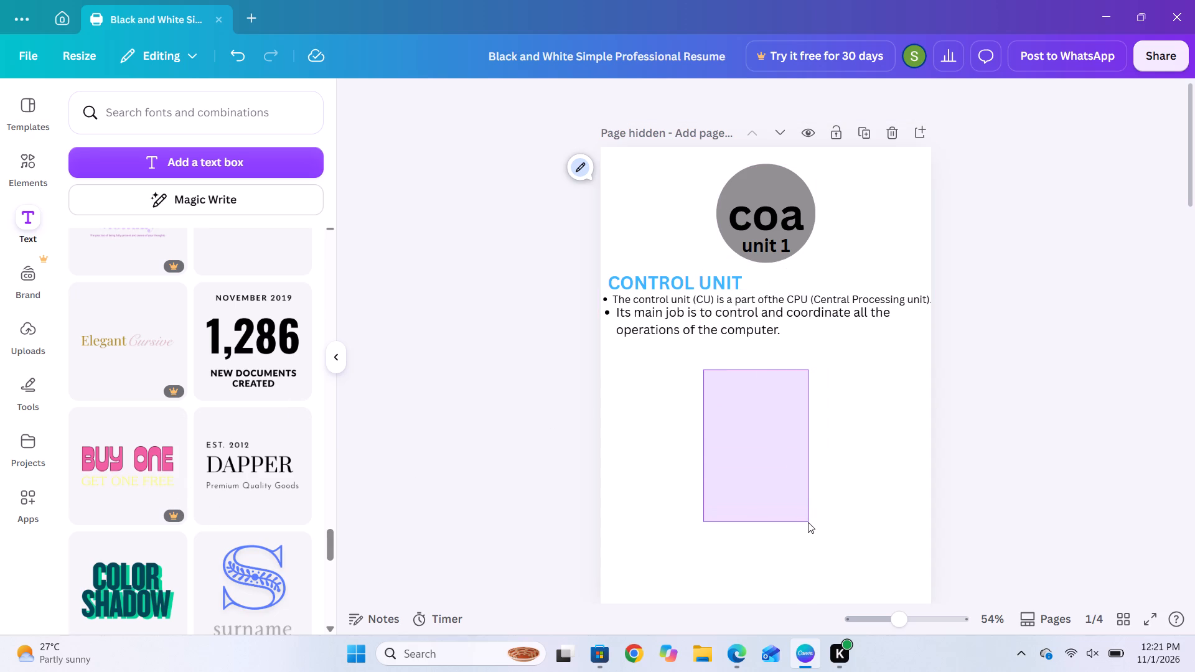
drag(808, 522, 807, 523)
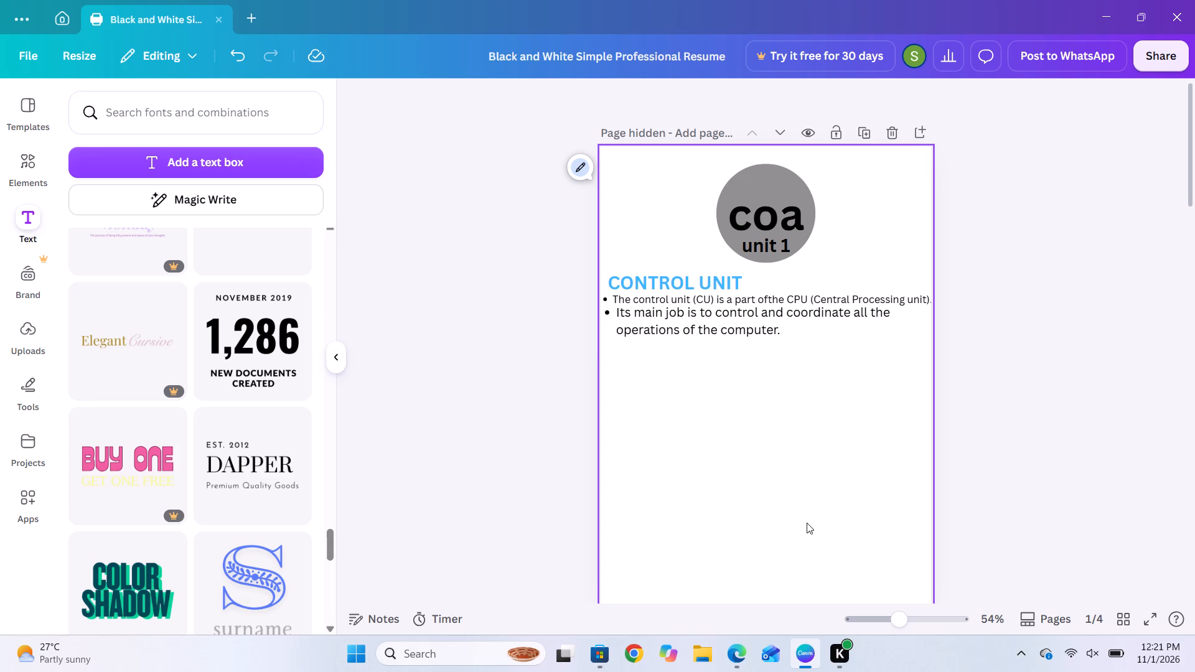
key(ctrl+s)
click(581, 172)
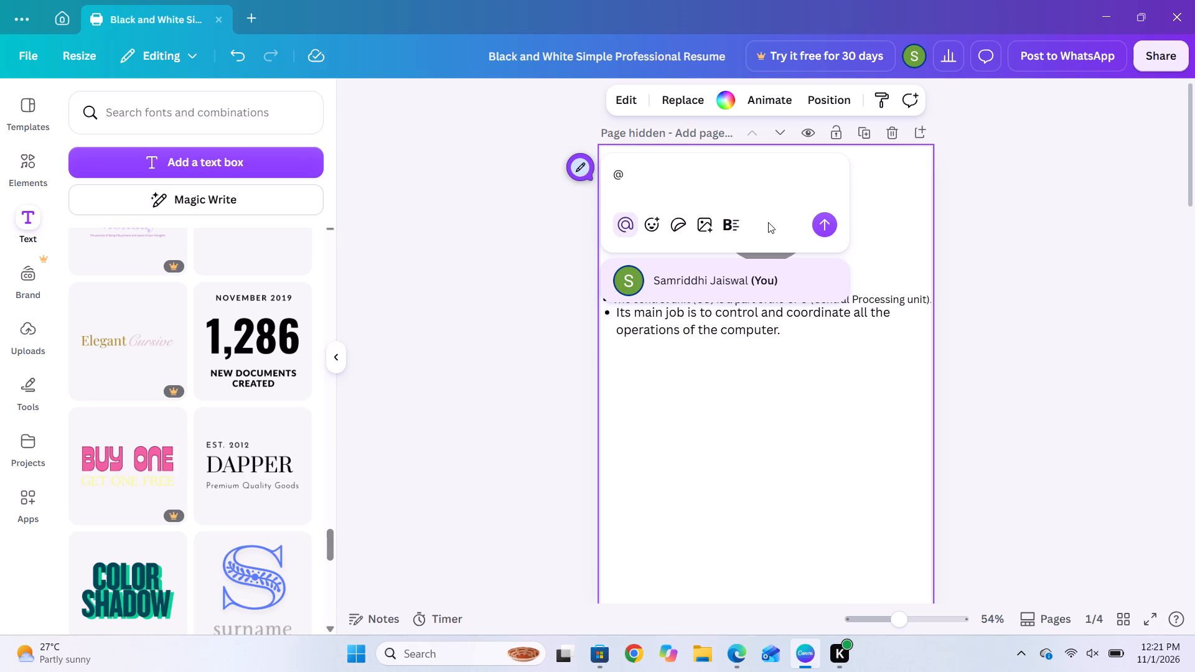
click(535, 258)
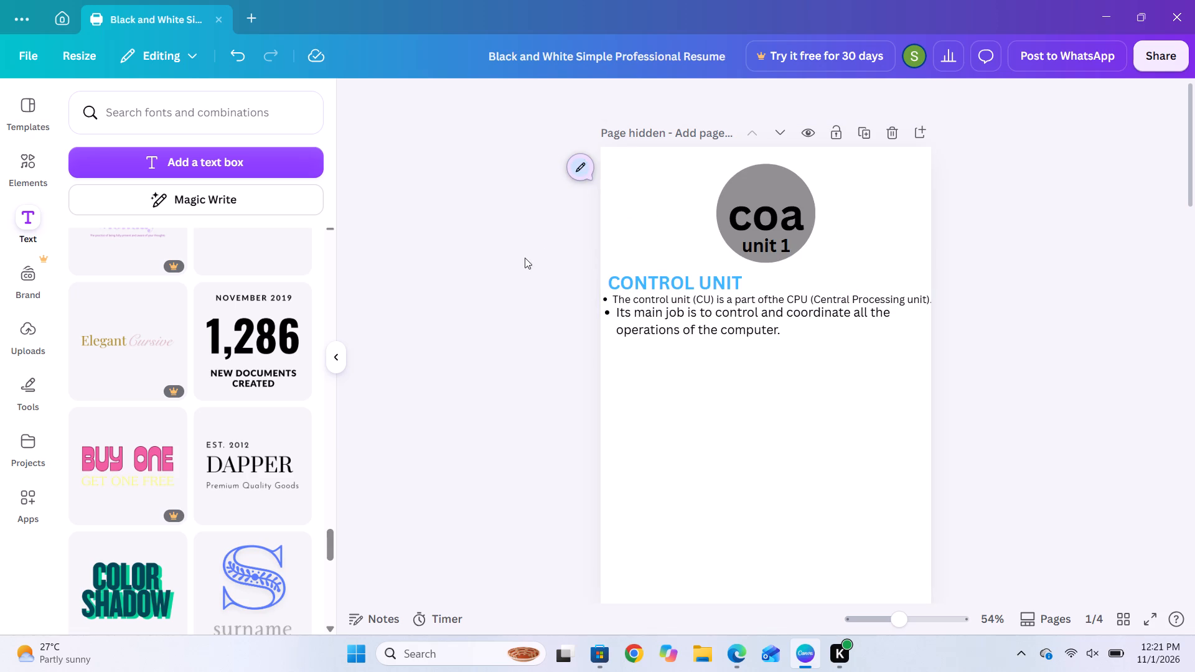
Browse the font combinations in the text collection for a text style to place on the notes page.
scroll(277, 285, up, 6)
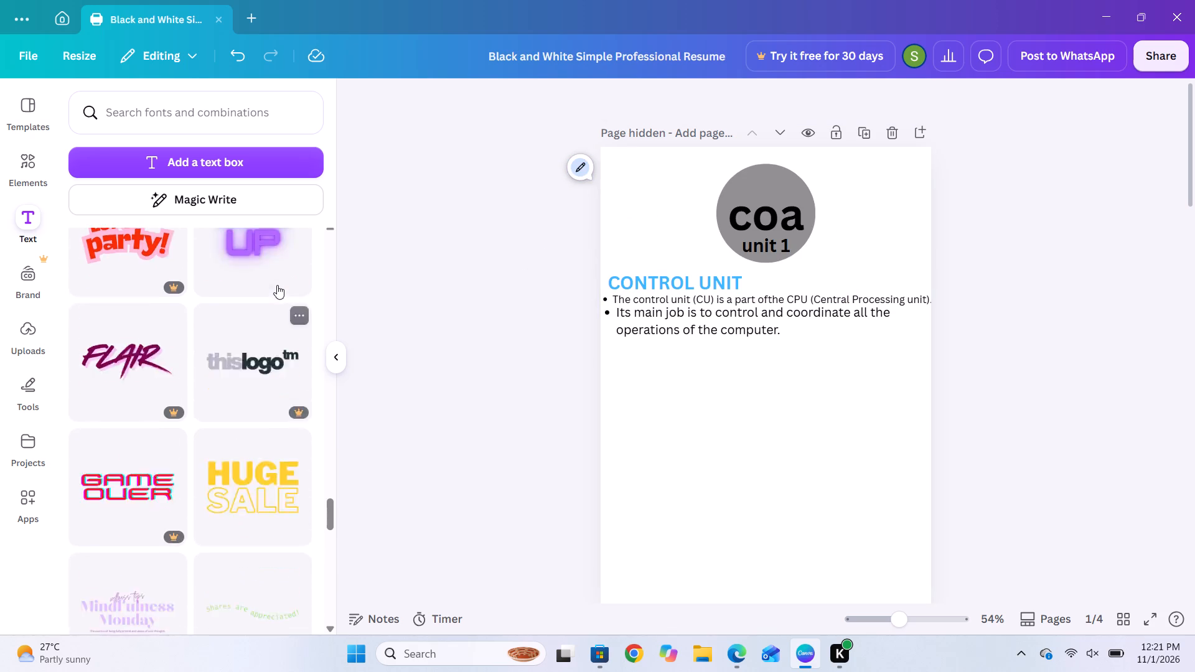
scroll(277, 285, up, 7)
scroll(277, 285, down, 3)
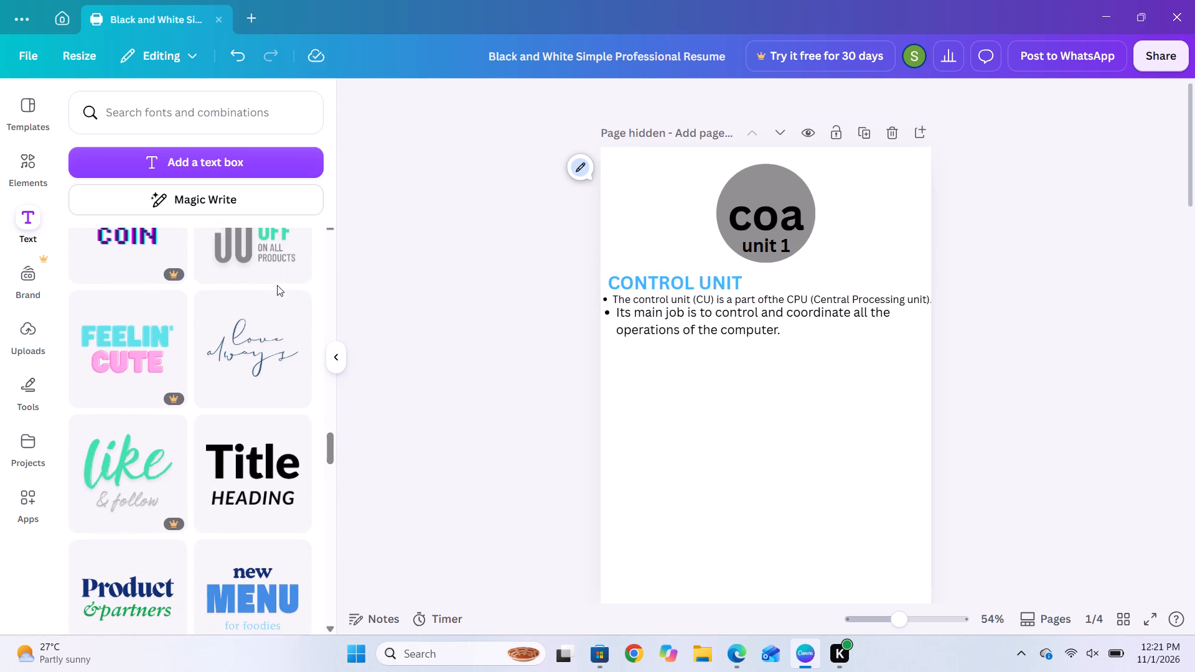
scroll(277, 285, down, 7)
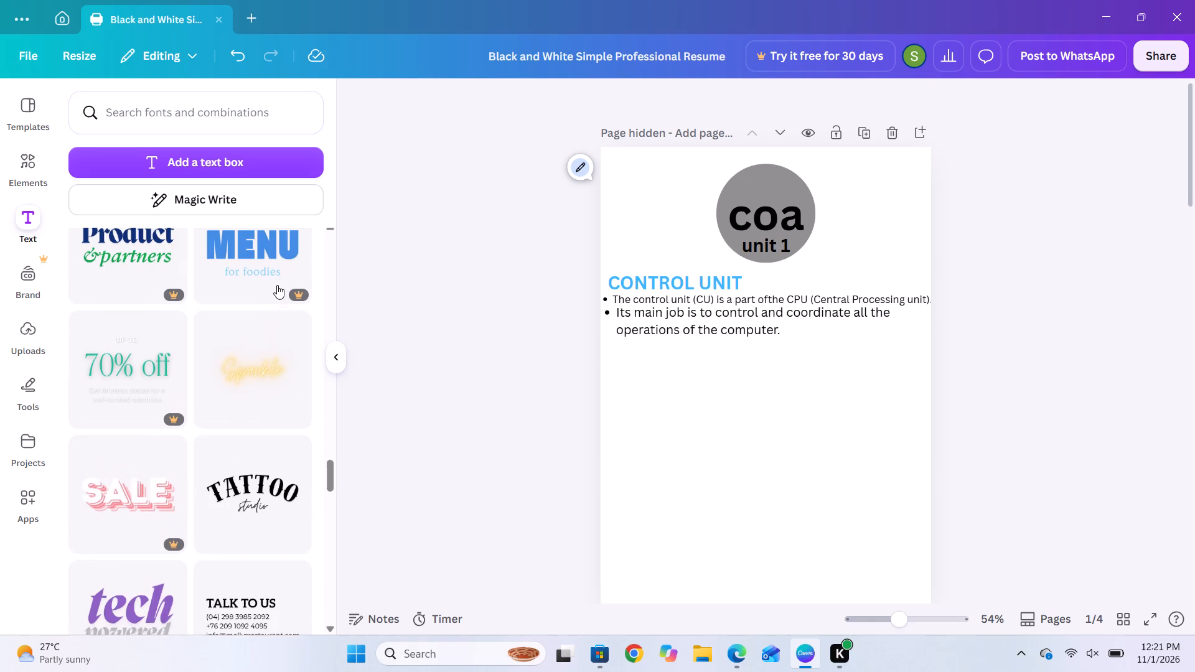
scroll(277, 285, up, 1)
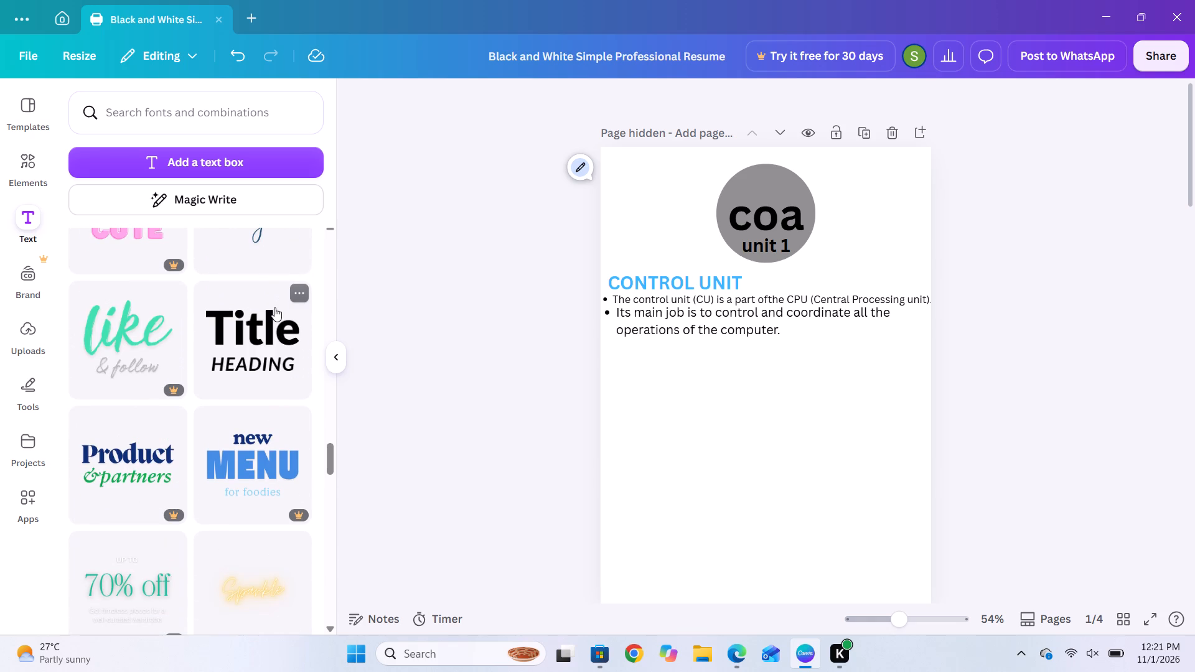
scroll(274, 307, down, 10)
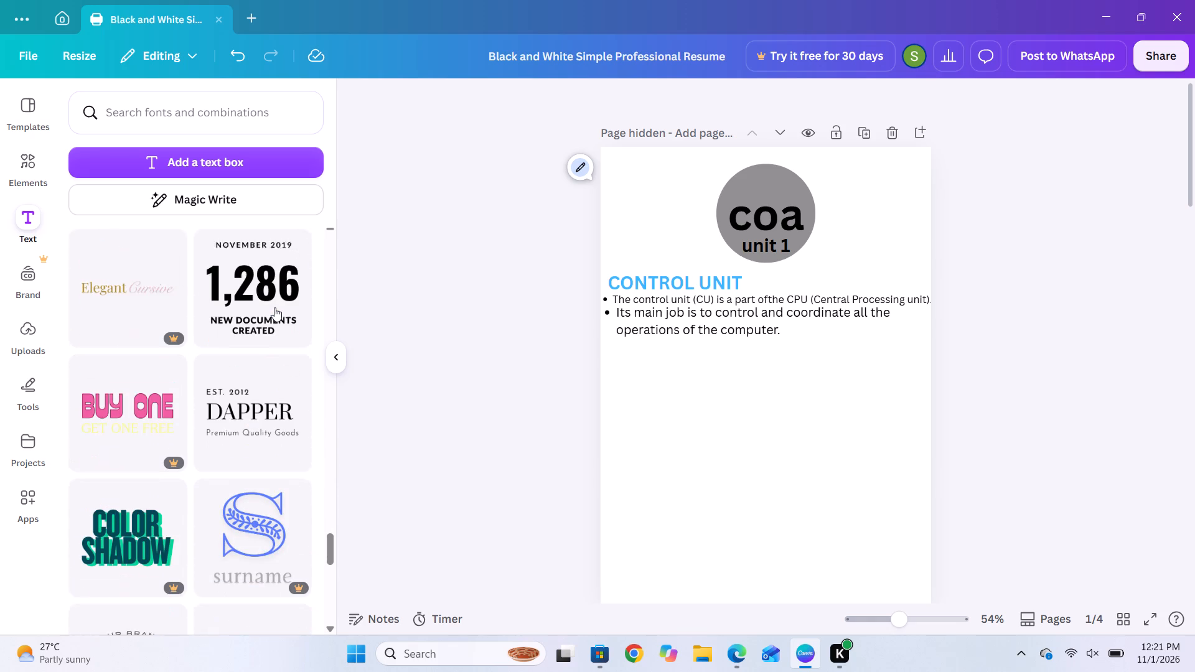
scroll(274, 307, down, 1)
scroll(397, 171, down, 1)
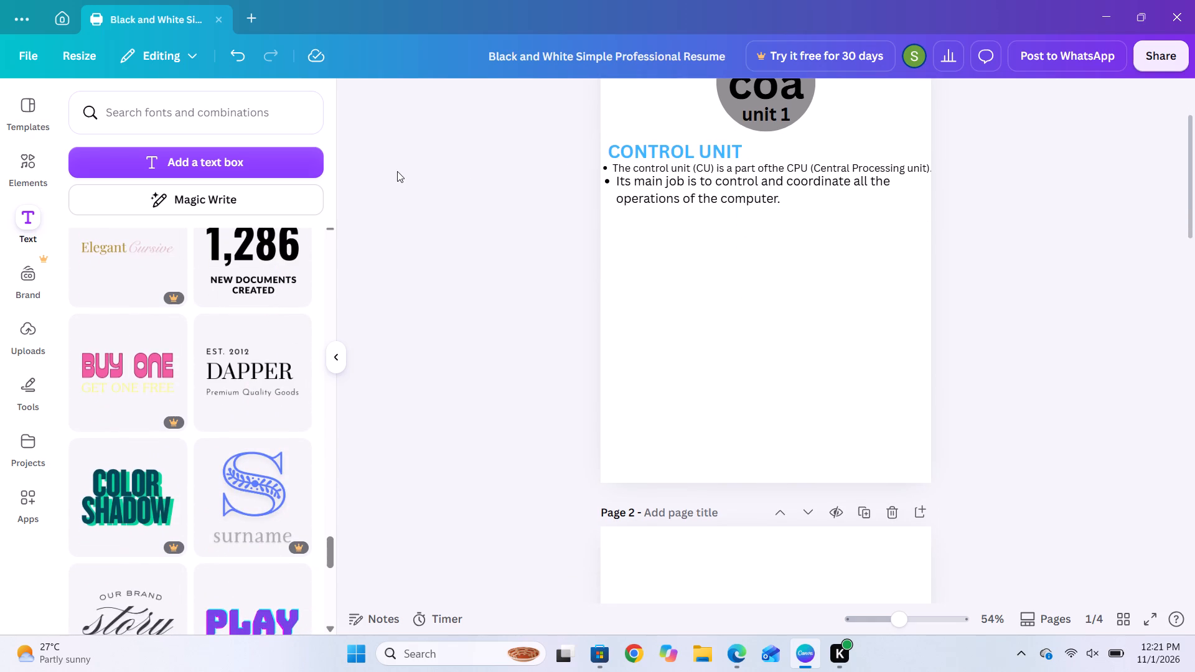
scroll(612, 197, up, 3)
scroll(612, 197, left, 2)
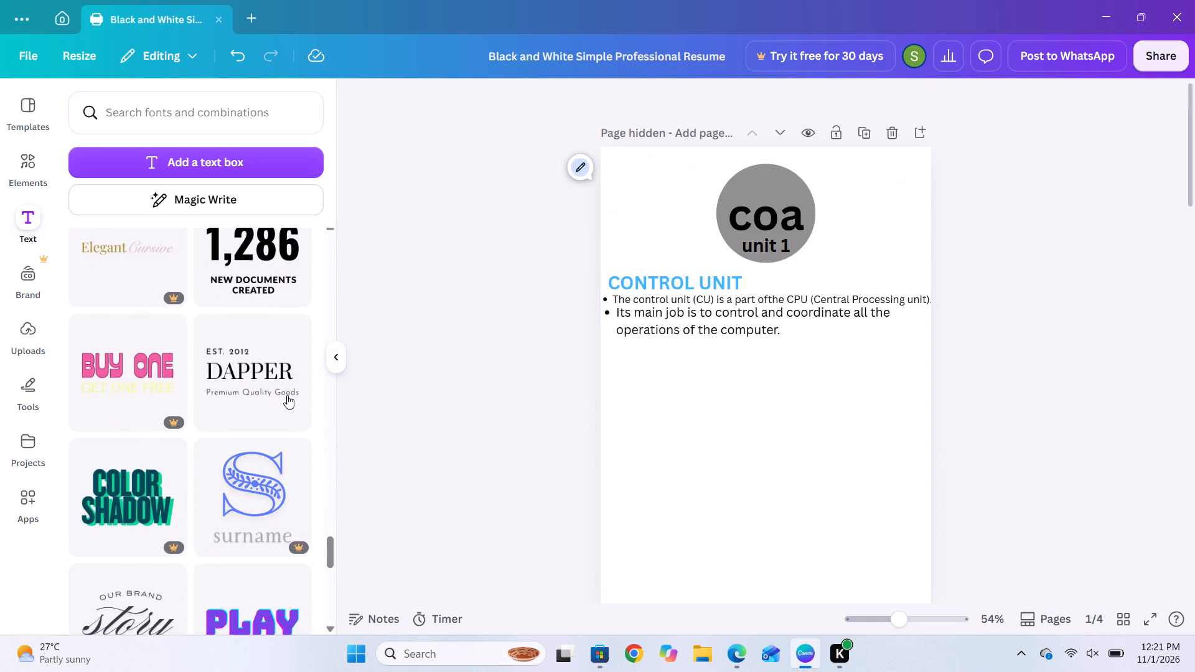
scroll(278, 403, down, 4)
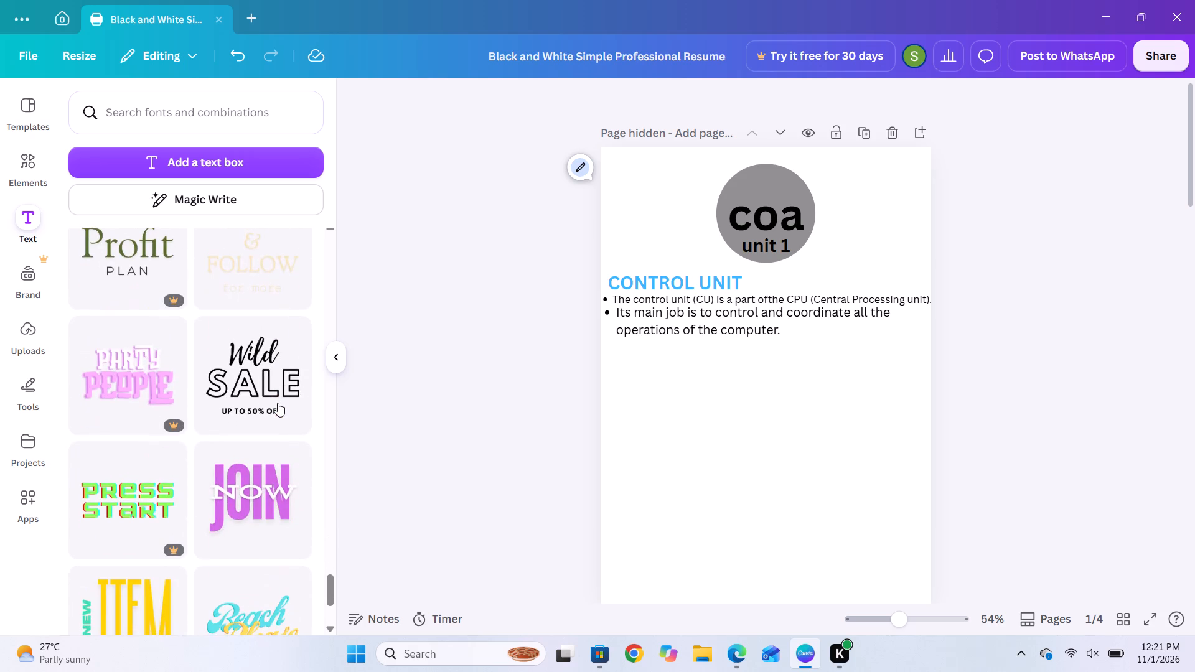
scroll(278, 403, up, 1)
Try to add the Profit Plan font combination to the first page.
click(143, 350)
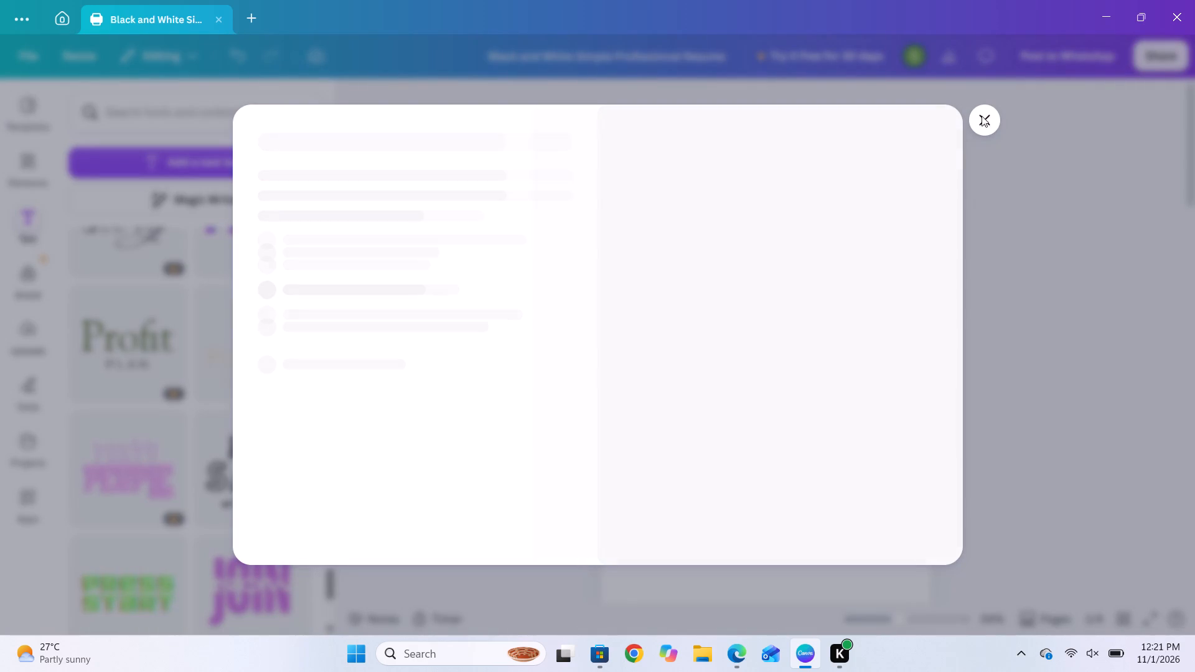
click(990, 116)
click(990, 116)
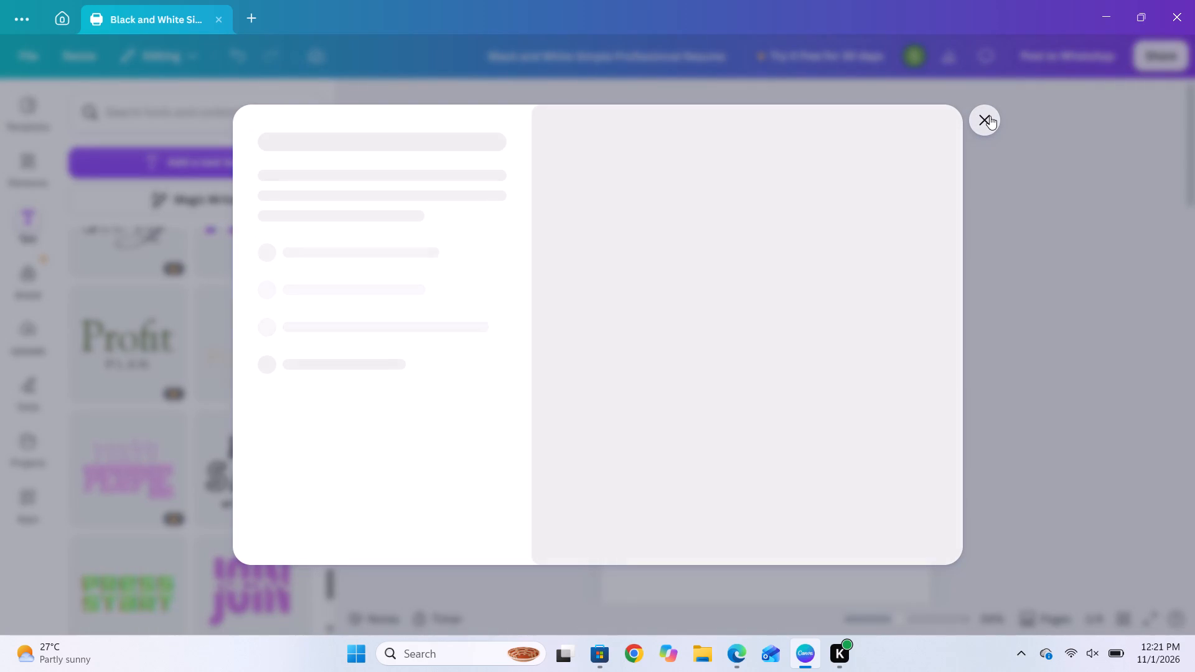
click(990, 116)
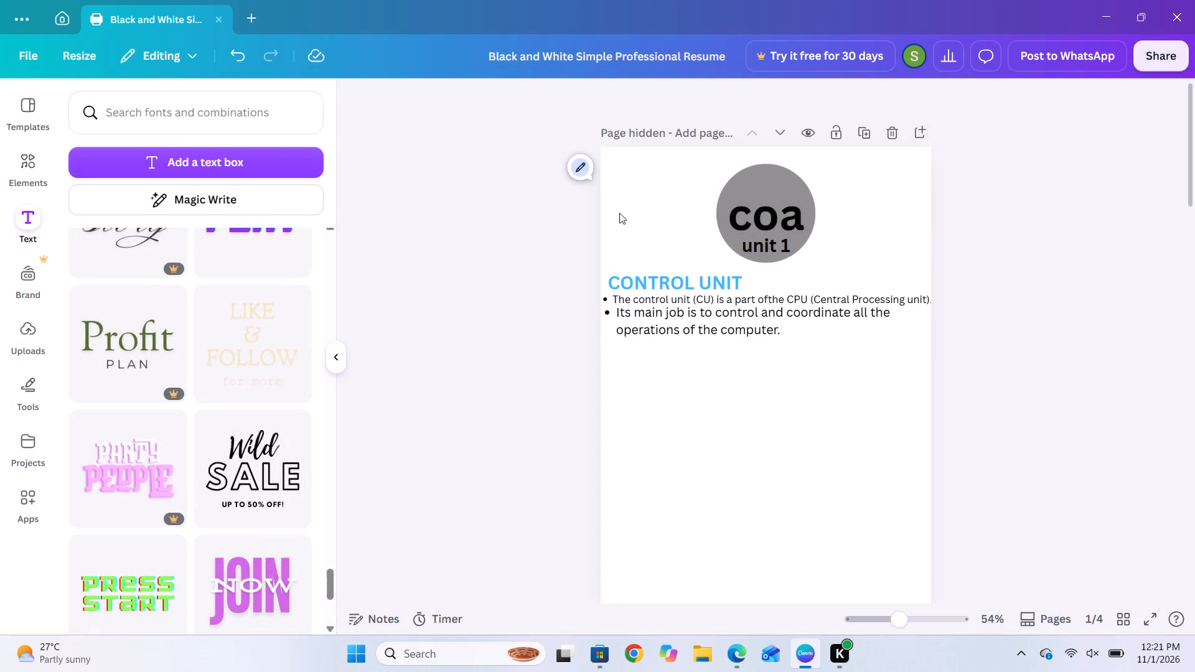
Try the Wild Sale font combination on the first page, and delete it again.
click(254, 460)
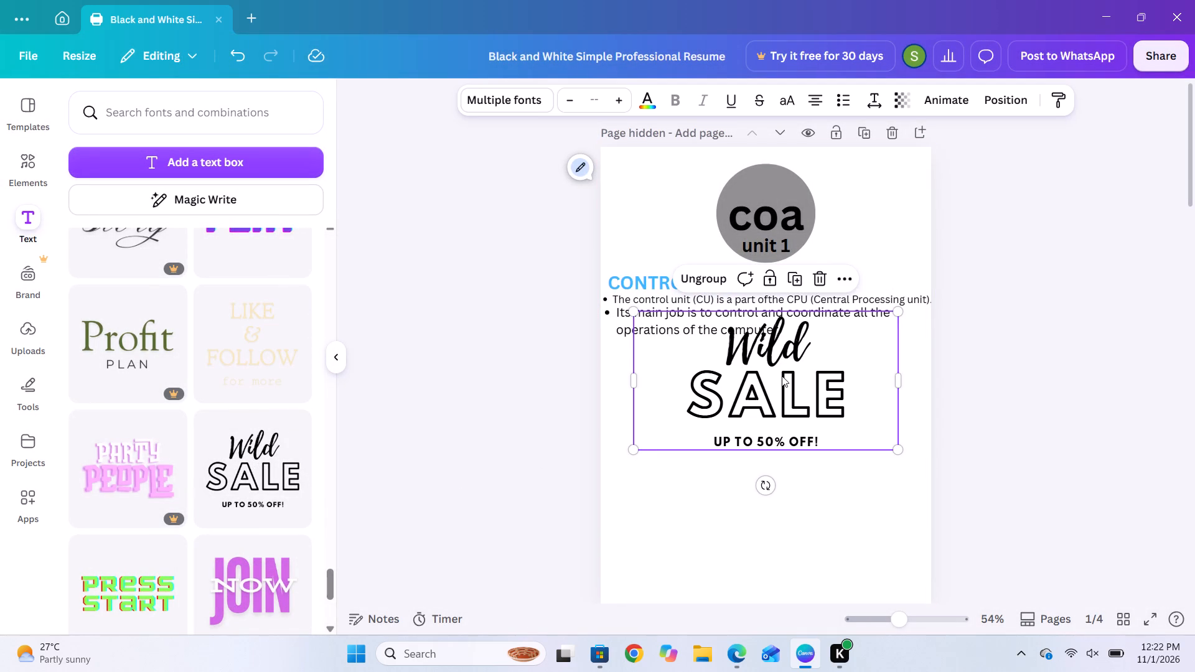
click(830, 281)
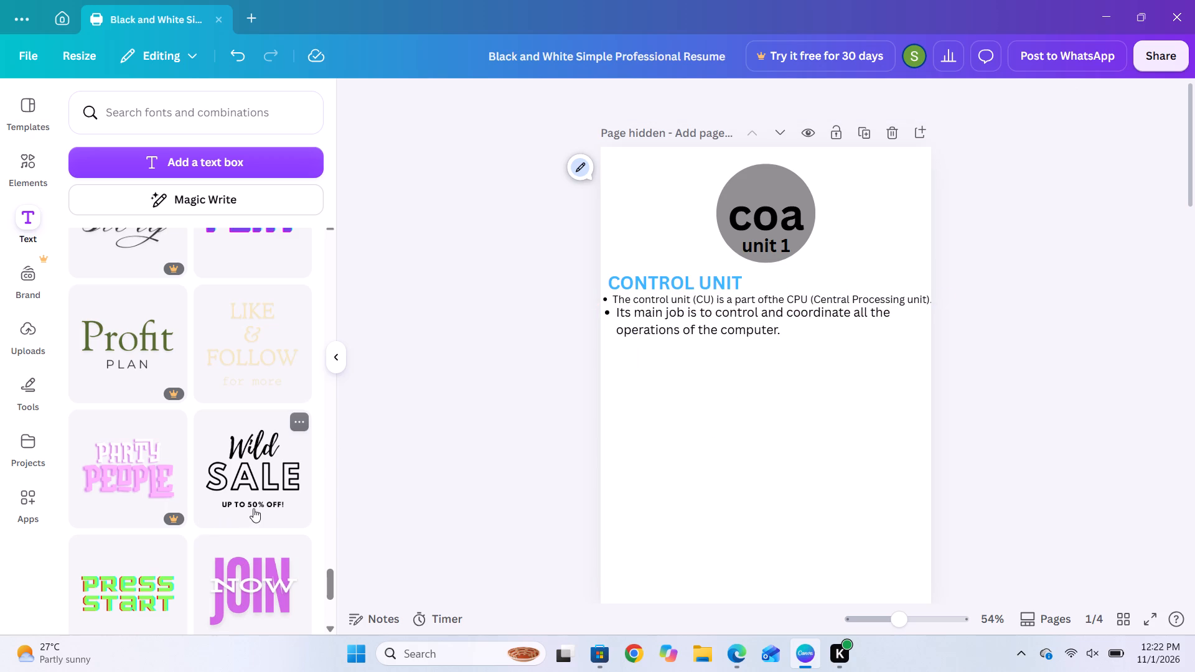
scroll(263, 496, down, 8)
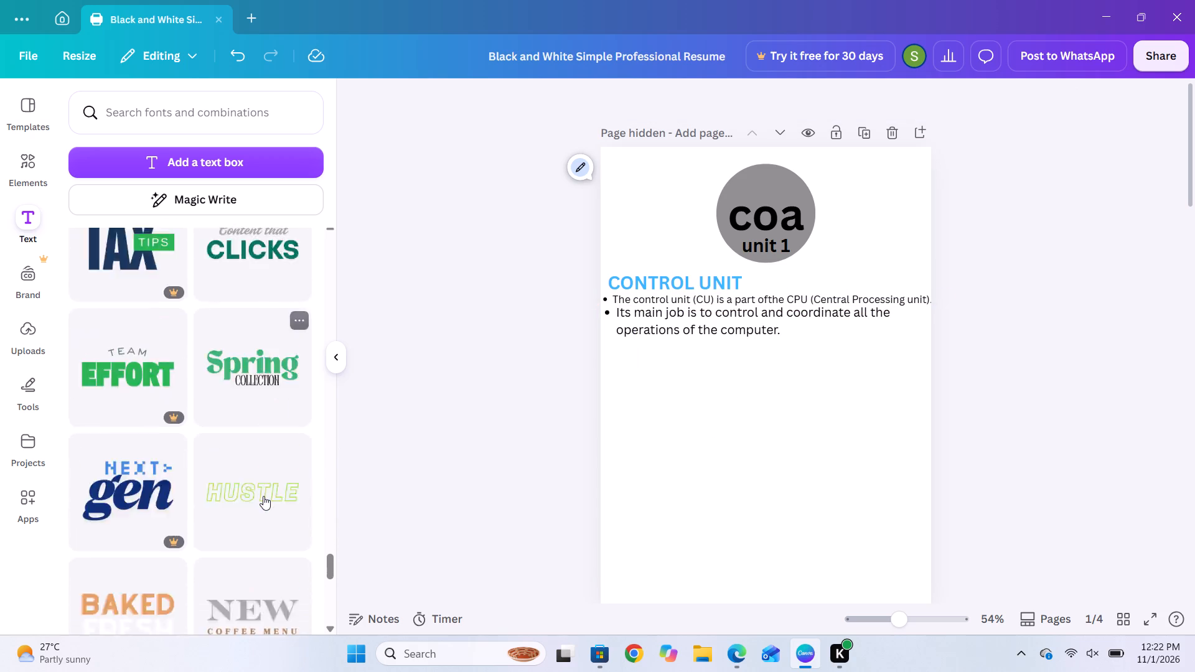
Draw a straight horizontal black line about 6 units long, centred below the second bulleted sentence on the first page.
click(40, 401)
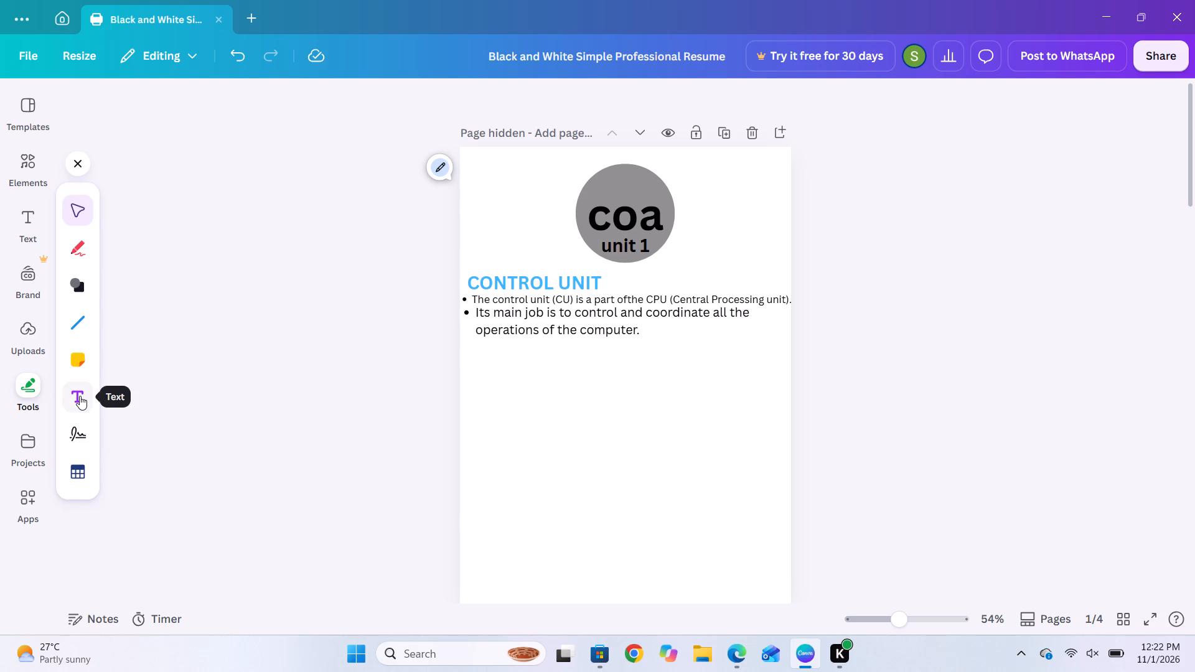
click(82, 368)
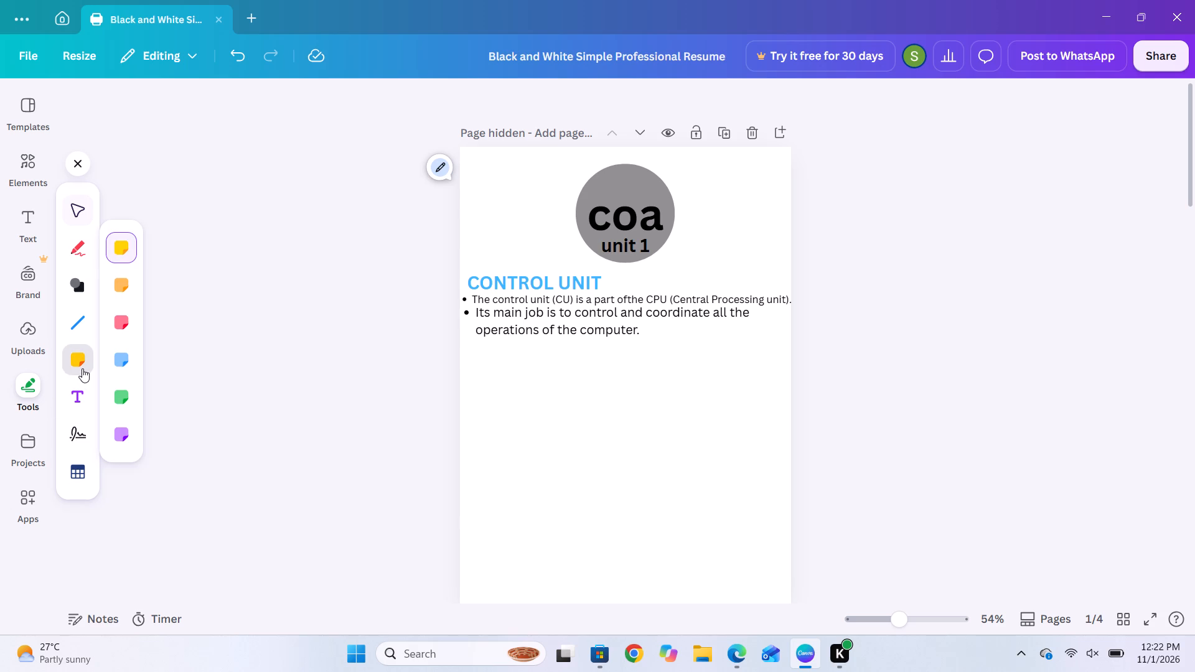
click(82, 322)
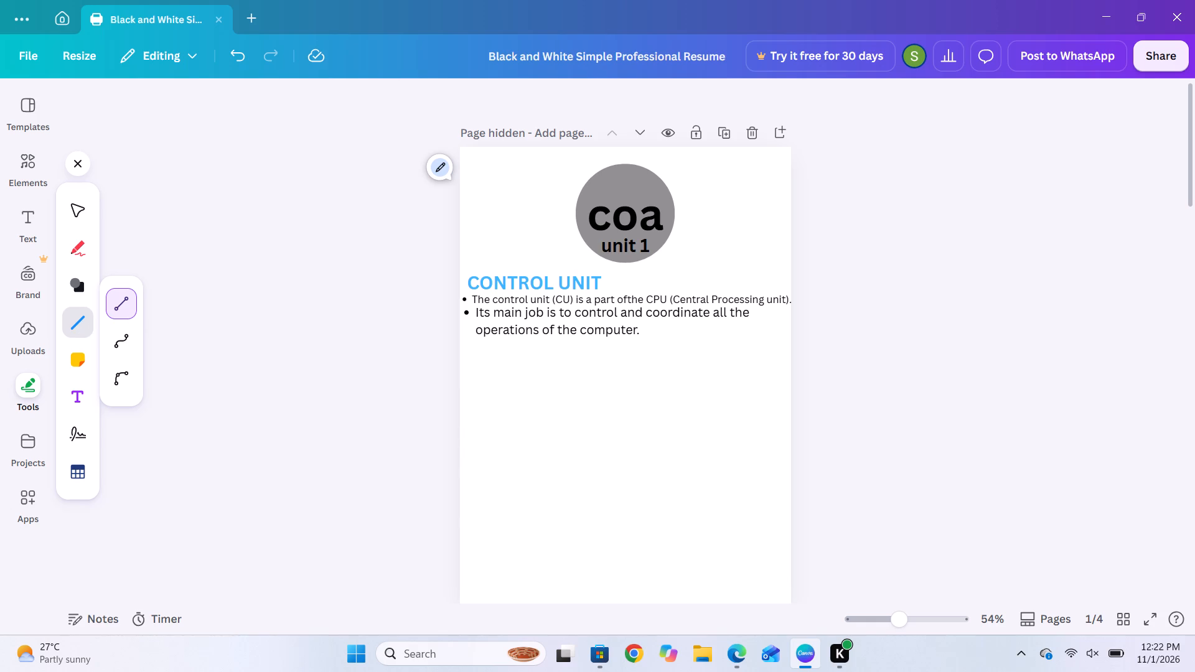
drag(568, 357, 660, 358)
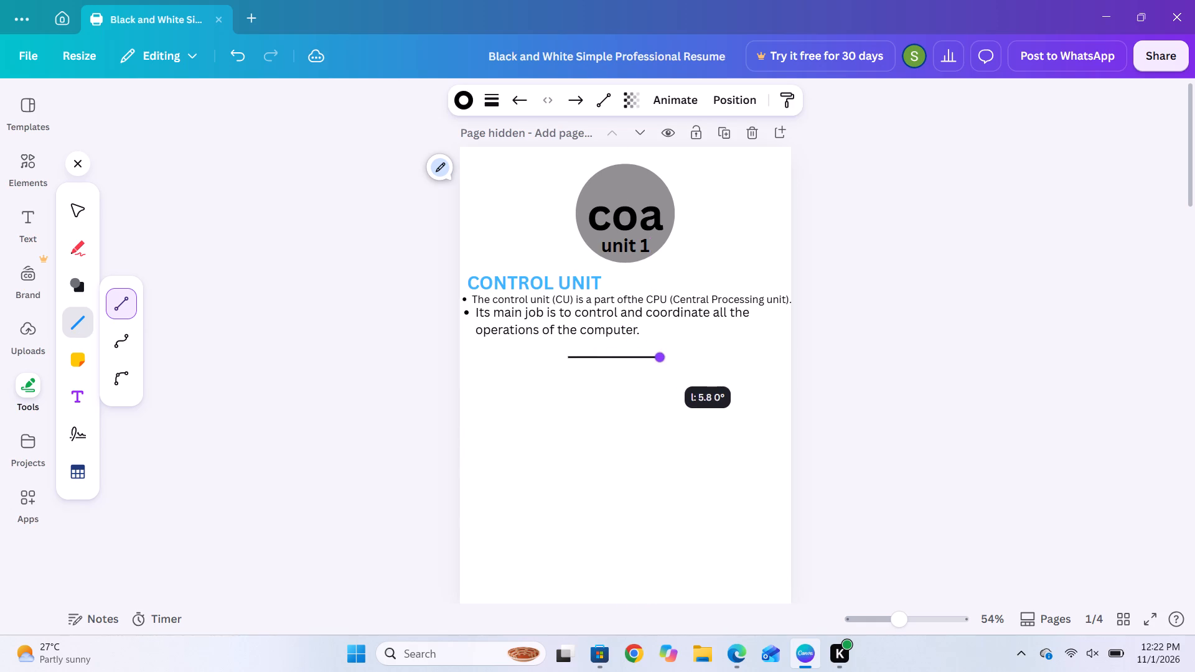
drag(660, 358, 665, 358)
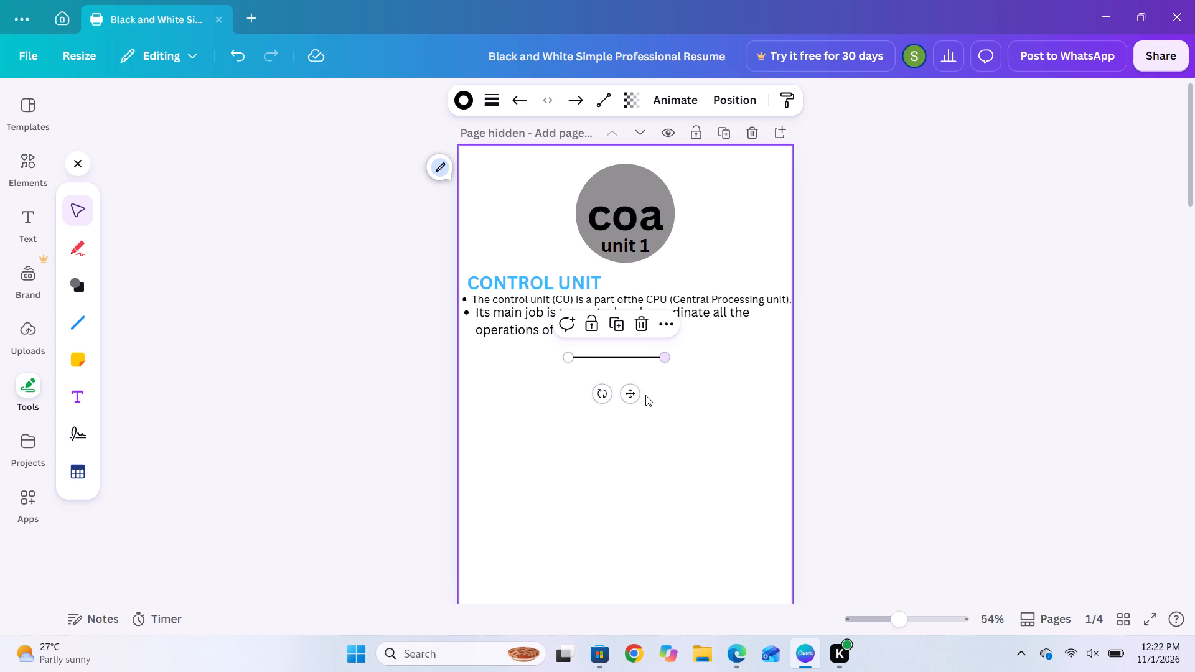
click(630, 395)
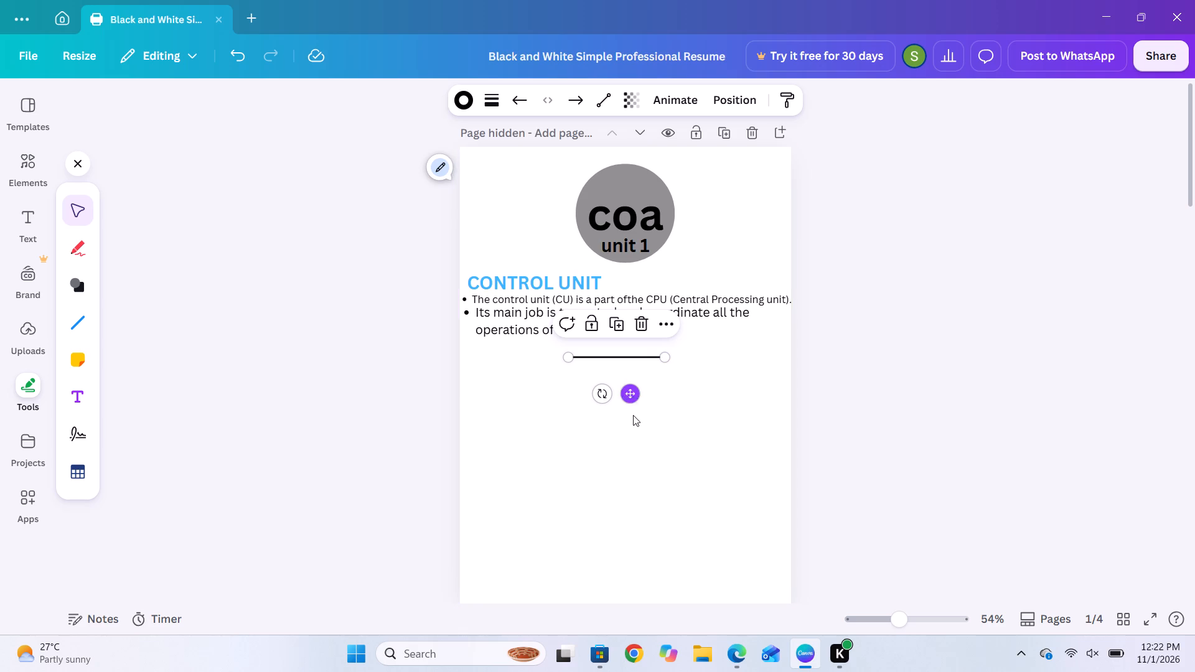
click(634, 423)
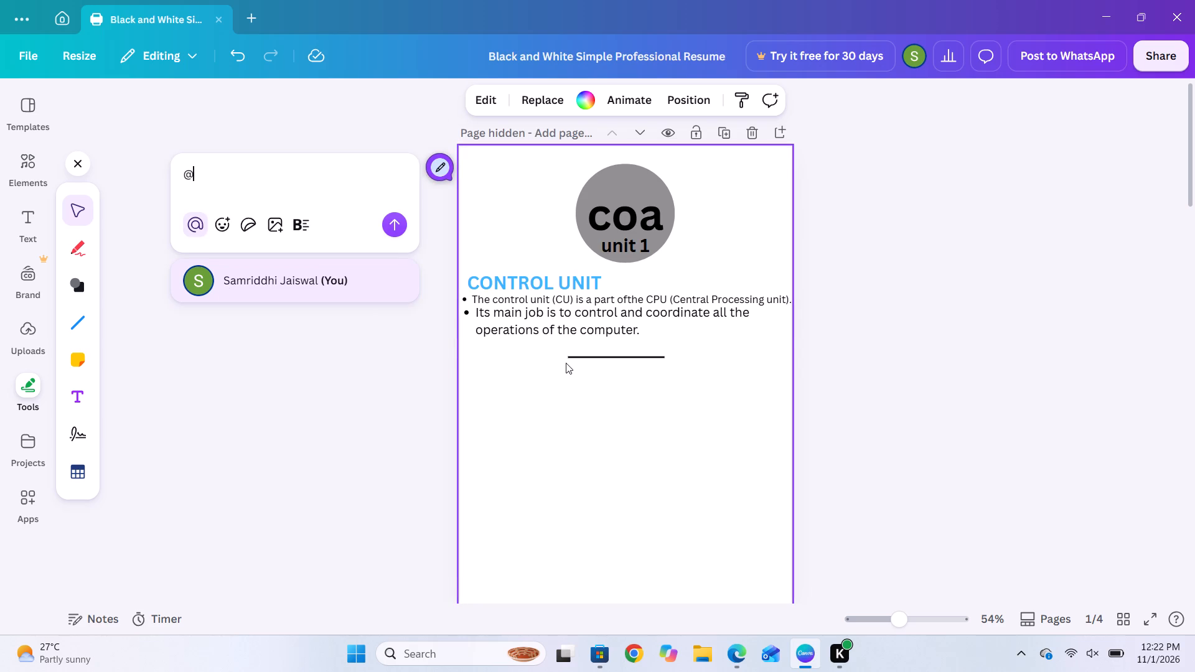
Draw a straight vertical line downward from the horizontal line's left end, forming a corner below the bulleted sentences.
click(77, 322)
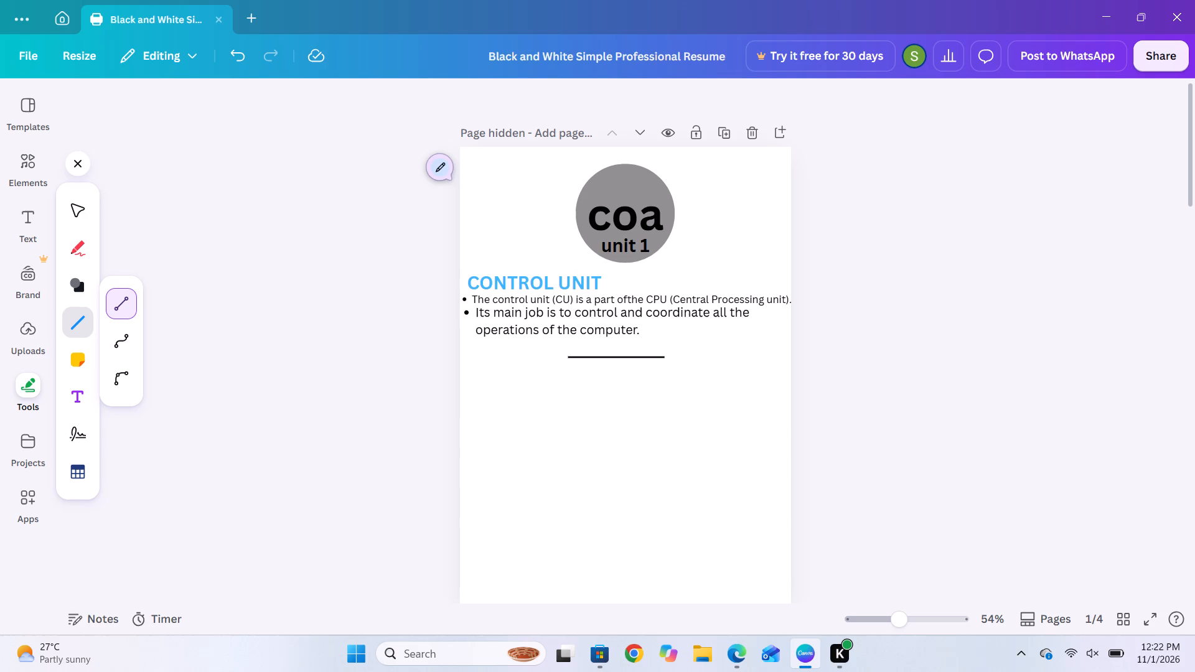
drag(569, 358, 573, 414)
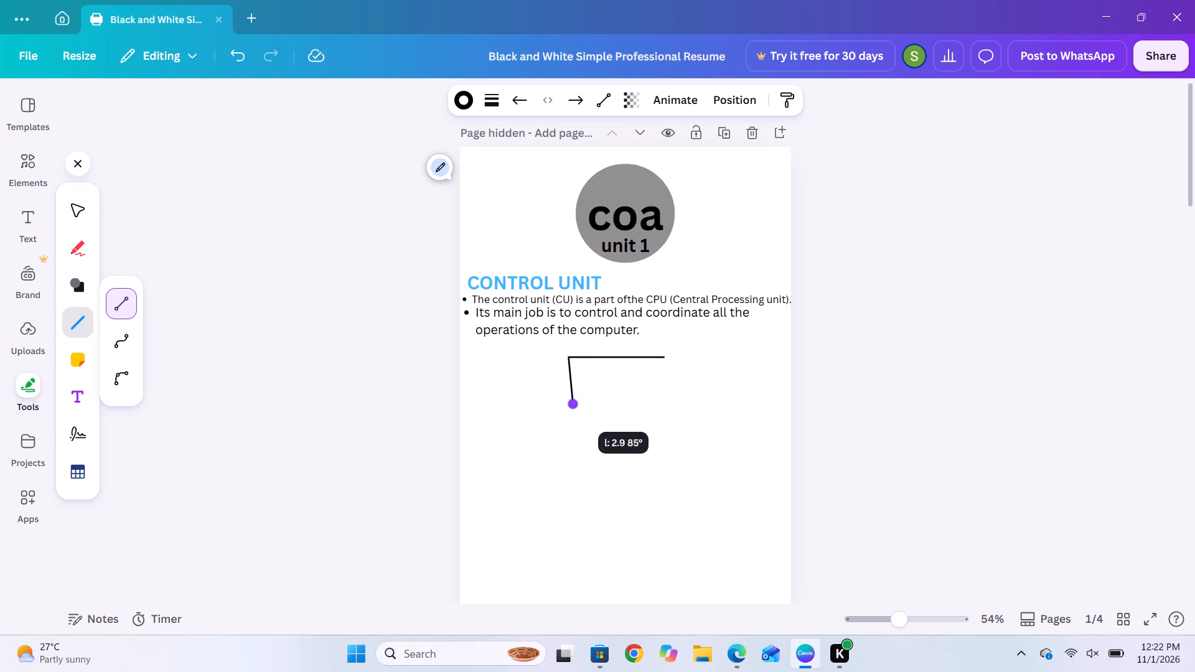
drag(573, 414, 565, 498)
click(544, 484)
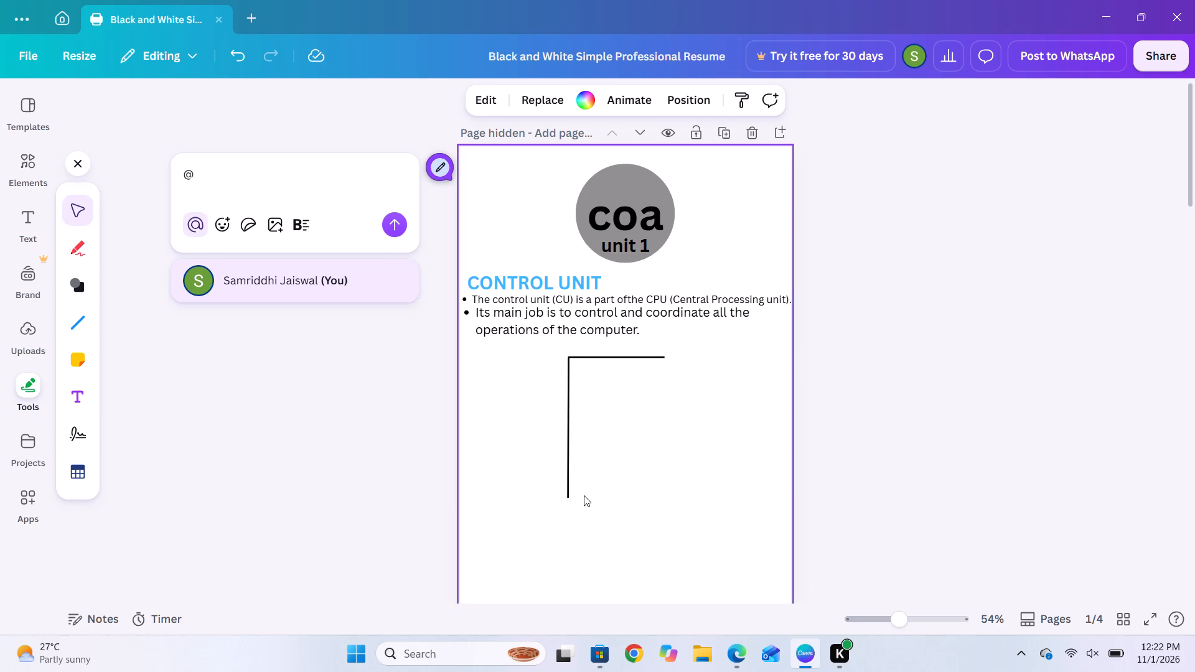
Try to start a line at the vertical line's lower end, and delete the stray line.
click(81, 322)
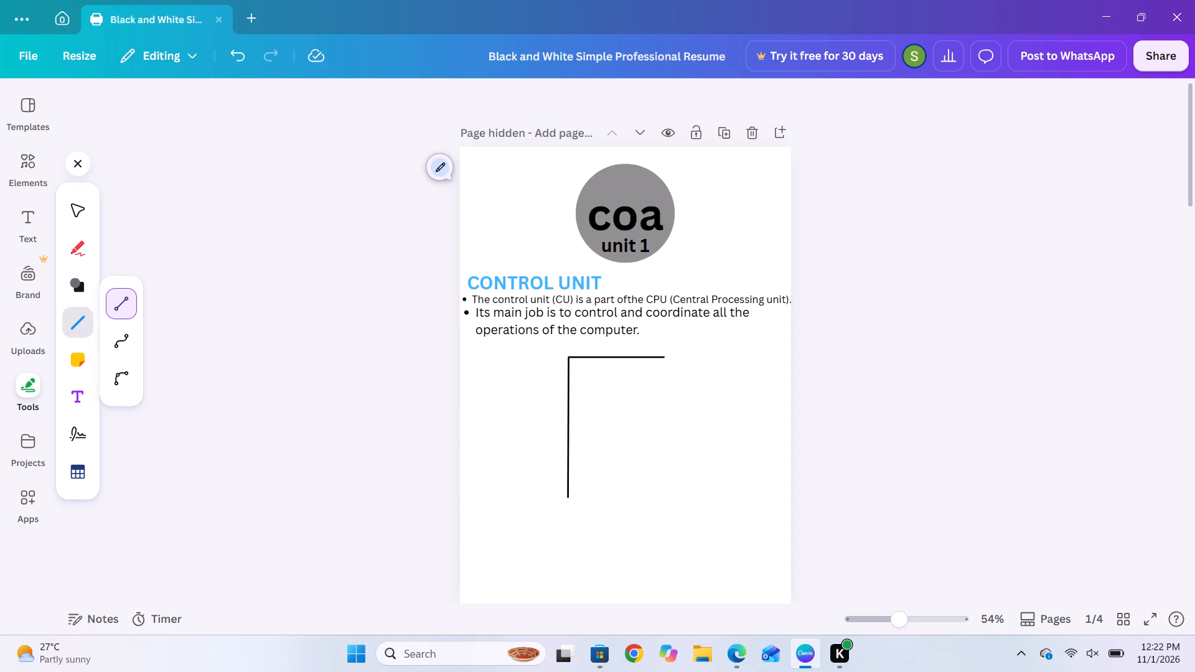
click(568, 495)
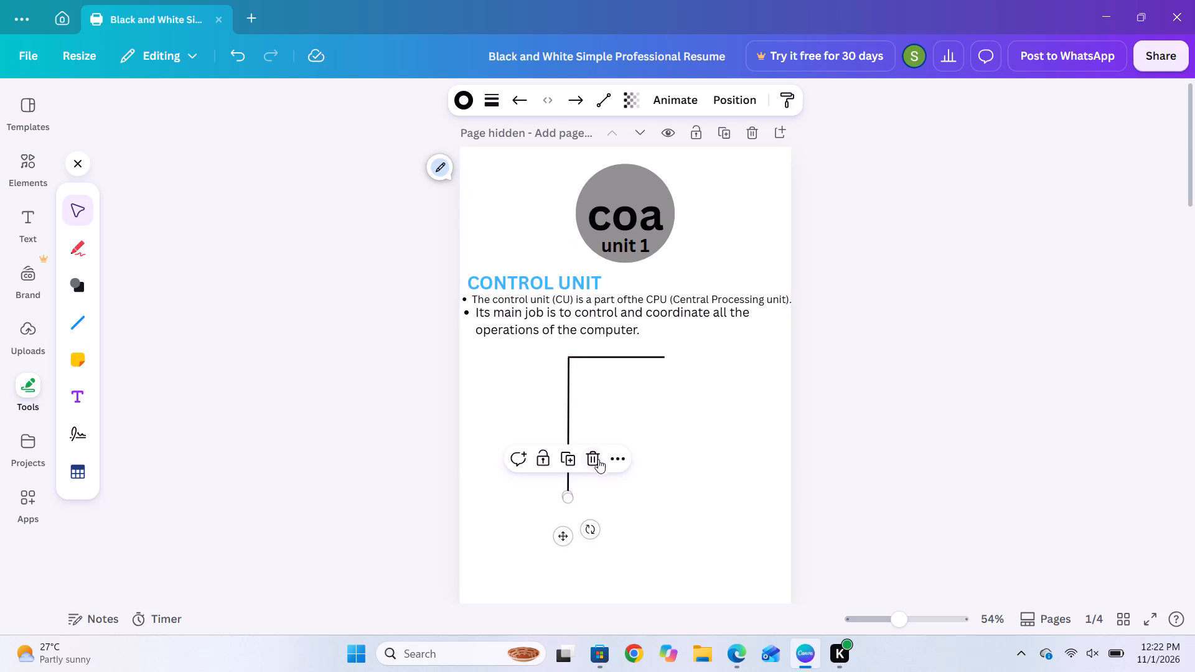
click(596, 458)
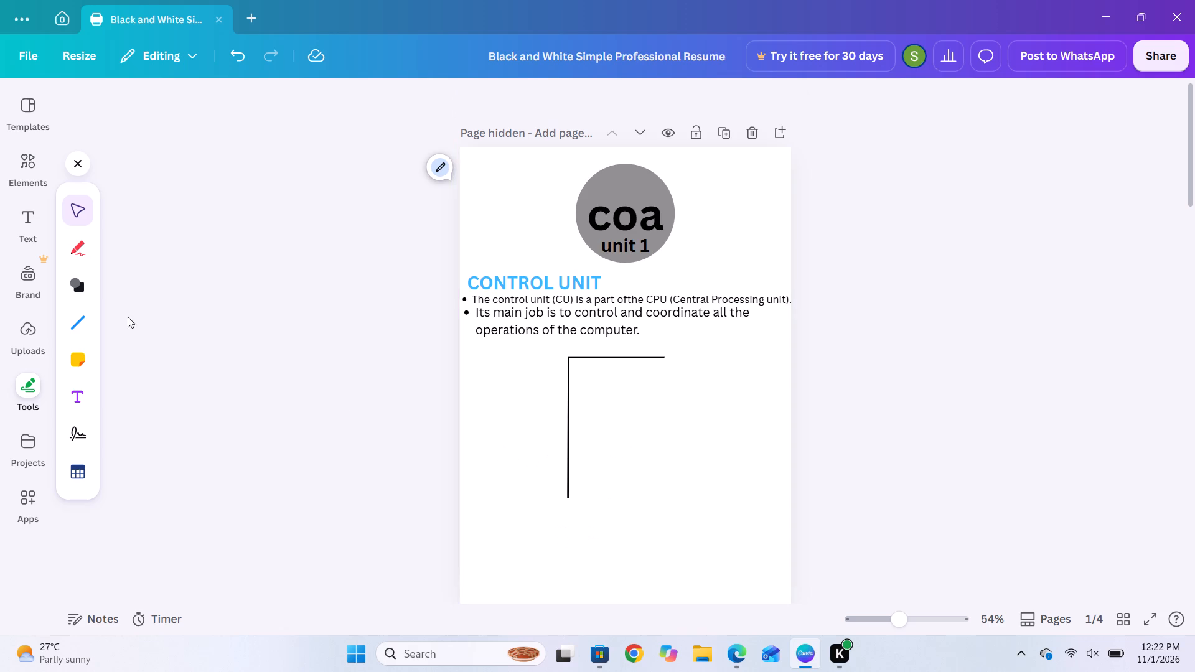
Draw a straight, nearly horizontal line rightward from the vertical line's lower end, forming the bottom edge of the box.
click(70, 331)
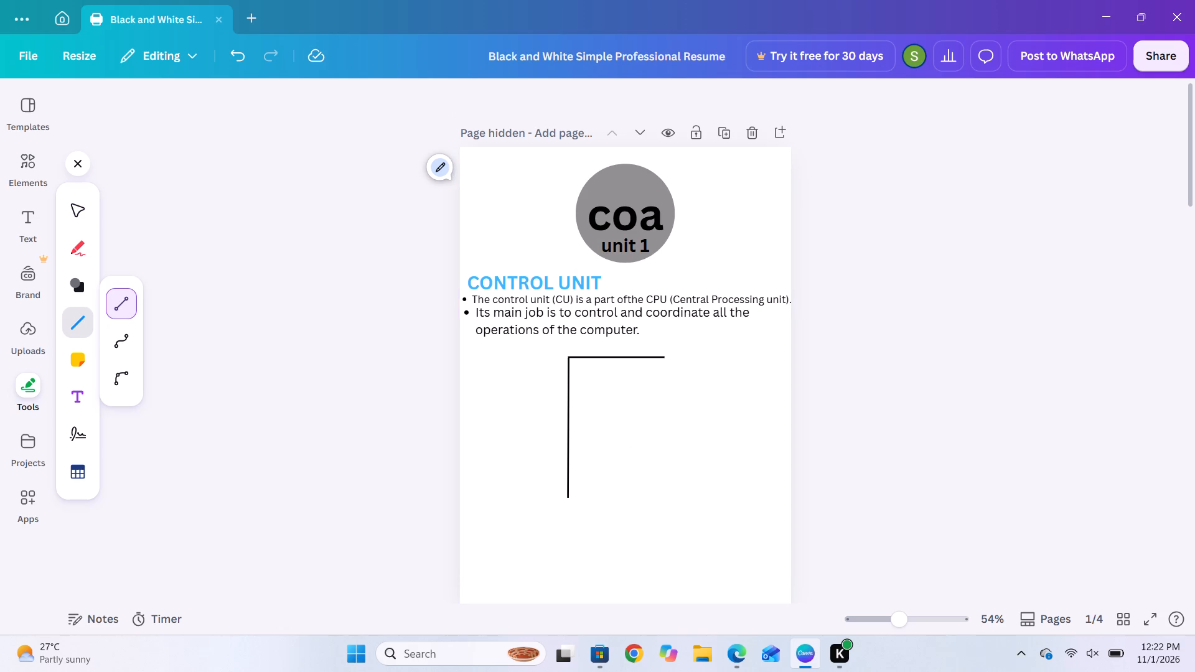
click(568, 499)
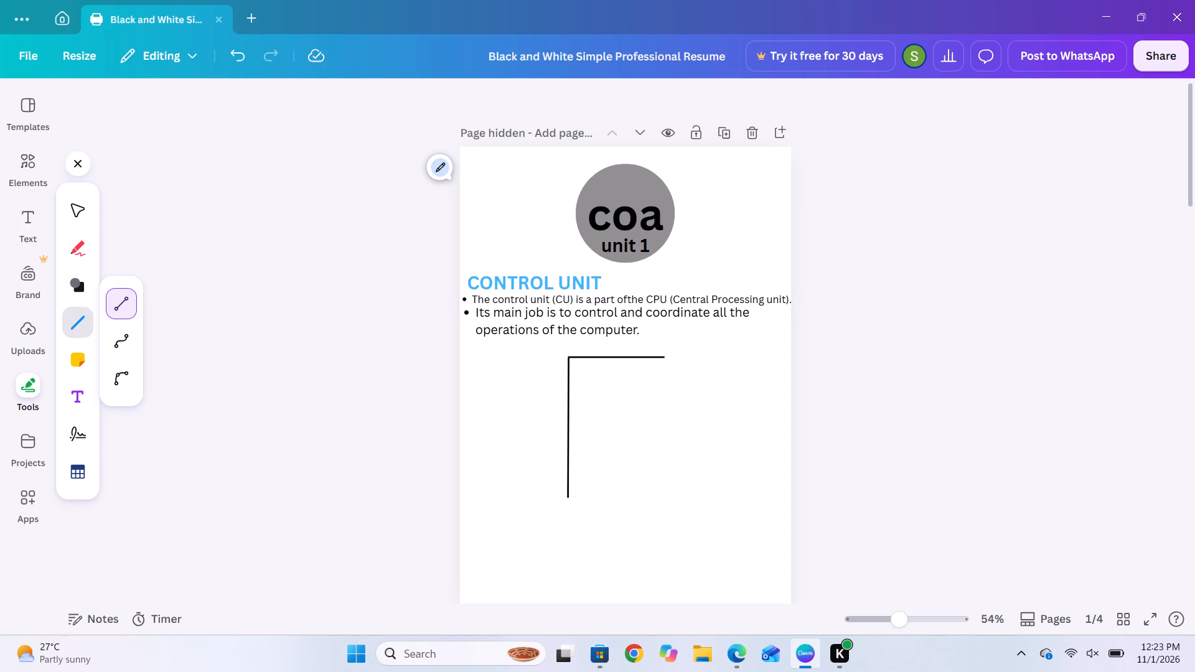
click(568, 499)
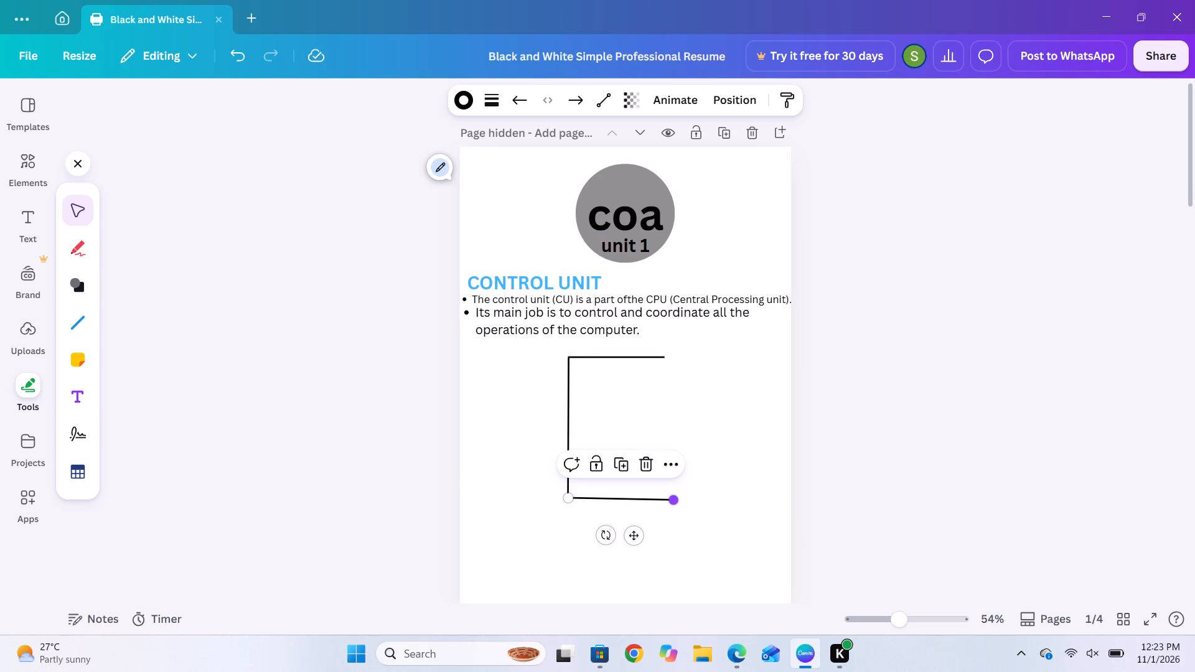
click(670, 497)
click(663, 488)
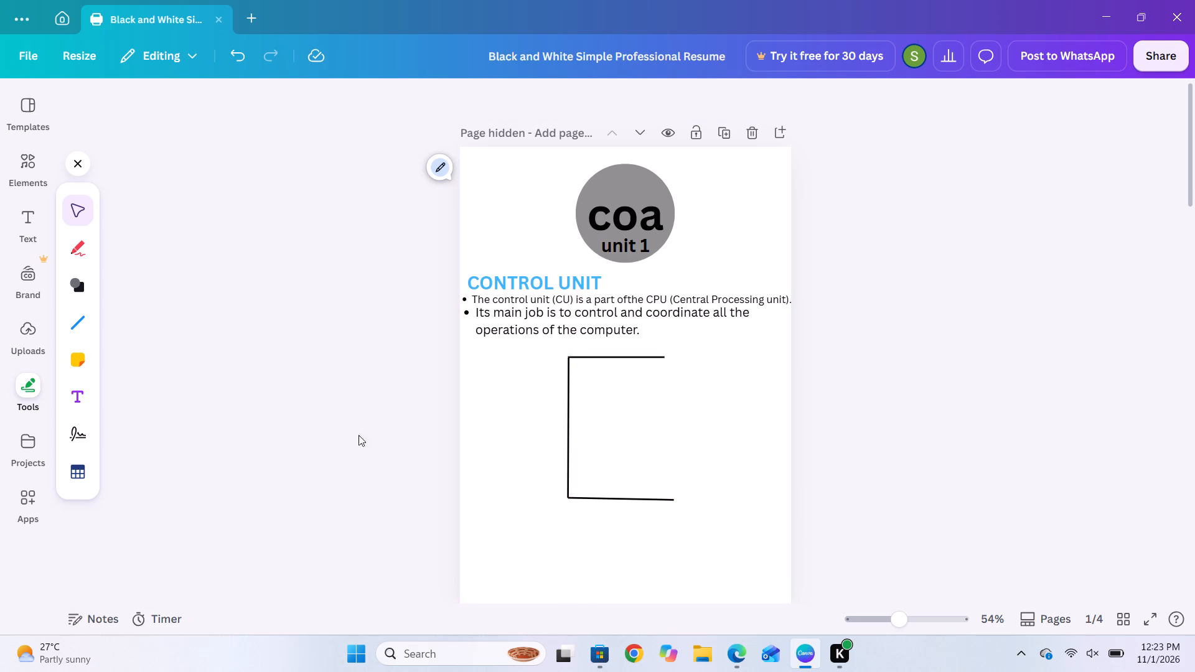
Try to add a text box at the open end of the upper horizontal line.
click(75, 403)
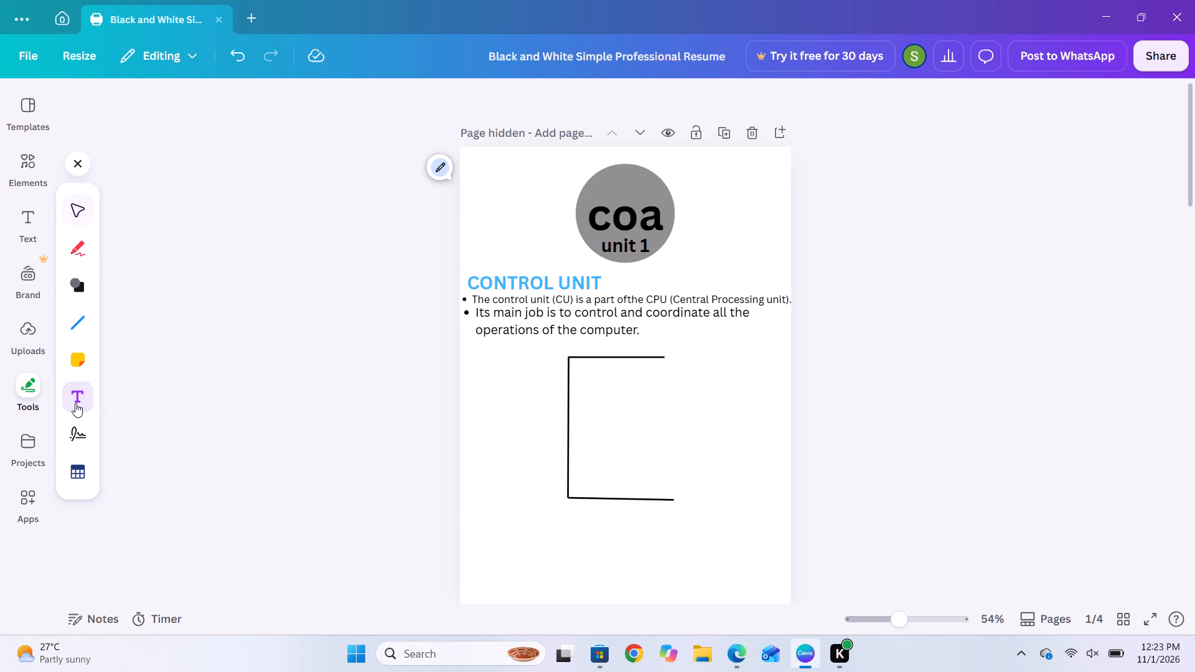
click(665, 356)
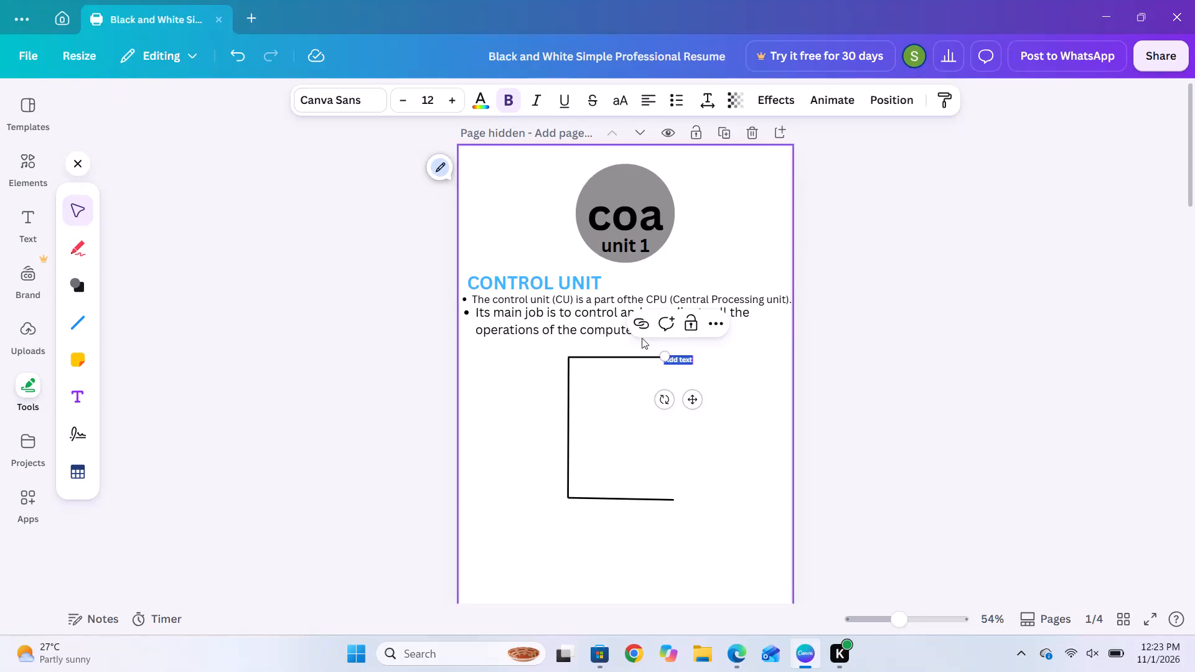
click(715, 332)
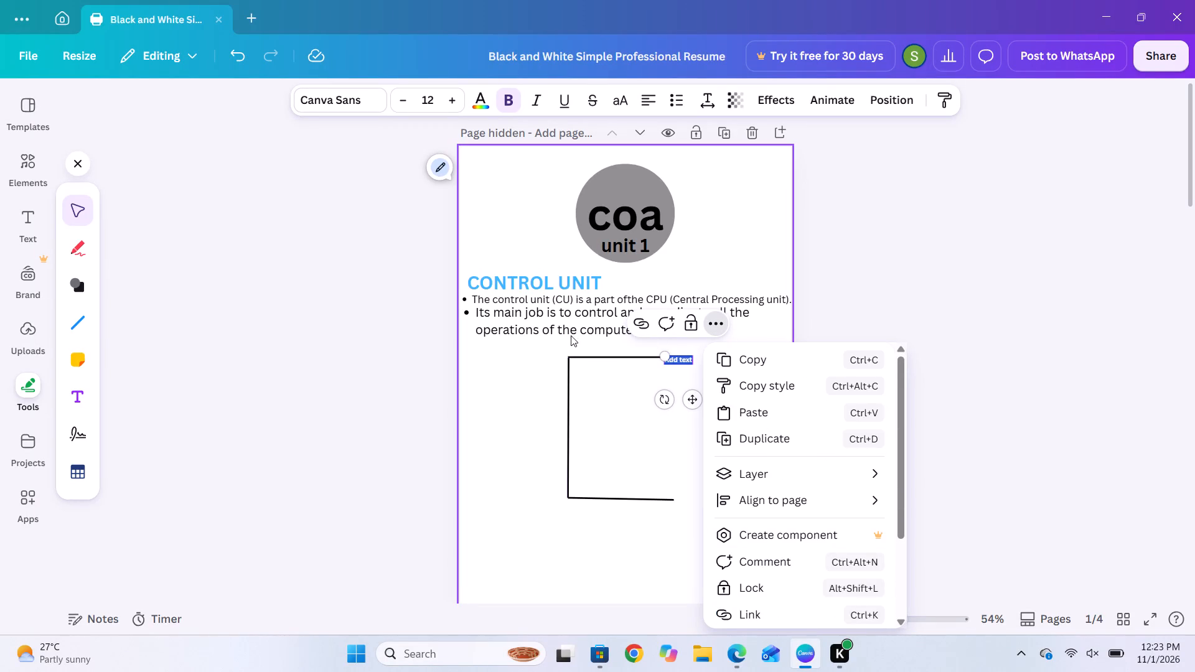
Delete the three drawn lines and the placeholder text box together from the first page.
drag(565, 353, 693, 547)
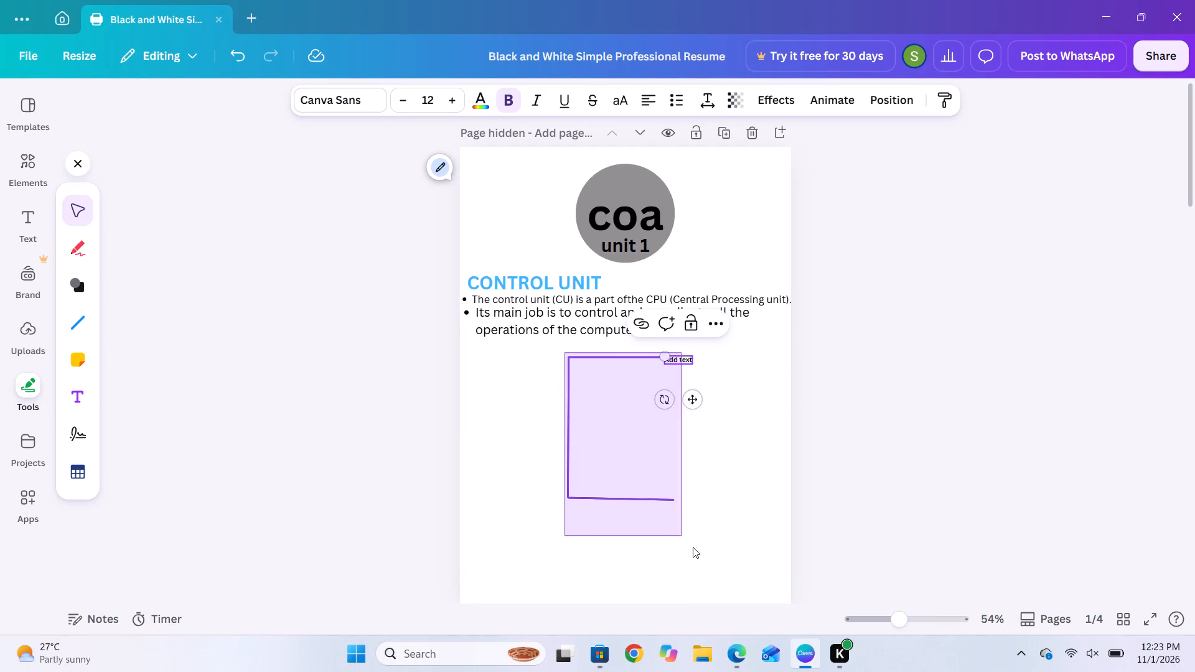
drag(693, 547, 706, 562)
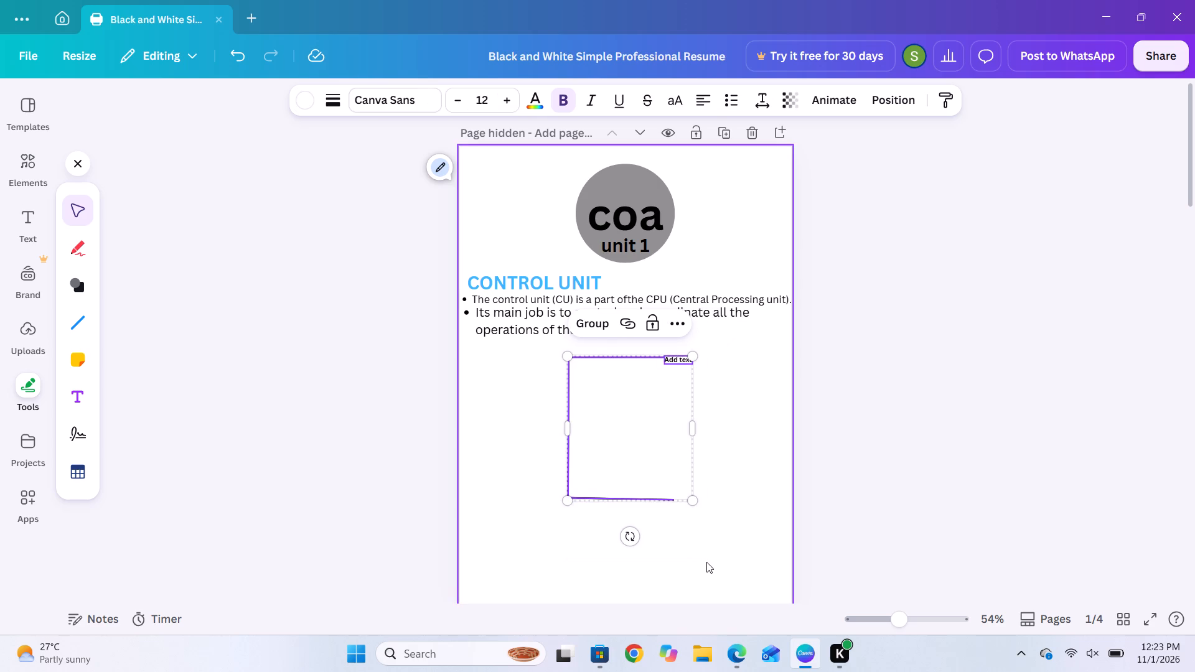
key(BackSpace)
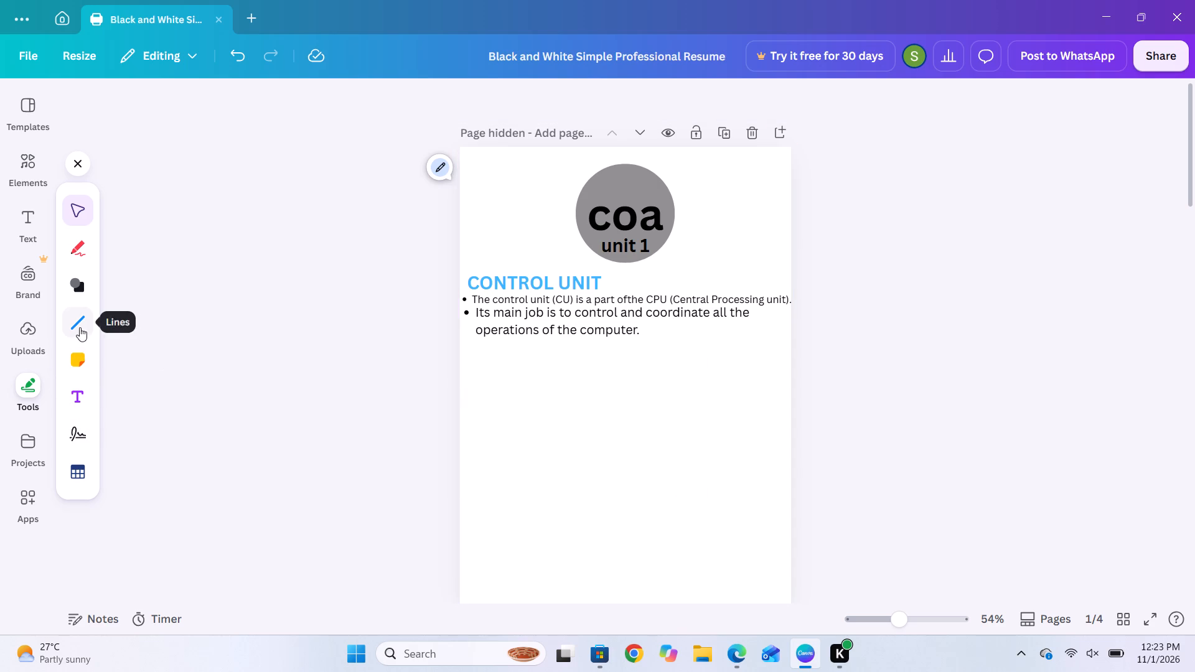
Place a blue rounded square below the second bulleted sentence and stretch it into a tall, slightly wider rectangle.
click(79, 293)
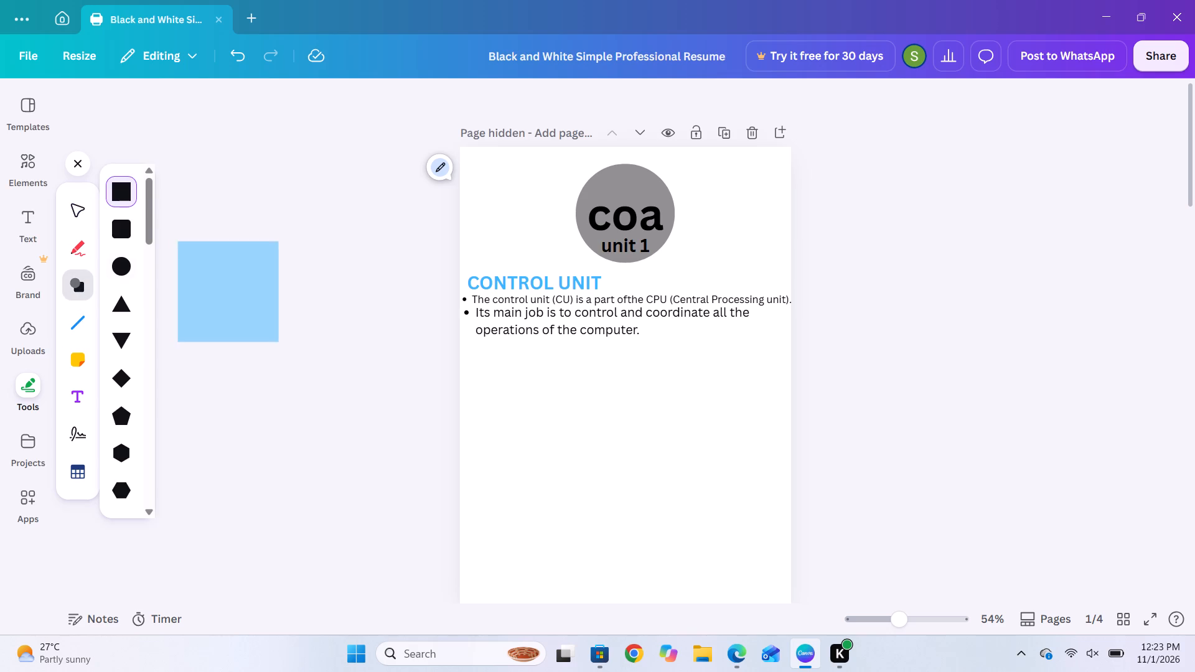
click(129, 226)
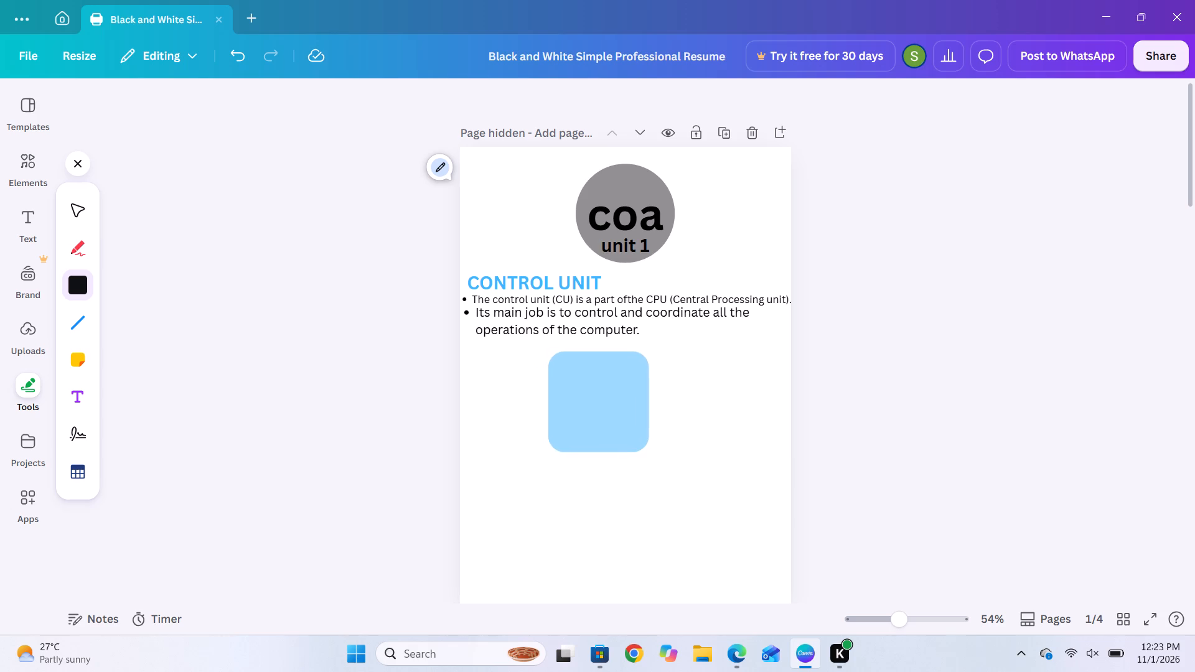
click(571, 348)
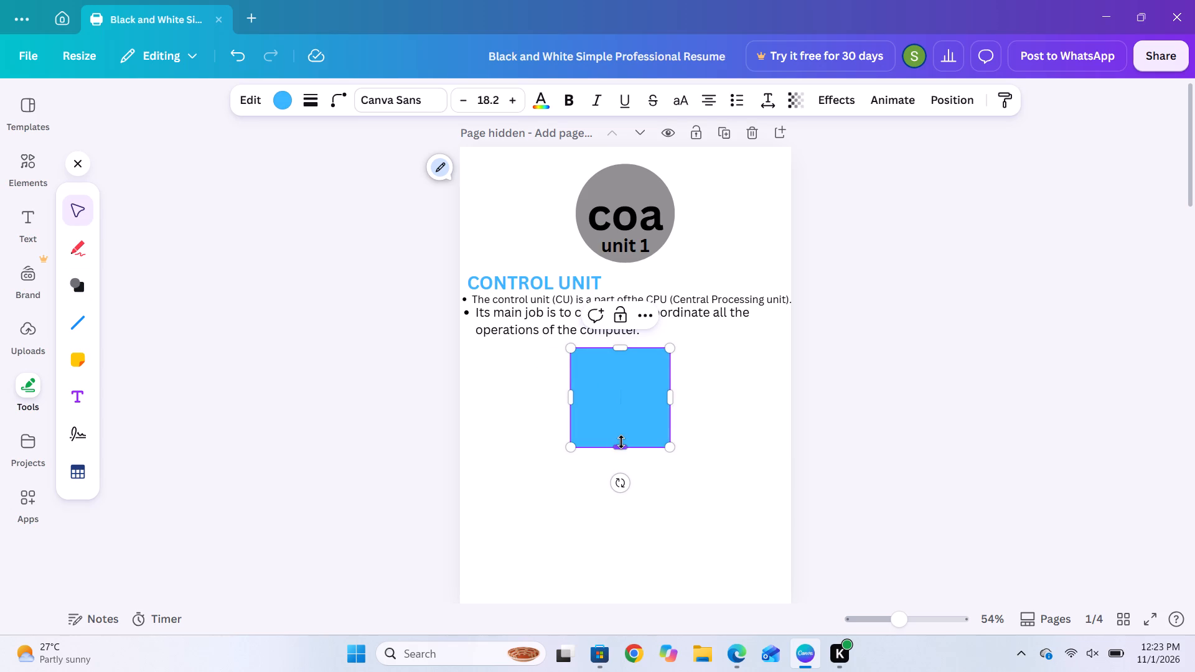
drag(621, 442, 622, 494)
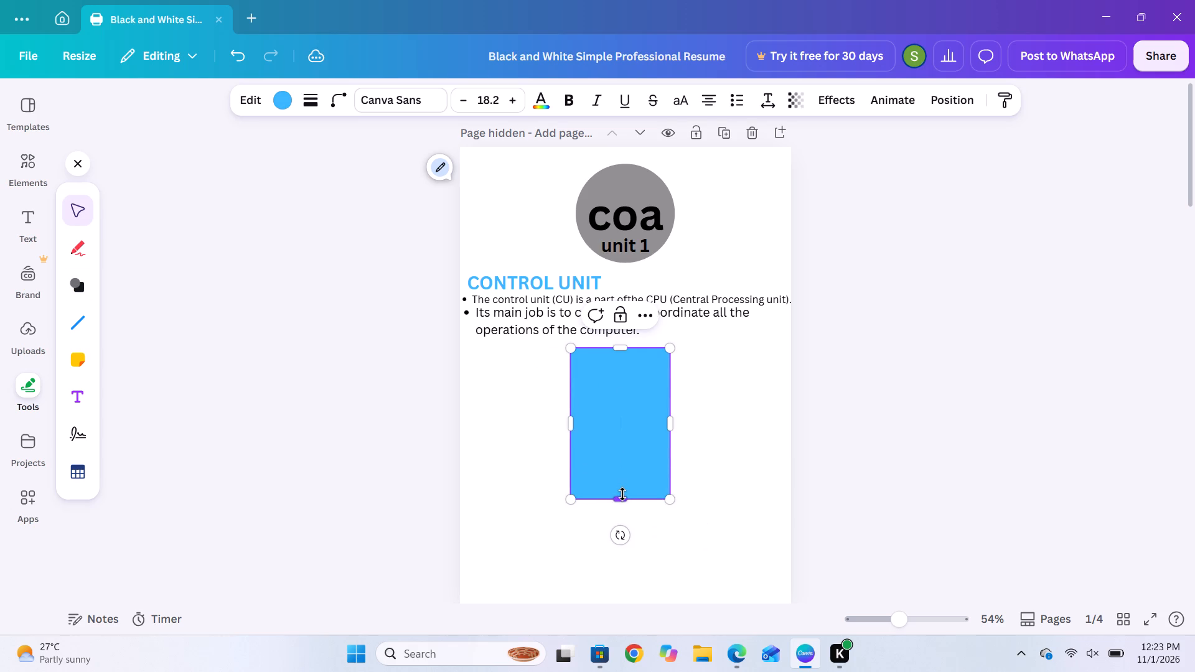
drag(672, 430, 680, 429)
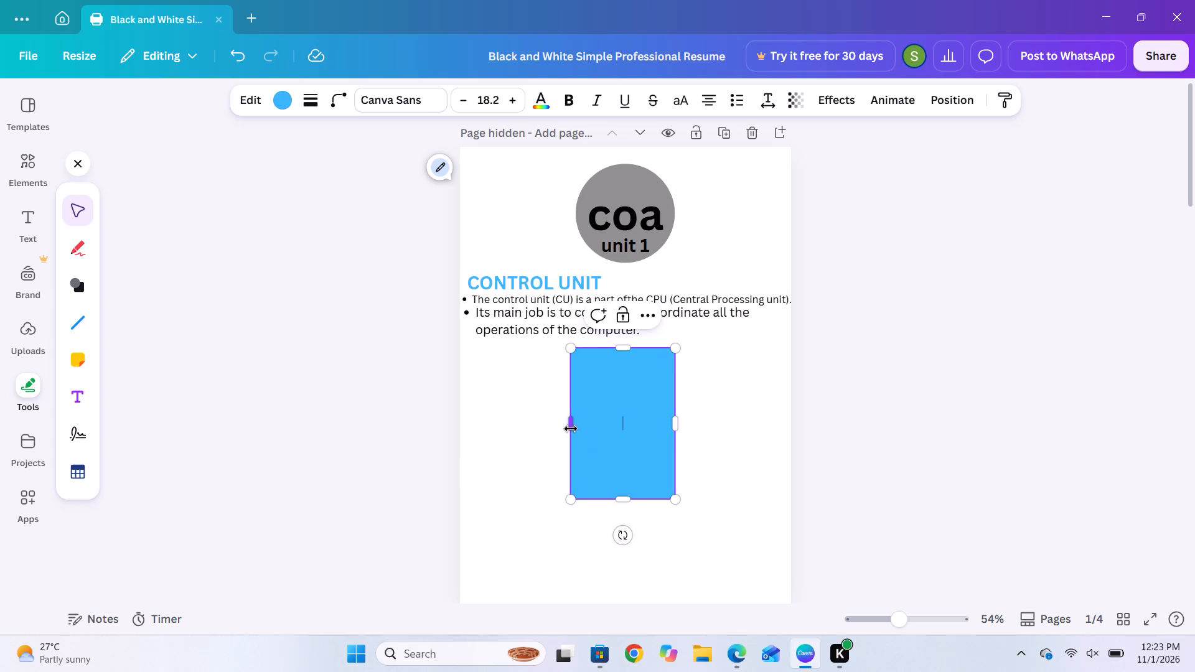
drag(571, 429, 563, 429)
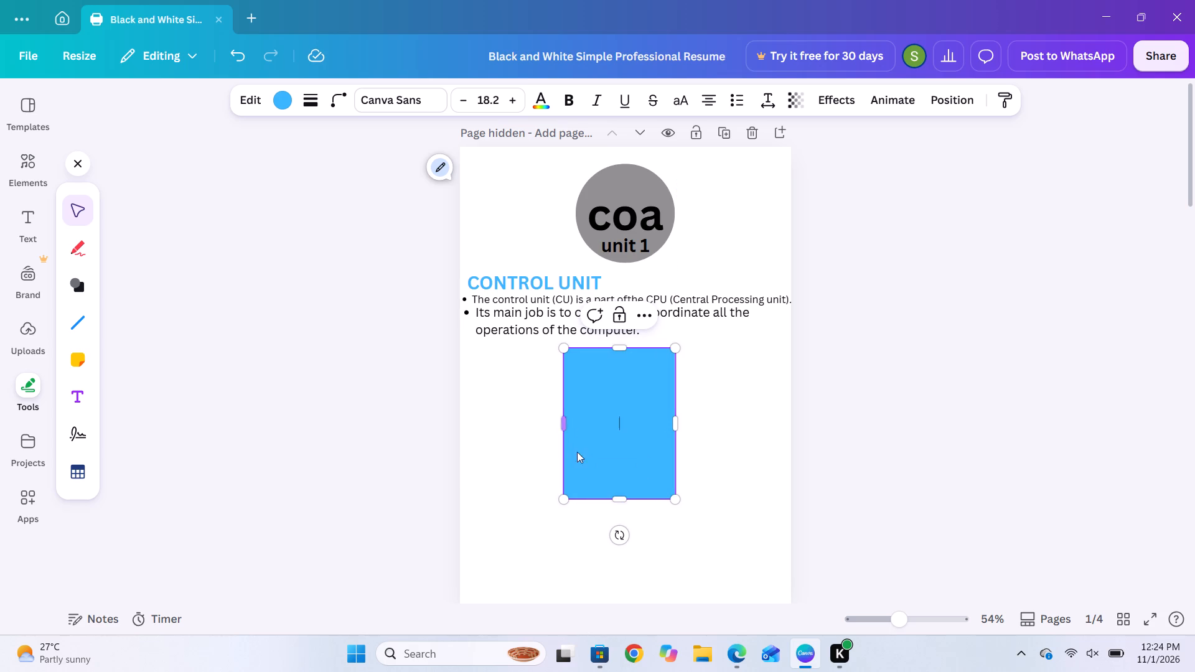
drag(620, 498, 620, 513)
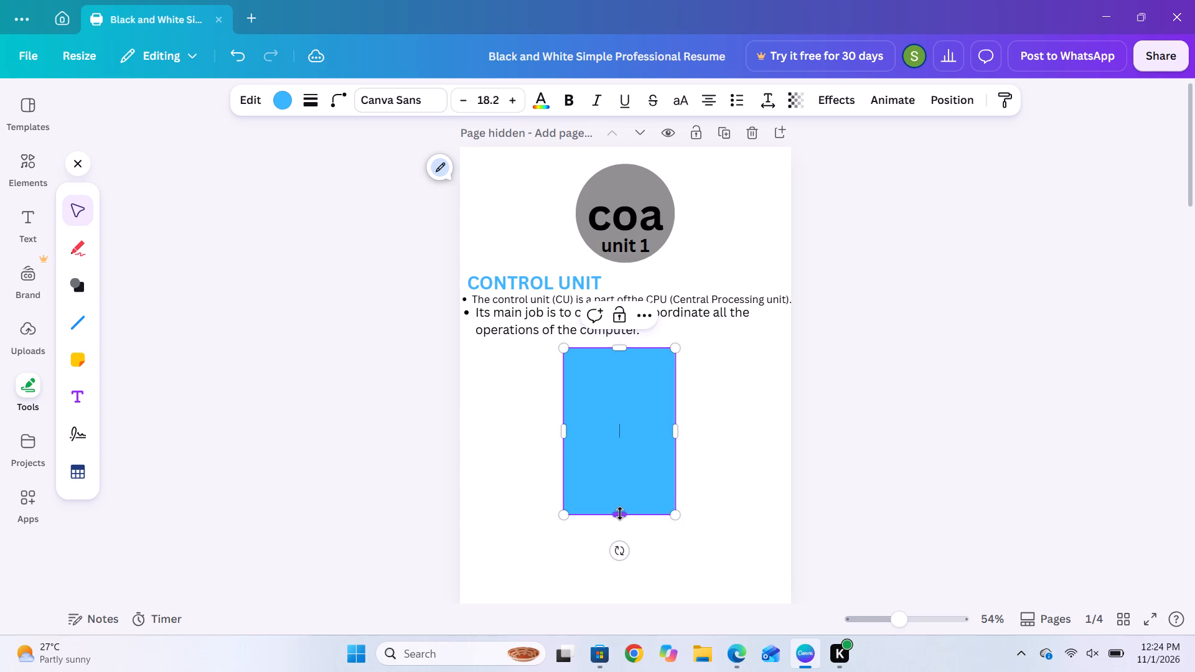
click(633, 453)
click(633, 453)
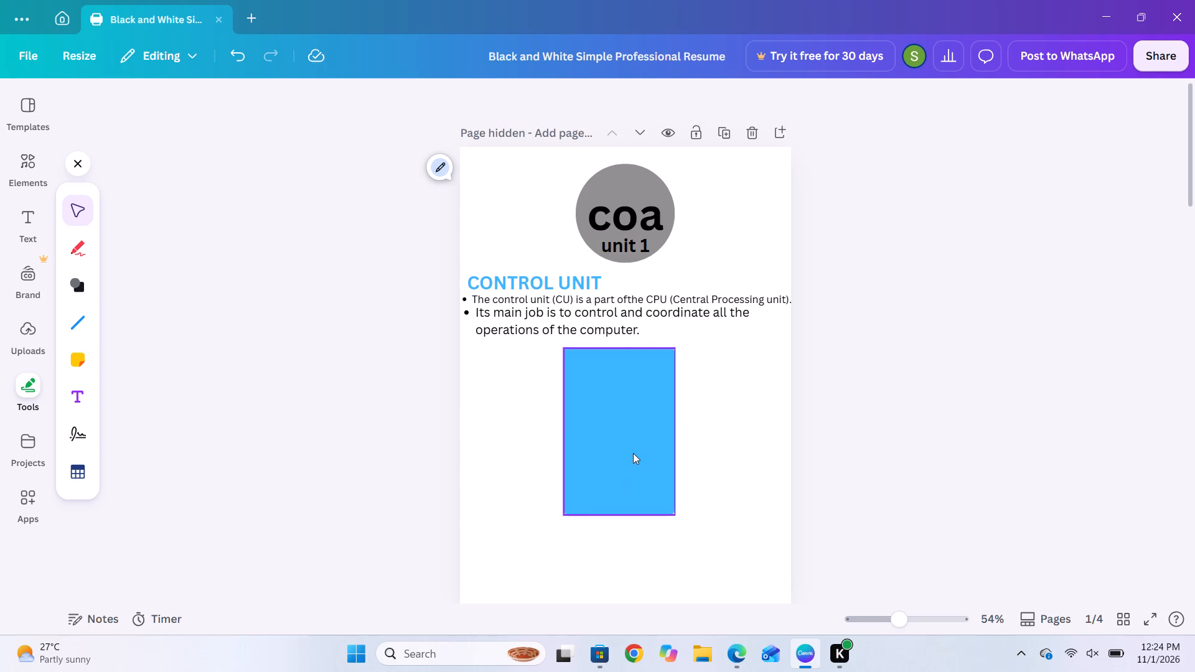
click(629, 406)
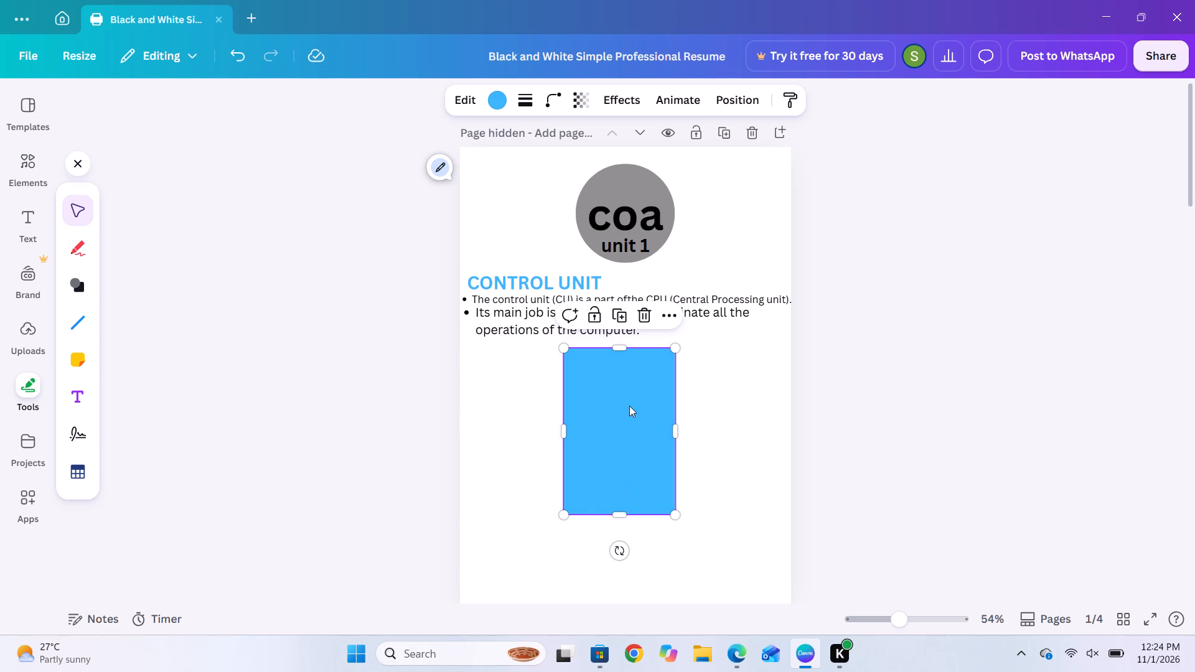
click(629, 406)
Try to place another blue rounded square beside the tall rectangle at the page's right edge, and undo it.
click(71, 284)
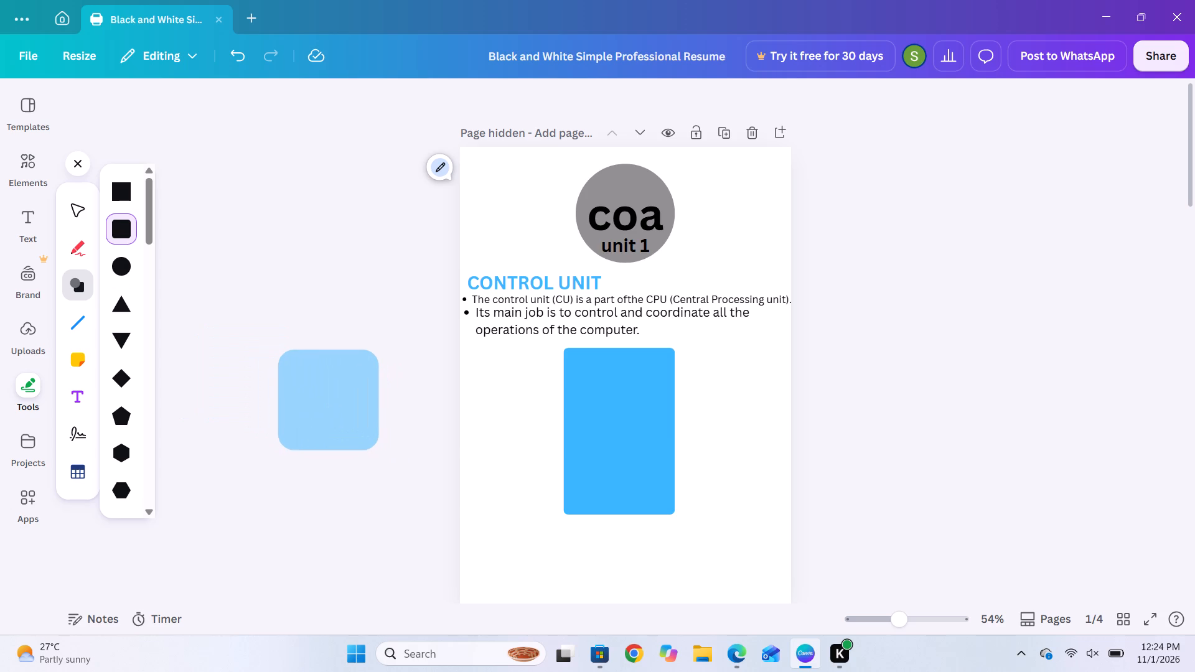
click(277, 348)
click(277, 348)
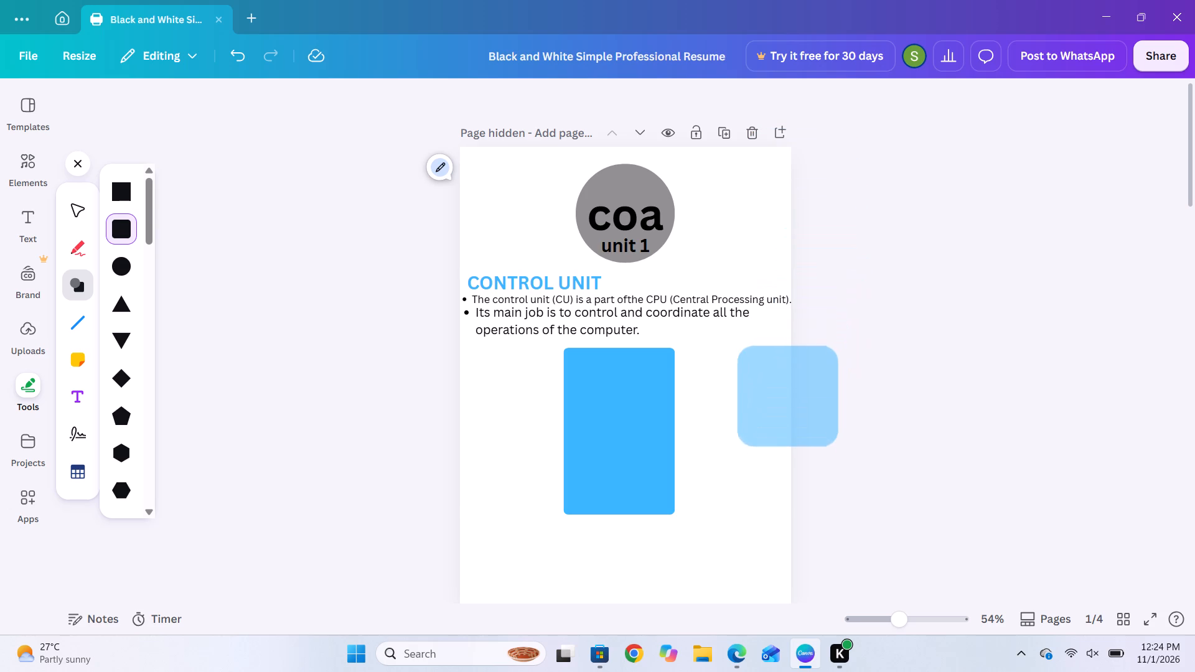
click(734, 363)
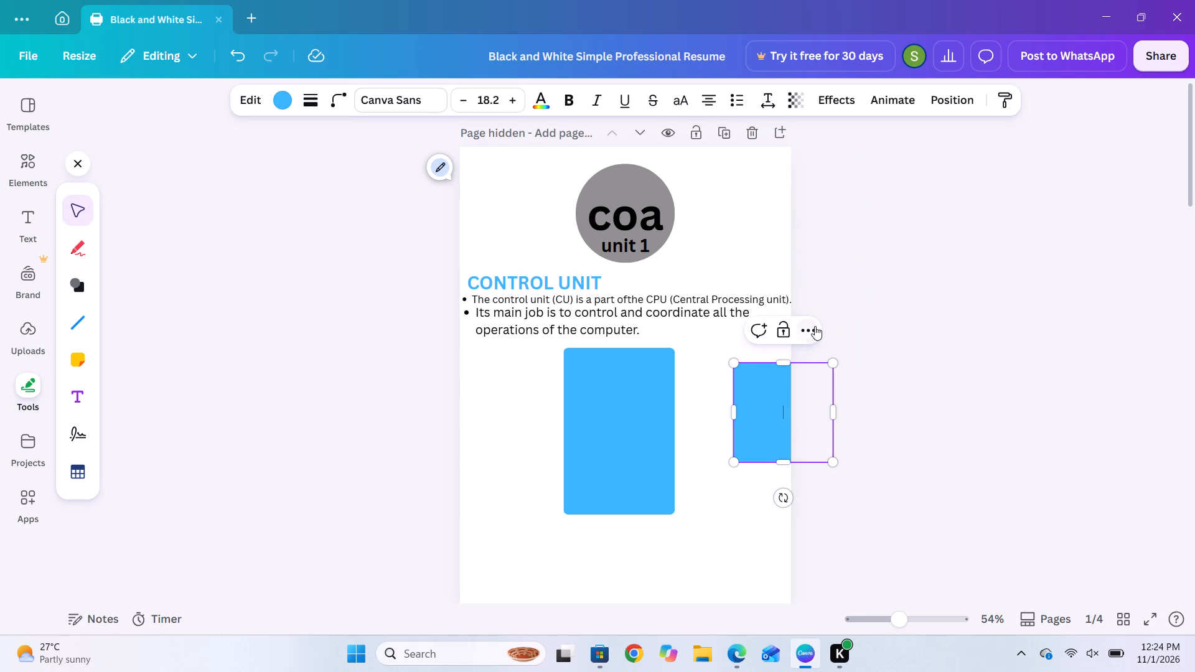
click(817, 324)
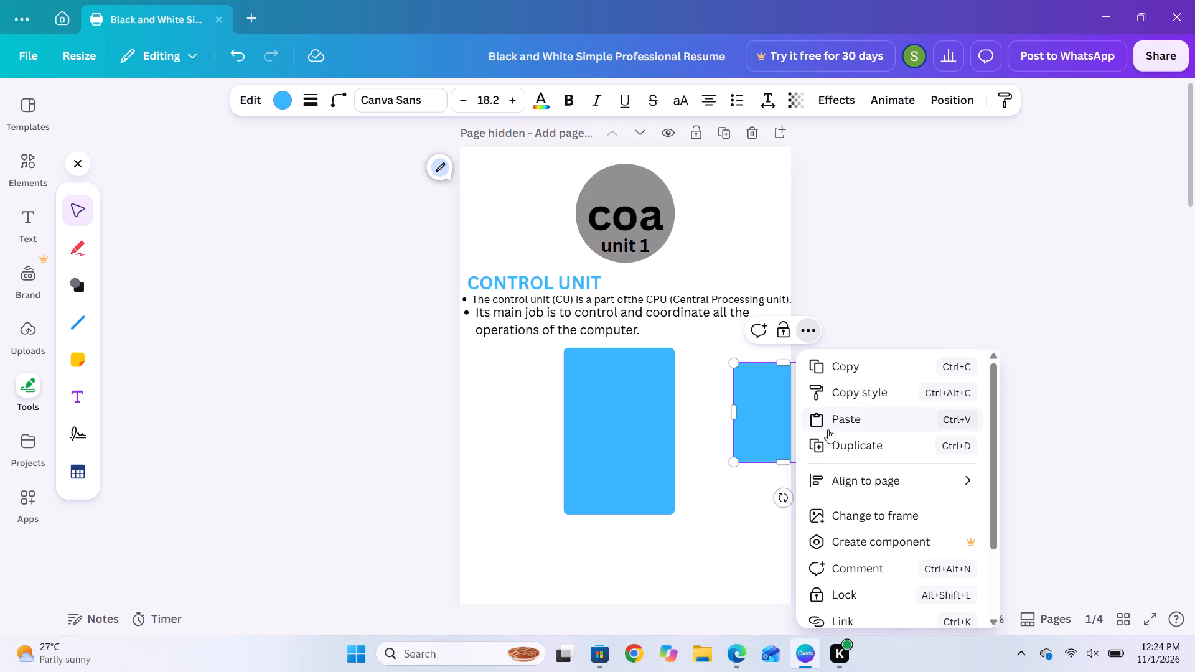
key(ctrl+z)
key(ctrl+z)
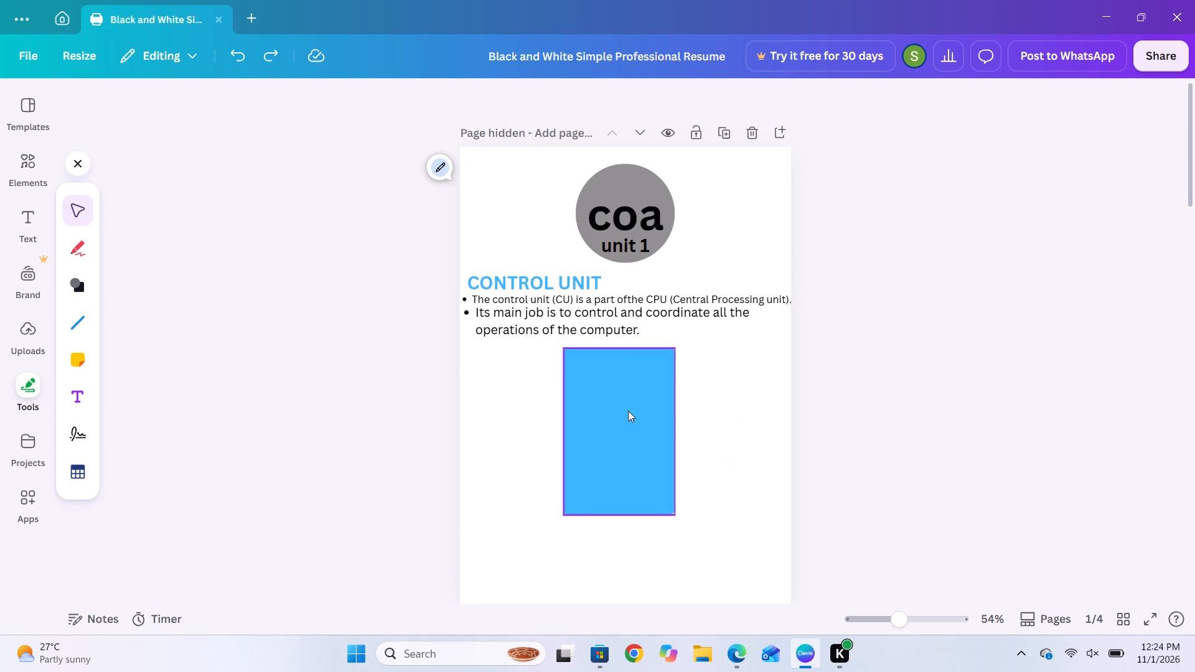
Duplicate the tall blue rectangle, shrink the copy to about 6 by 2.2, and centre it inside the original.
click(610, 398)
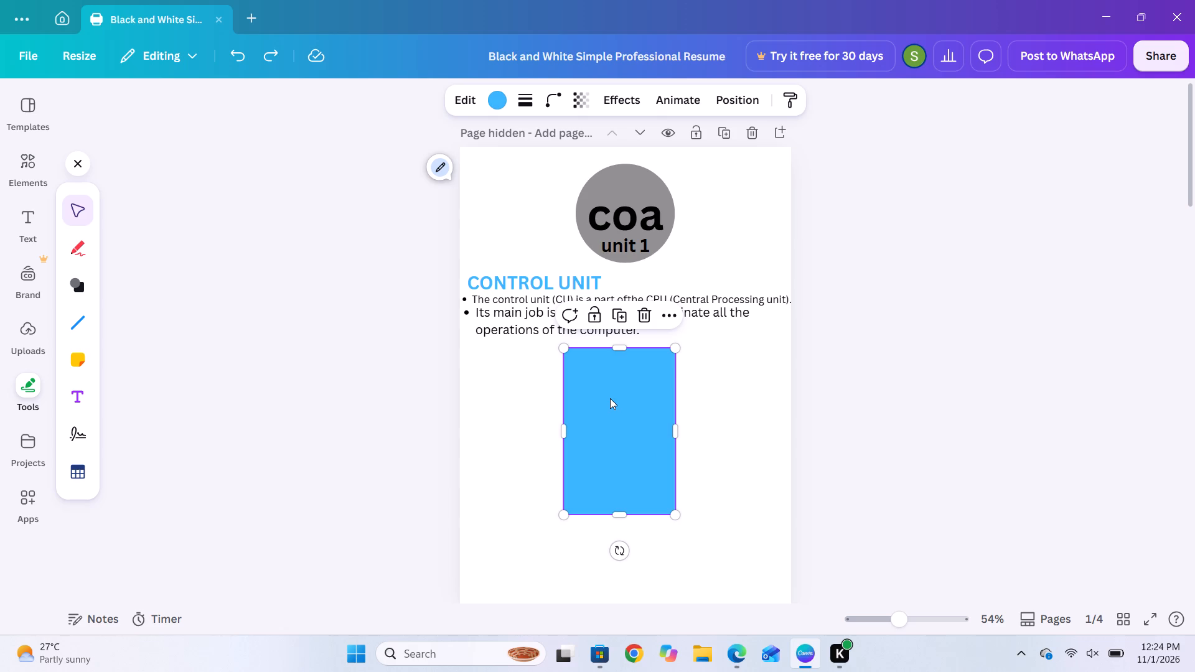
click(626, 322)
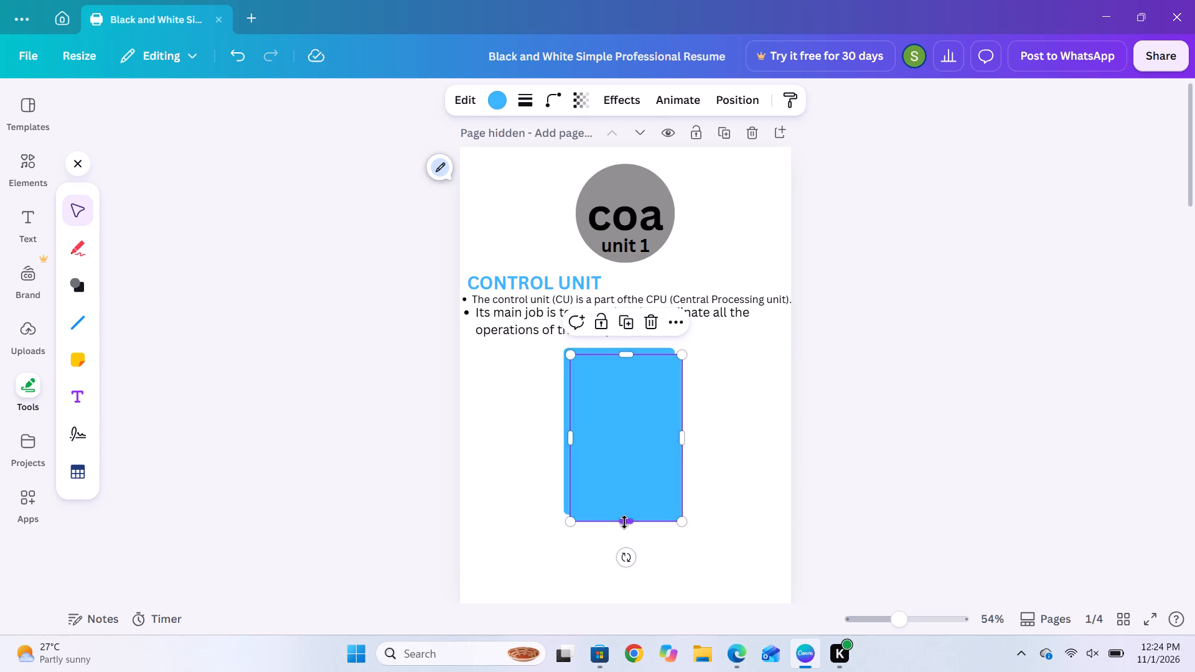
drag(624, 522, 619, 391)
drag(682, 371, 666, 371)
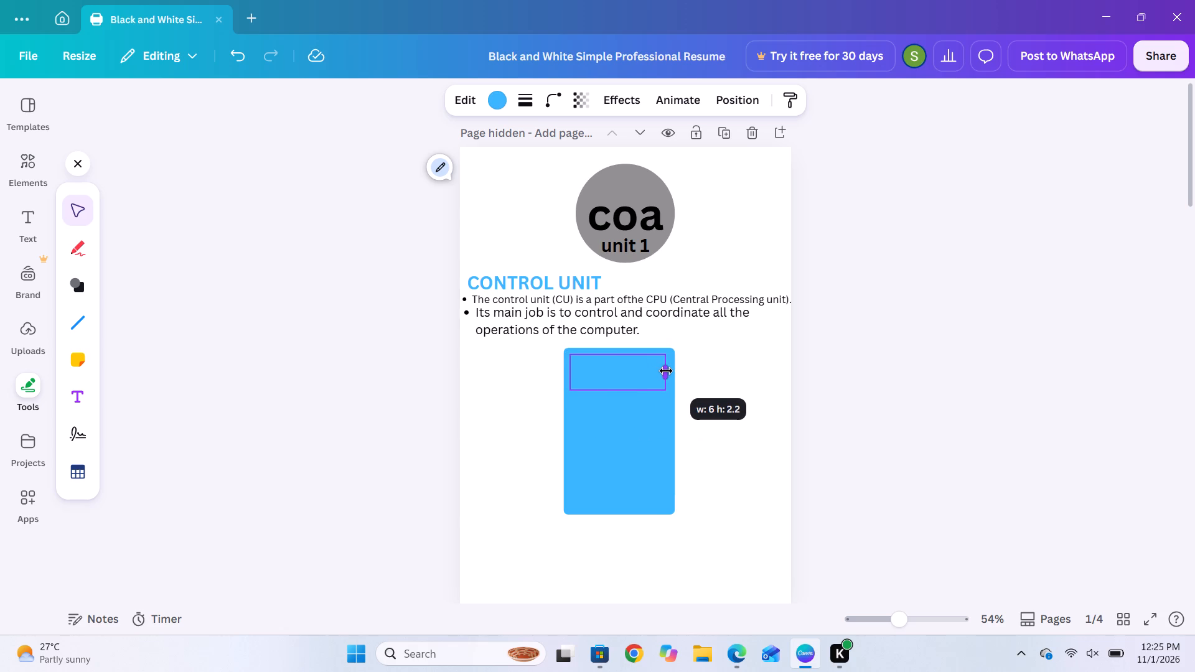
drag(666, 371, 666, 371)
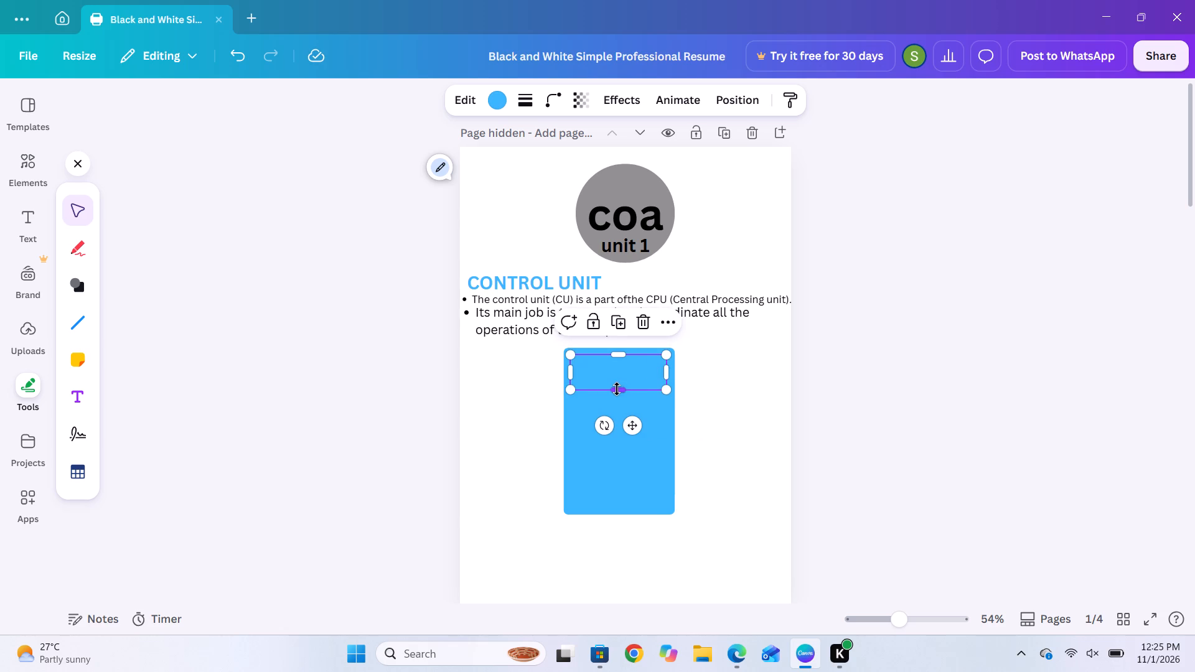
drag(632, 429, 633, 477)
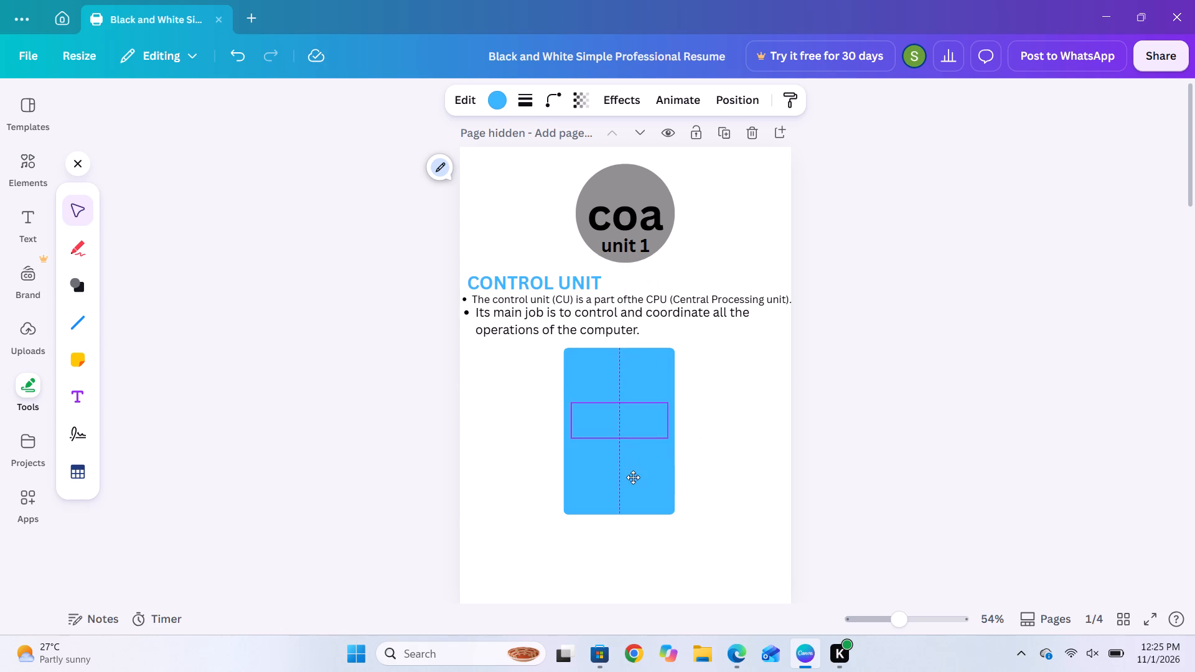
drag(633, 477, 633, 490)
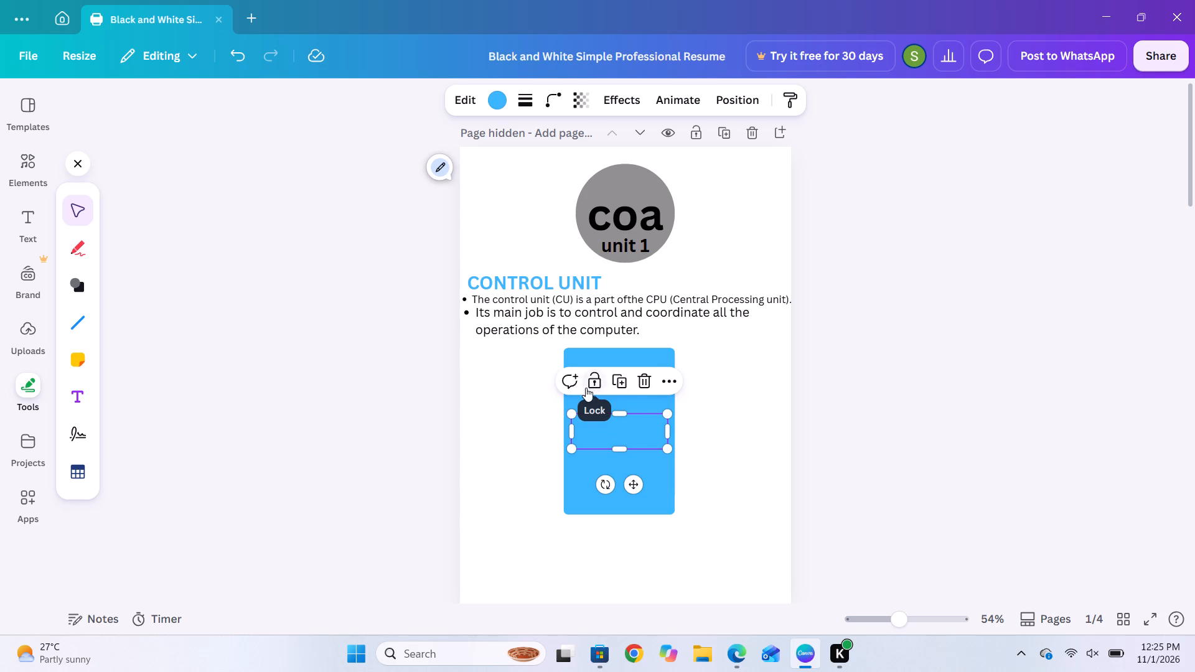
Duplicate the small inner rectangle and position the copy directly below it, about 1 unit apart, inside the tall rectangle.
click(622, 385)
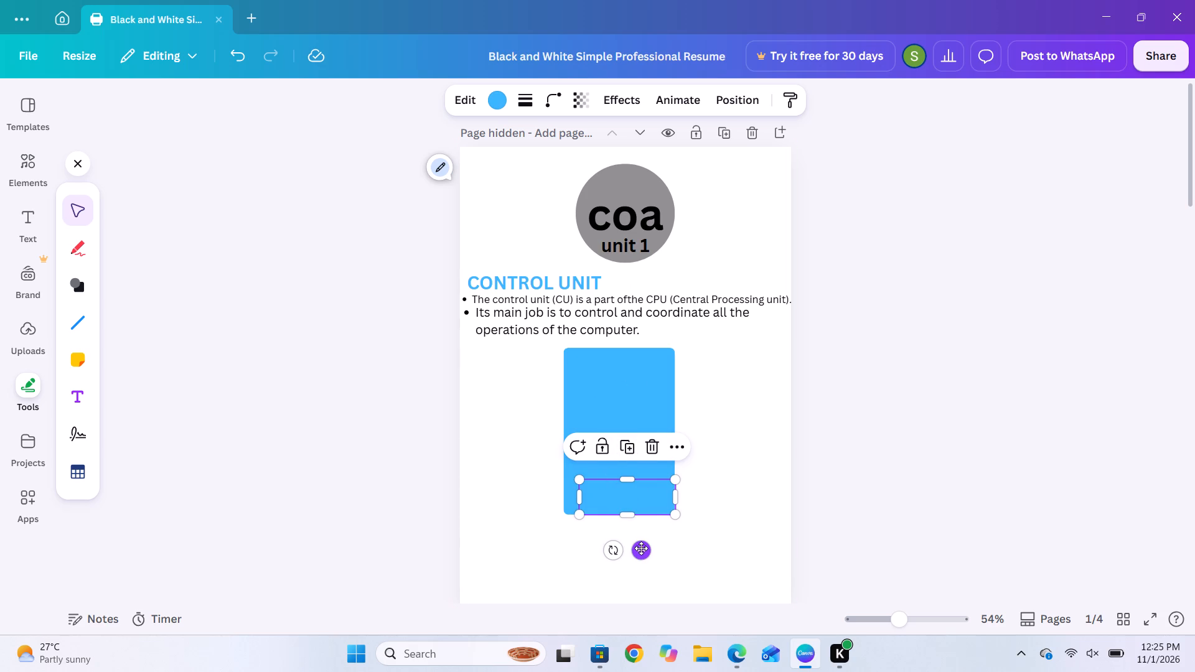
drag(641, 548, 632, 525)
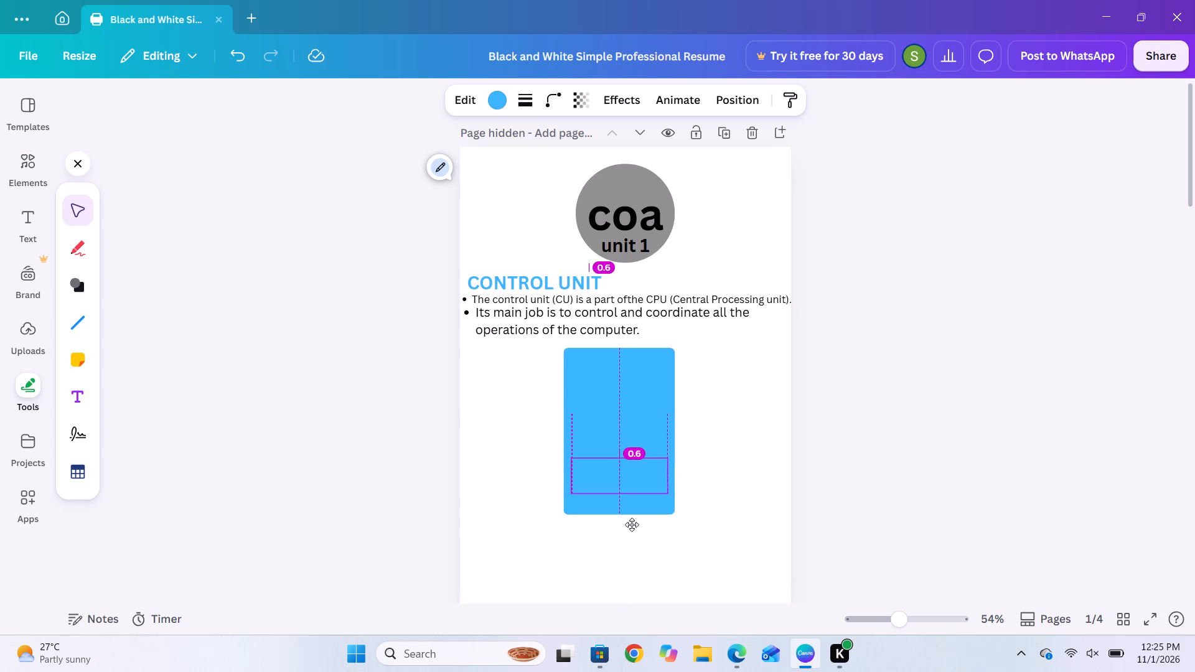
drag(632, 525, 630, 538)
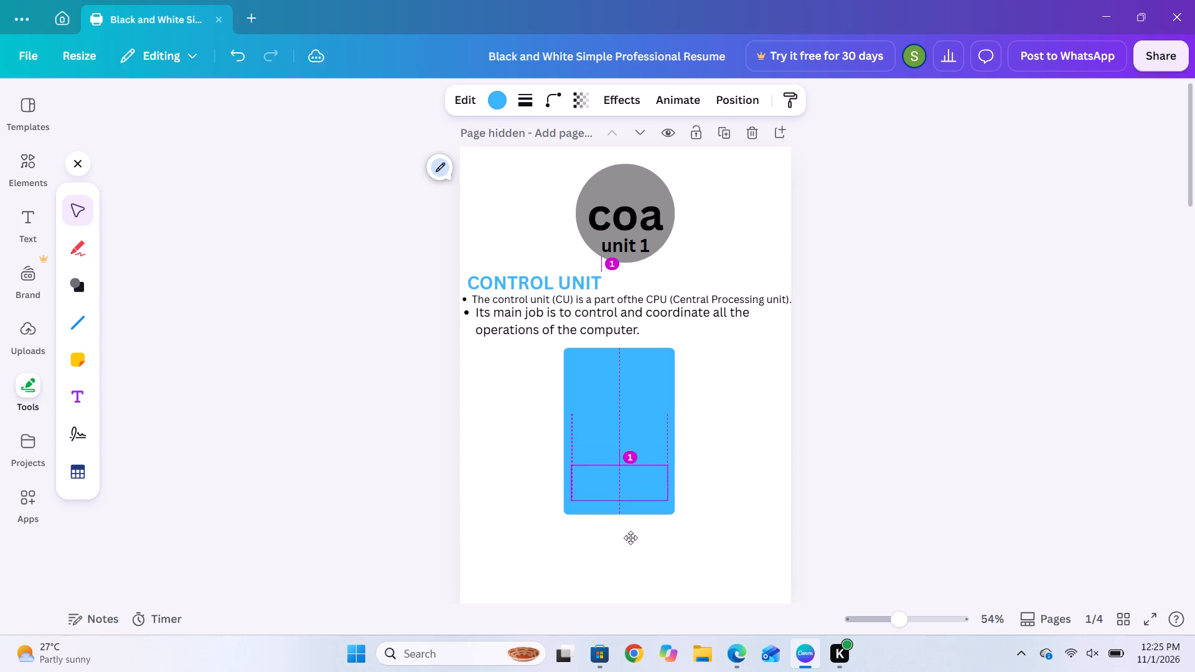
Drop the copied small rectangle near the bottom inside the tall rectangle, horizontally aligned with the first one.
drag(630, 538, 630, 538)
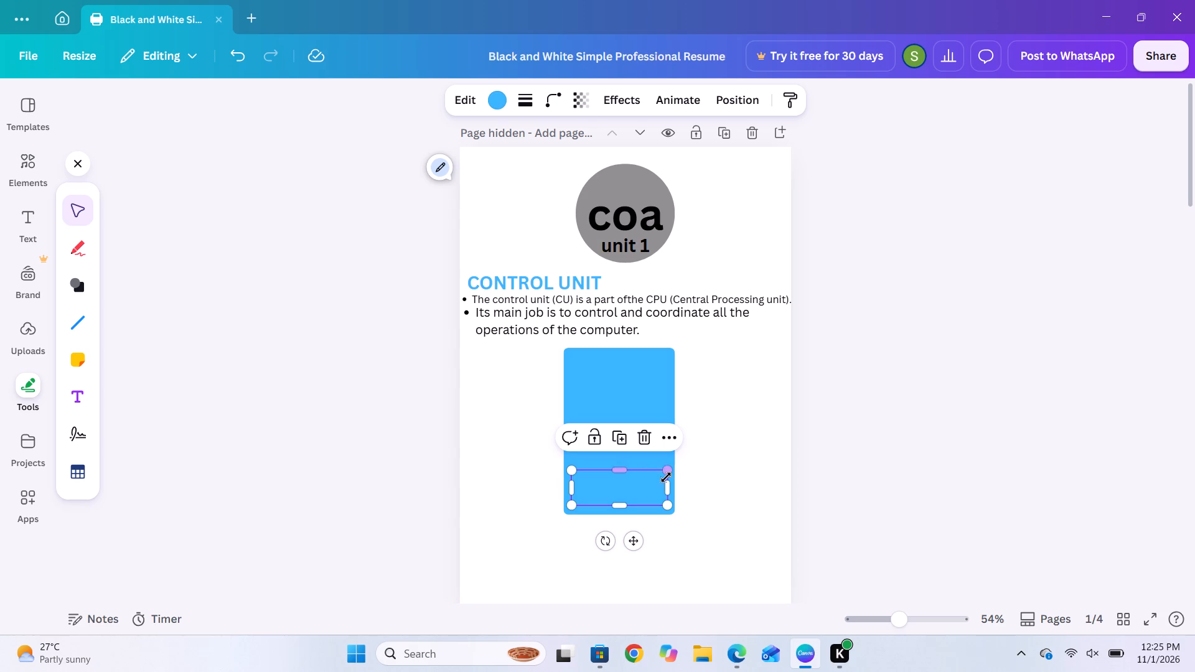
click(705, 519)
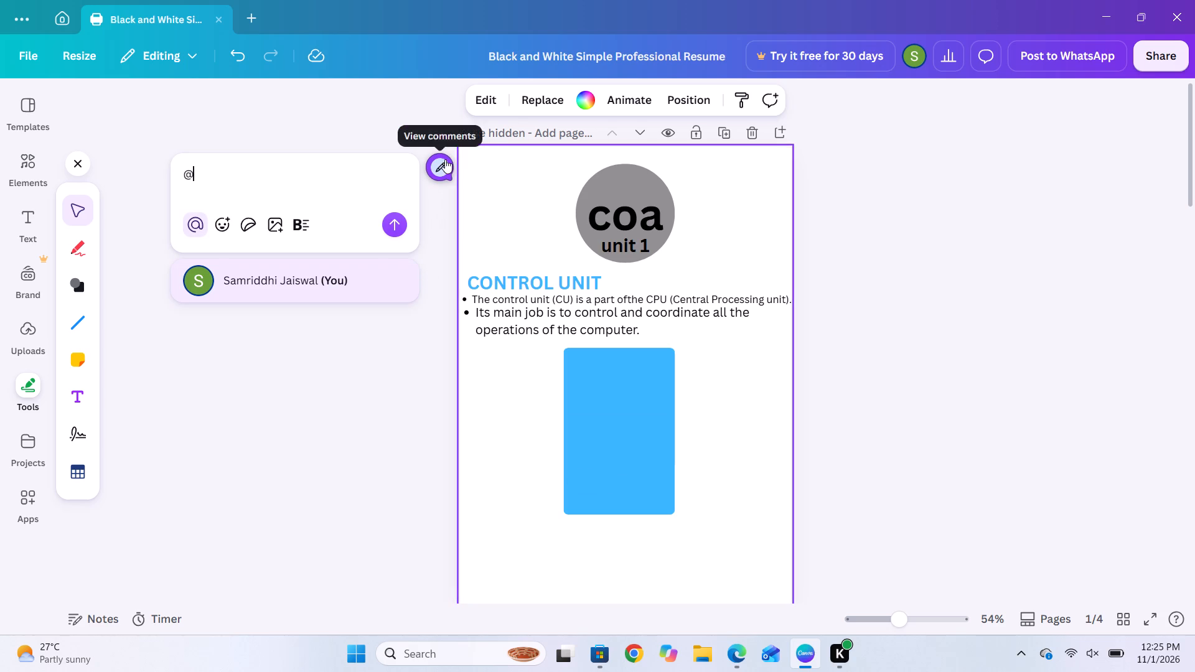
Recolour both small inner rectangles white, the lower one first.
click(583, 108)
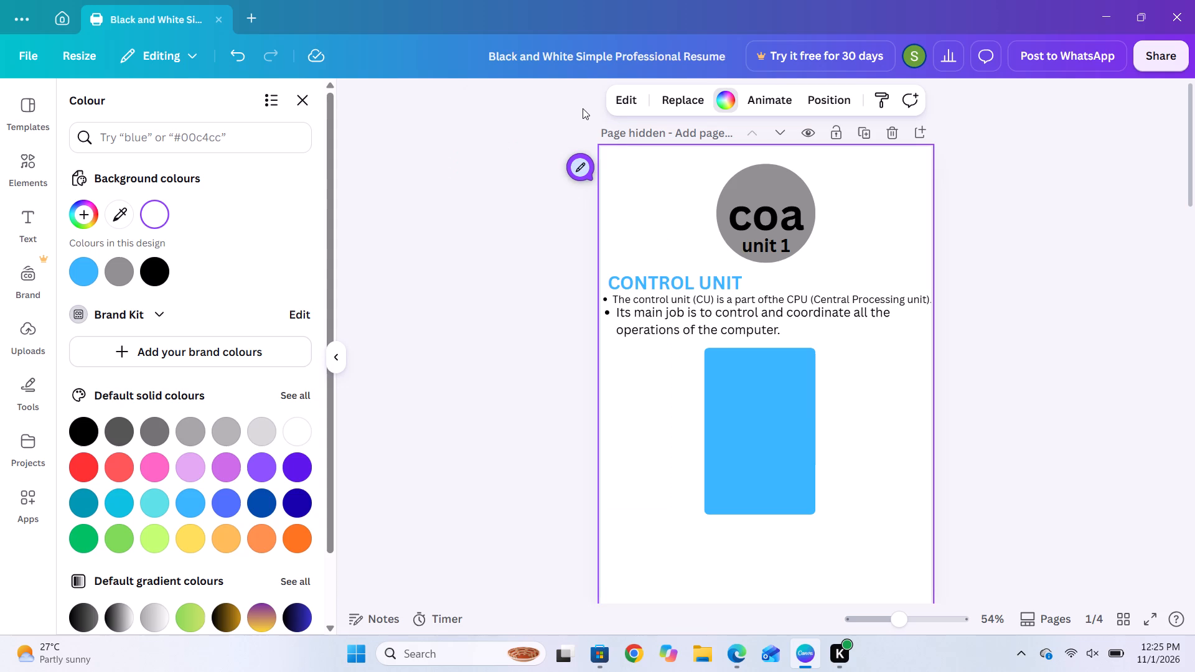
click(764, 479)
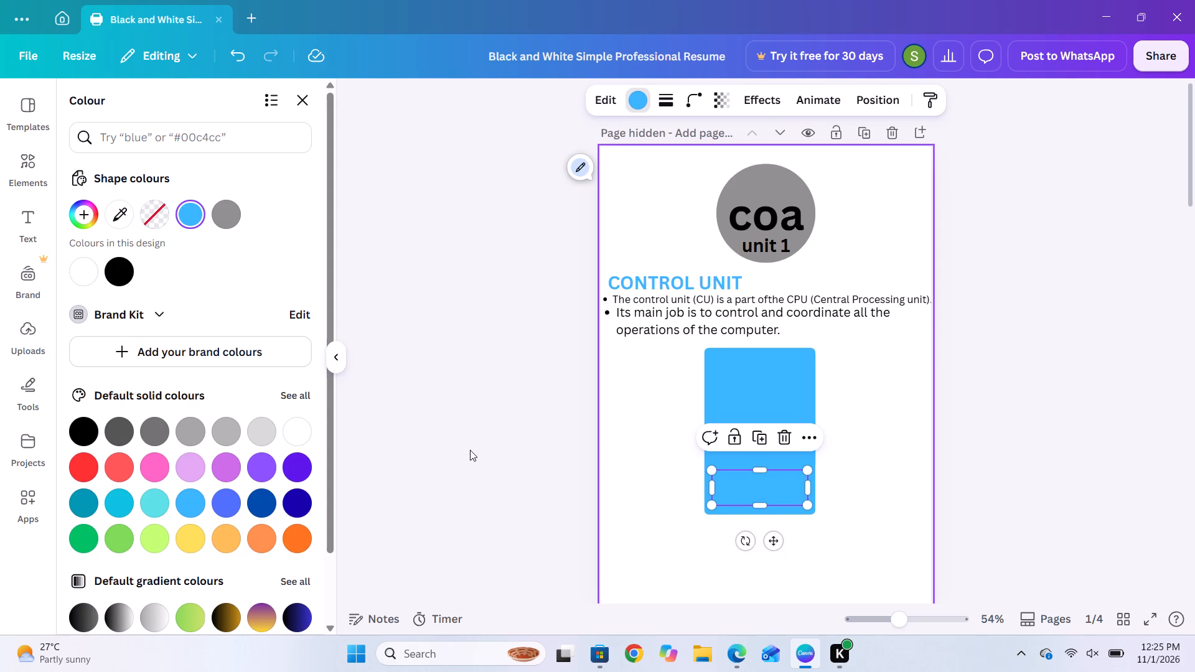
click(288, 438)
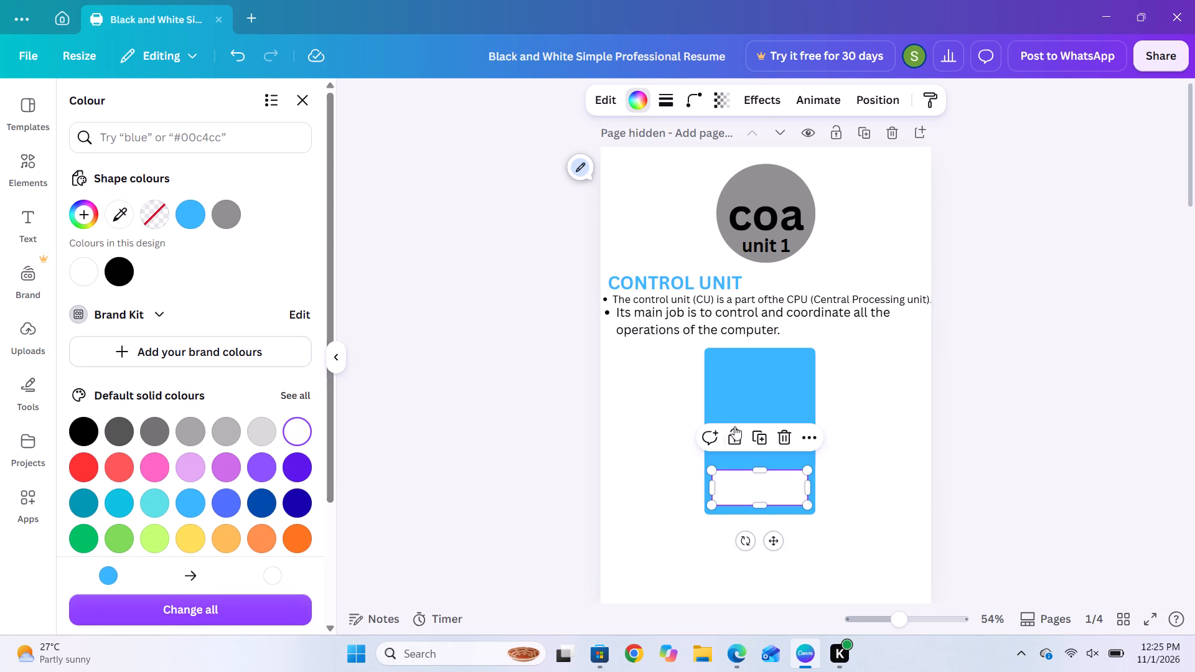
click(751, 381)
click(751, 381)
click(751, 381)
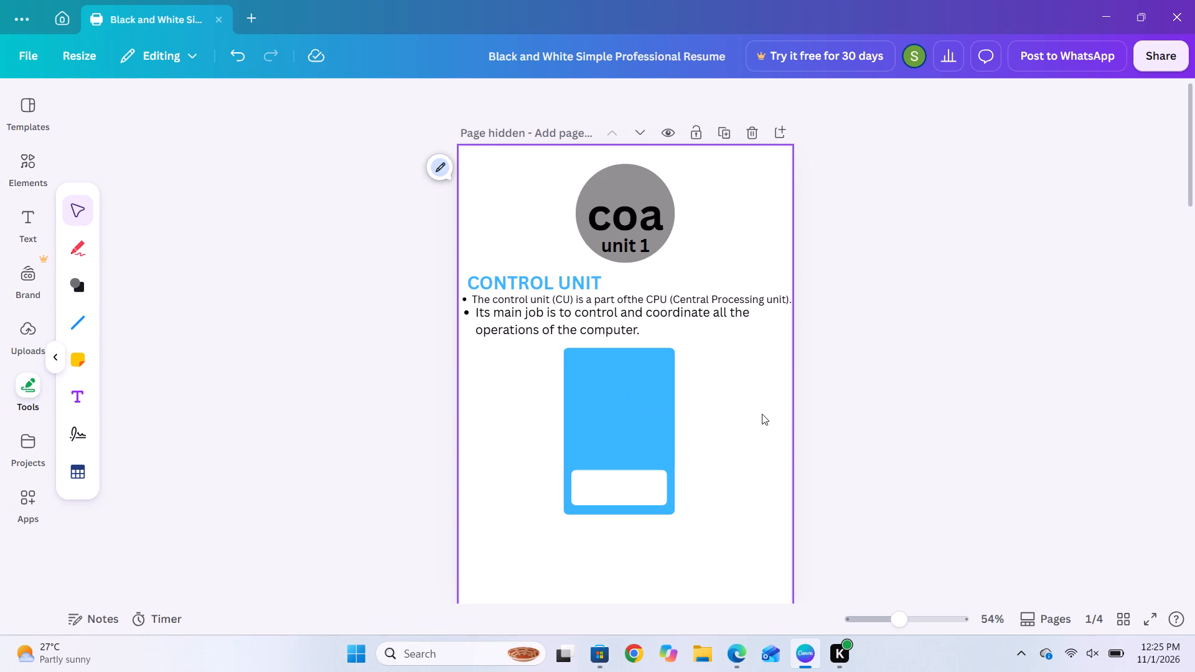
click(602, 439)
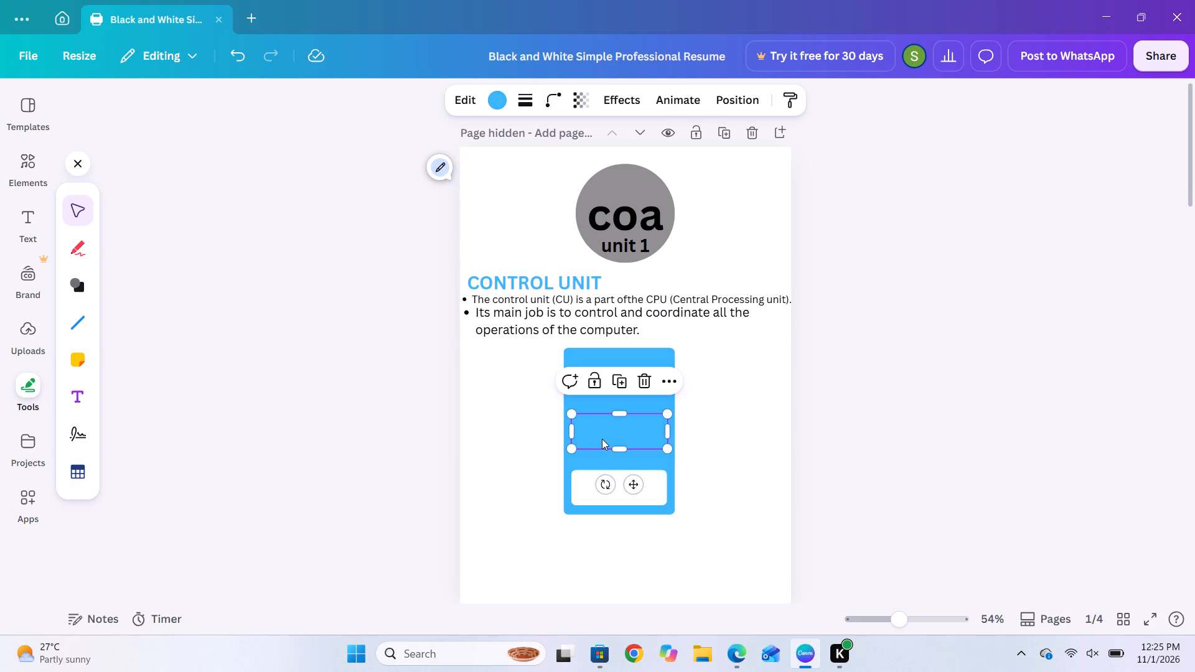
click(507, 100)
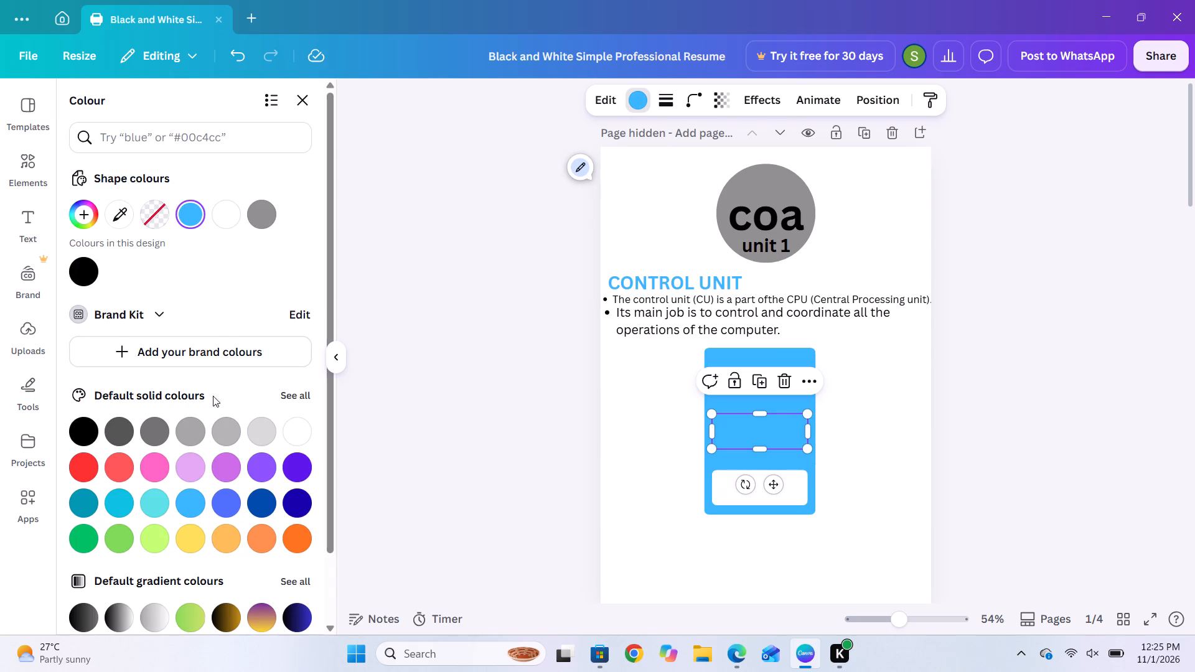
click(306, 427)
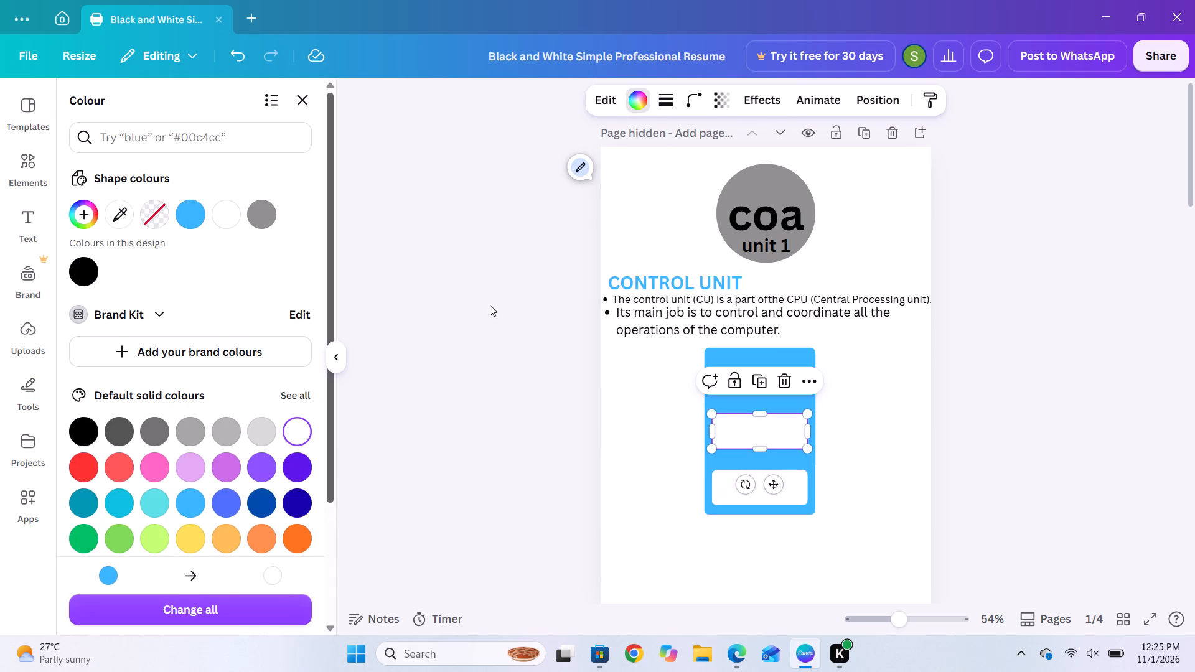
Recolour the tall outer rectangle, trying white, black, red and light purple before settling on grey #b4b4b4.
click(734, 396)
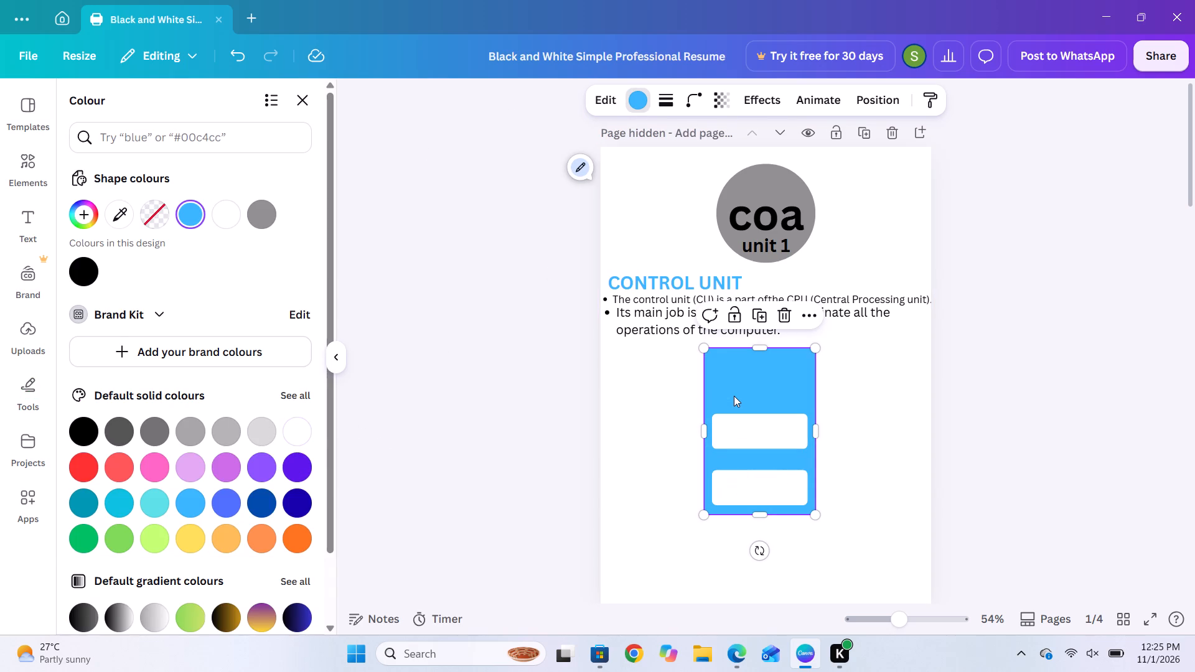
click(294, 421)
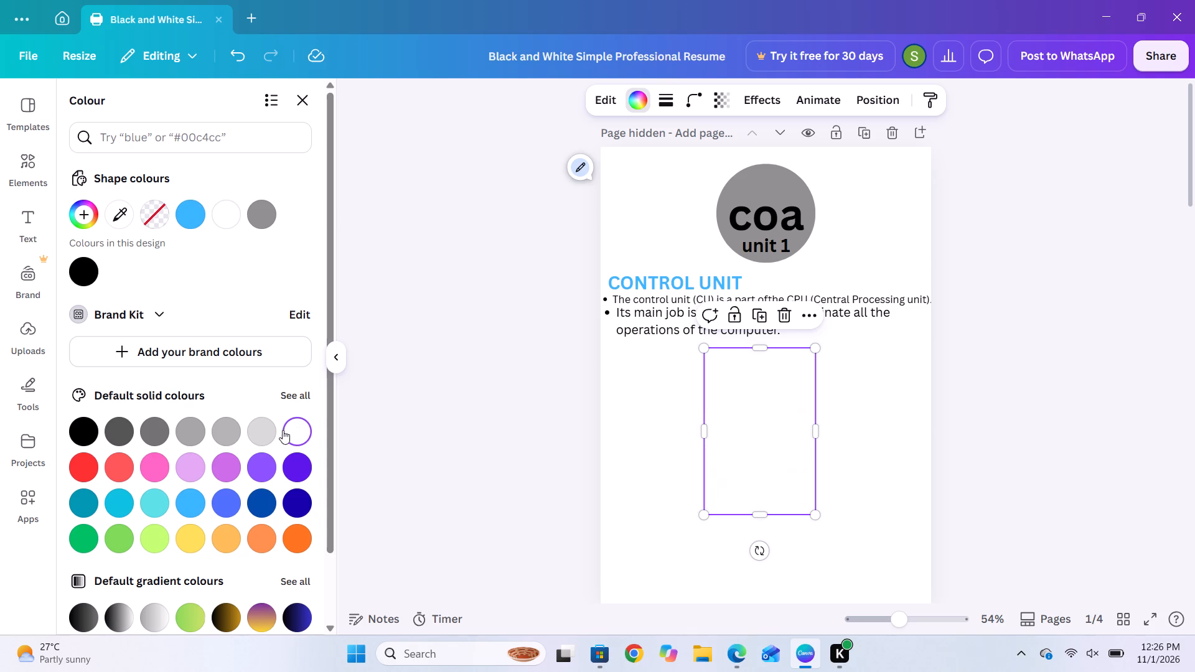
click(83, 422)
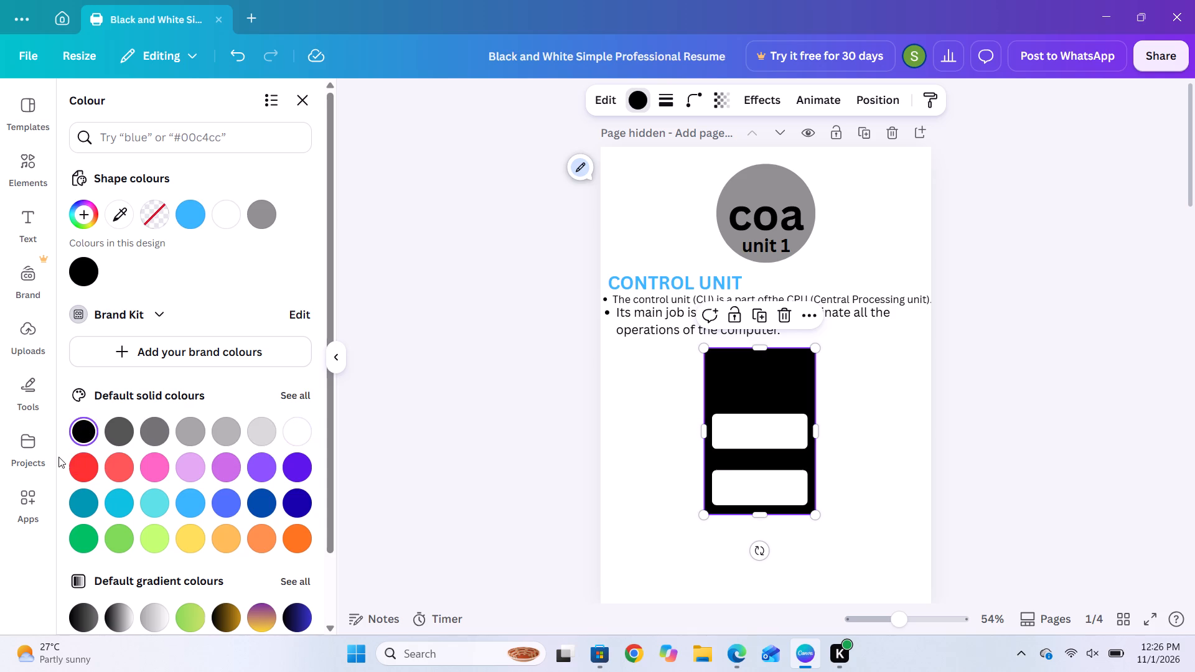
click(79, 469)
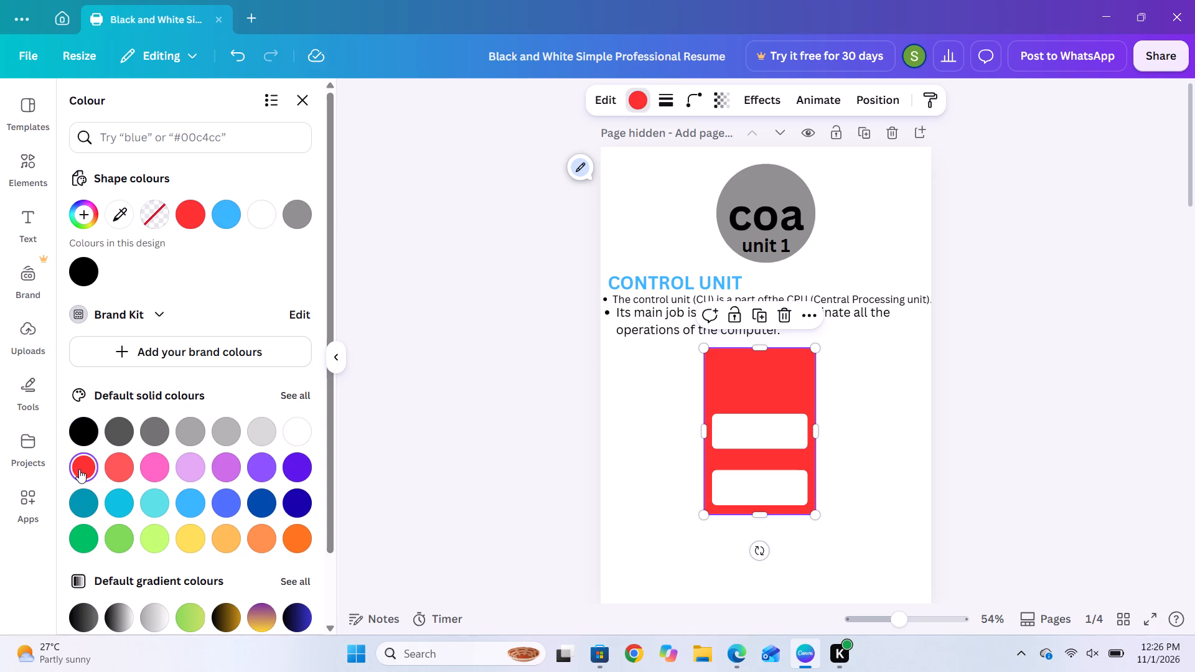
click(200, 465)
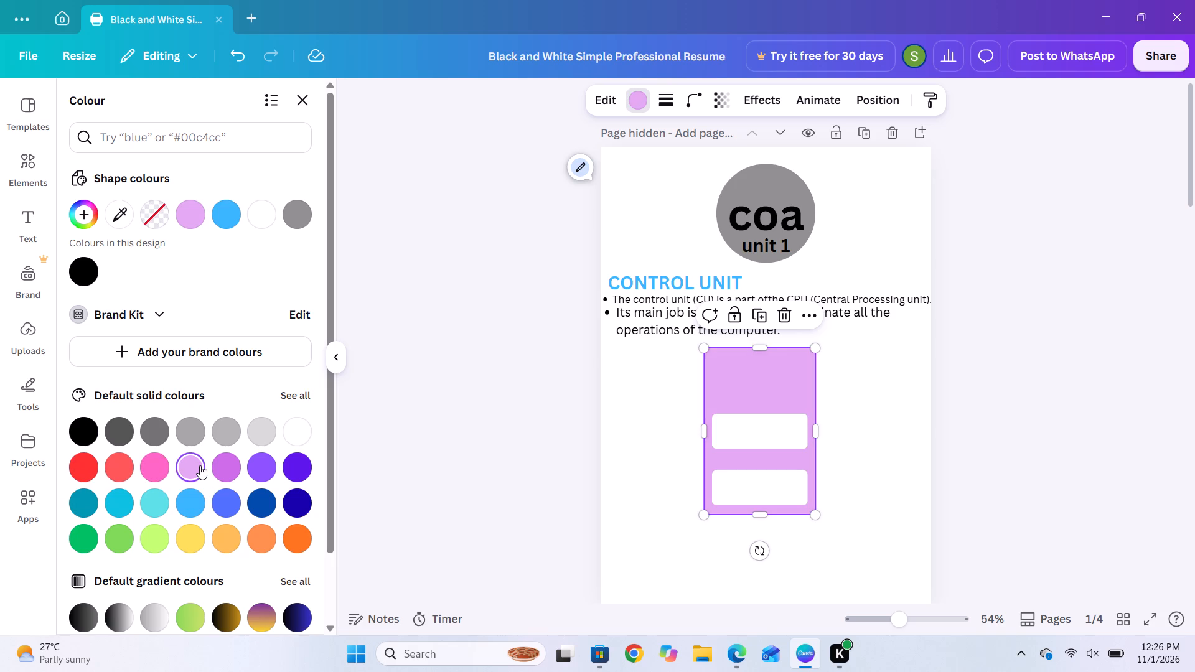
click(232, 431)
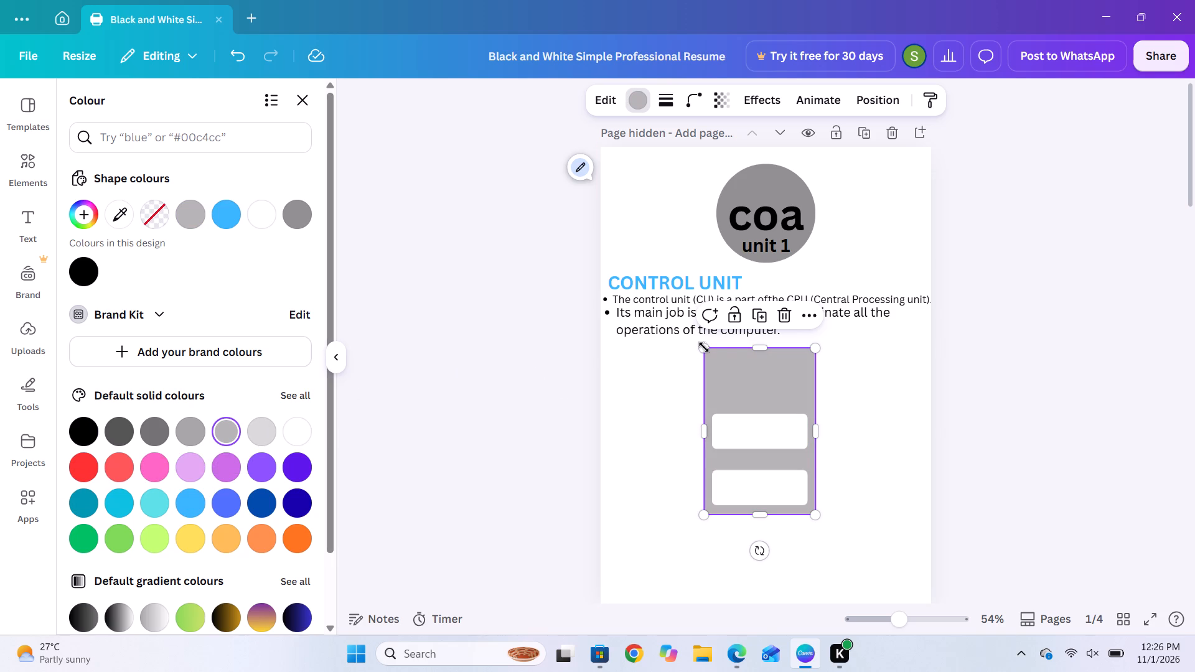
Enter the text Control Unit in the tall grey rectangle.
click(743, 377)
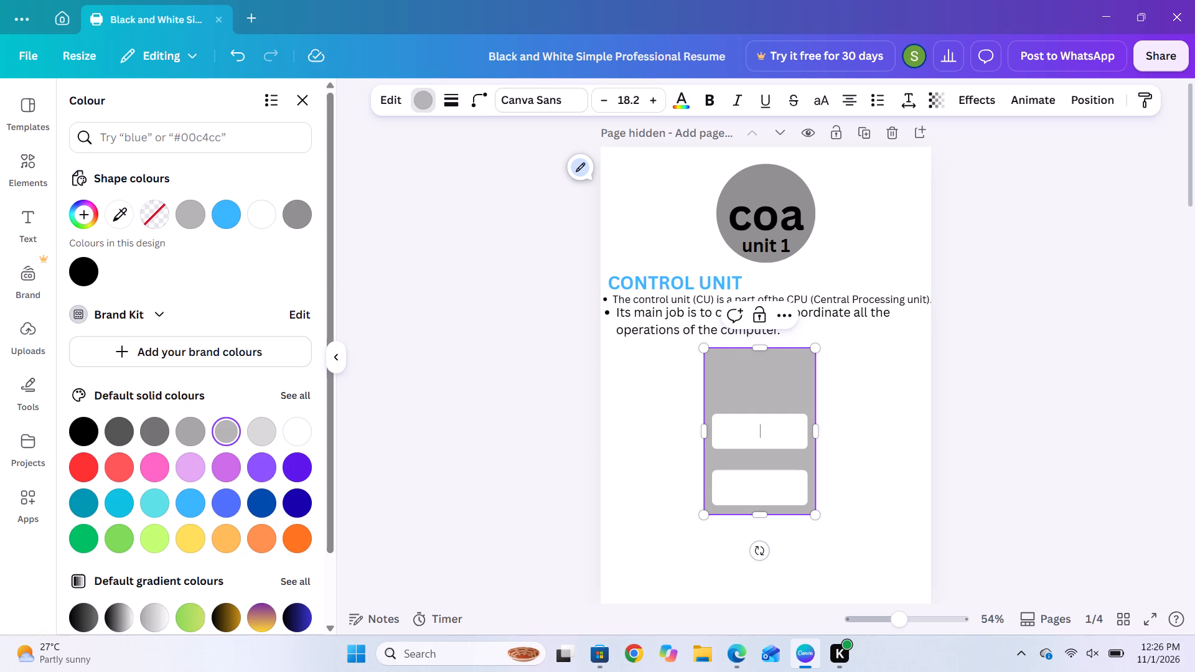
key(c)
text(ontro)
text(l)
key(space)
Label the lower white rectangle ALU.
click(741, 482)
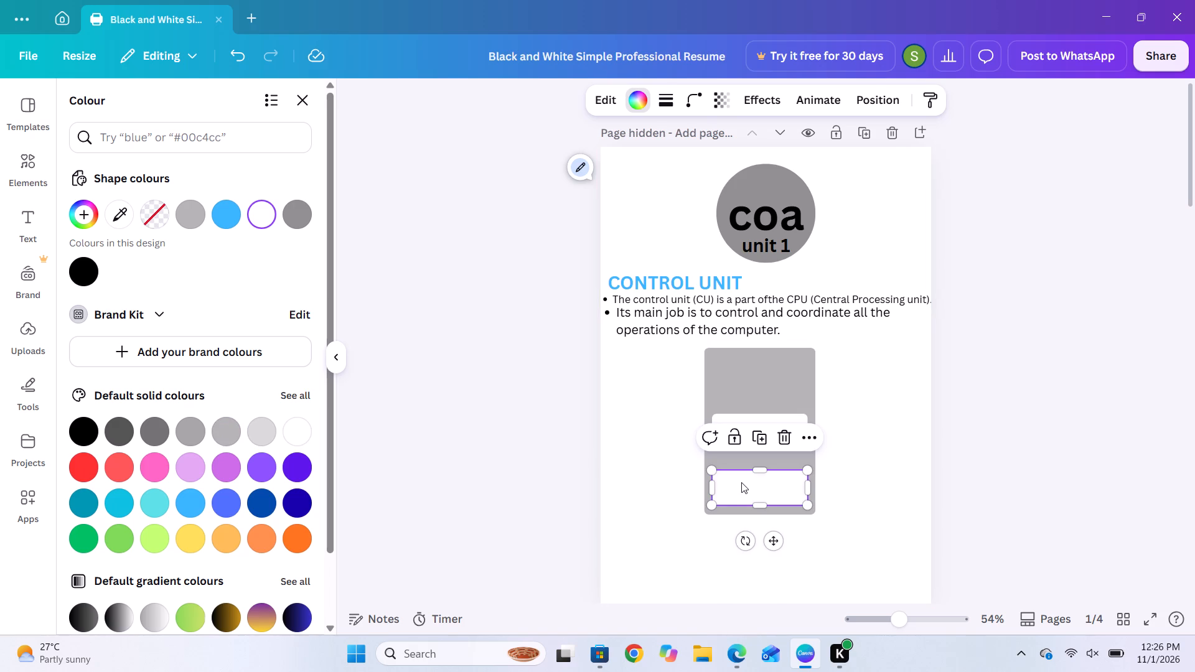
click(756, 485)
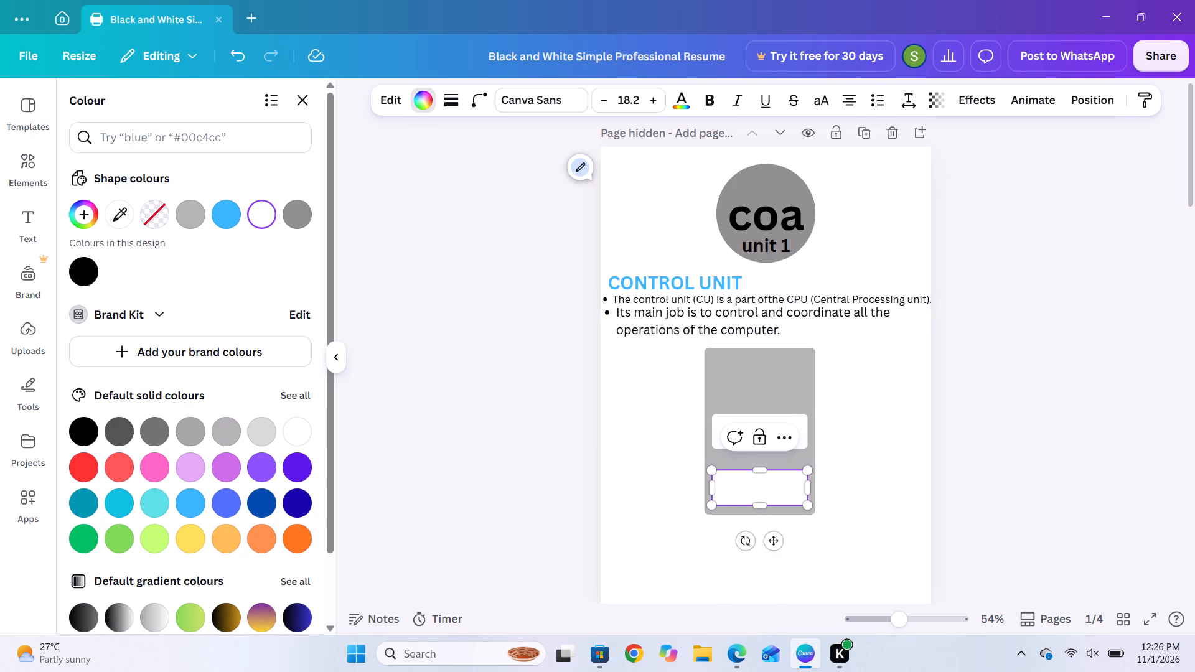
text(ALU)
Label the upper white rectangle Control Unit.
click(747, 378)
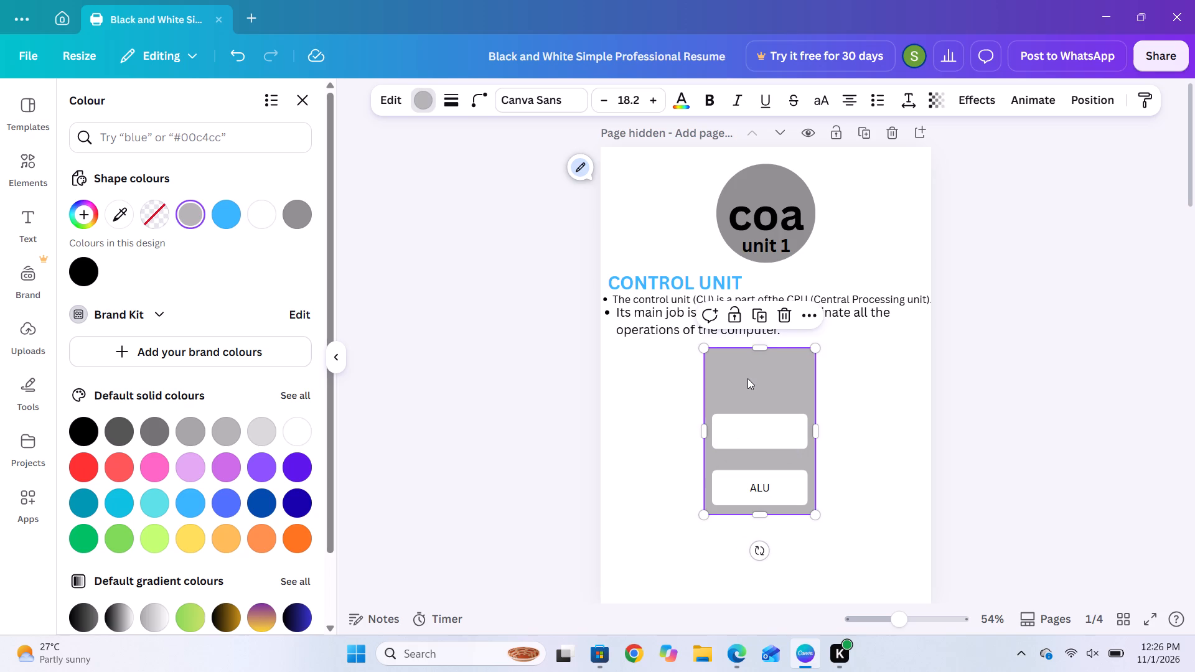
click(754, 430)
double_click(754, 430)
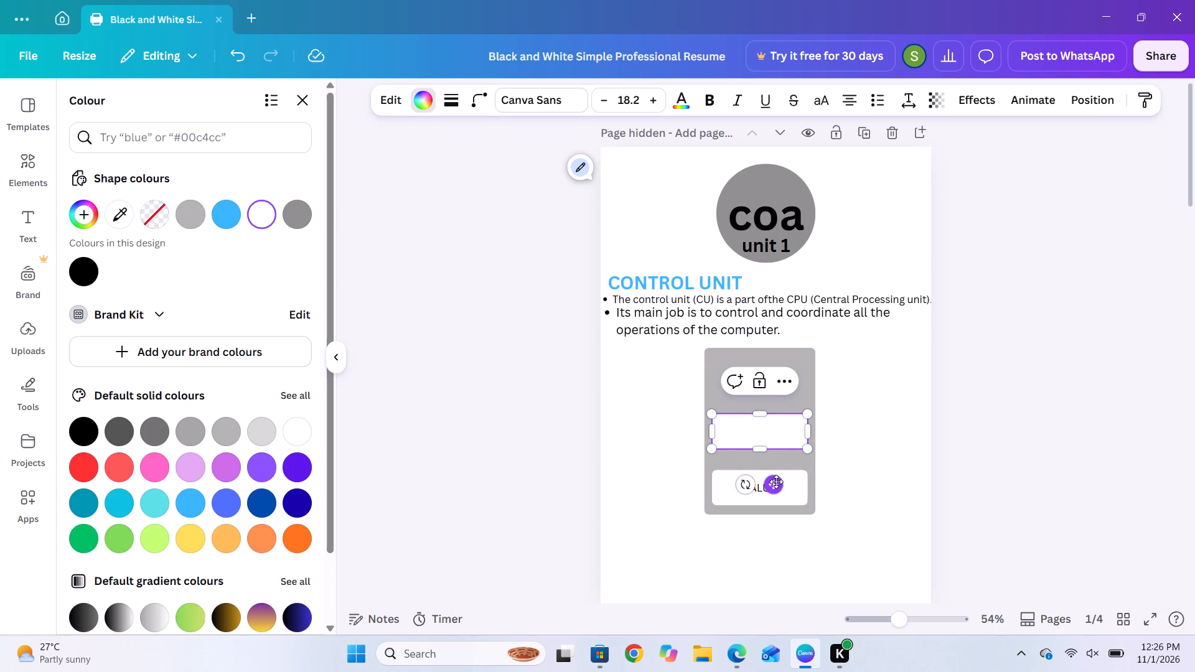
click(776, 557)
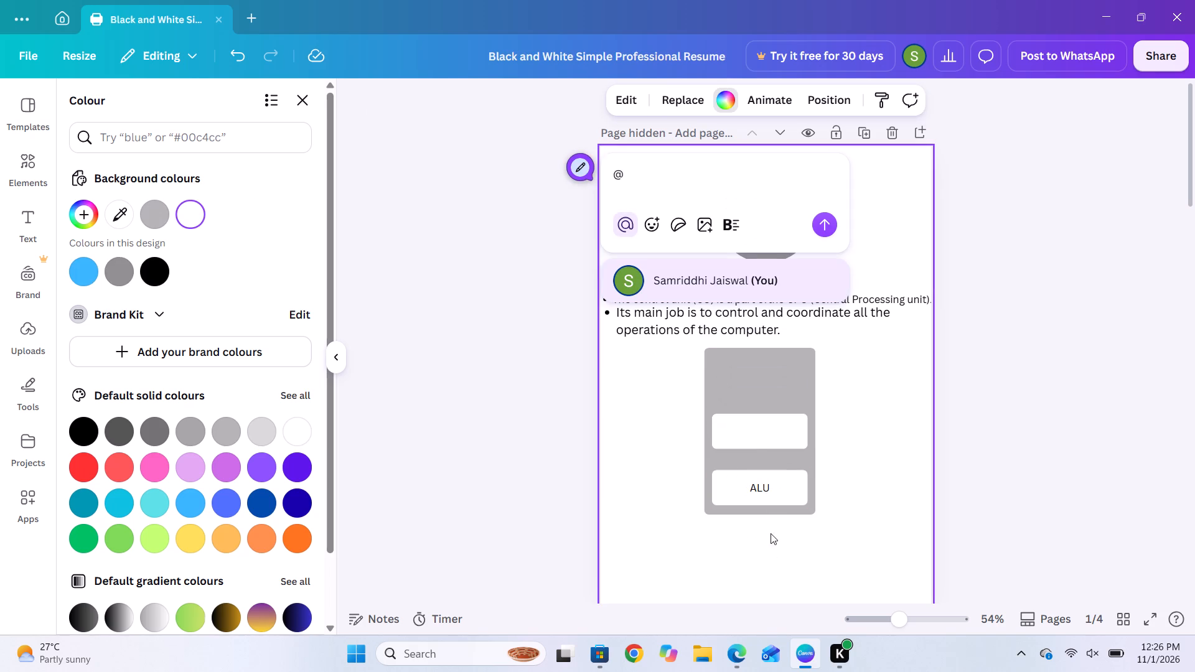
click(741, 431)
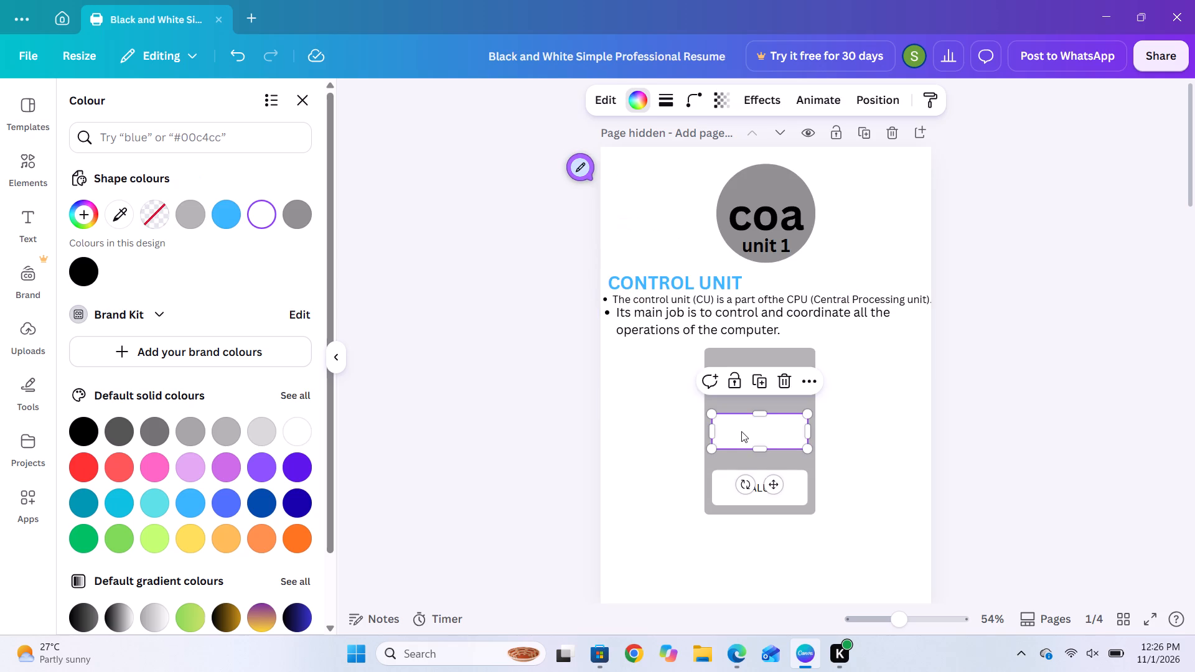
click(741, 431)
click(741, 431)
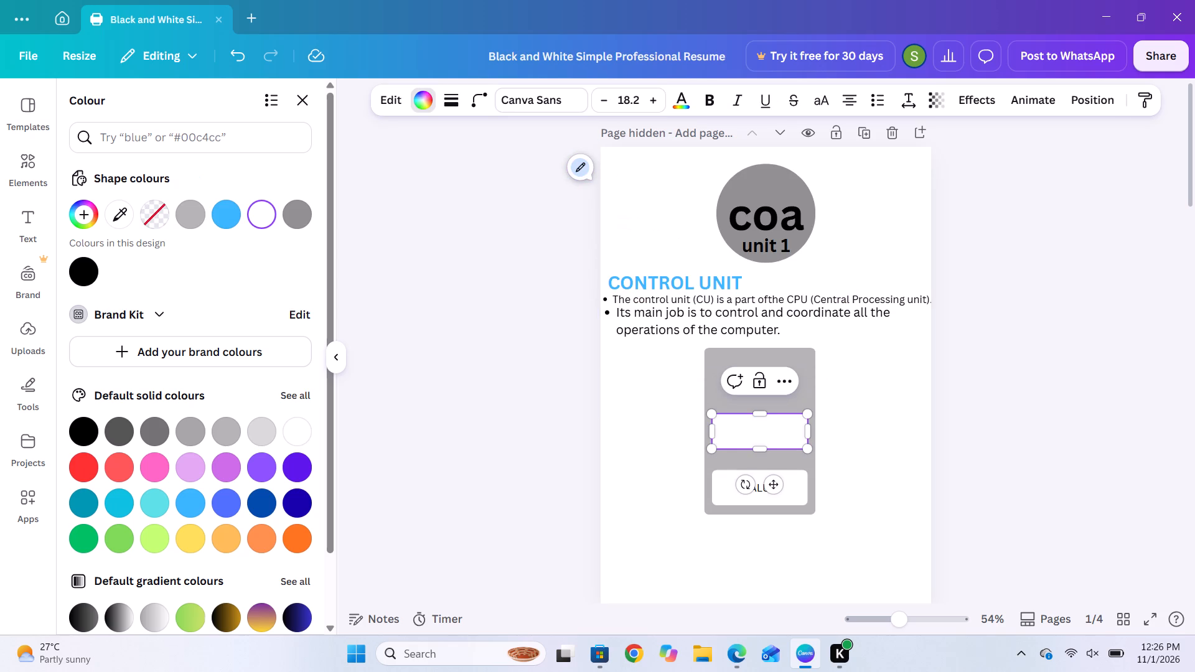
key(c)
text(ontrol)
key(space)
key(u)
click(857, 483)
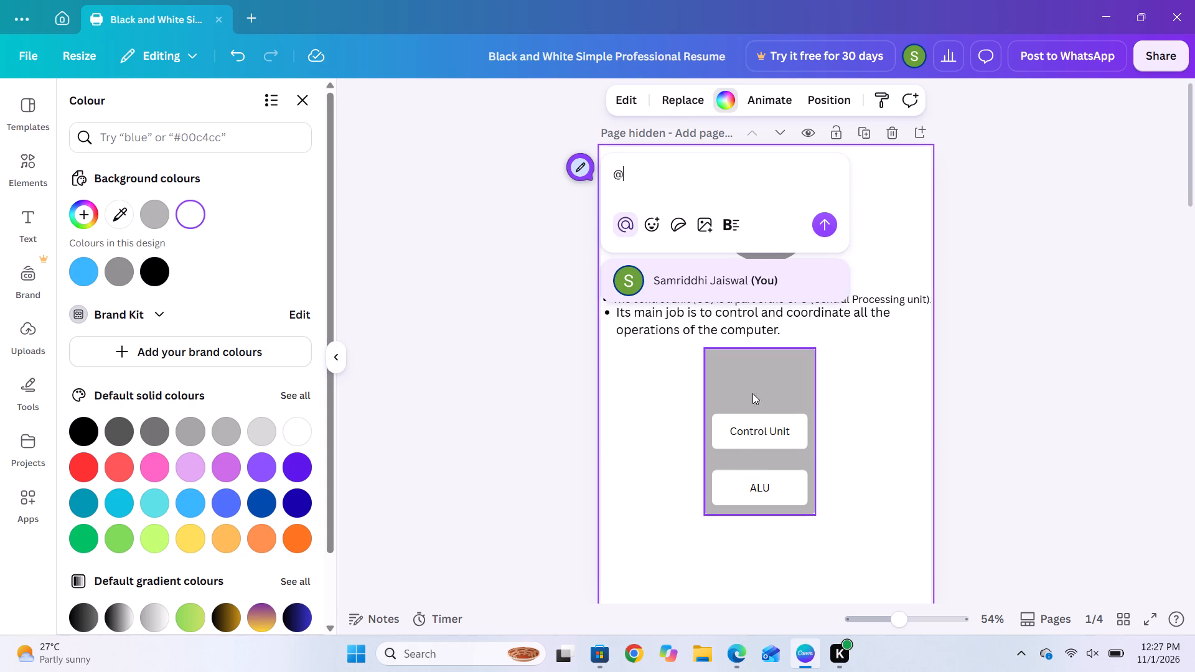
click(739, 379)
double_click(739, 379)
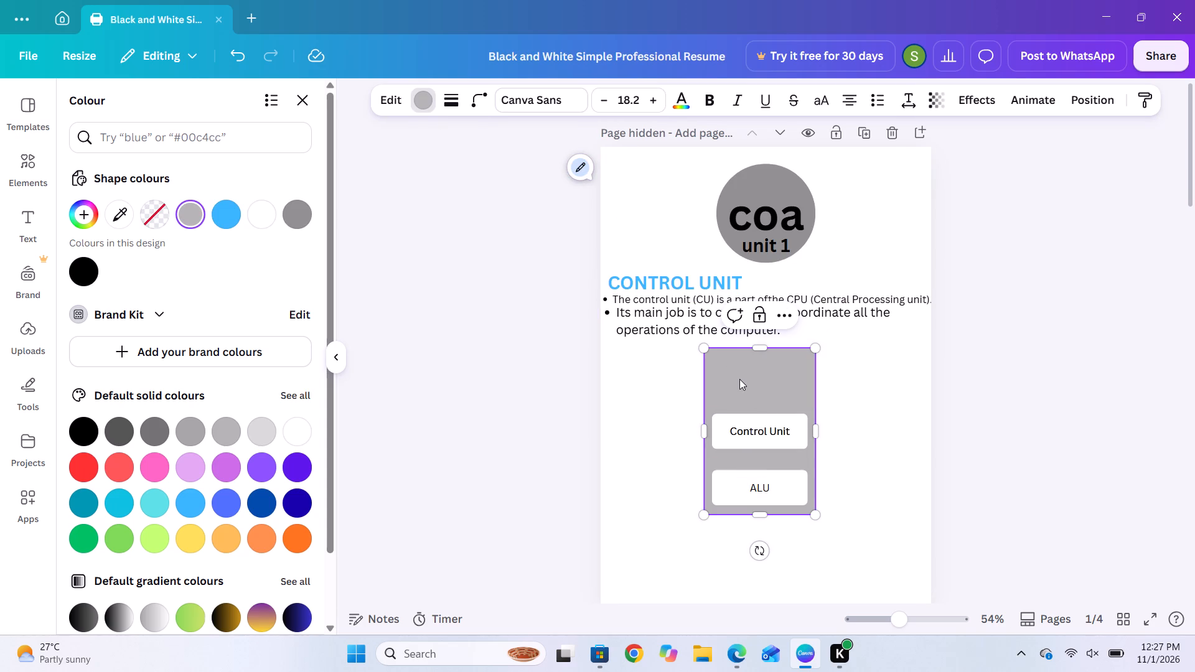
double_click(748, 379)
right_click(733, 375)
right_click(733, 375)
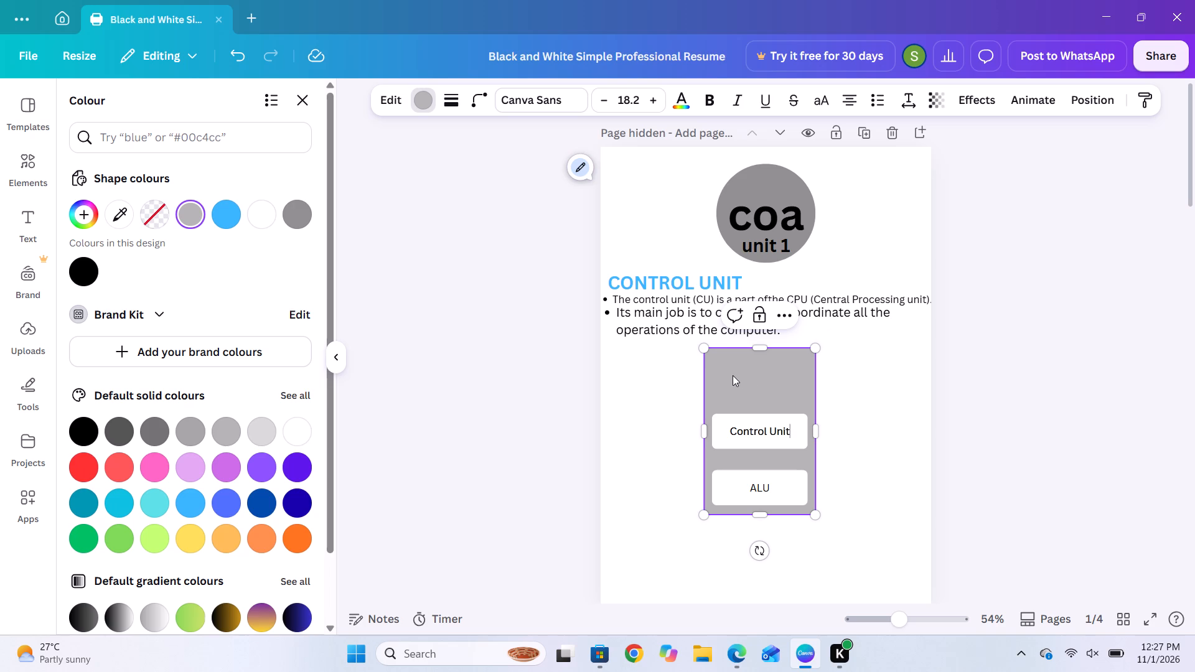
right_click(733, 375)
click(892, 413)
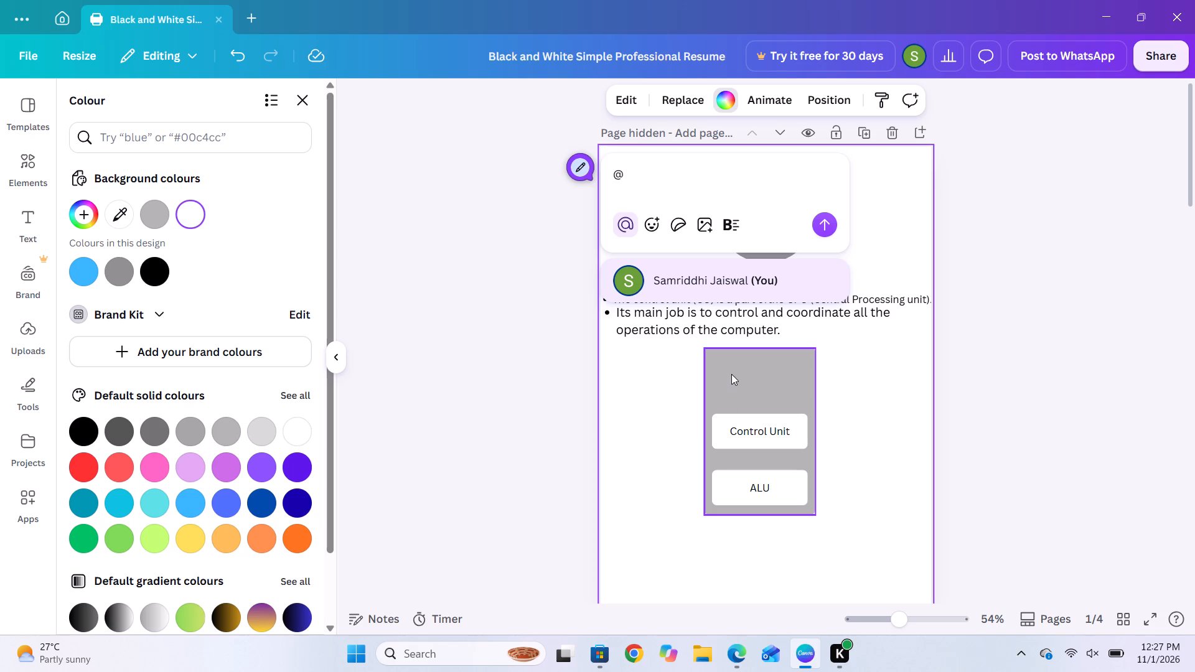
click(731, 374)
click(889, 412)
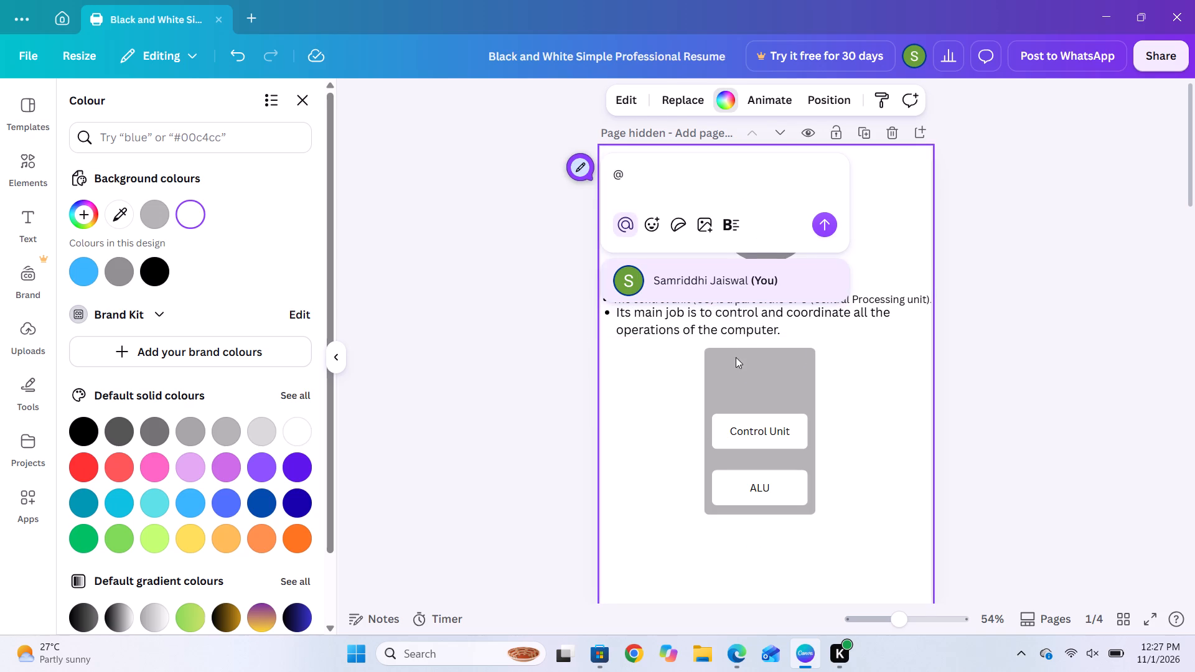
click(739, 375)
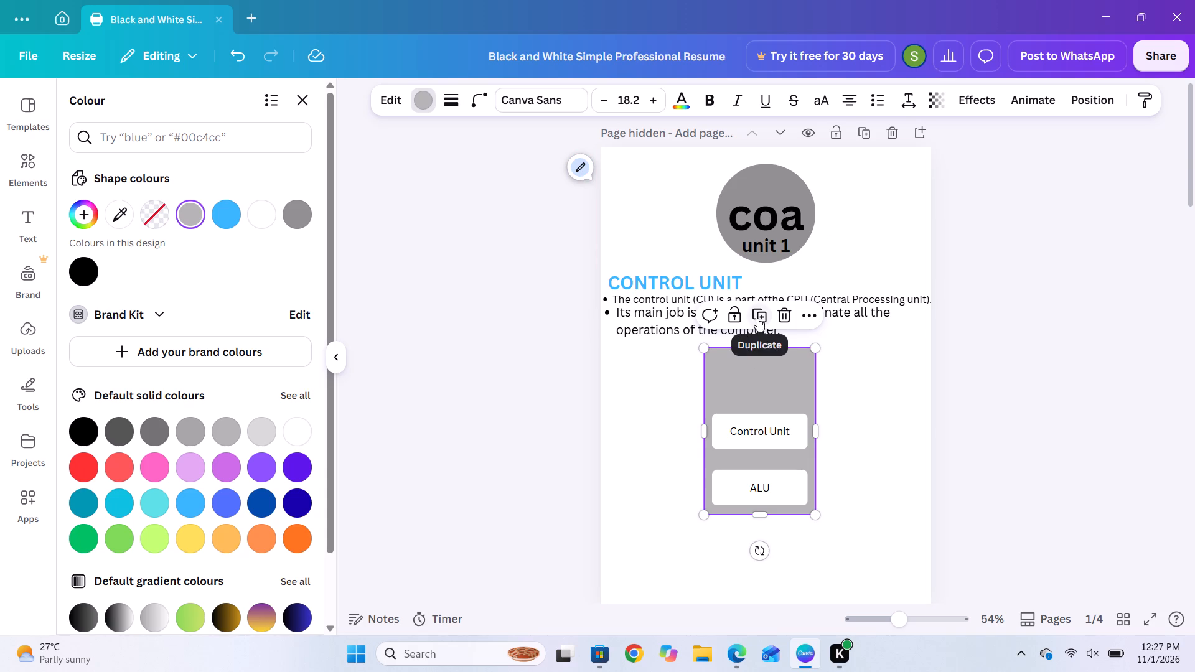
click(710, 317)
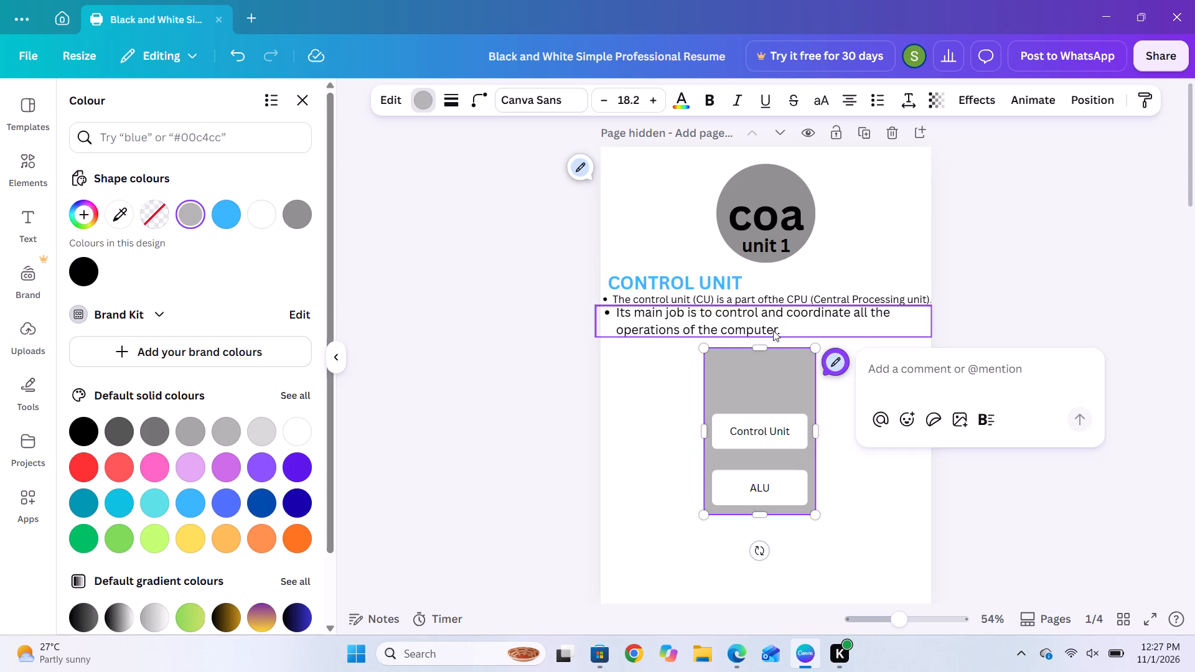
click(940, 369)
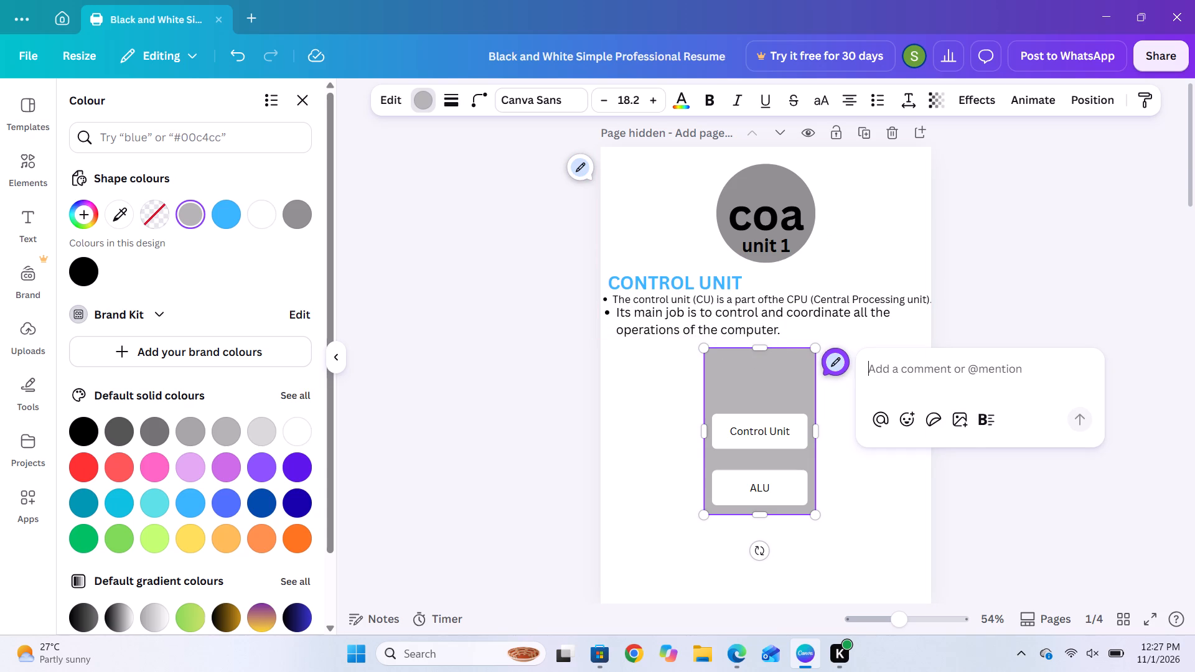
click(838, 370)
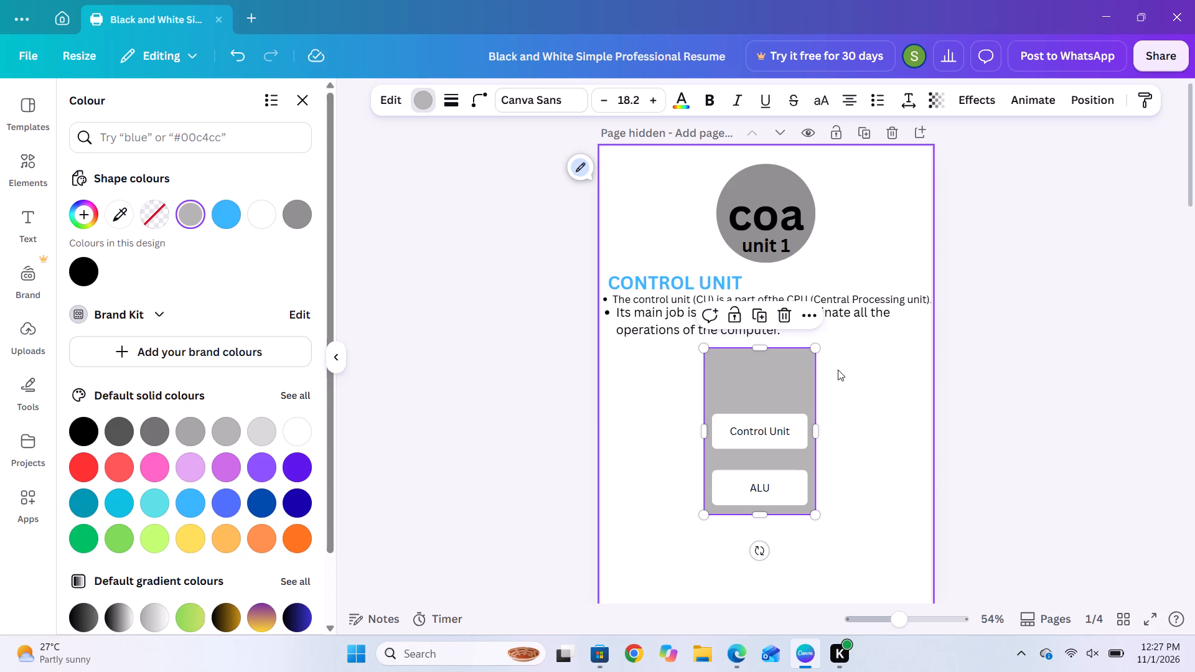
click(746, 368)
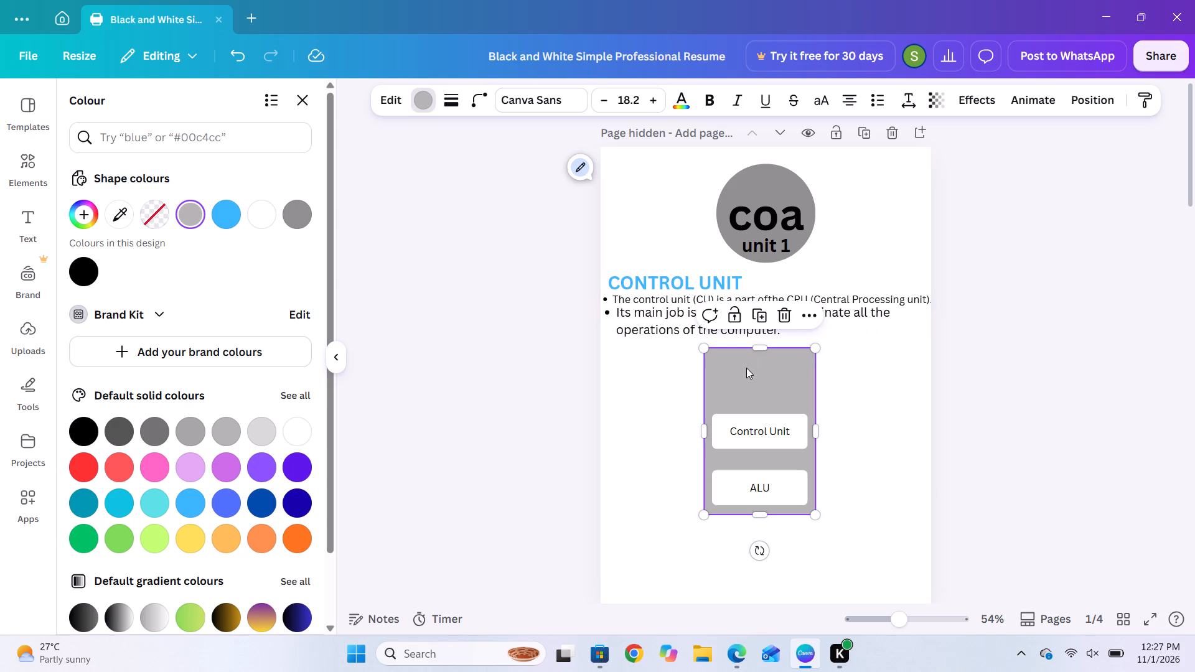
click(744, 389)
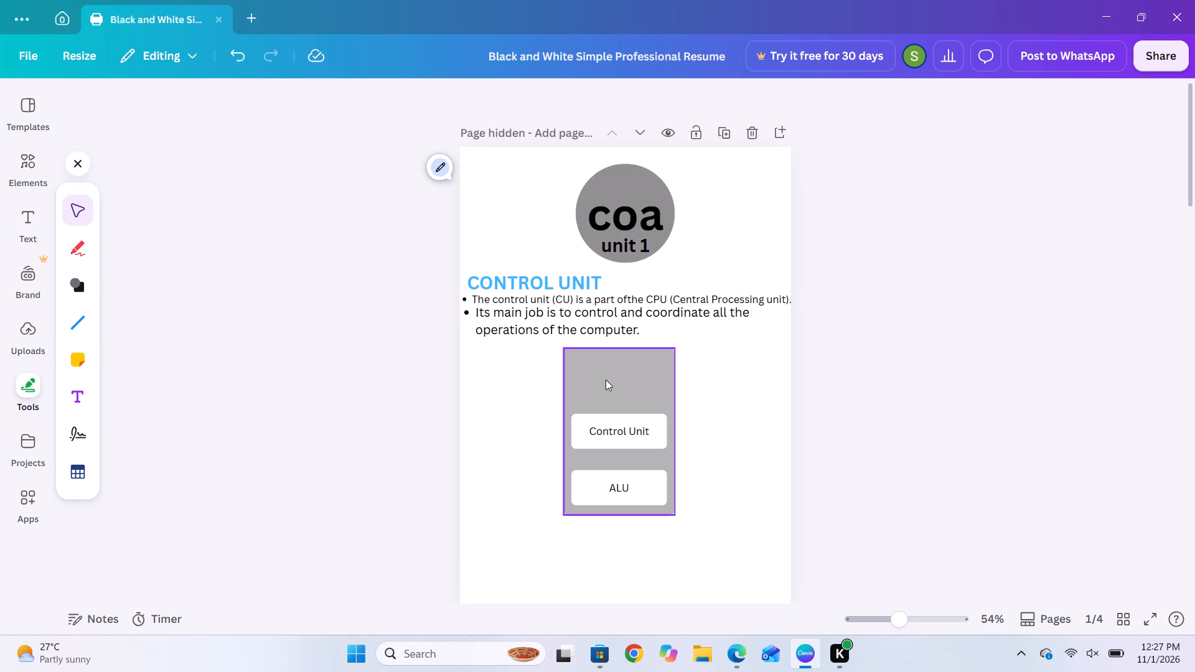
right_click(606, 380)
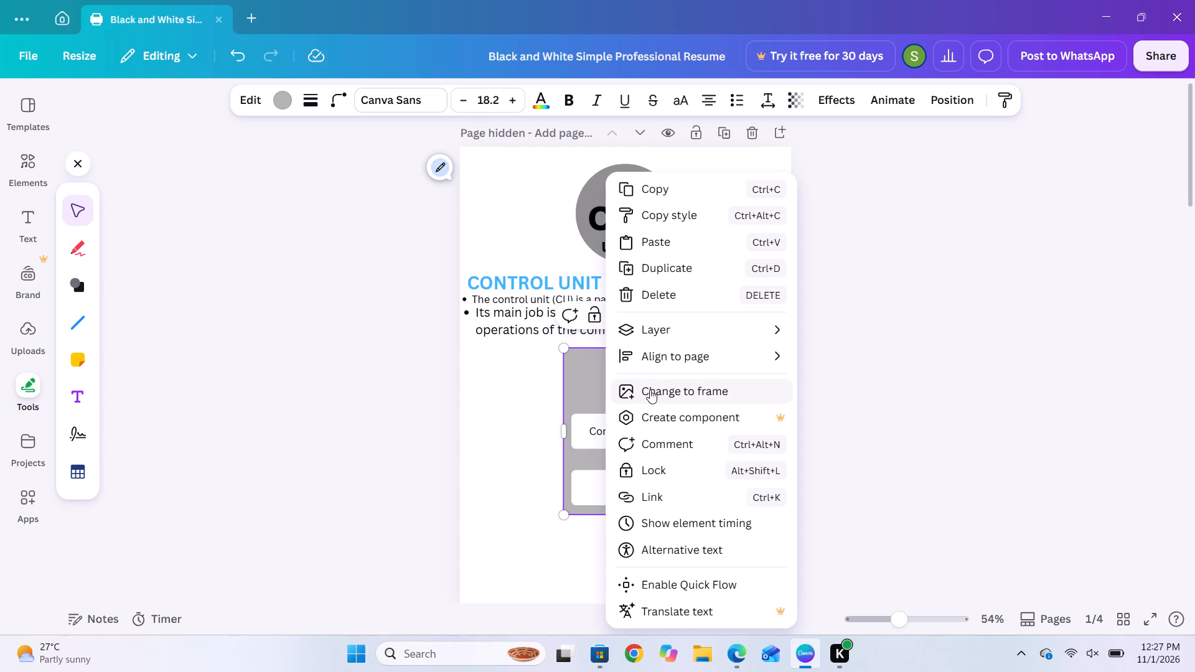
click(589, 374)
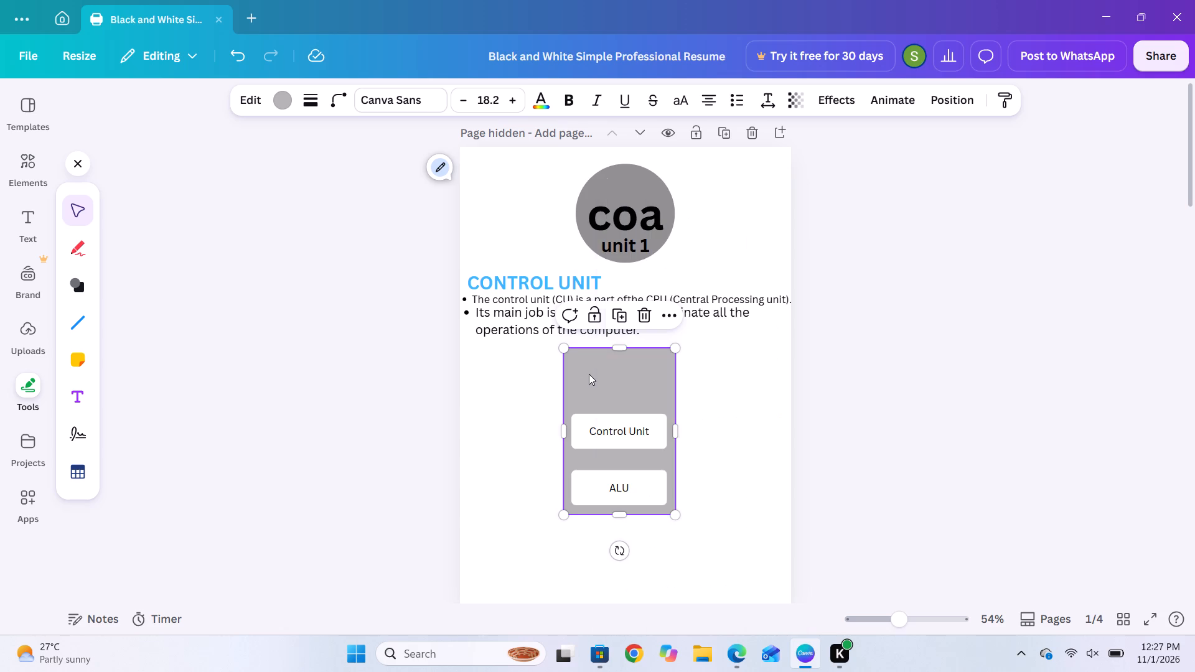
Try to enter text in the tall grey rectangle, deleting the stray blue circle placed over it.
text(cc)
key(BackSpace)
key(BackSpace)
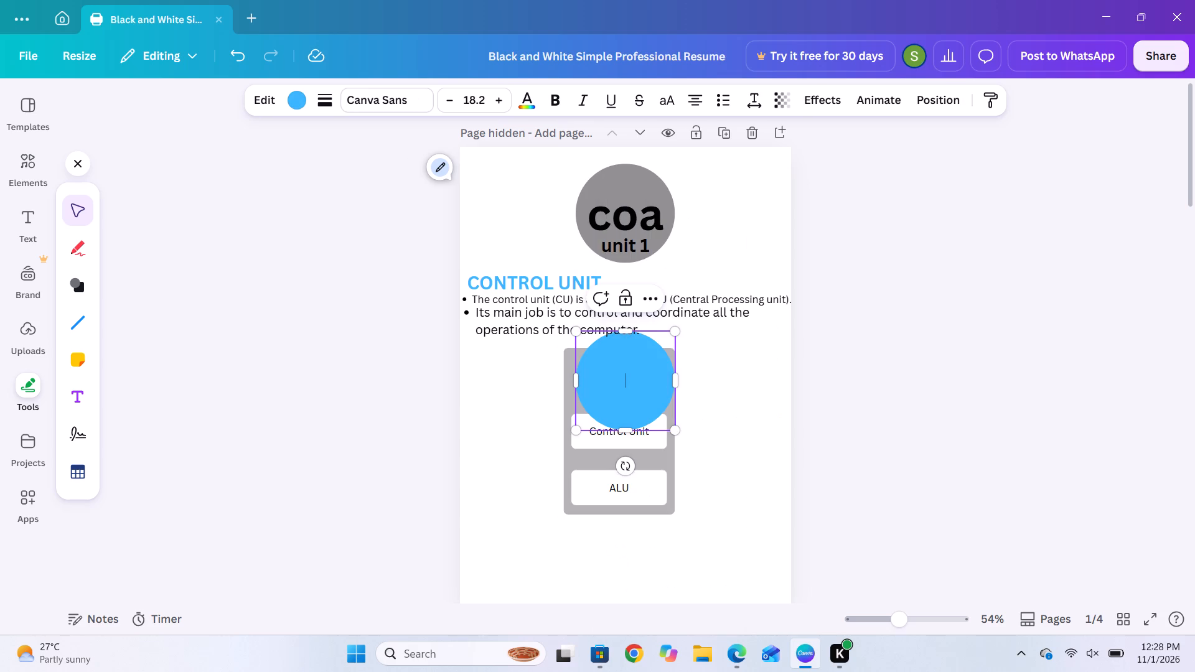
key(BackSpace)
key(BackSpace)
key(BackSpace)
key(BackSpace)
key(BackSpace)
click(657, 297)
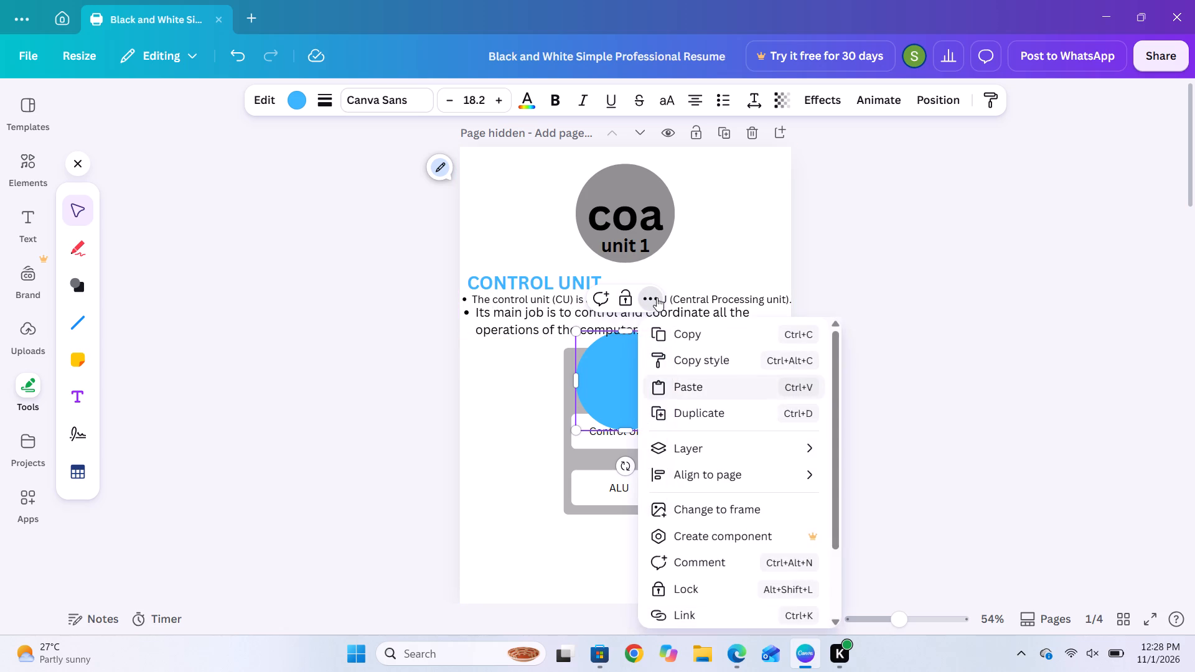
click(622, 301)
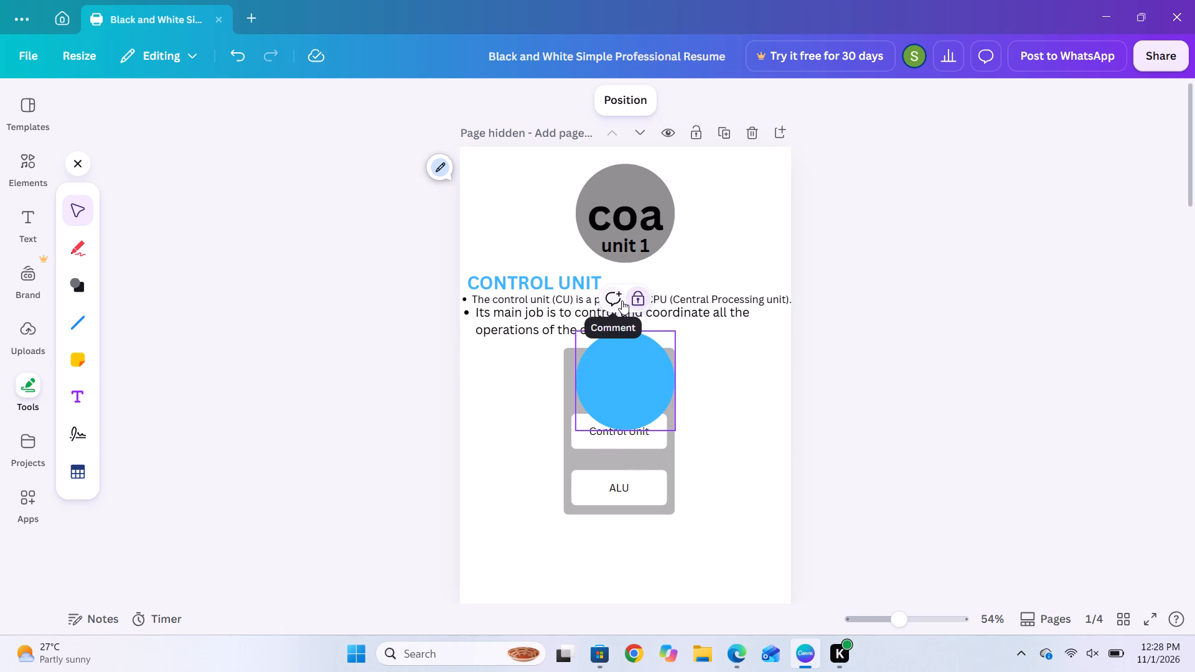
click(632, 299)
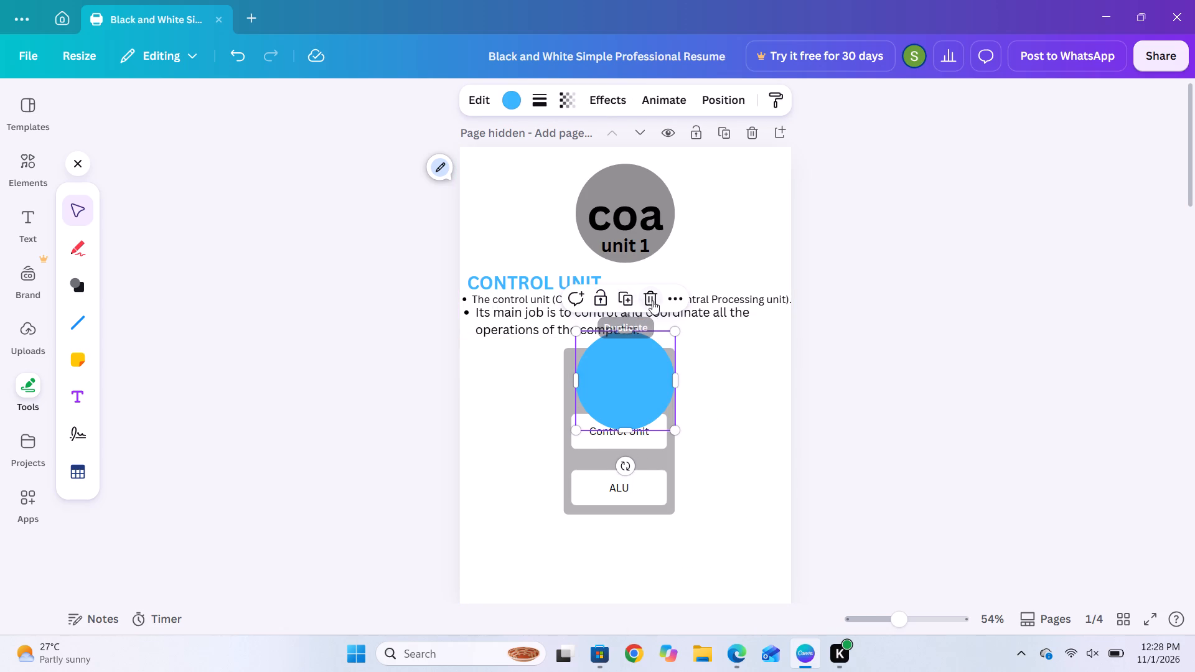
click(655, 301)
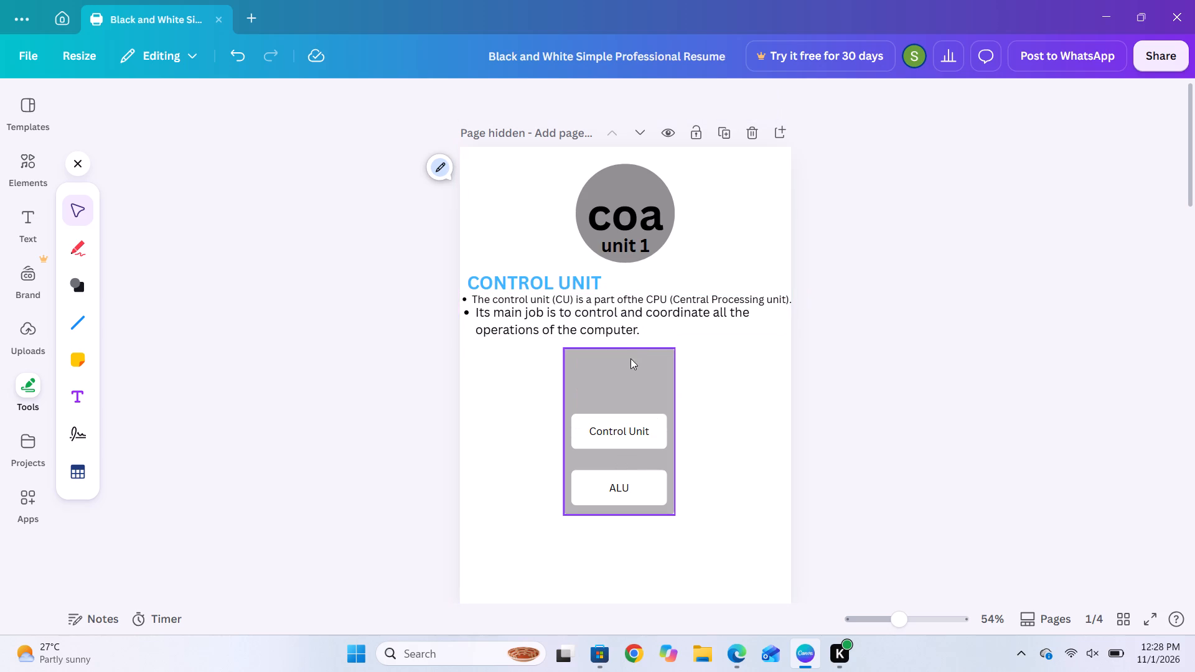
Open the additional editing options for the tall grey rectangle.
click(614, 373)
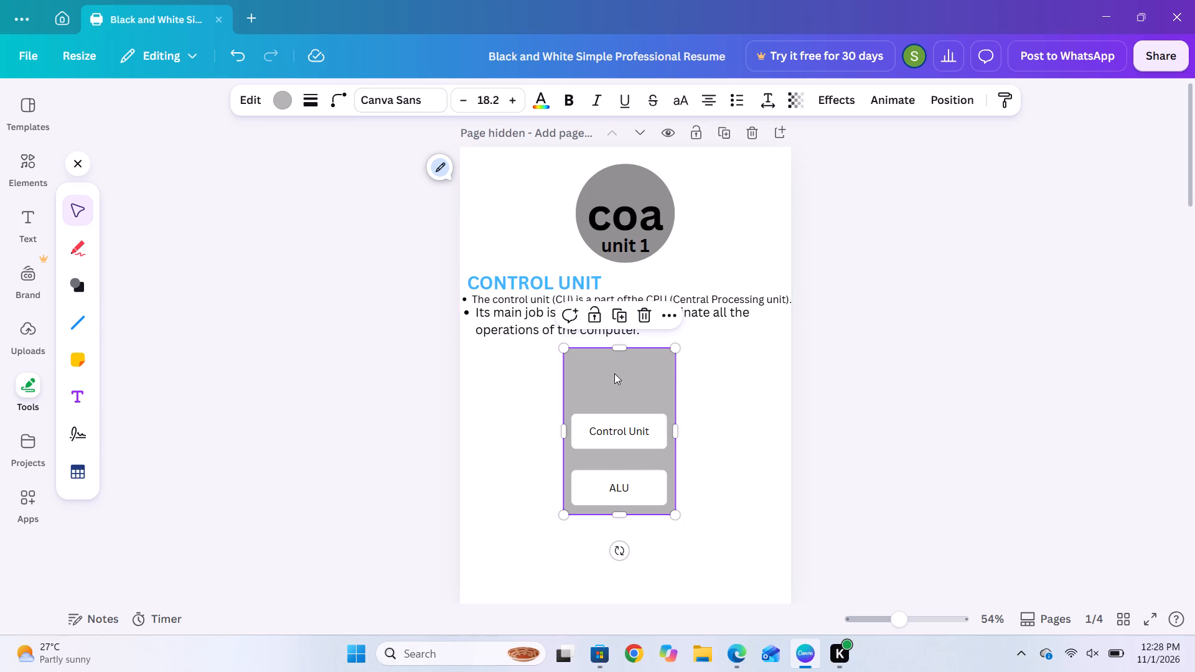
click(667, 312)
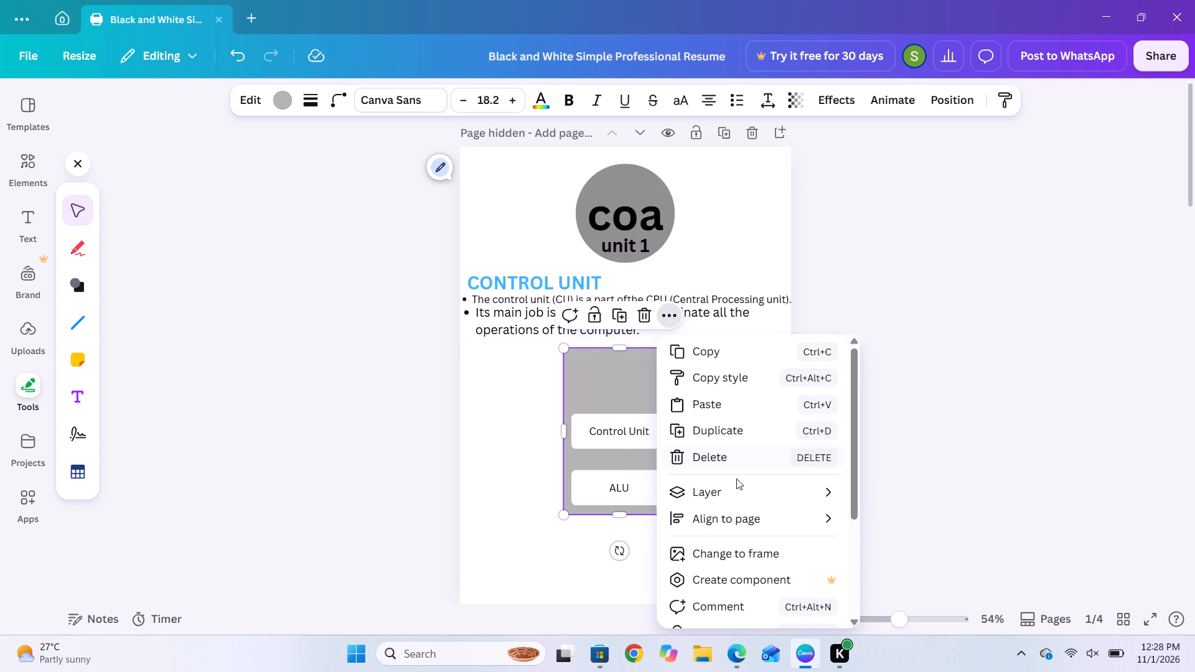
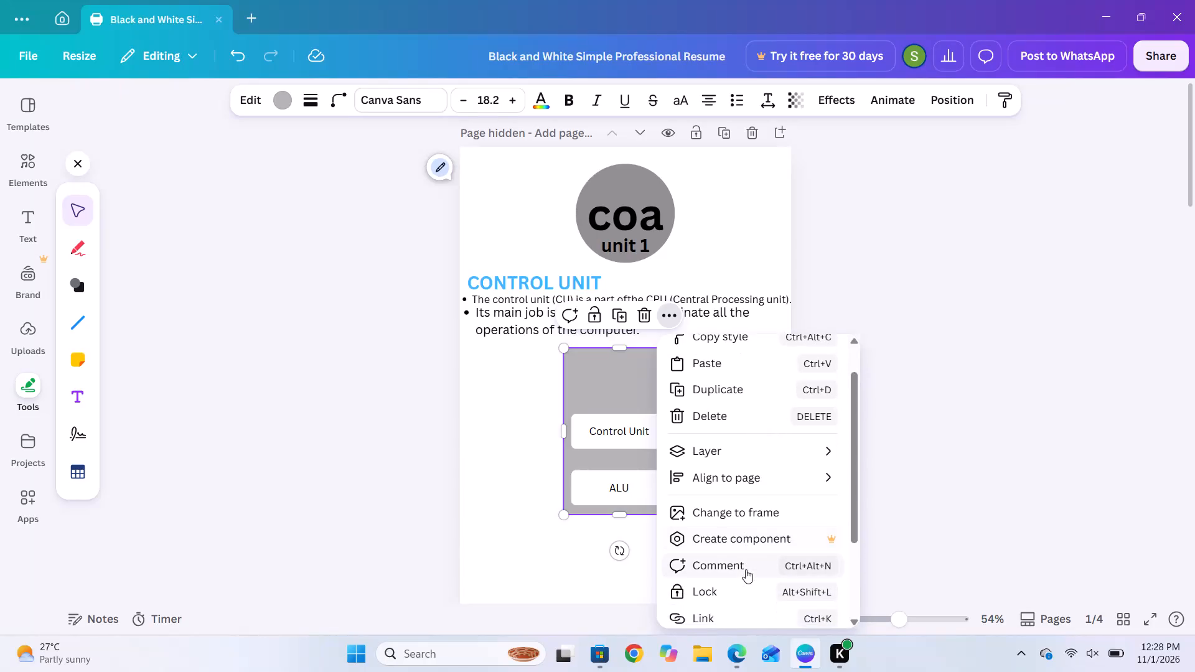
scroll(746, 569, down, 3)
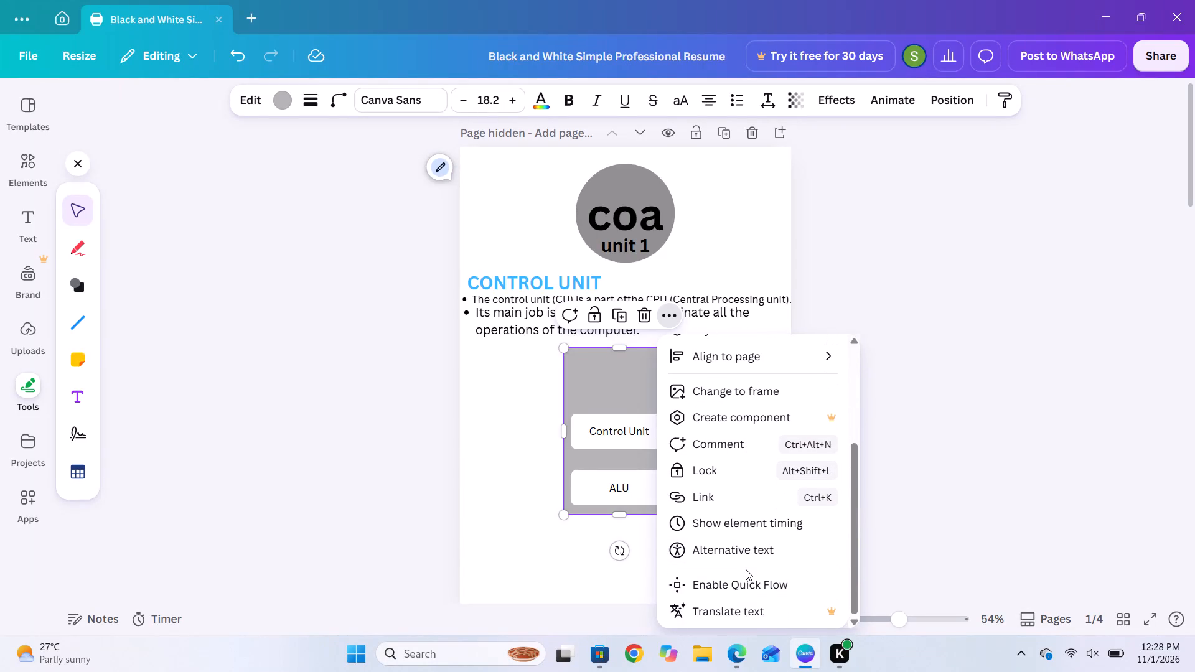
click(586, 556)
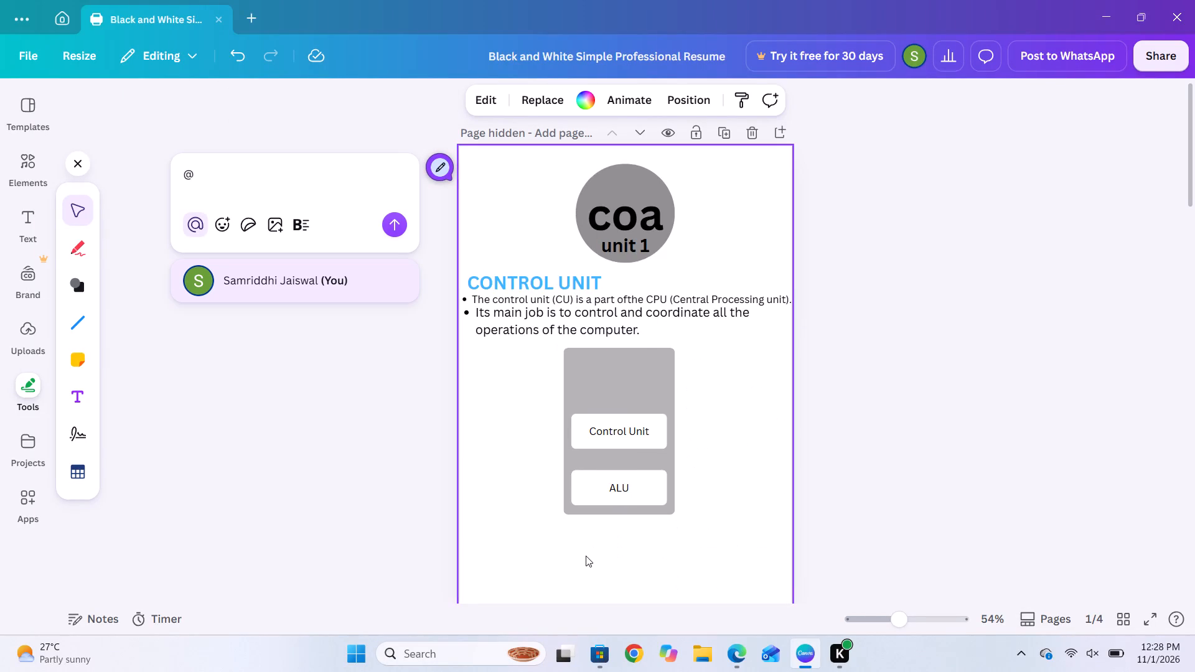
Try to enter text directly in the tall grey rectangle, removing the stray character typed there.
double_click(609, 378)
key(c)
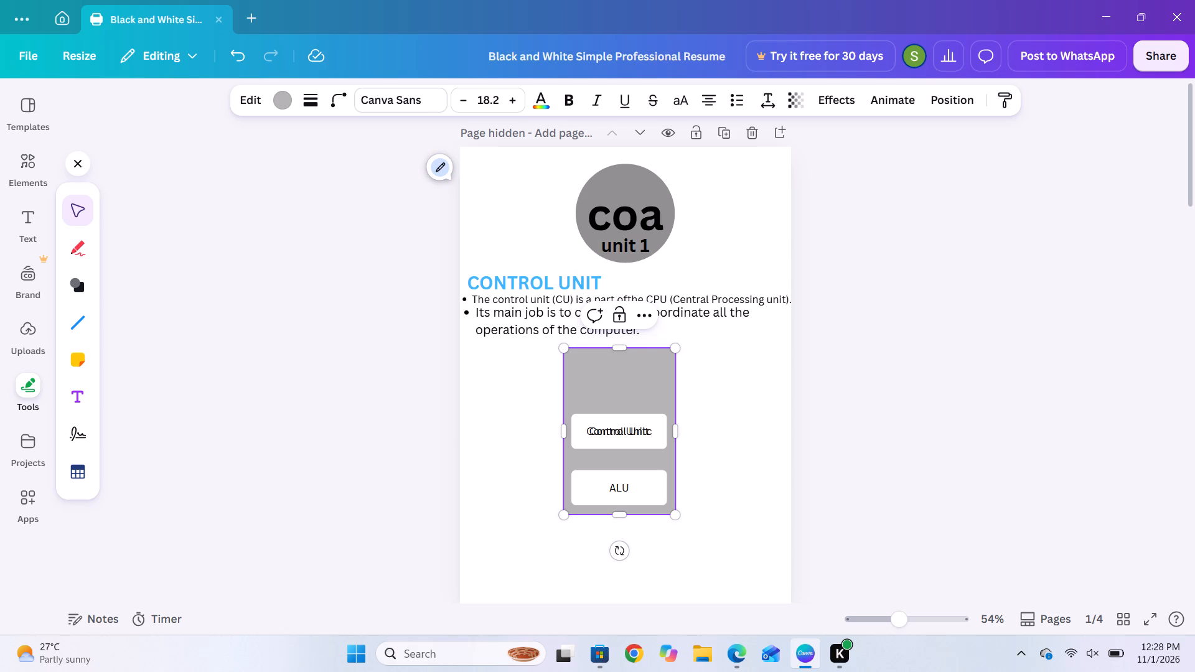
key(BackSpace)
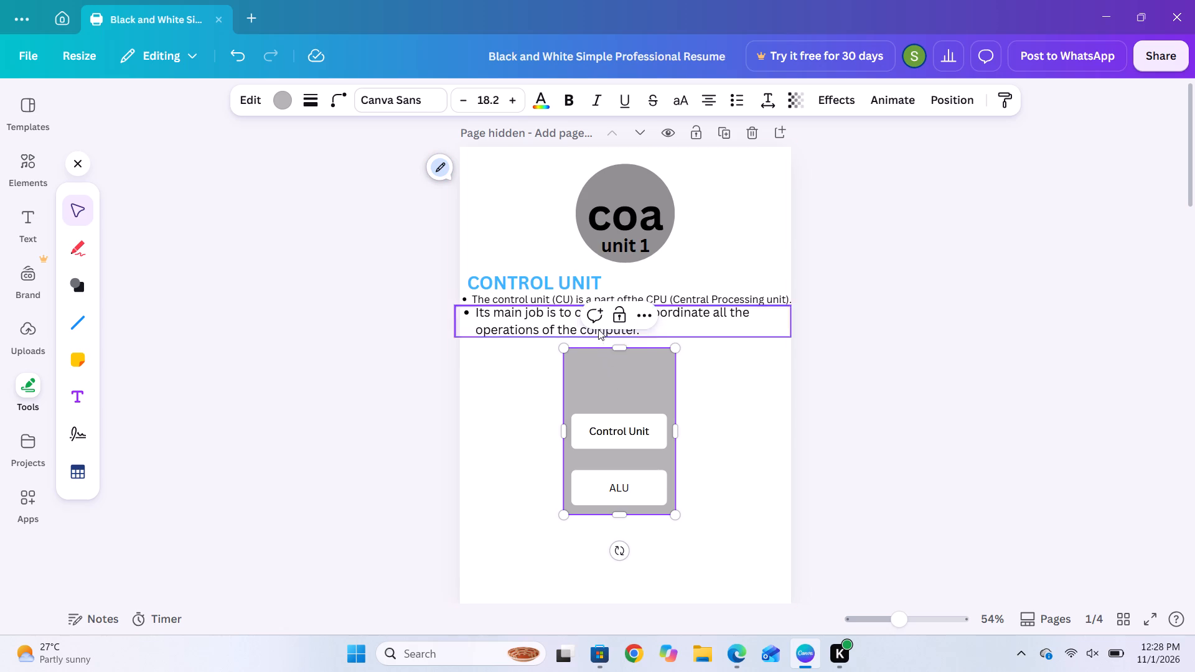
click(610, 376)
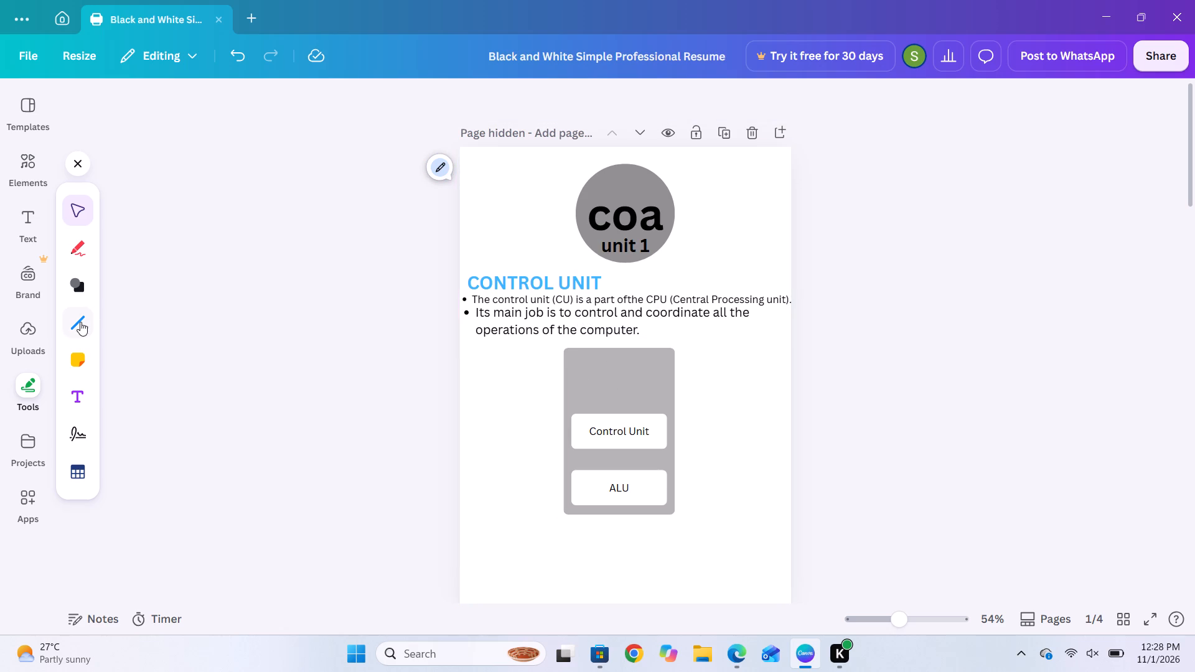
Duplicate the white Control Unit rectangle.
click(642, 442)
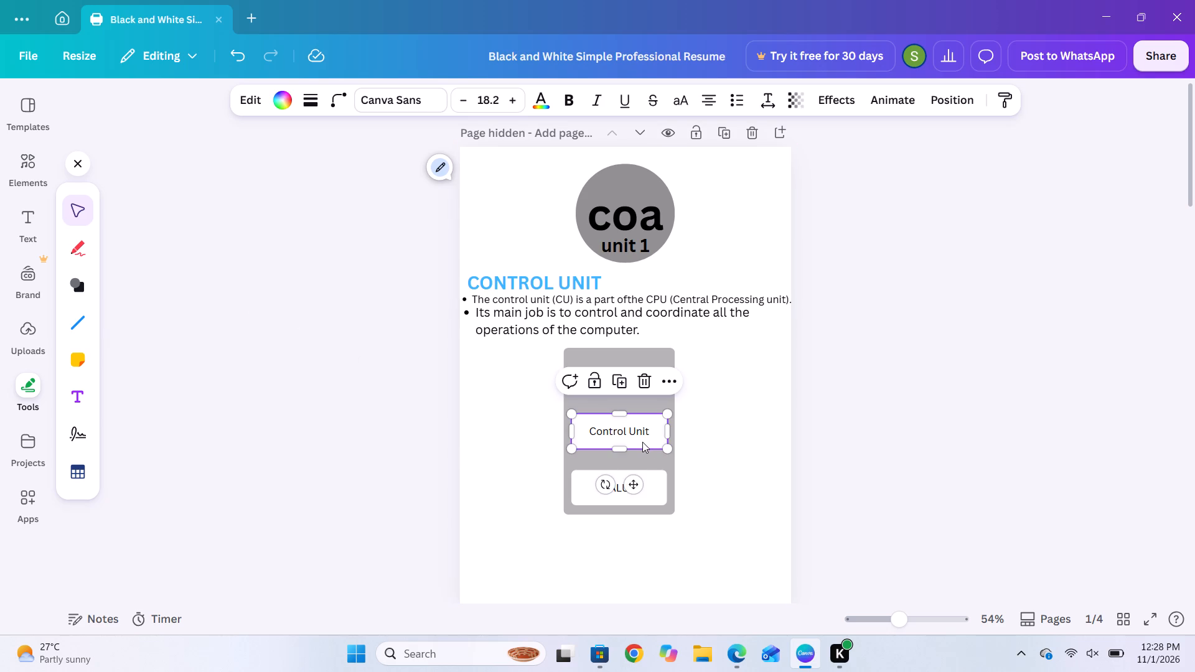
click(622, 387)
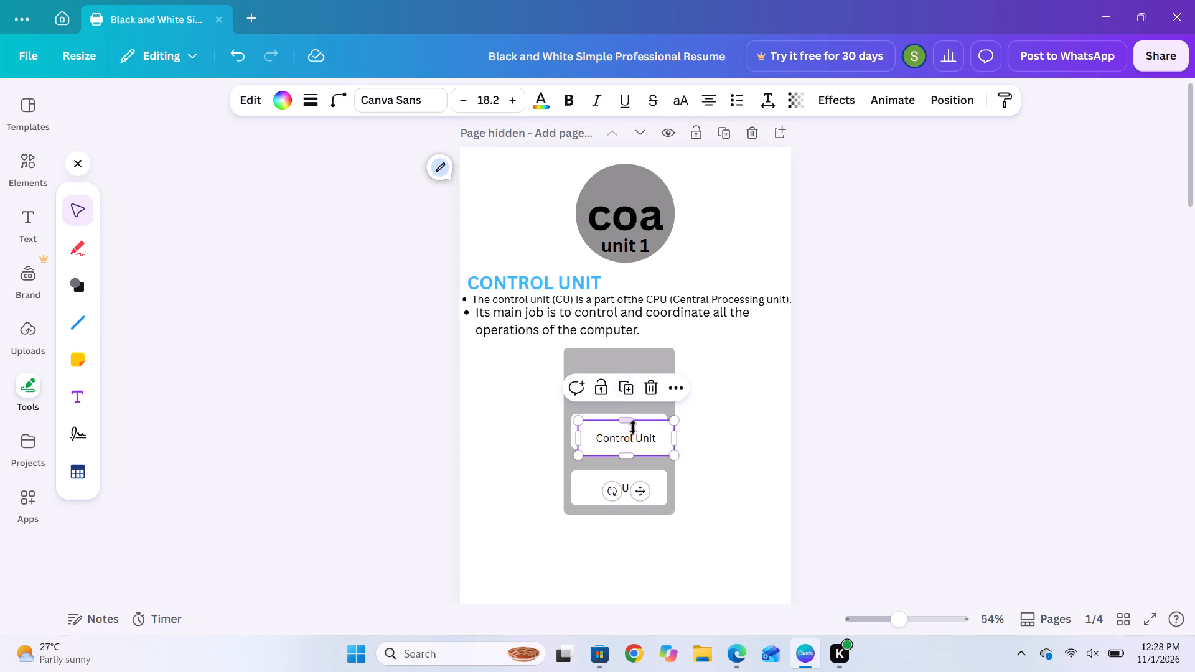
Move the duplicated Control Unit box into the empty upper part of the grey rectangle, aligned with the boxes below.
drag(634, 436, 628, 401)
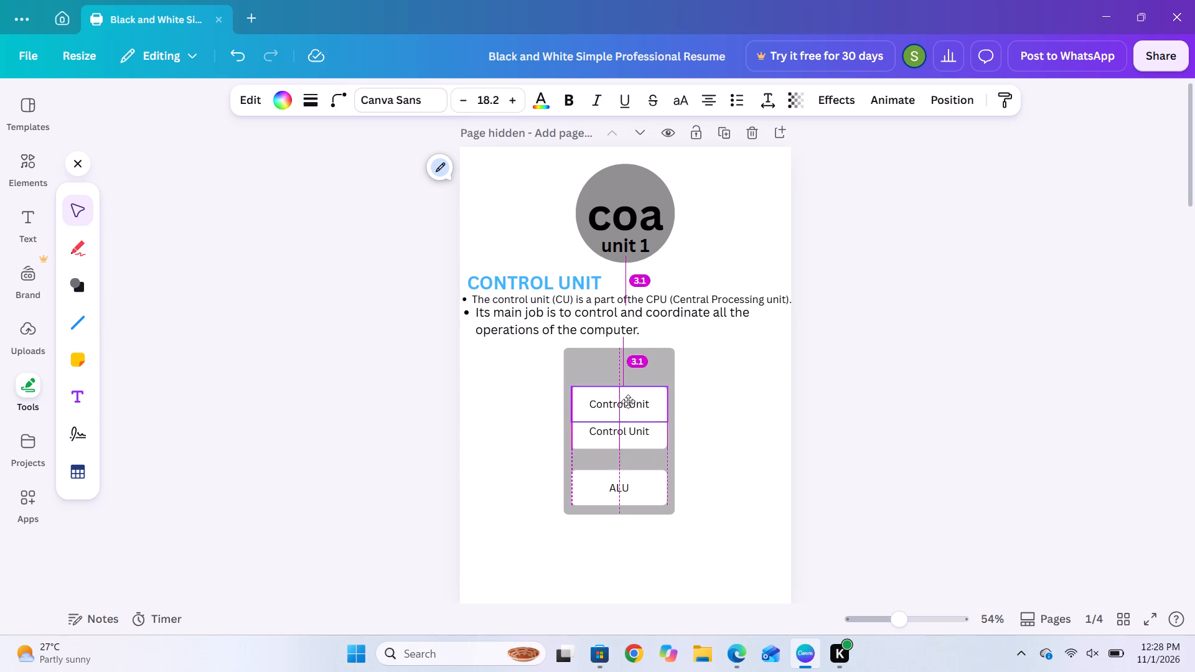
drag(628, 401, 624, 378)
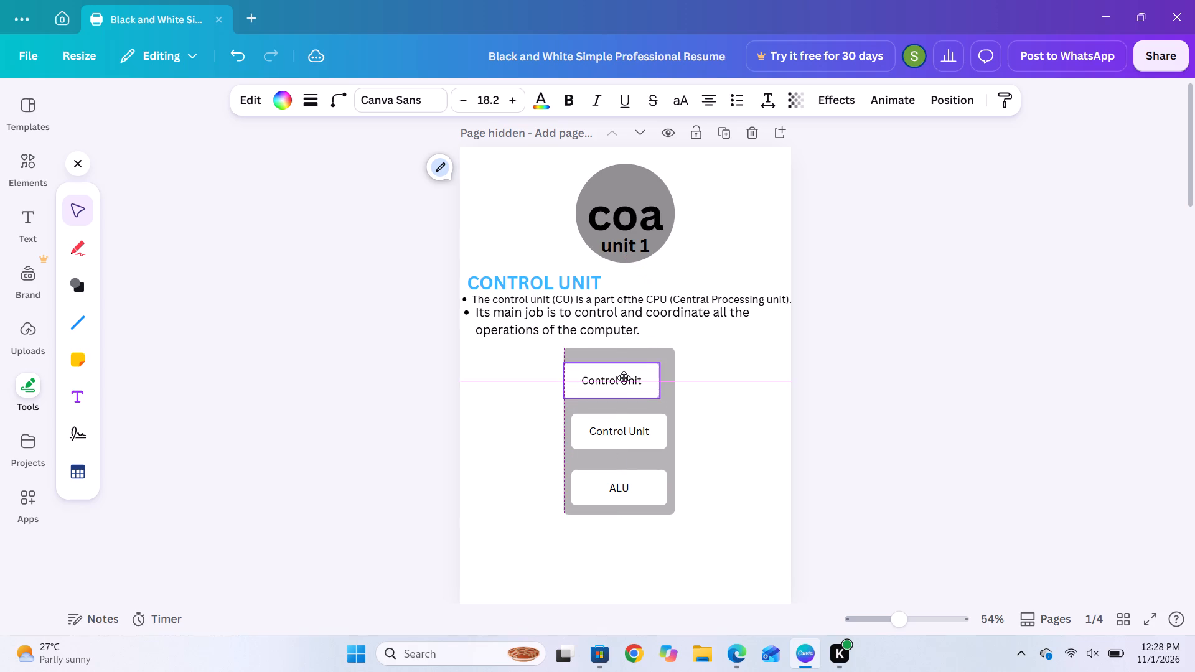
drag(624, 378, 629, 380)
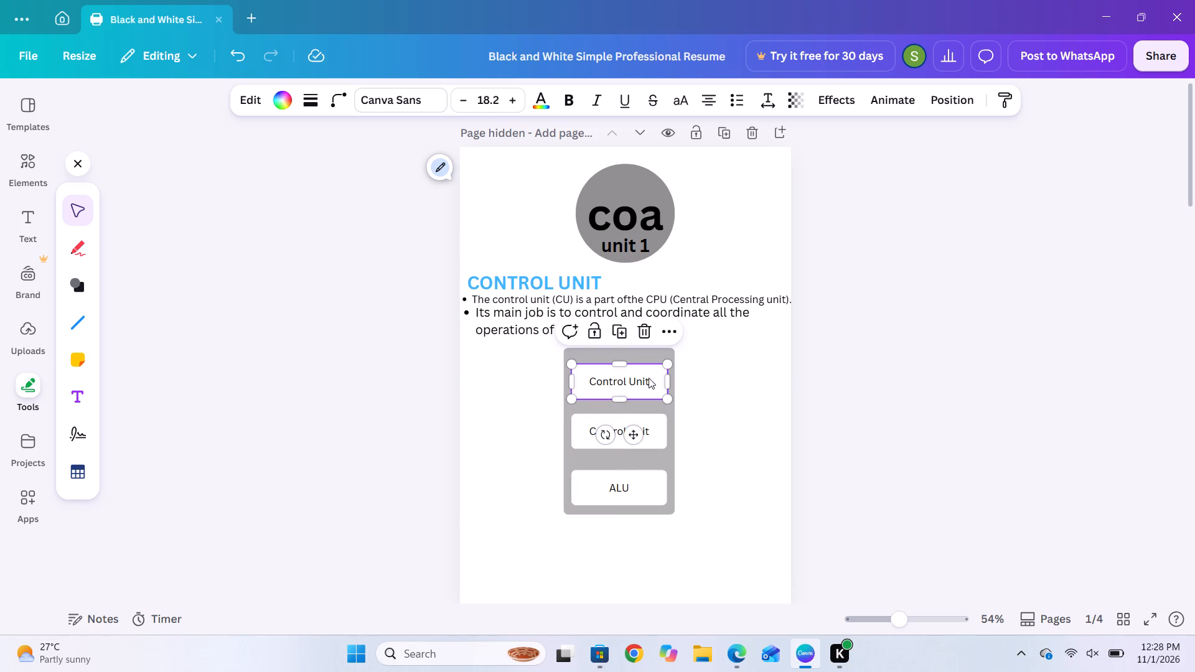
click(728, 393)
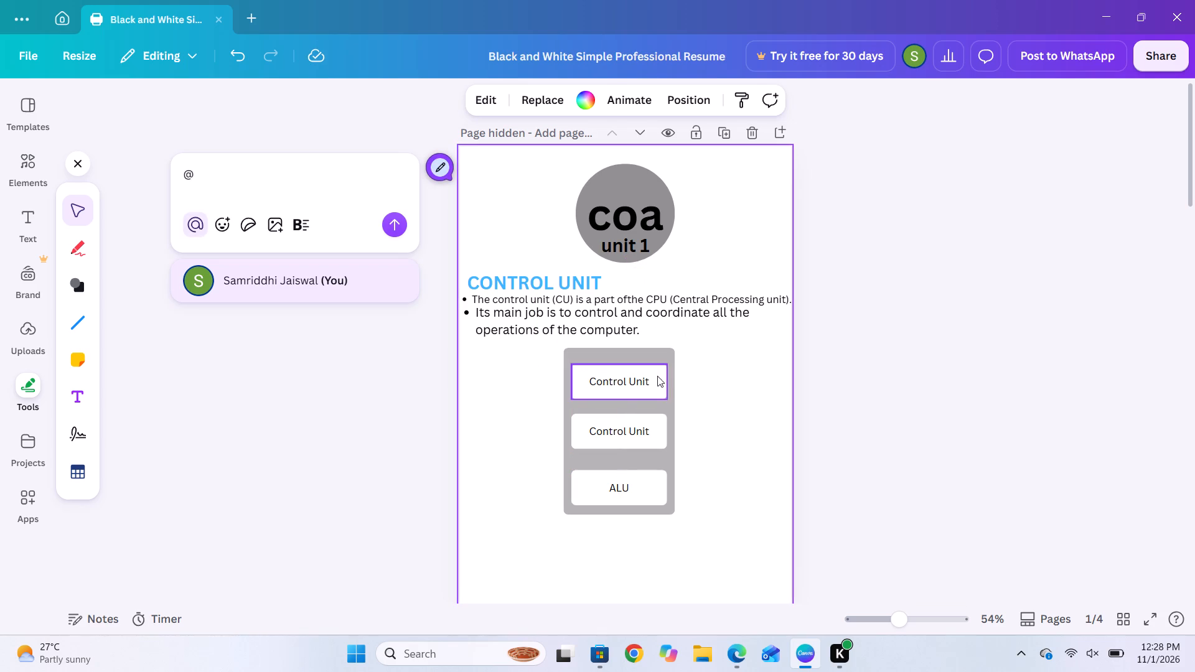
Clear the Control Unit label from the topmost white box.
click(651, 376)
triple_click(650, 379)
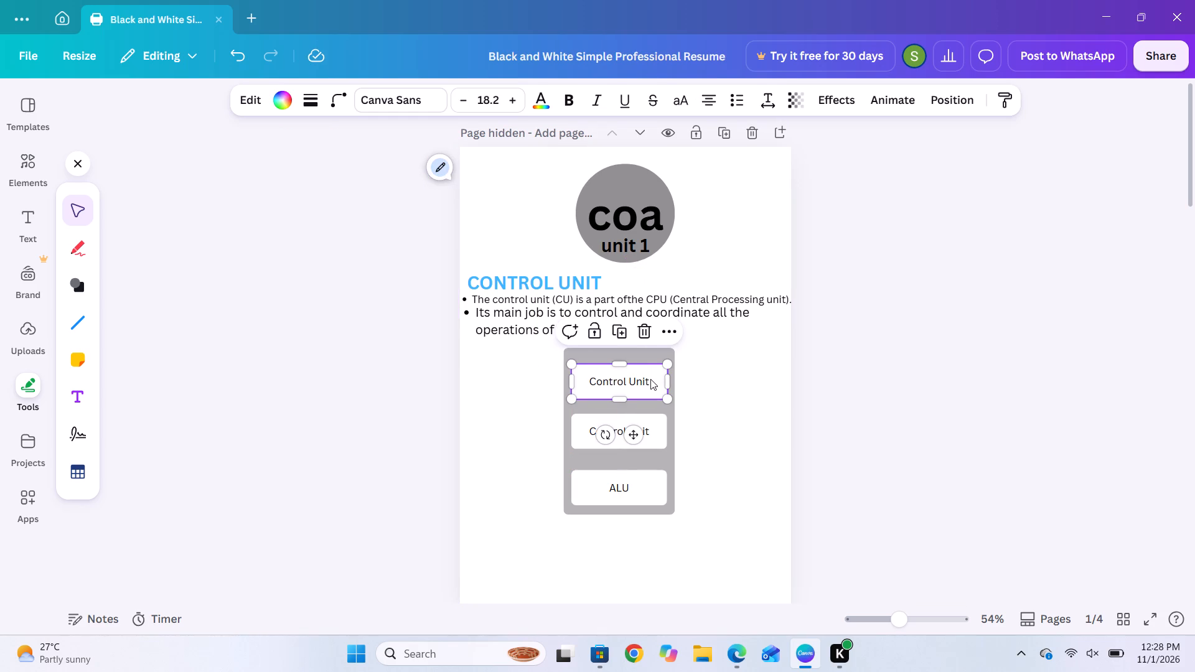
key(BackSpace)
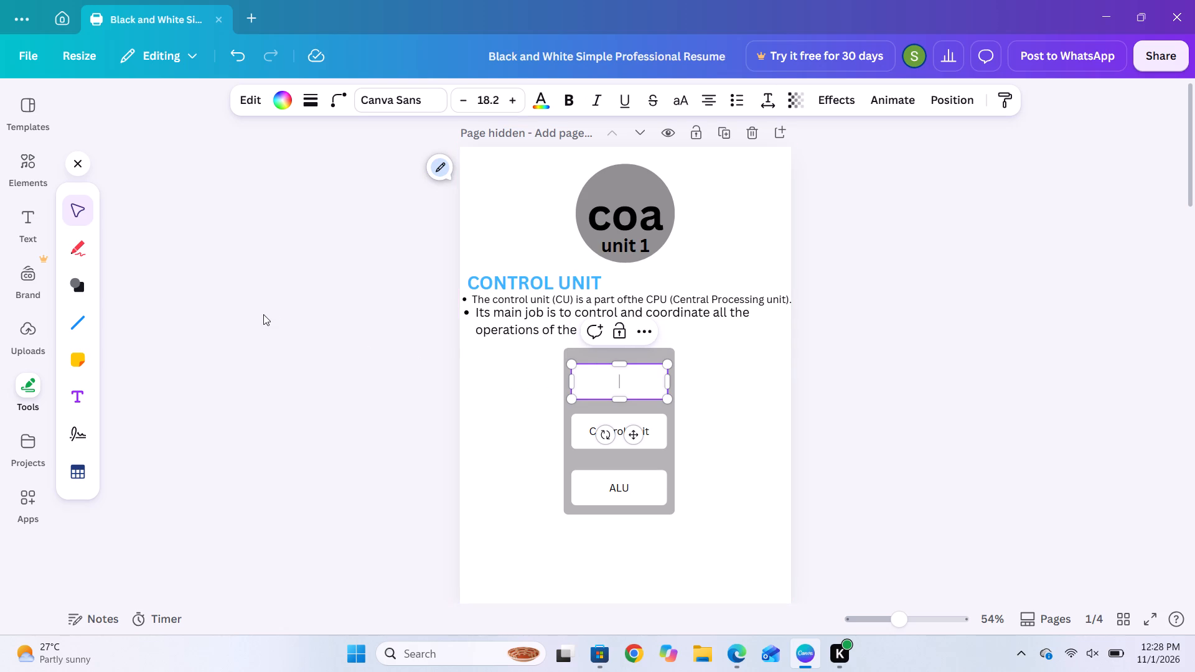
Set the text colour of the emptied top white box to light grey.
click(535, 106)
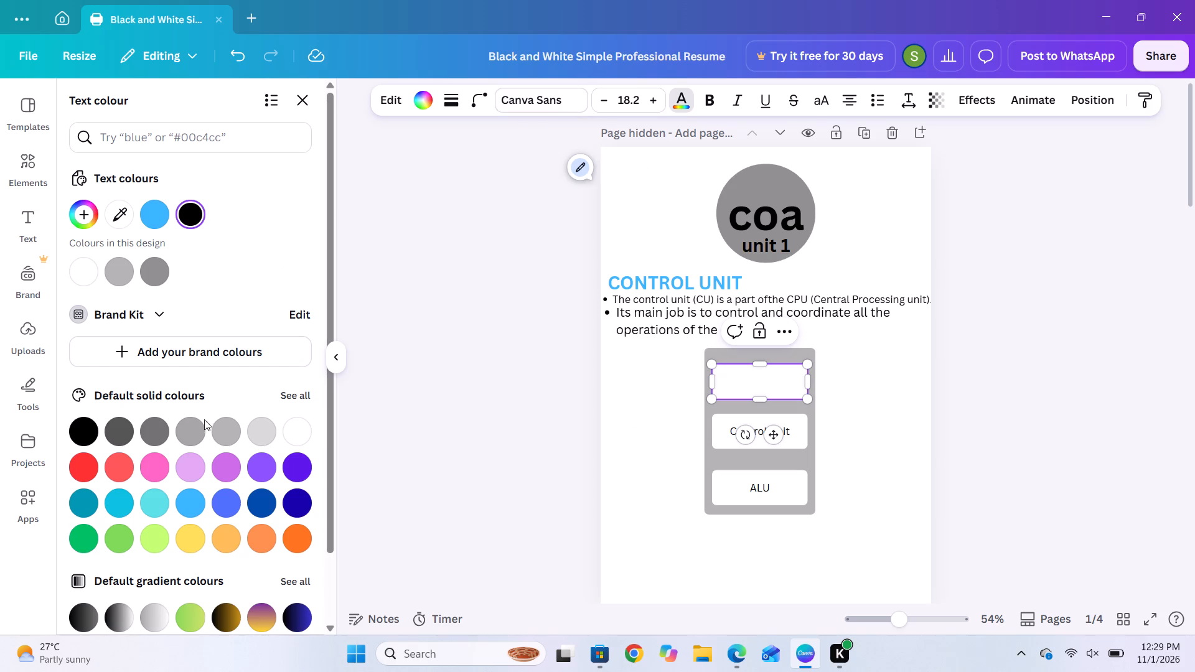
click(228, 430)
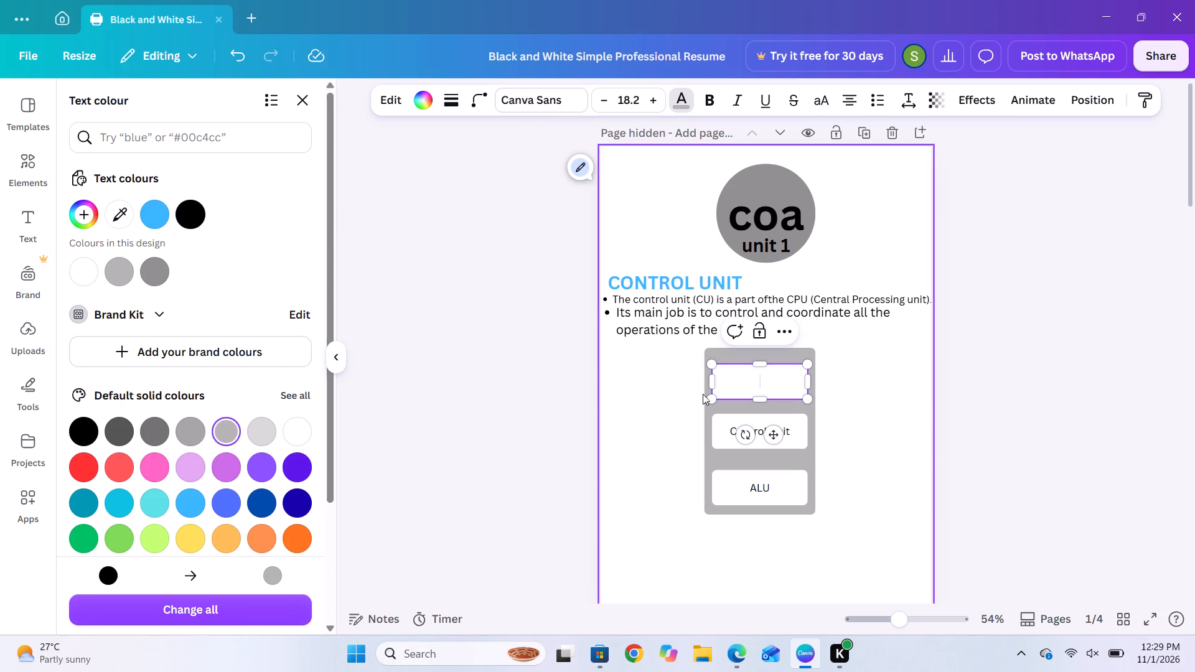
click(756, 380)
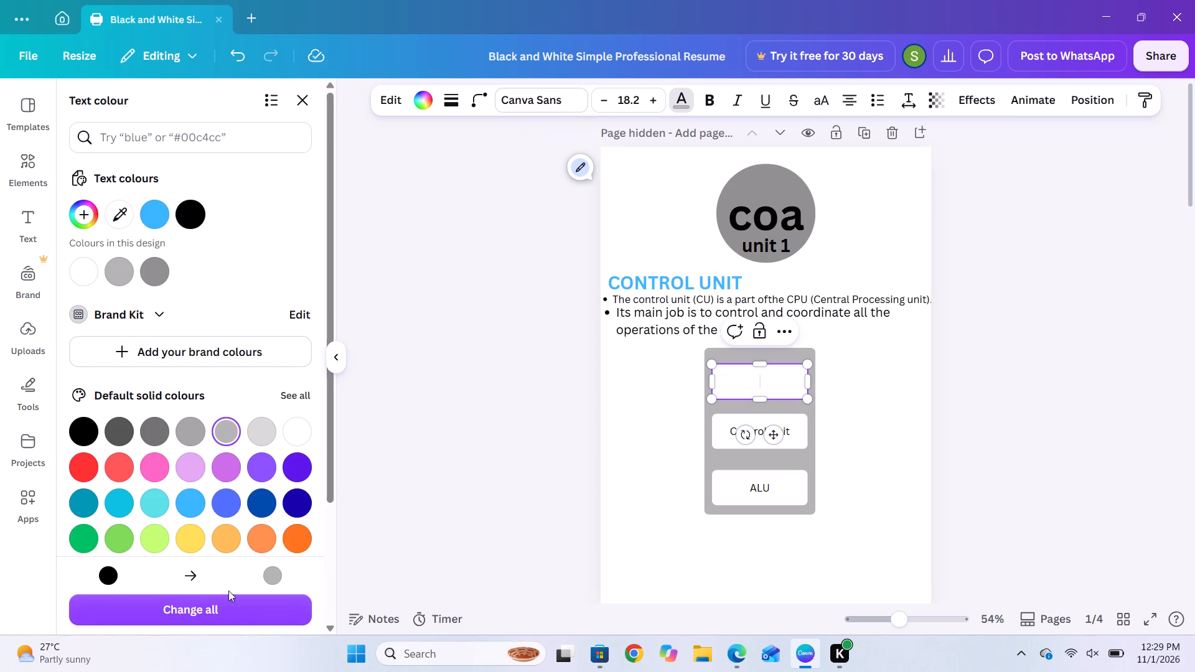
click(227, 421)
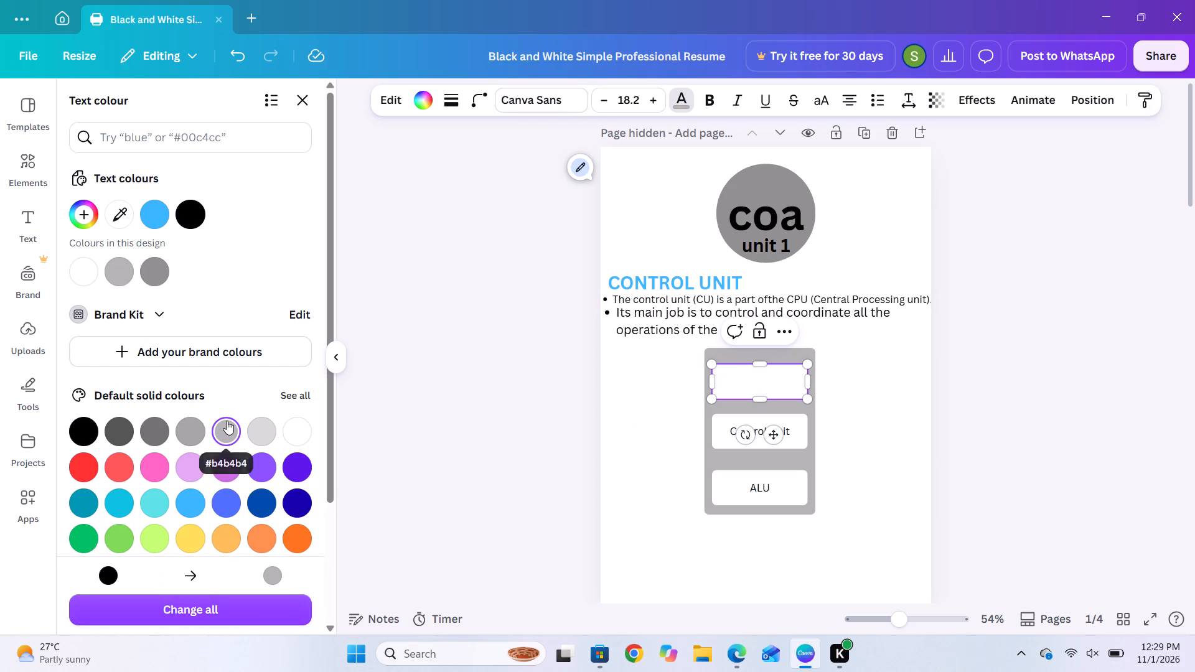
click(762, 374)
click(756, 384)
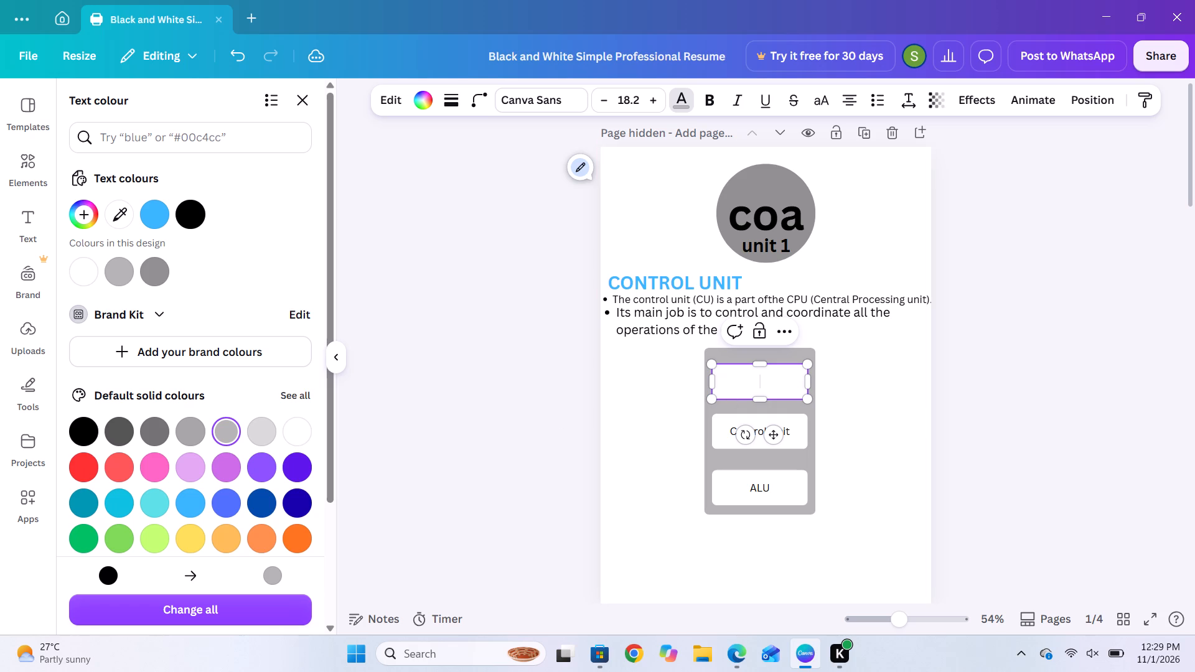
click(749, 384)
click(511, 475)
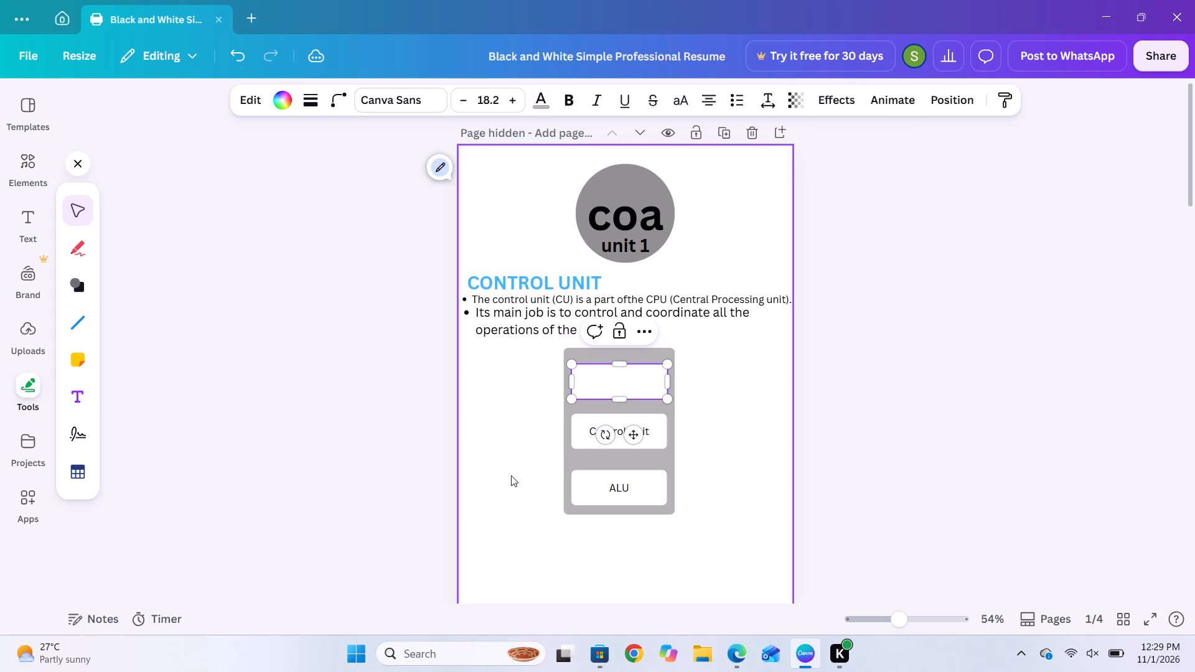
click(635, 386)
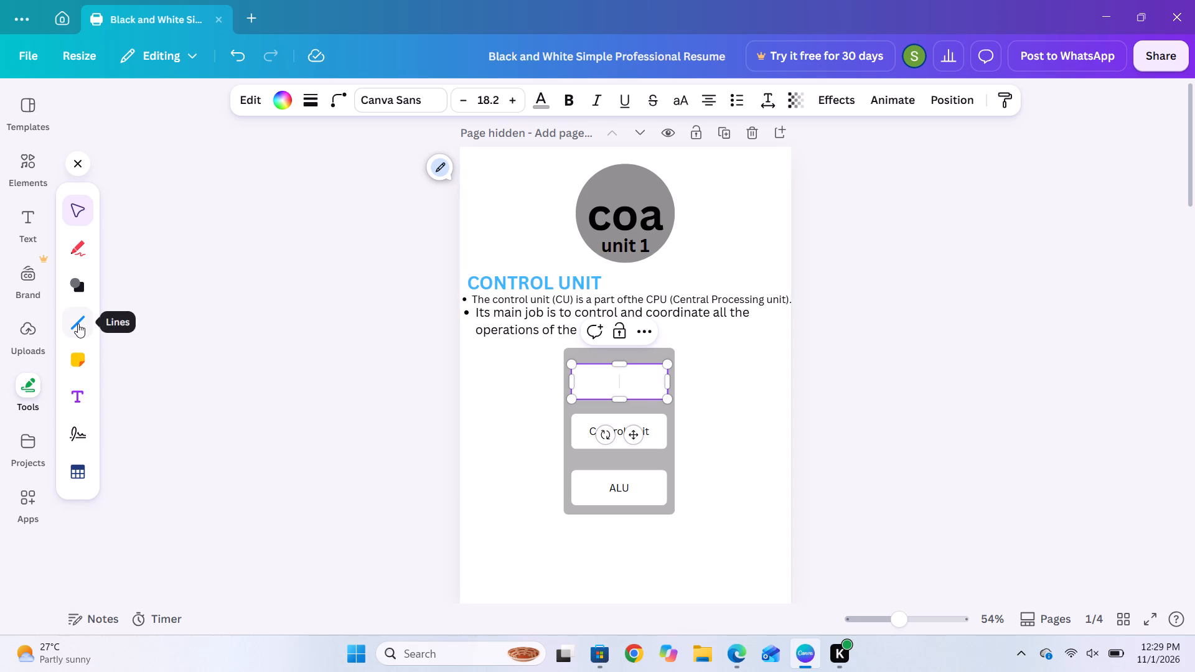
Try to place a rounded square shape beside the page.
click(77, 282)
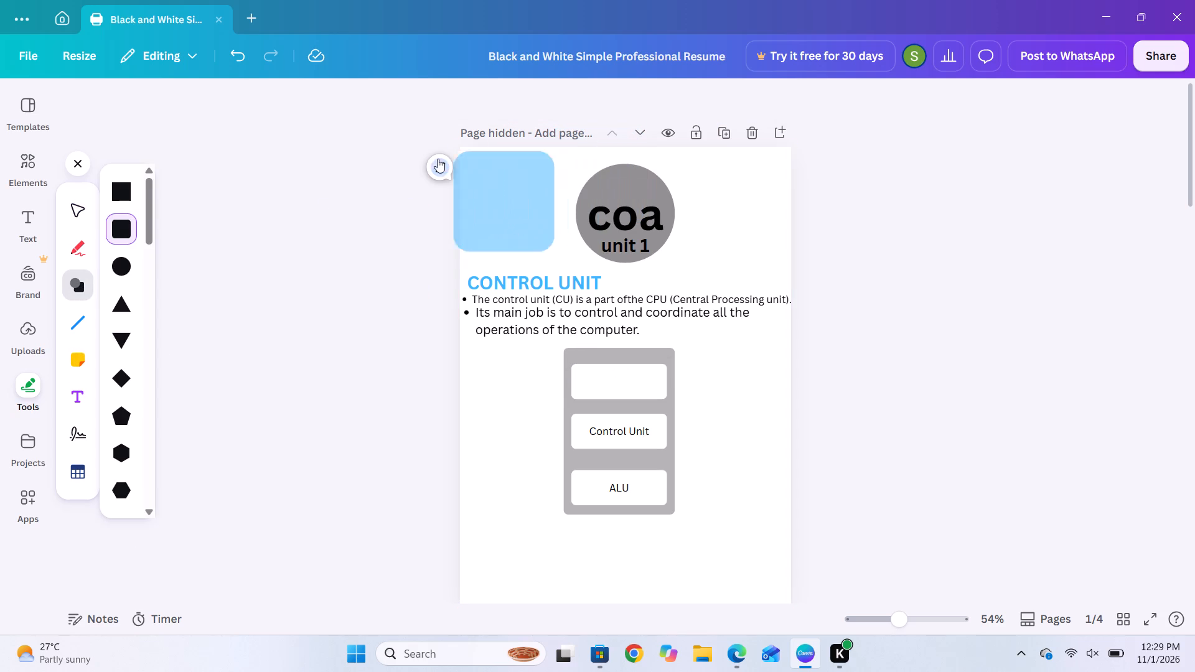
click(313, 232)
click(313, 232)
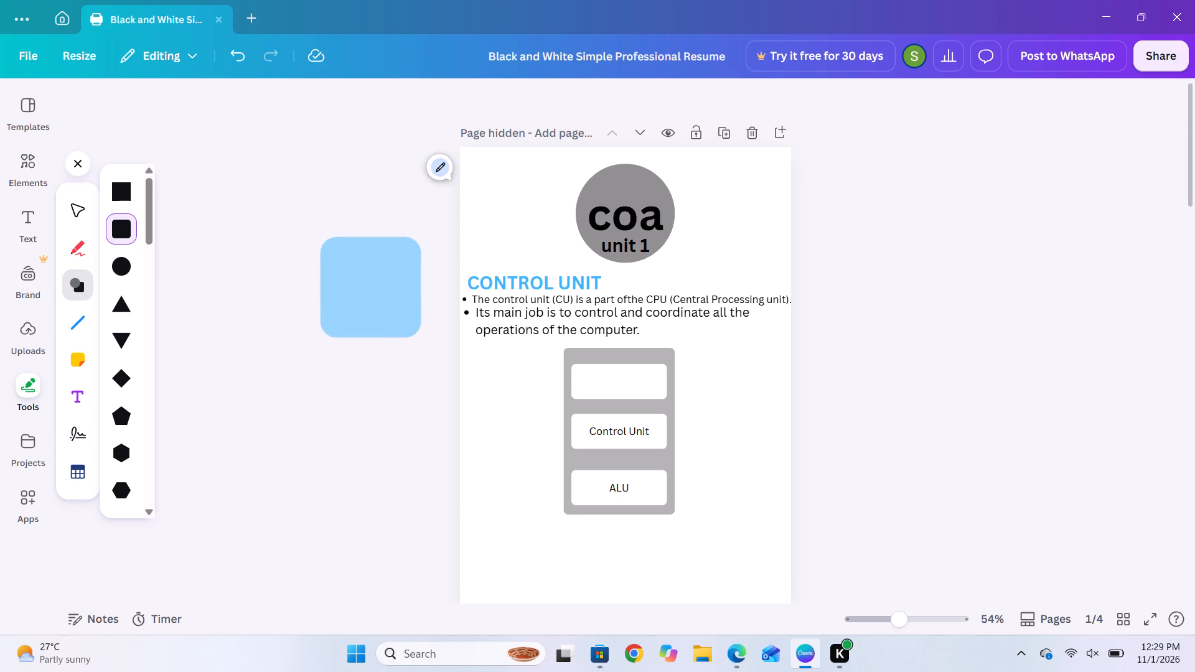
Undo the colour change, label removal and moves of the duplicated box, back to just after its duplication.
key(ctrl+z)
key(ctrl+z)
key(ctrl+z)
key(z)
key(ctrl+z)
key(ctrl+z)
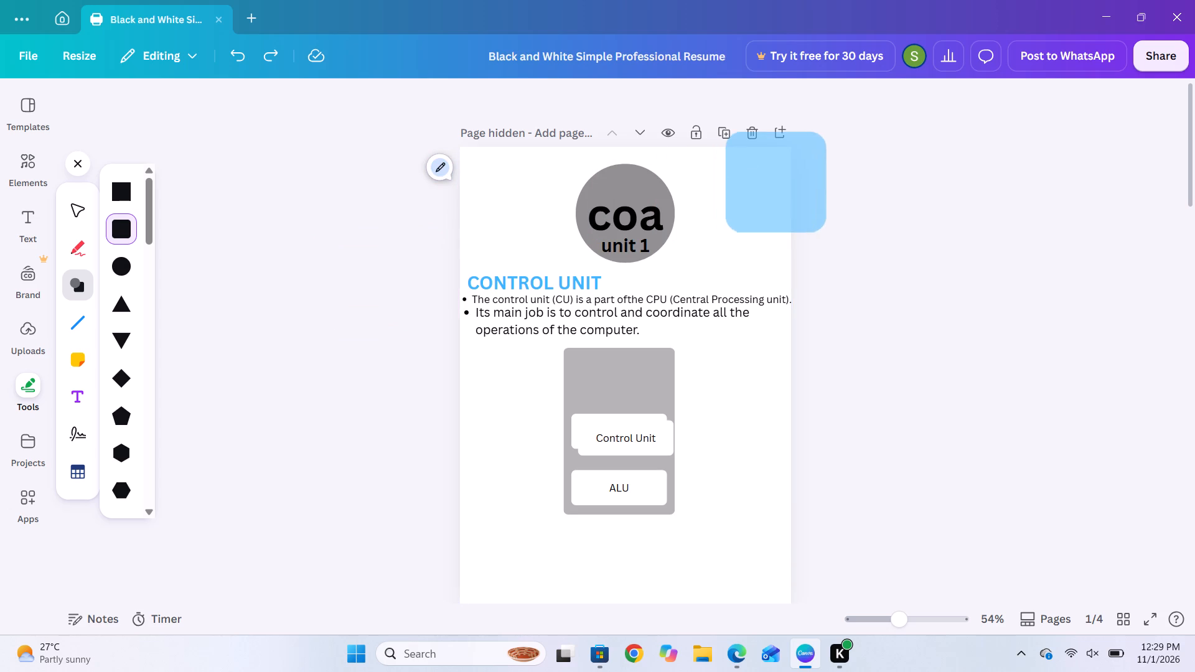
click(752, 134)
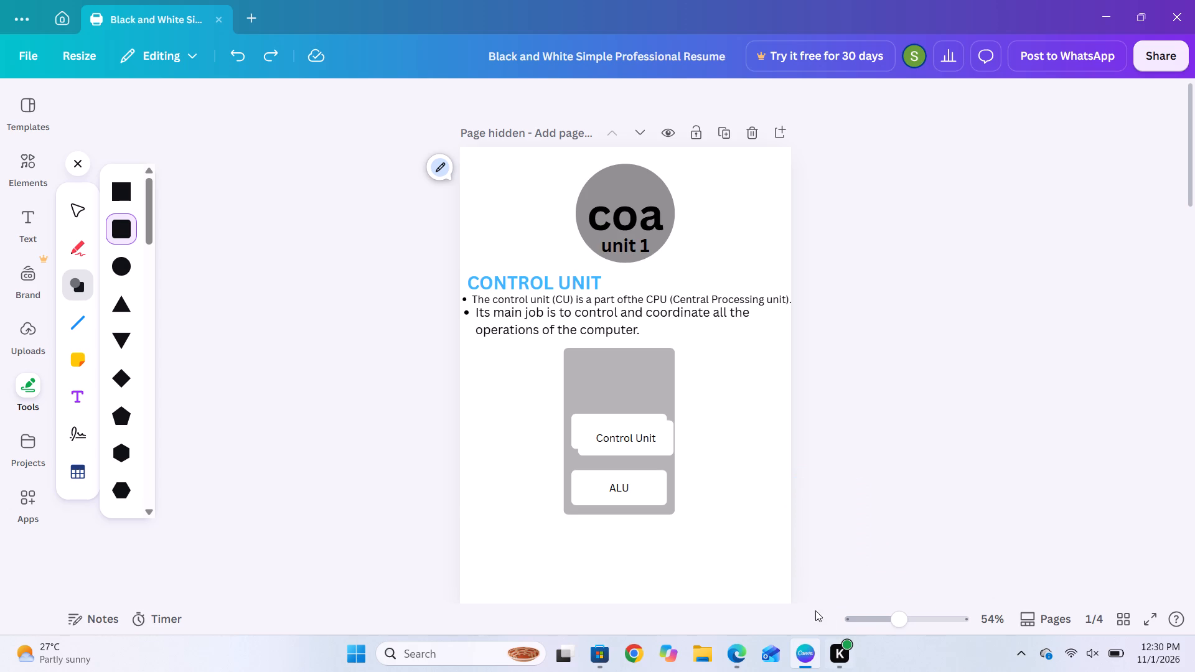
Open the notes for page 1.
click(101, 624)
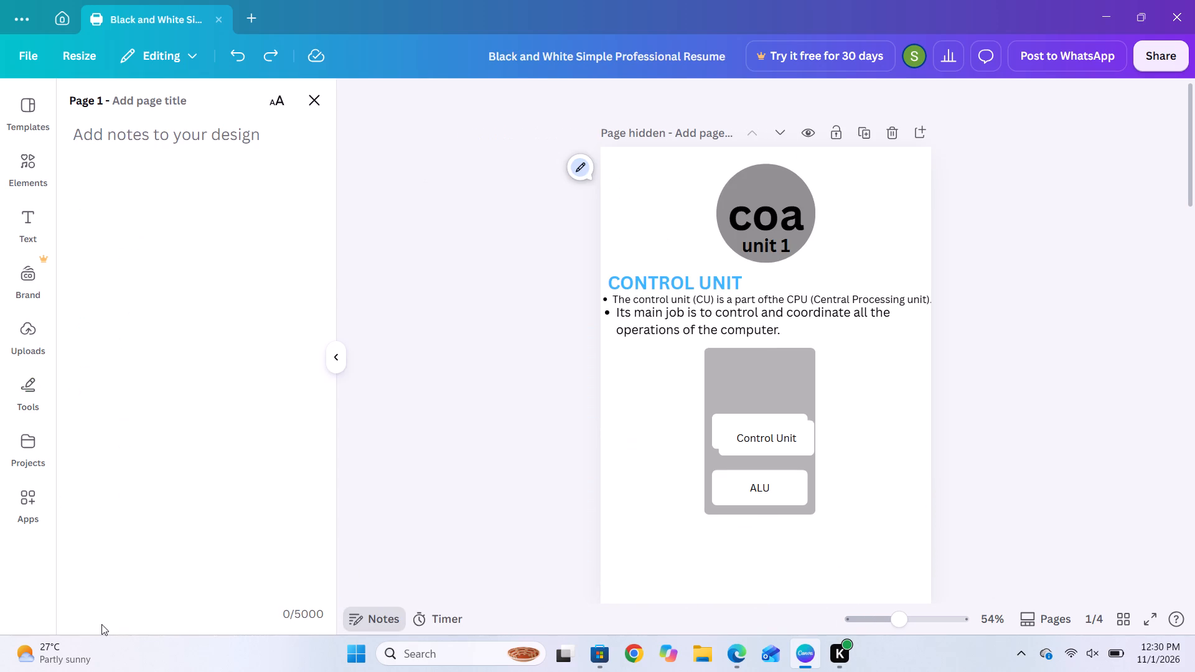
drag(101, 624, 347, 247)
drag(347, 247, 330, 247)
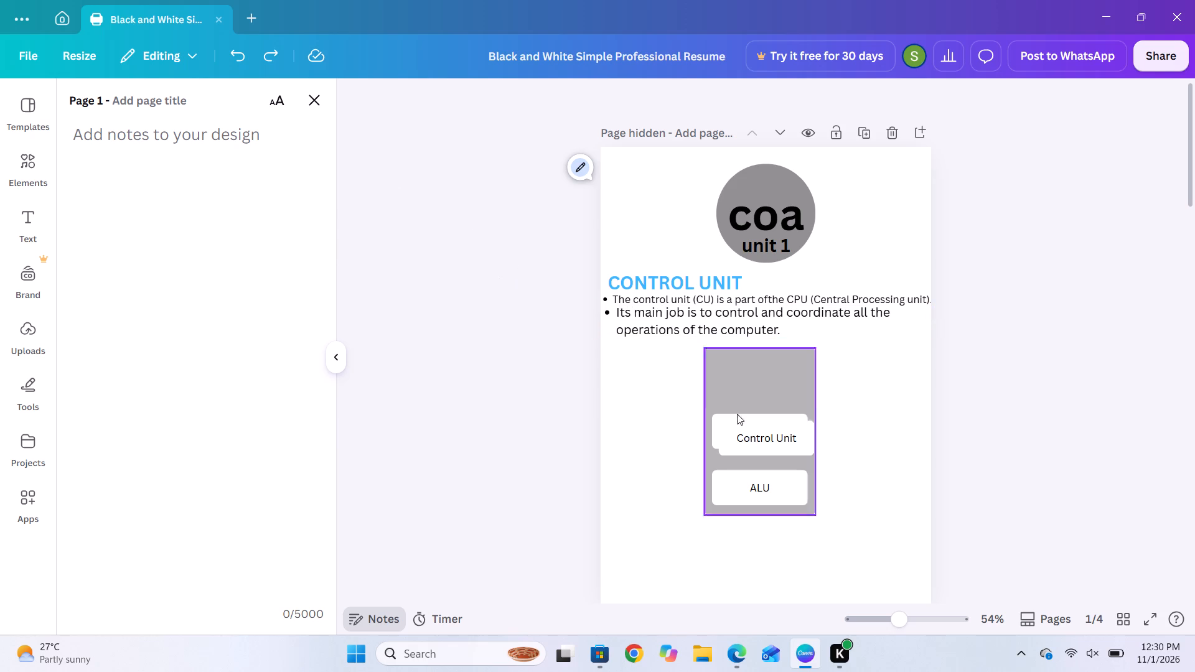
Move the duplicated Control Unit box above the original, inside the upper part of the grey rectangle and aligned with the other boxes.
drag(759, 428, 754, 376)
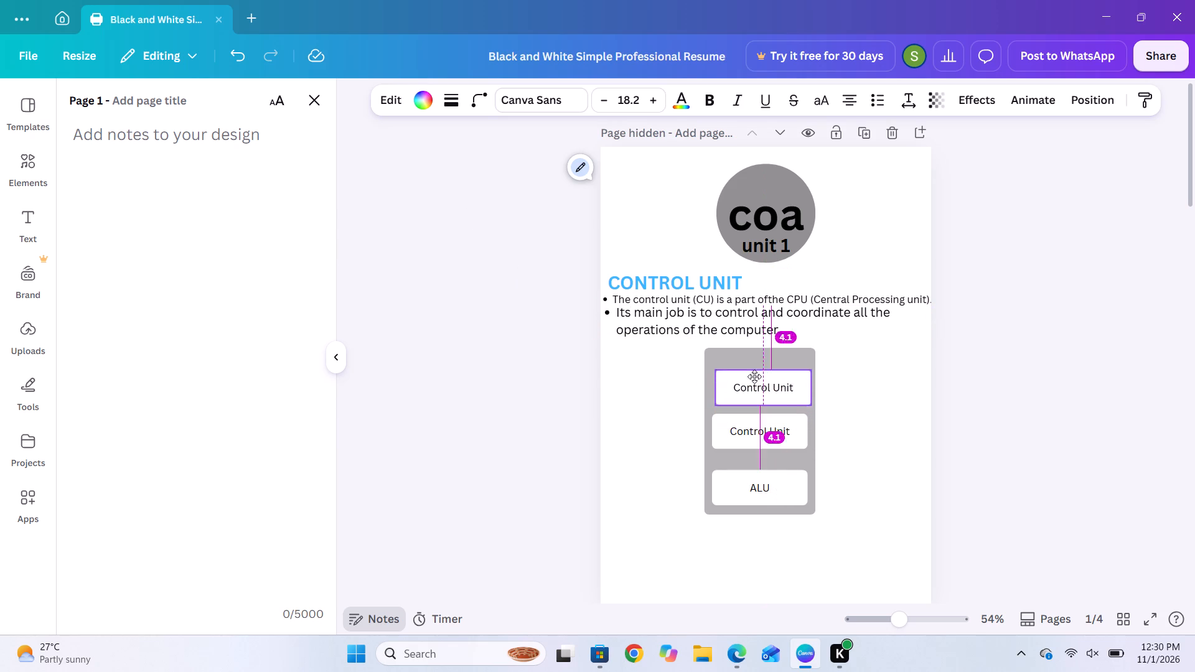
drag(754, 376, 754, 375)
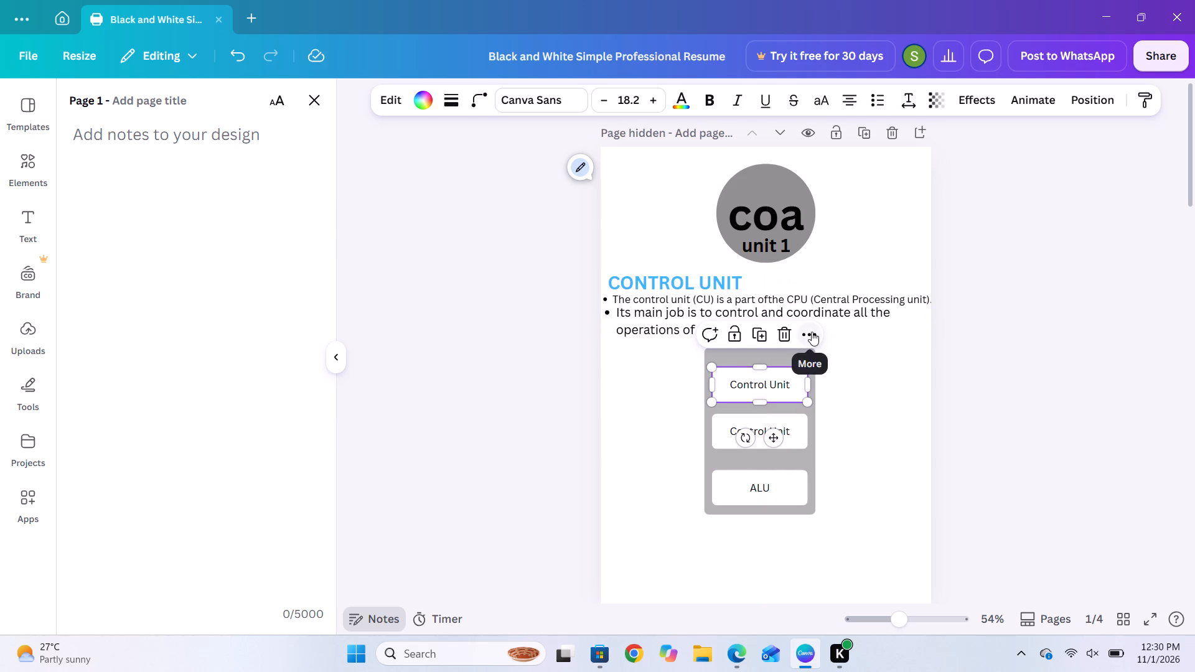
click(812, 332)
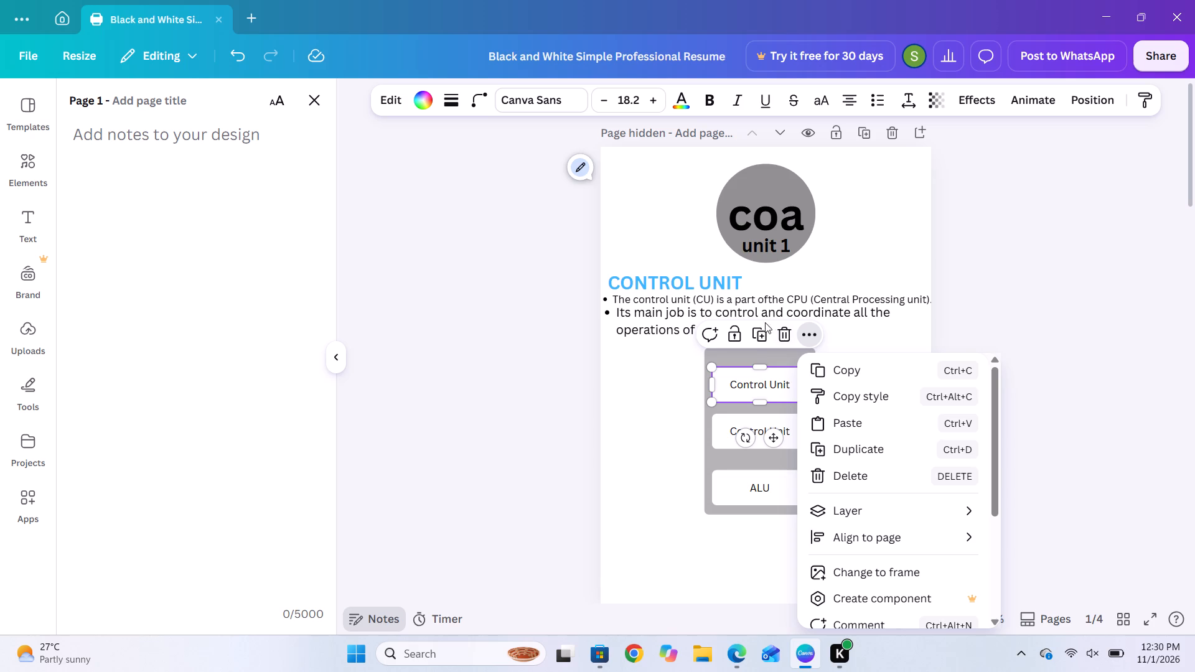
click(761, 379)
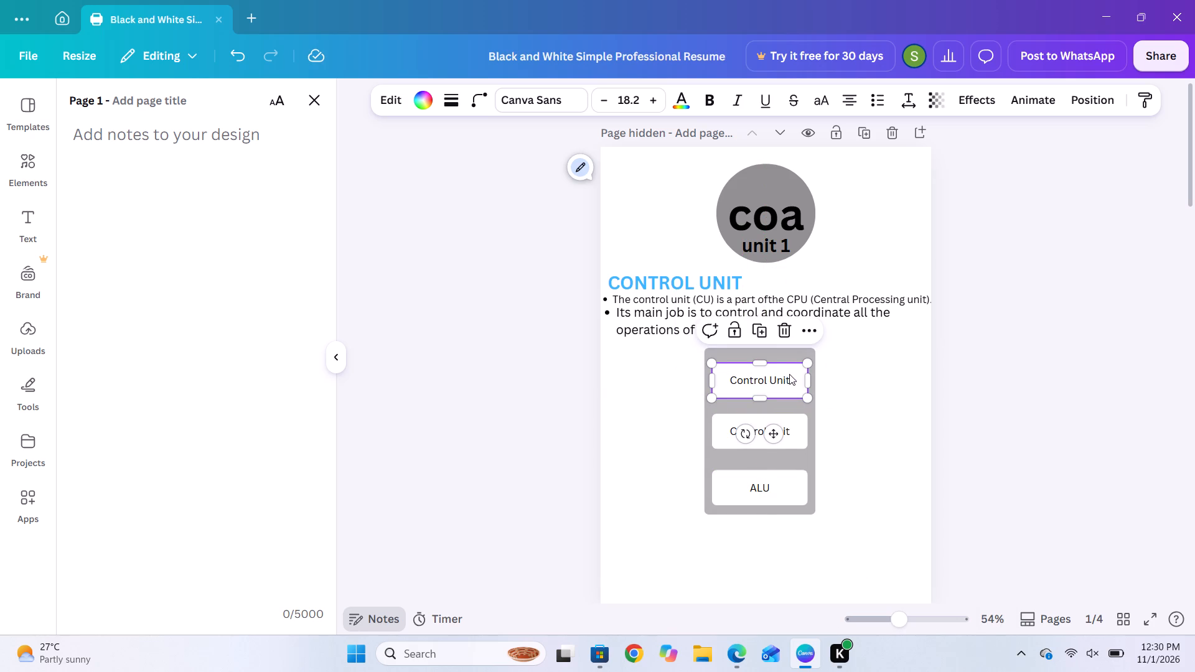
Clear the Control Unit label from the duplicated upper box in the grey rectangle.
click(791, 377)
triple_click(791, 377)
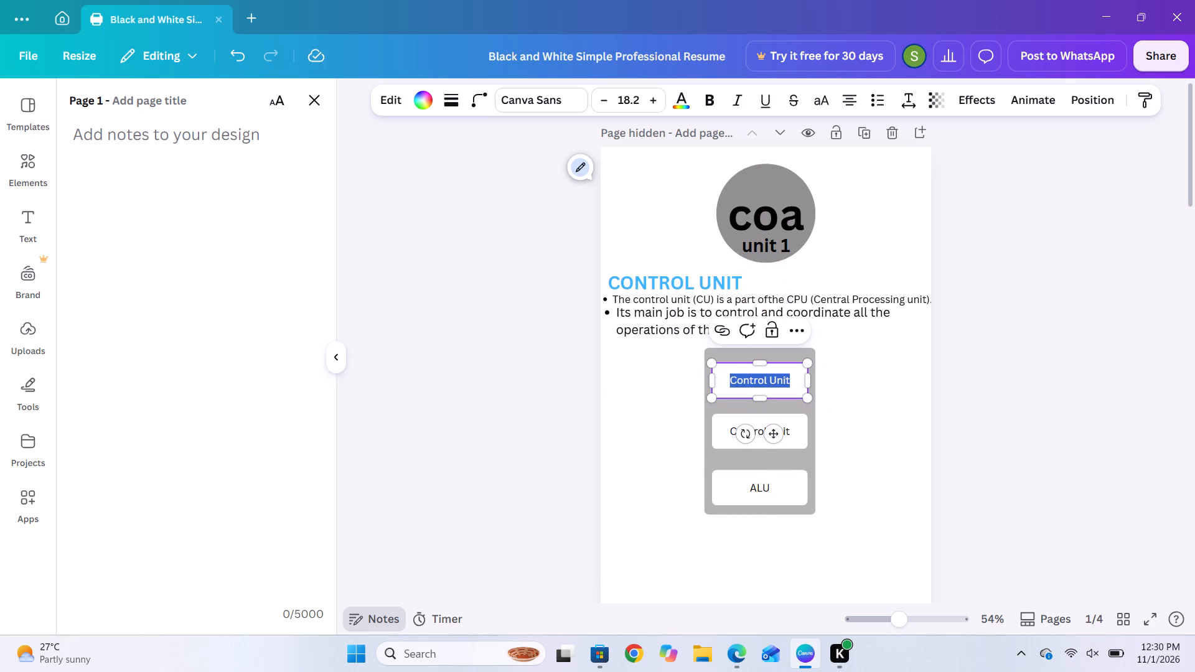
key(BackSpace)
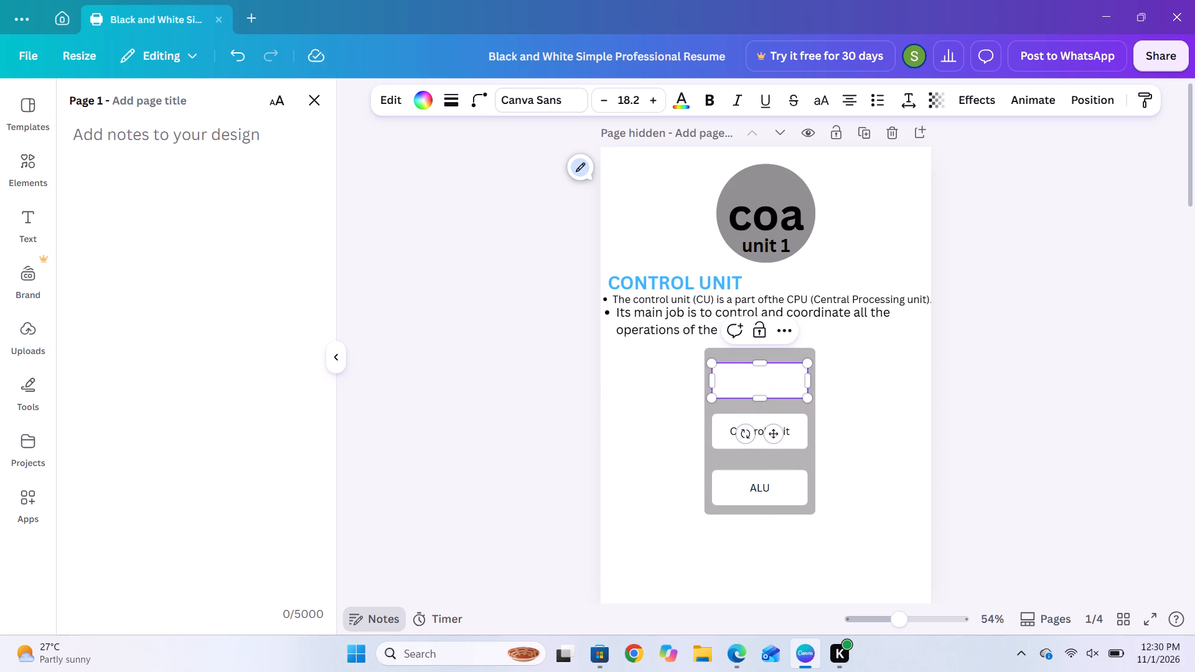
click(738, 375)
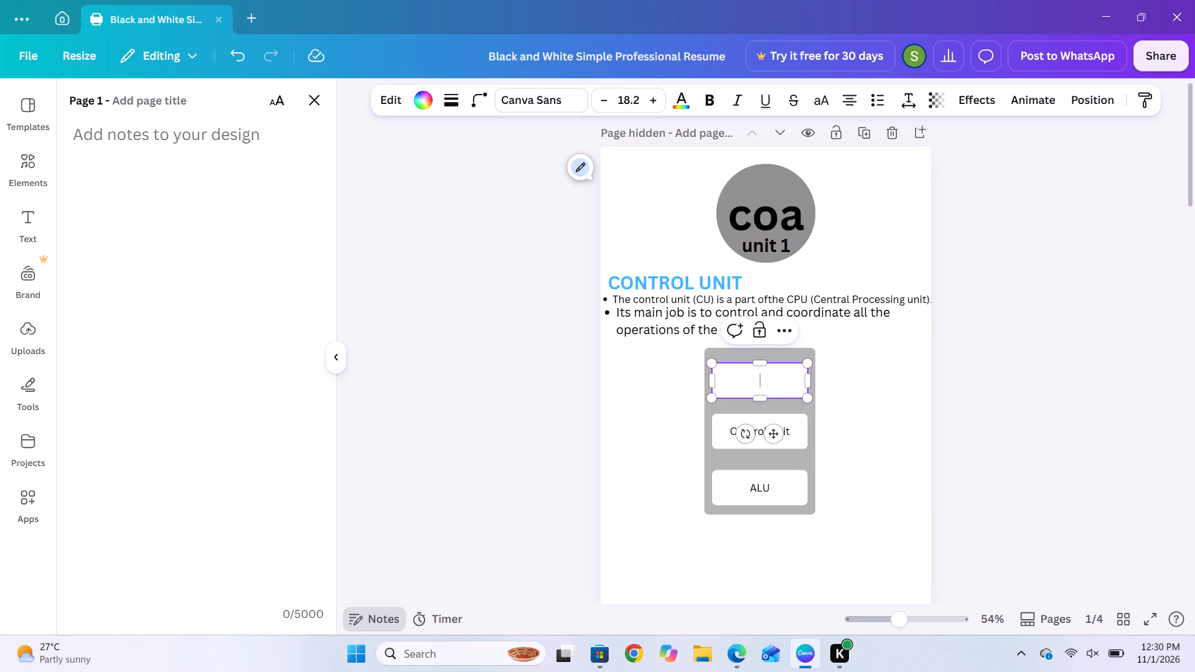
click(731, 375)
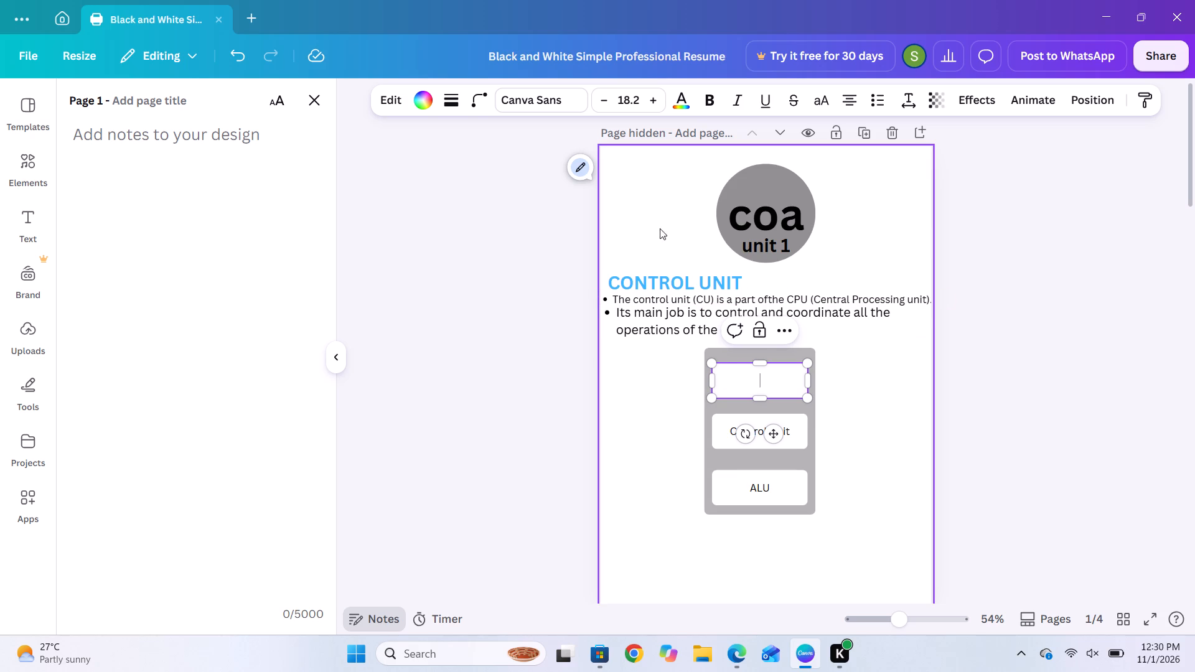
Fill the emptied upper box with the same light grey as the rectangle behind it.
click(420, 105)
click(233, 431)
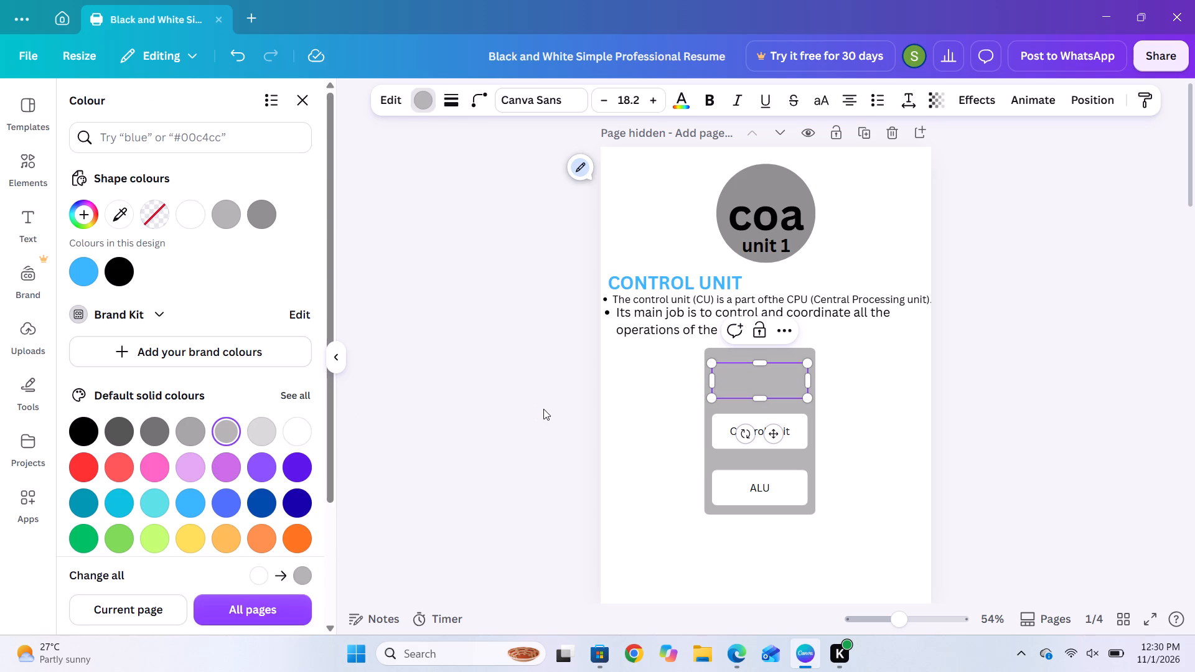
click(629, 433)
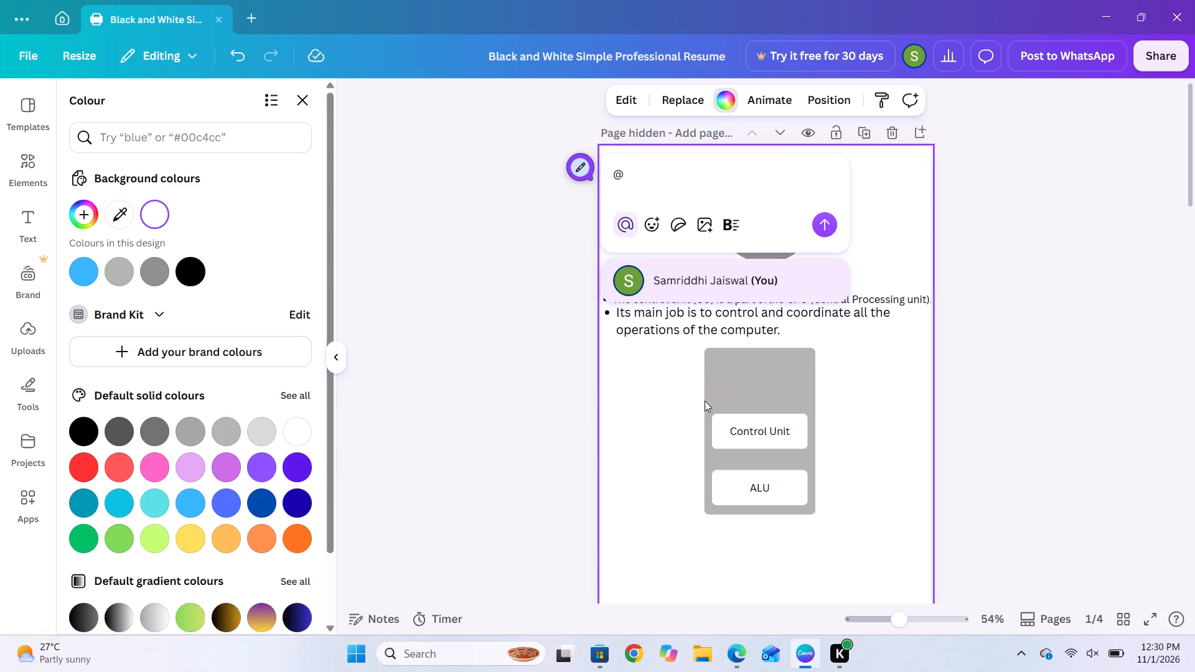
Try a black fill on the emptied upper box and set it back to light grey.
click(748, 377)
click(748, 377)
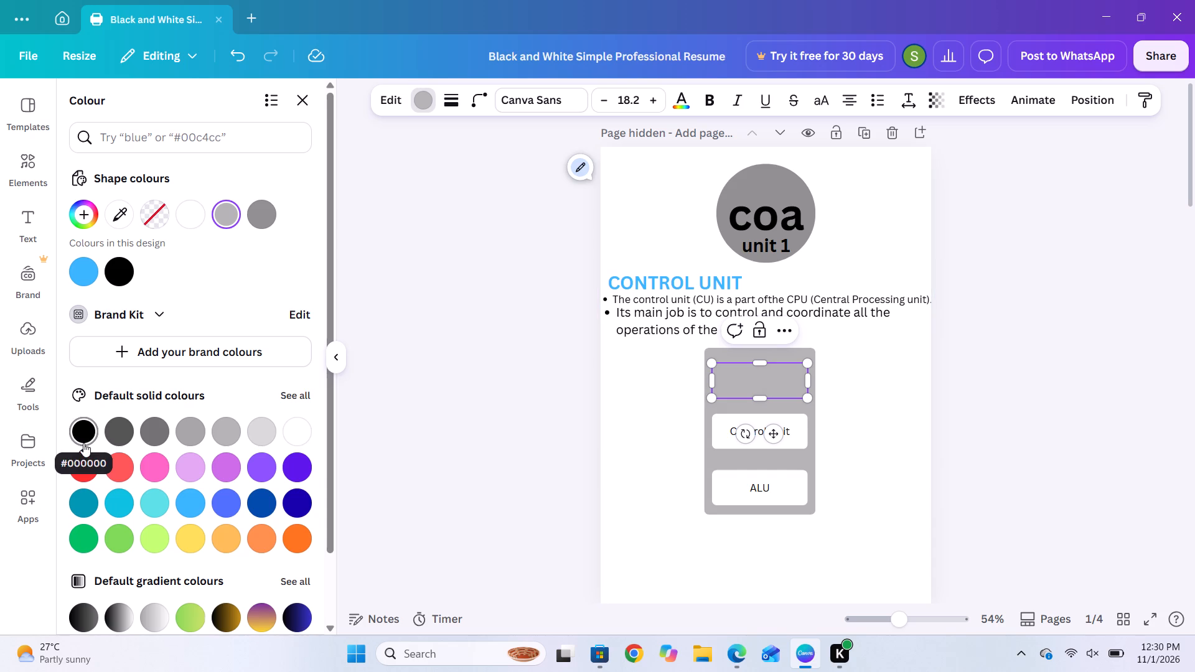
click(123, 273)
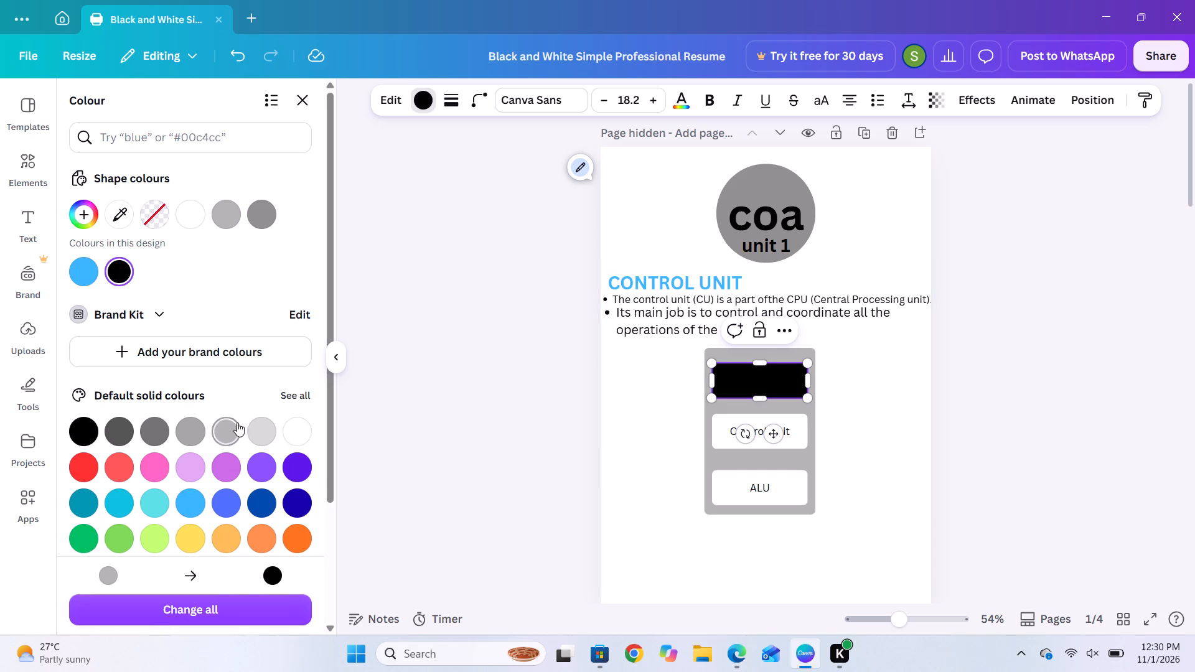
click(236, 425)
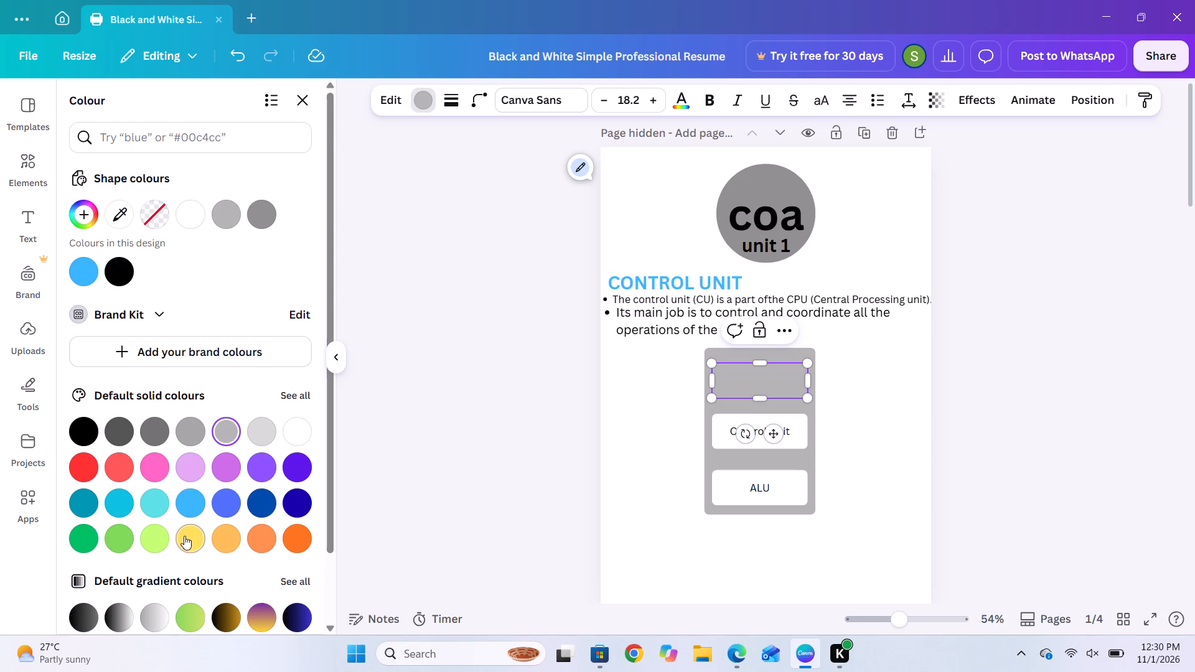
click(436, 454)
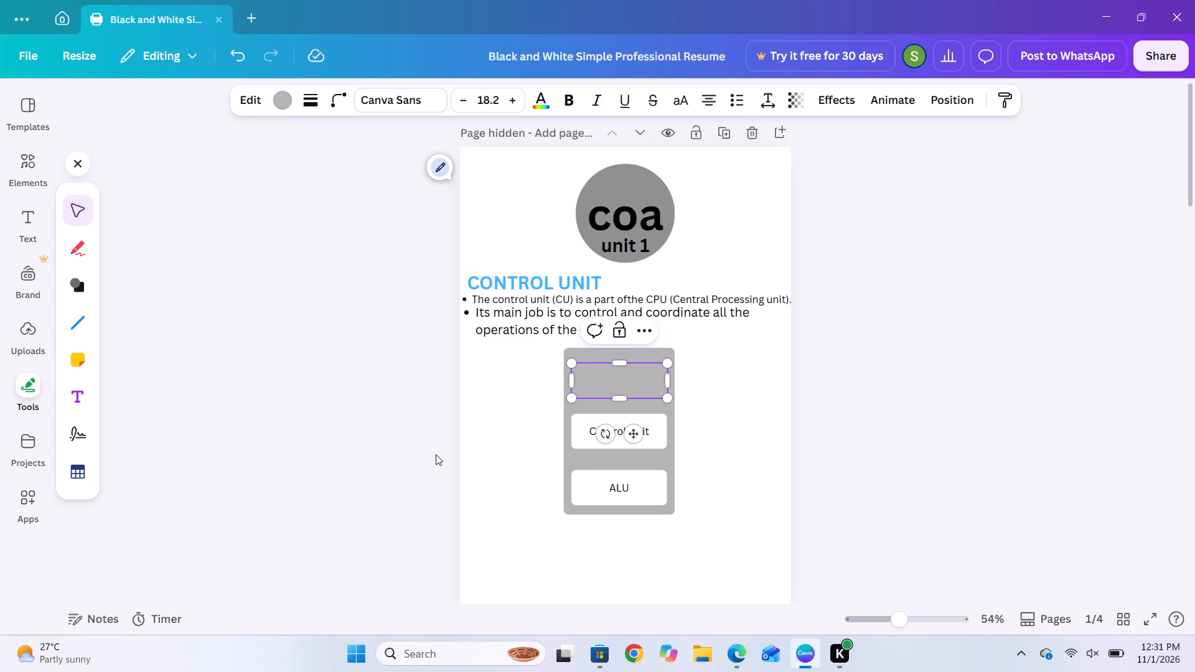
Label the emptied upper box CPU in bold text.
click(599, 379)
key(c)
key(BackSpace)
click(562, 105)
key(c)
key(p)
key(u)
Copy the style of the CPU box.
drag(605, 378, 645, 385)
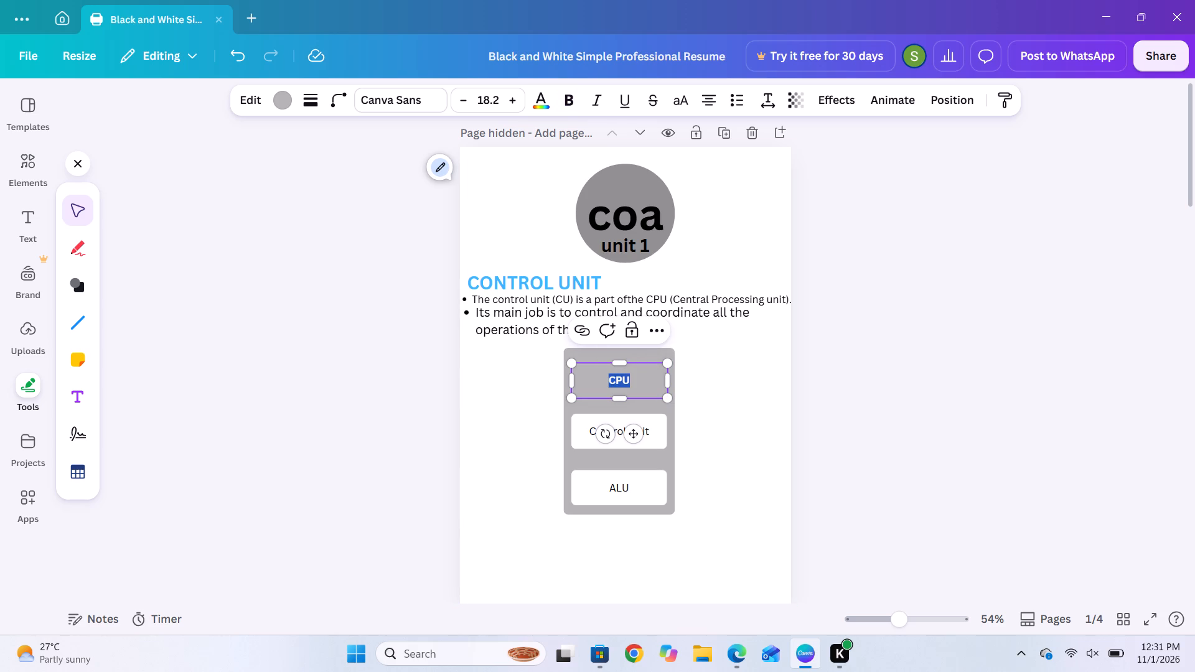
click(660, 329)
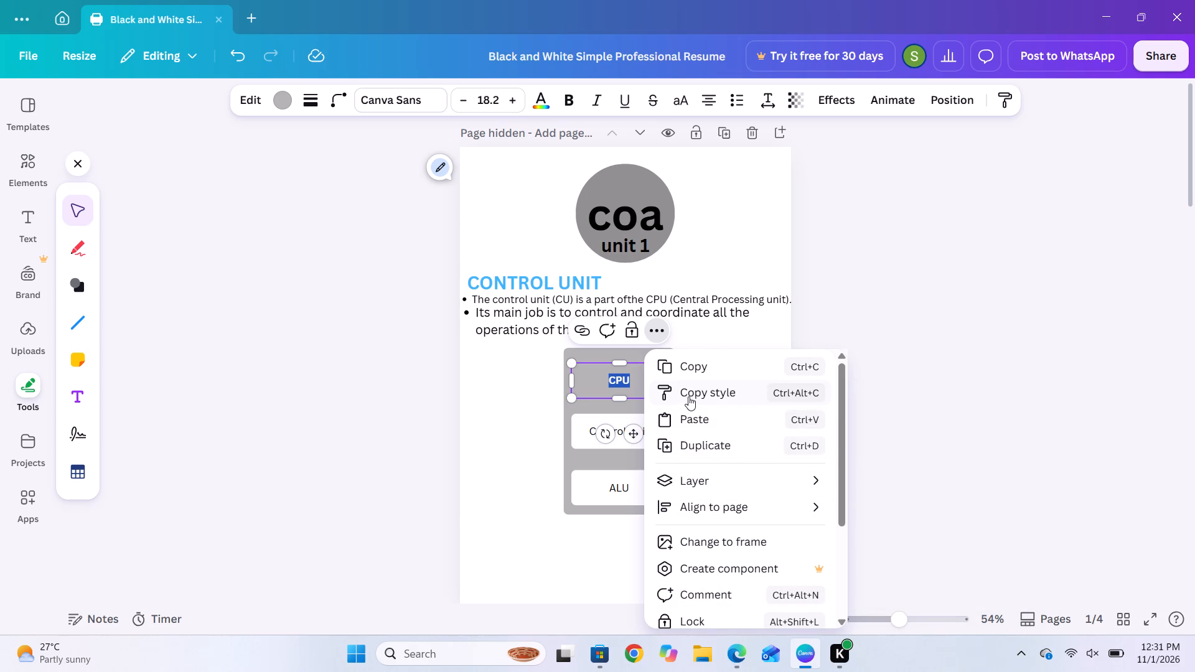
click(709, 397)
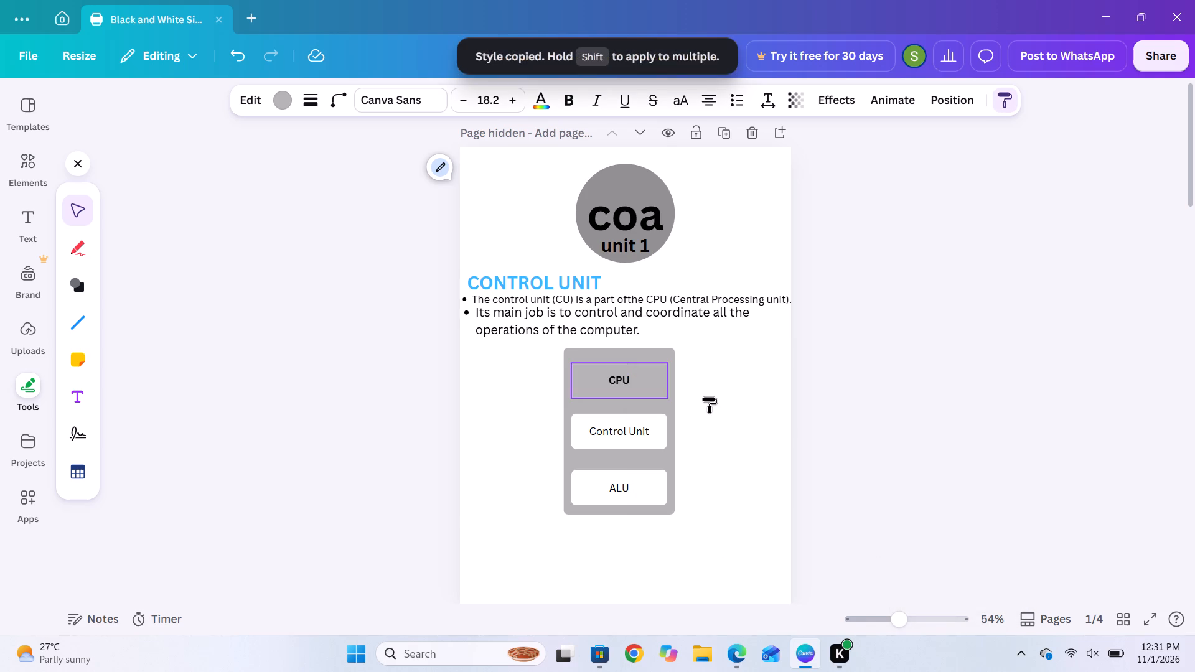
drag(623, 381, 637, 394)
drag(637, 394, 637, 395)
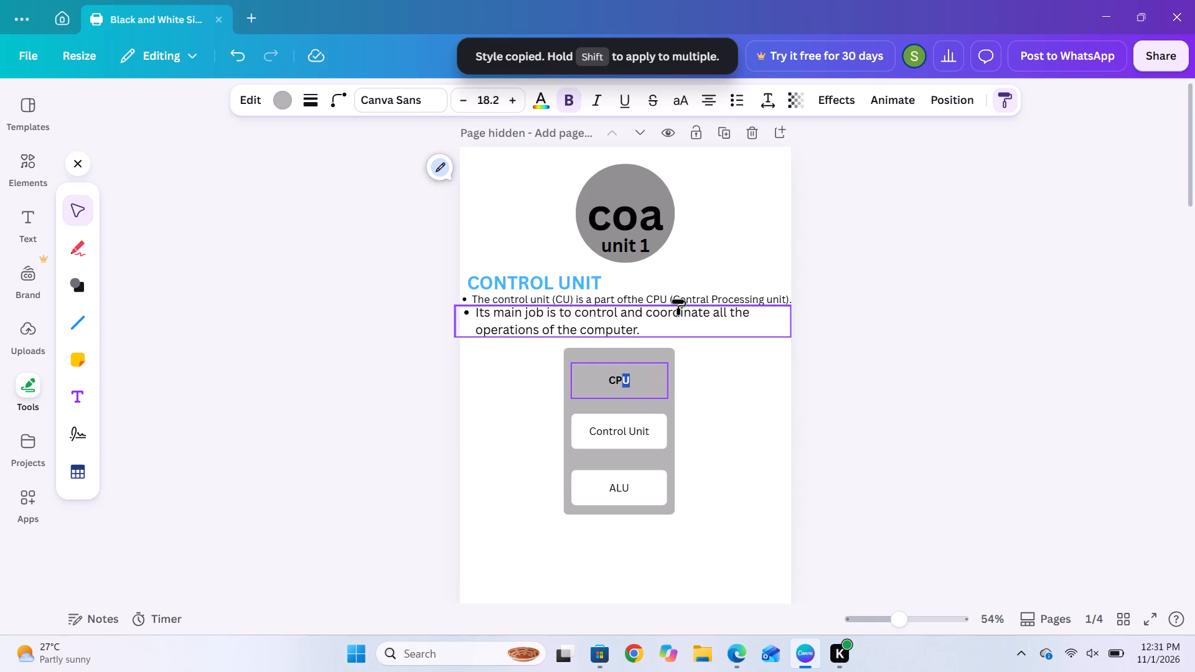
Set the text padding of the CPU box to 23 and open its advanced text settings.
click(763, 101)
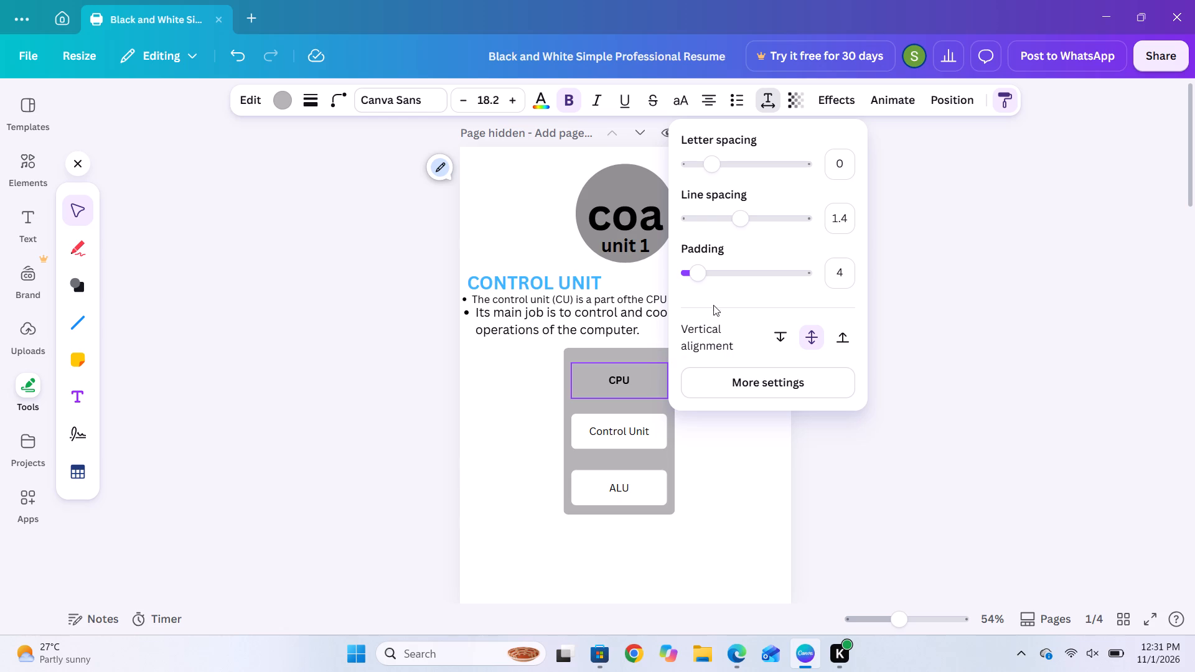
click(742, 274)
click(744, 388)
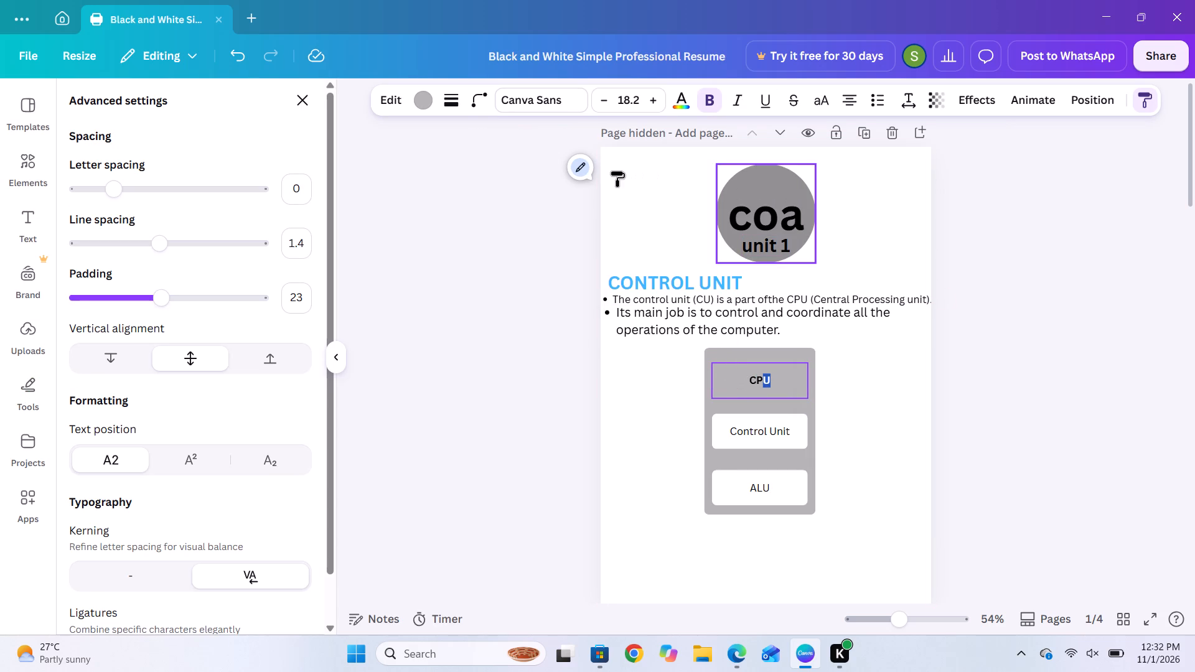
click(597, 171)
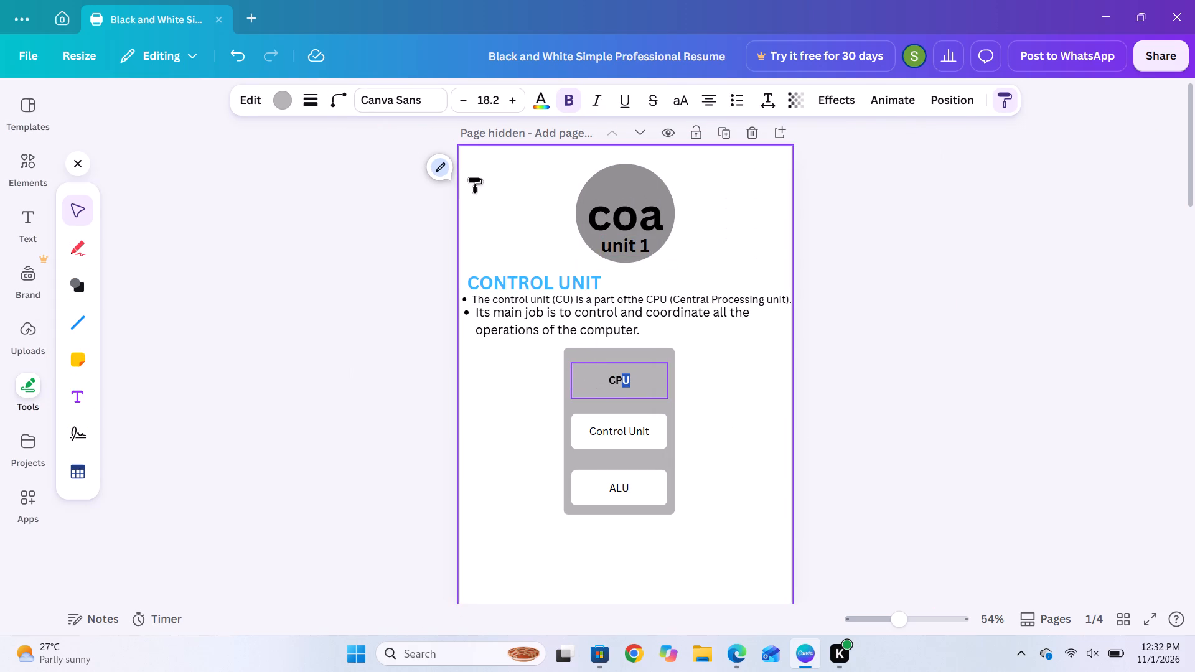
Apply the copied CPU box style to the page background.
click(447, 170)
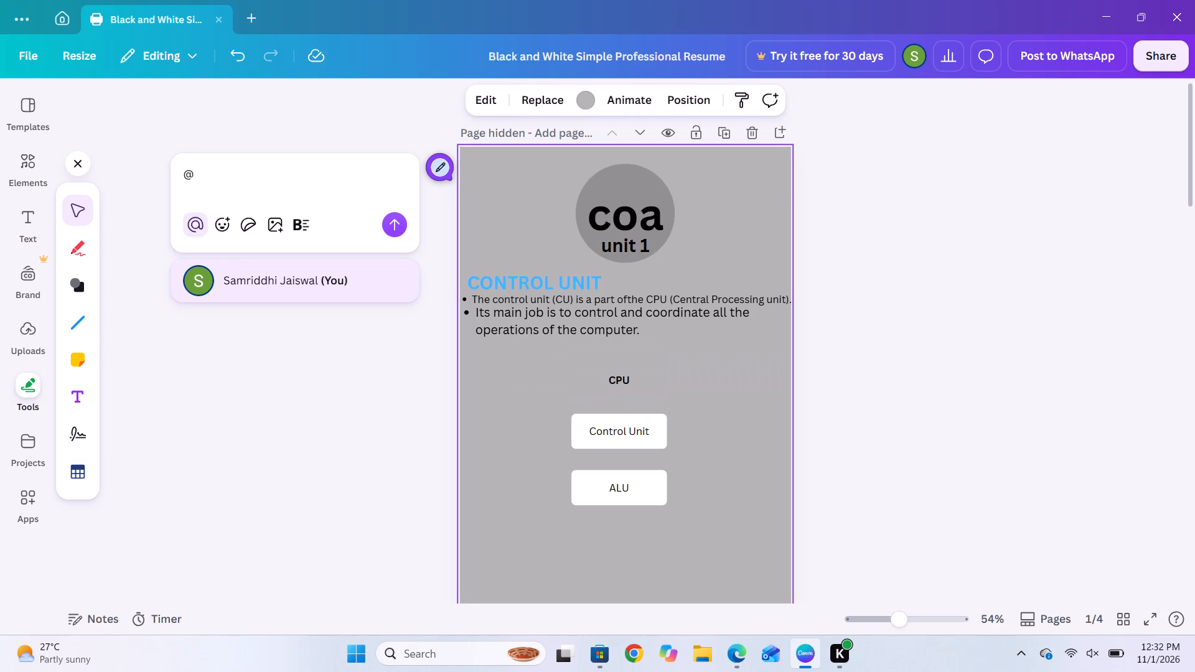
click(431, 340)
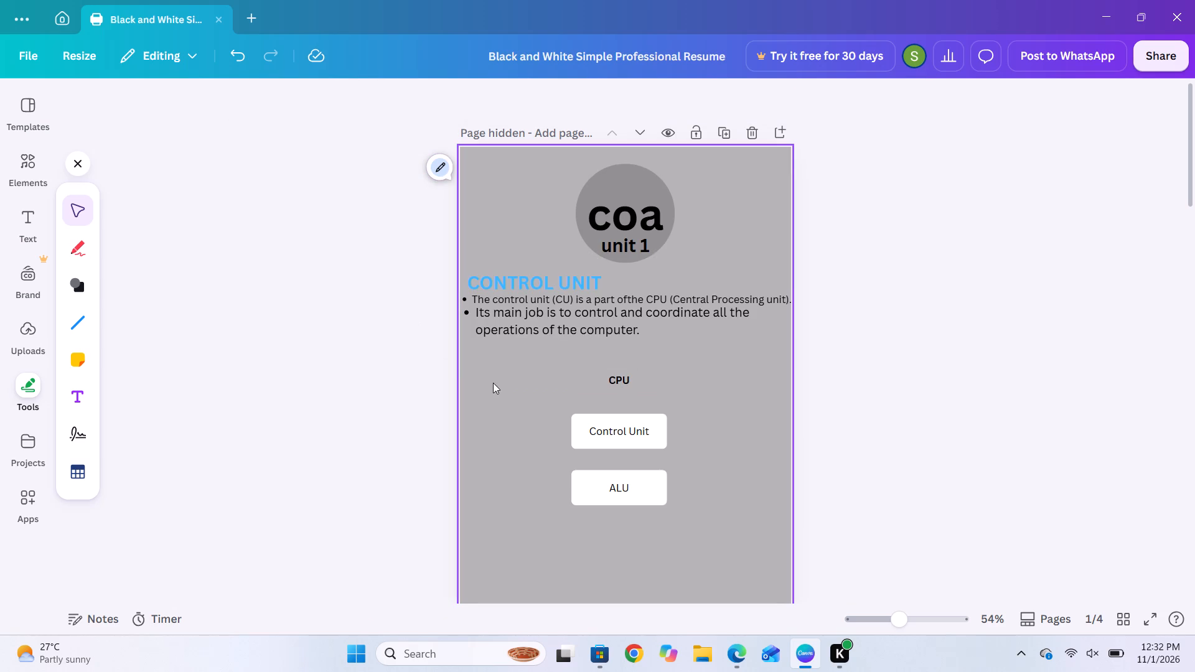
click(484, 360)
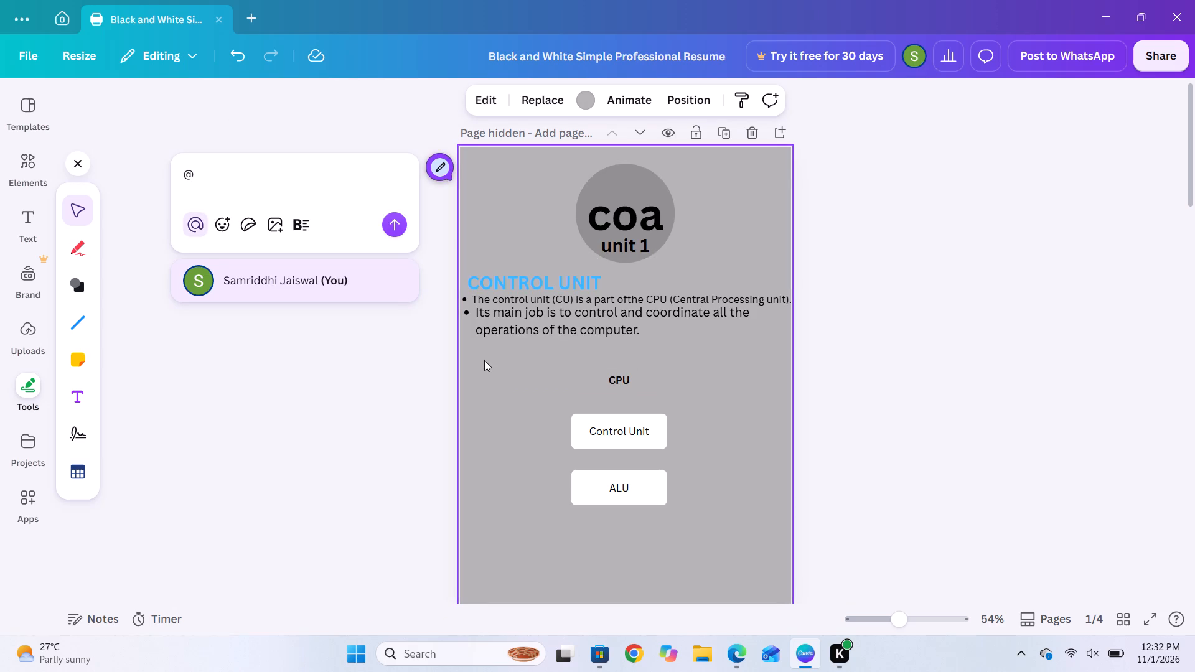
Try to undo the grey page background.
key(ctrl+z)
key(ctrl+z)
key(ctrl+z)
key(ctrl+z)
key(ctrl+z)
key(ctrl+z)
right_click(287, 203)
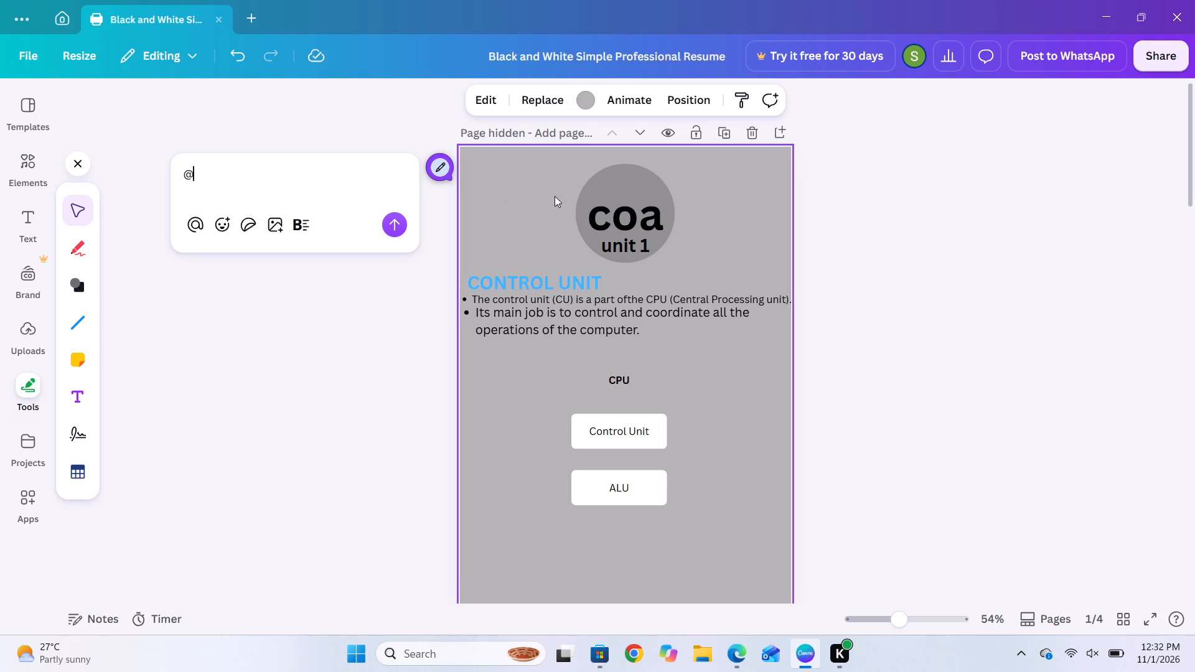
Set the page background colour to solid white.
click(581, 90)
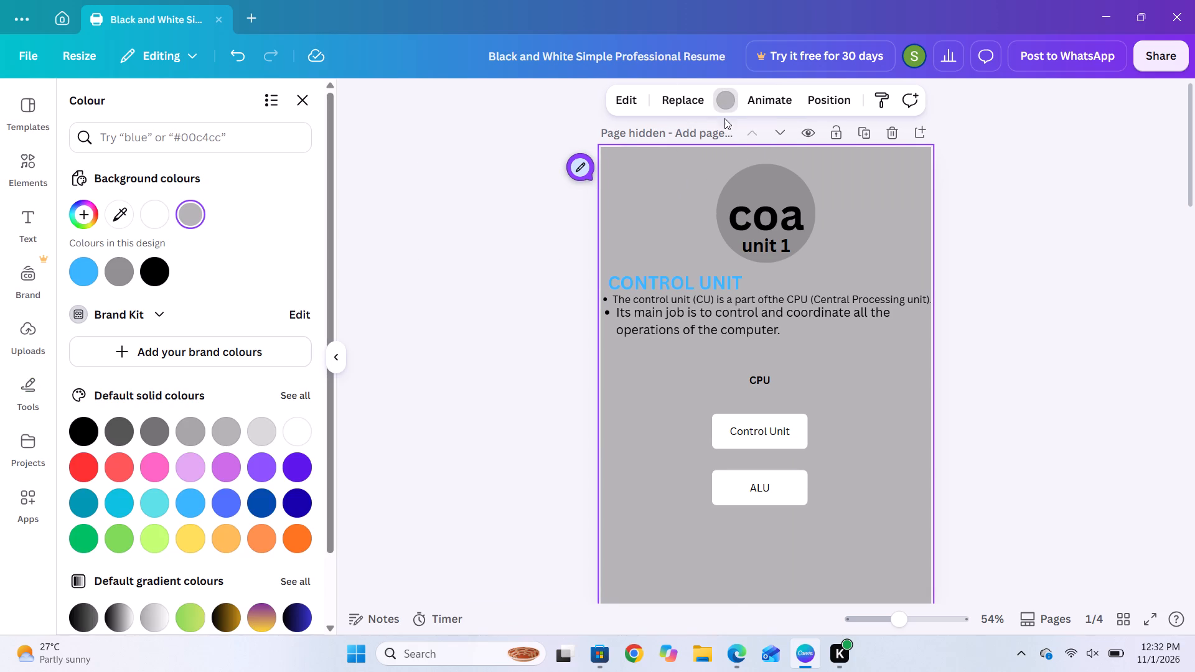
click(723, 98)
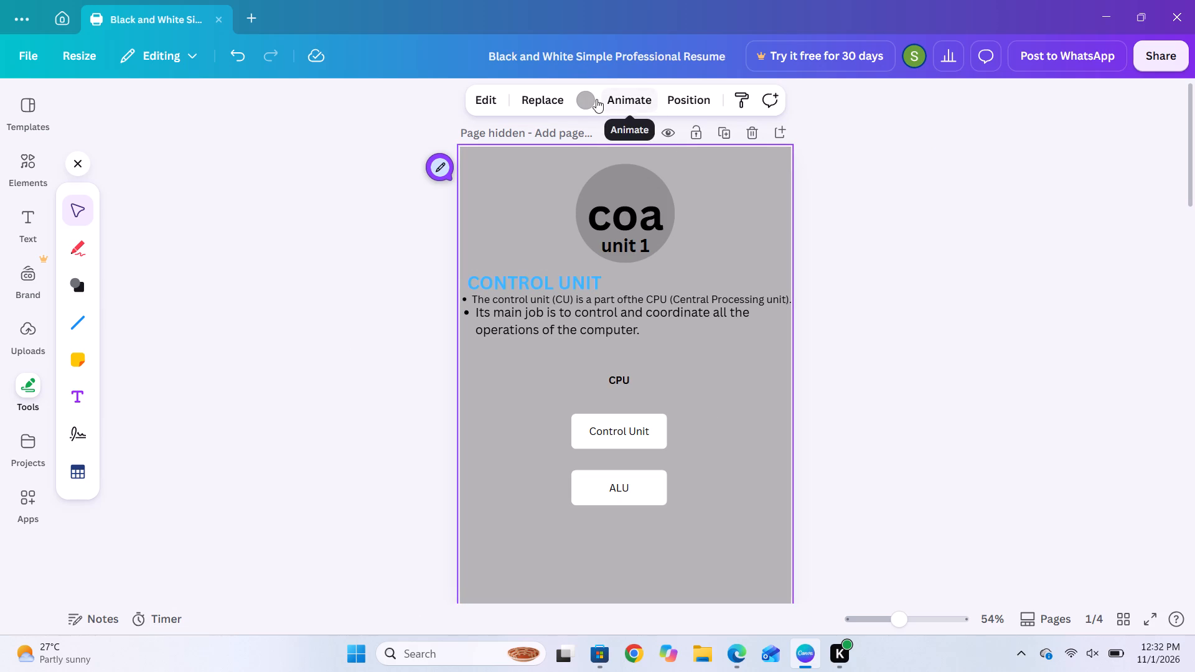
click(589, 97)
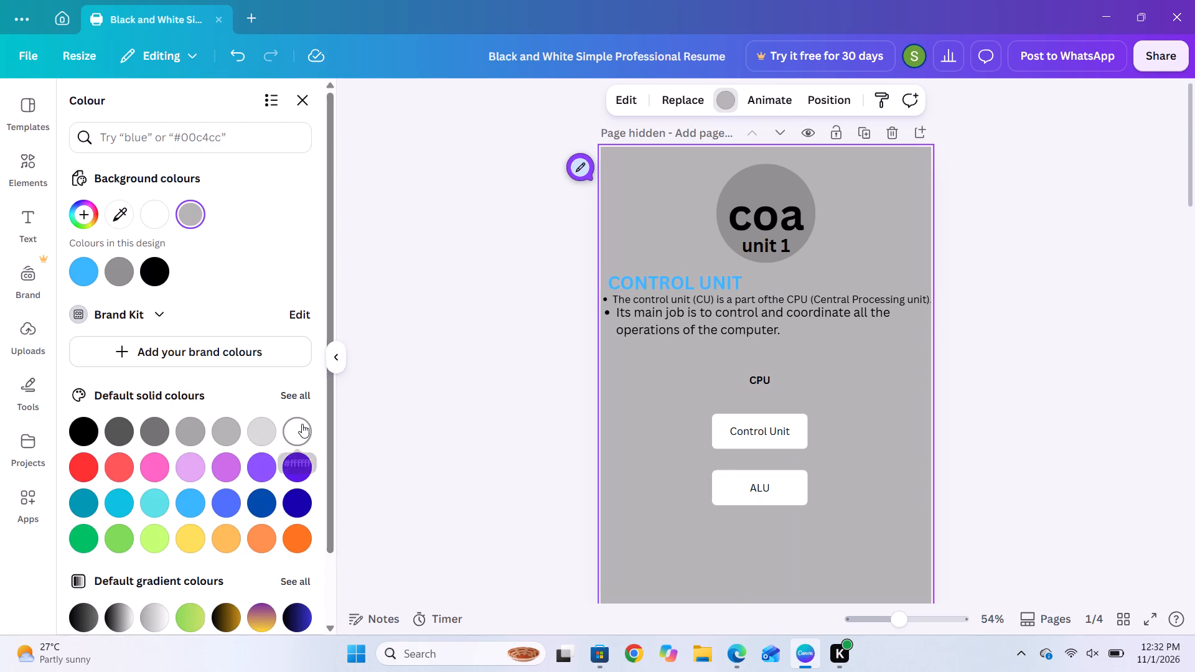
click(302, 424)
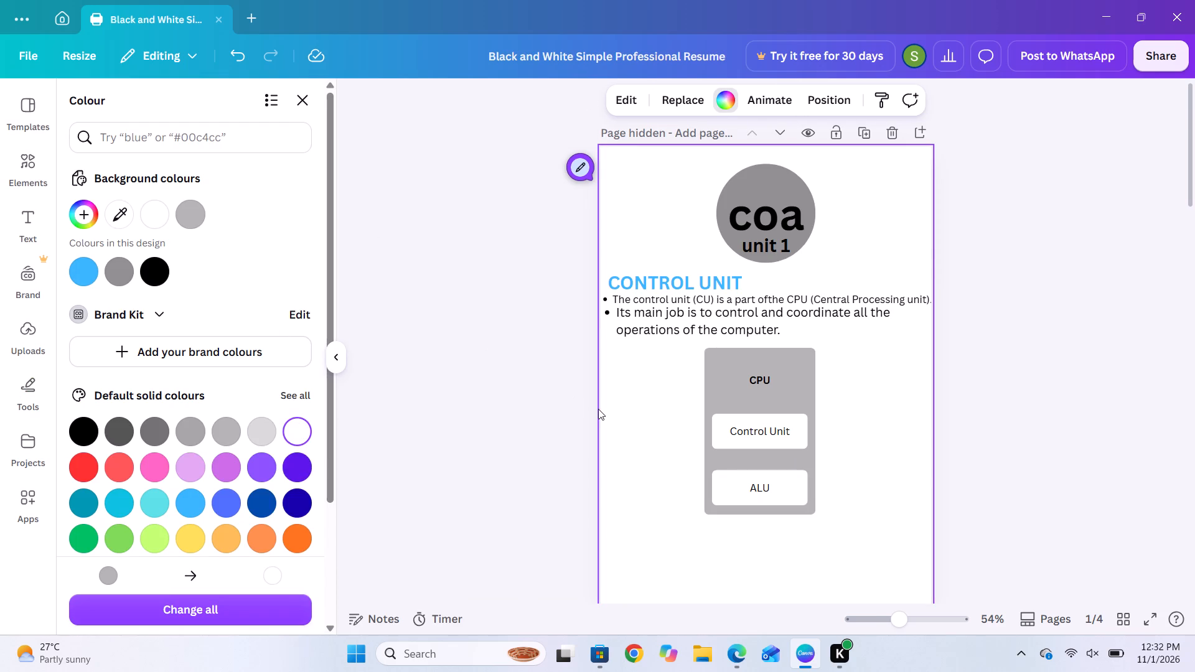
Reposition the CPU box above the Control Unit box and resize it to about 5 wide by 2.2 high.
scroll(598, 409, down, 1)
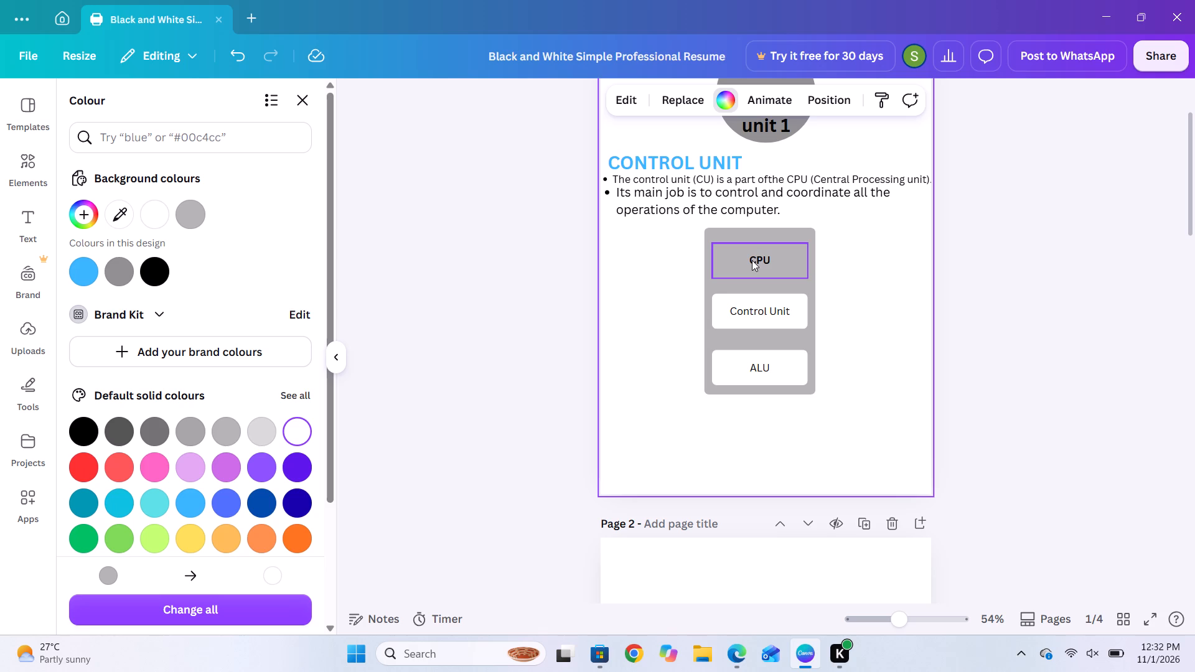
drag(751, 250, 758, 256)
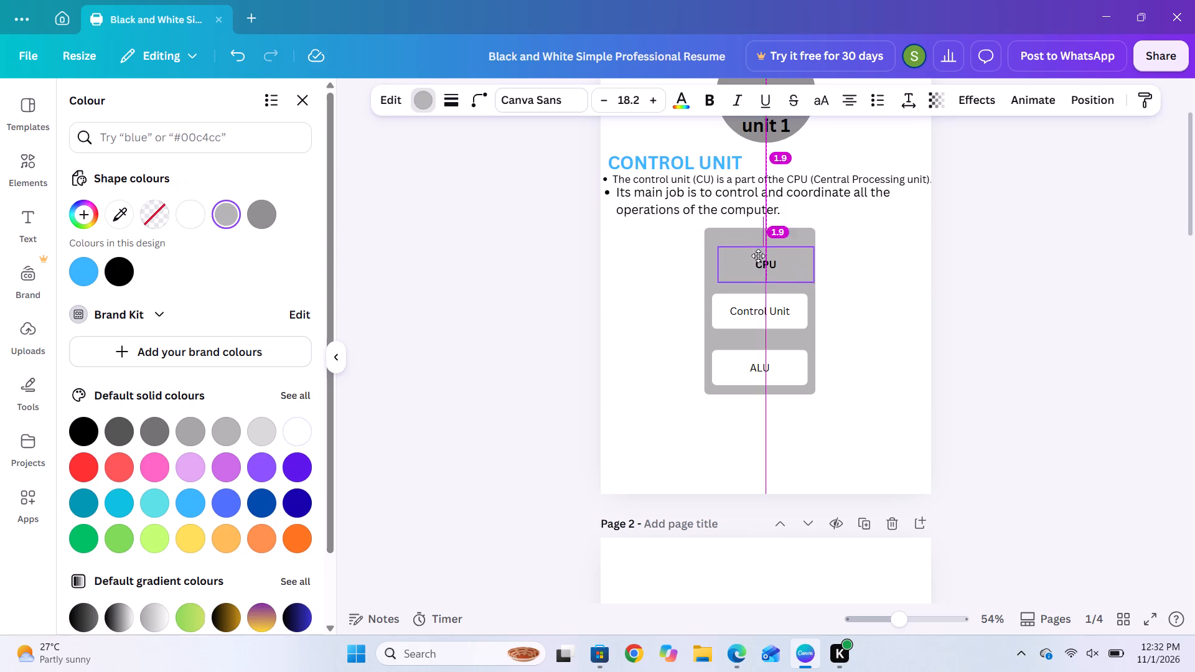
drag(758, 256, 746, 242)
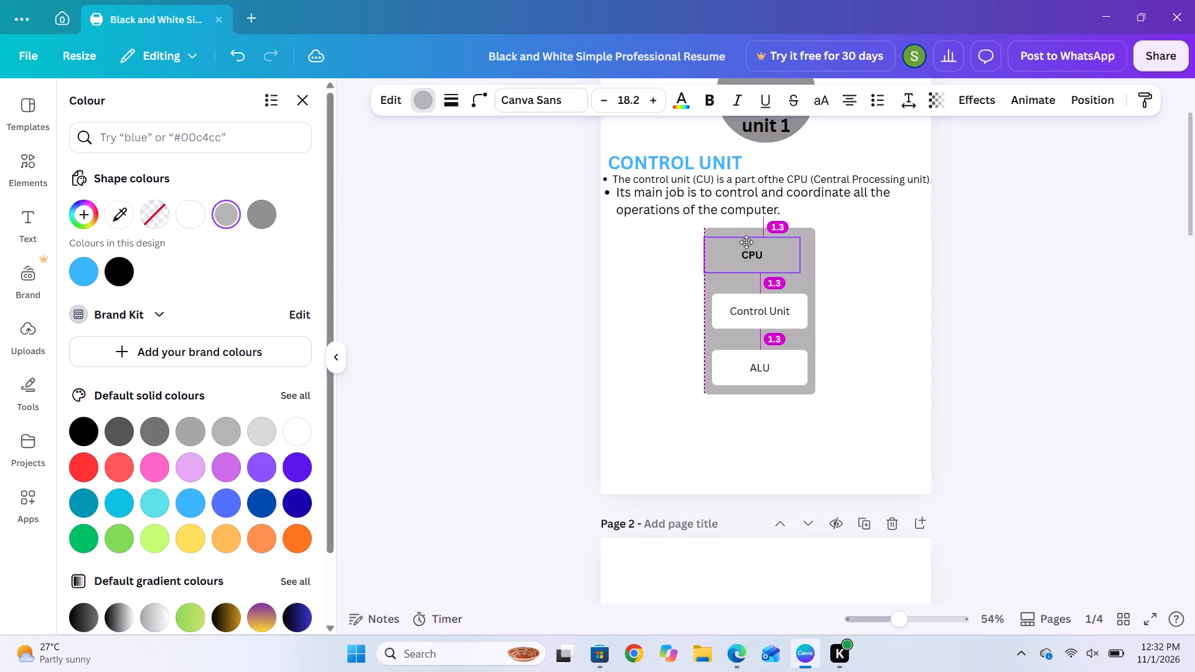
drag(746, 242, 749, 242)
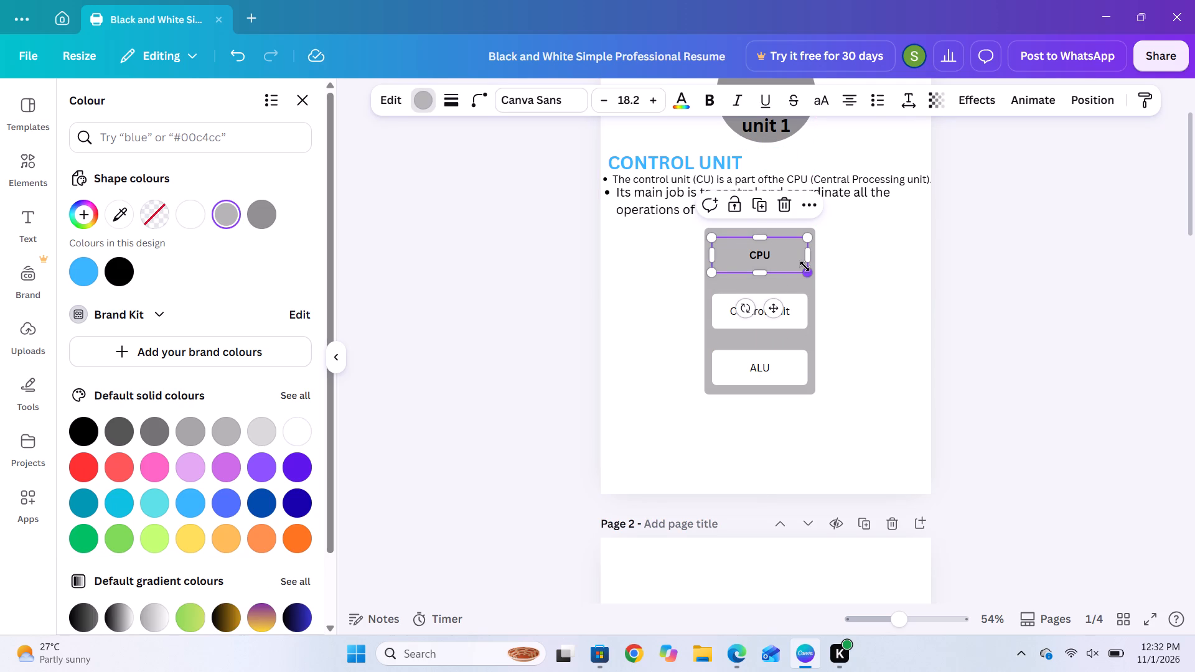
drag(805, 266, 827, 301)
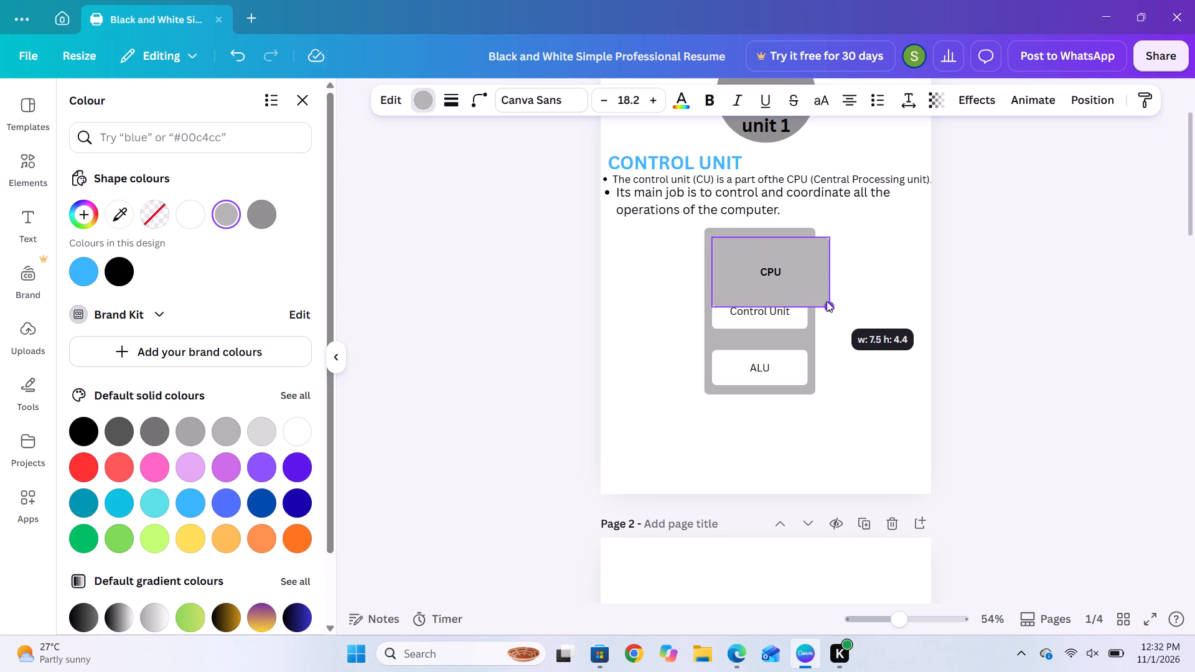
drag(827, 301, 811, 280)
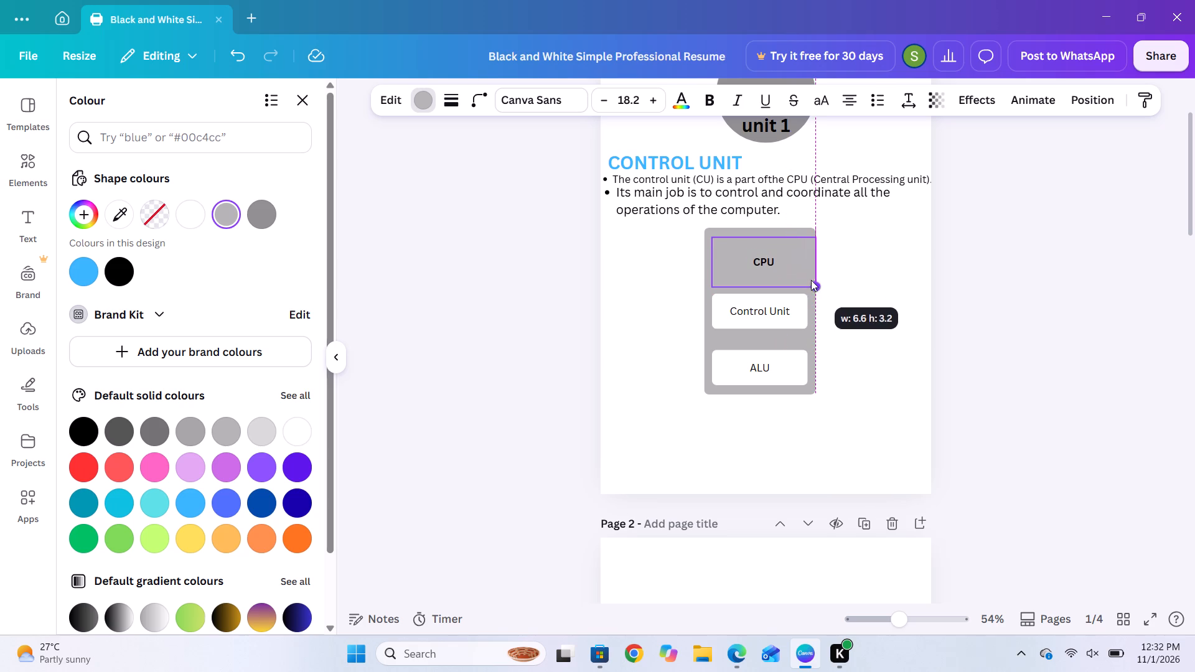
drag(811, 280, 785, 268)
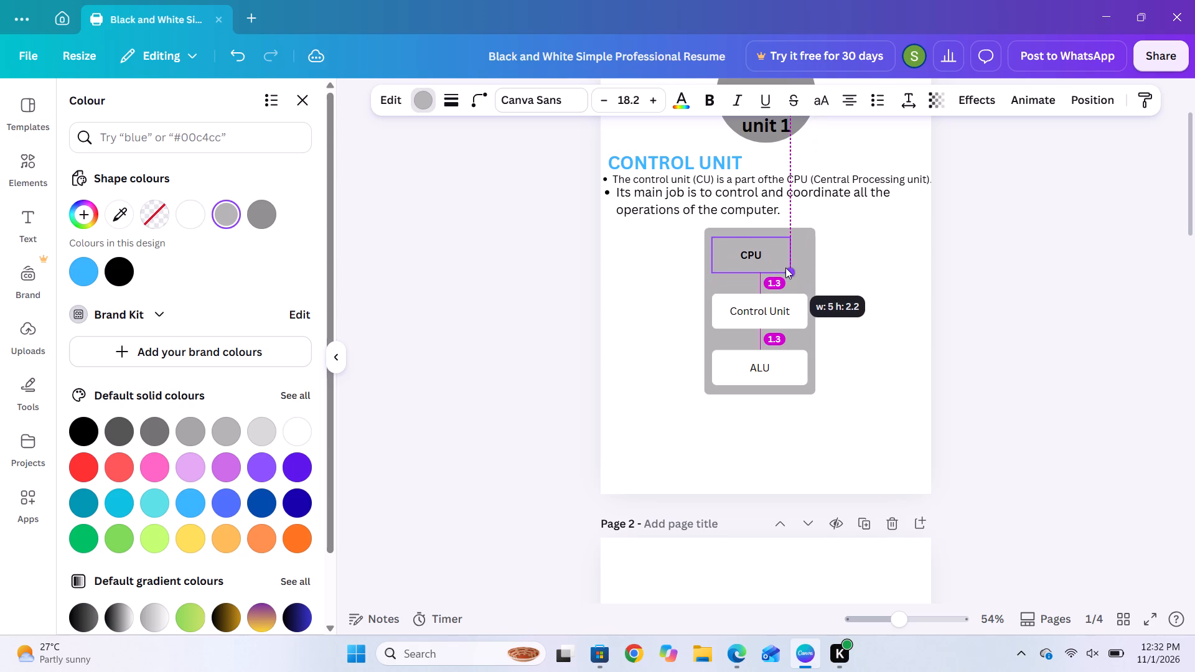
drag(785, 268, 786, 268)
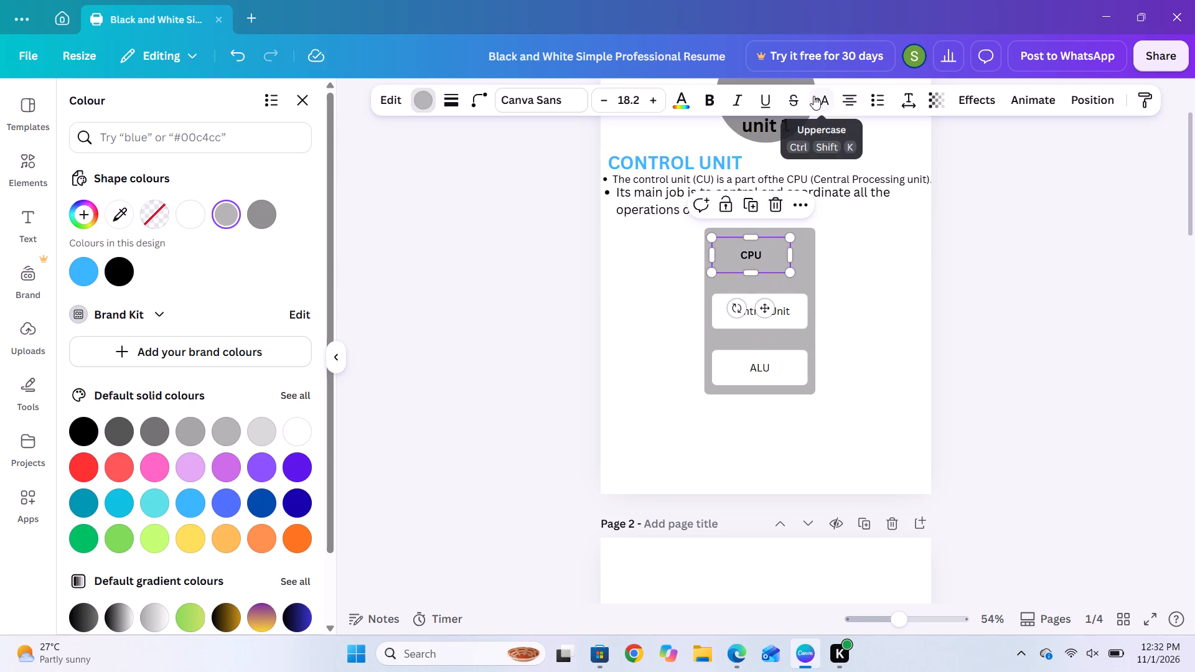
Turn on uppercase for the CPU label and set its vertical alignment to top.
click(813, 96)
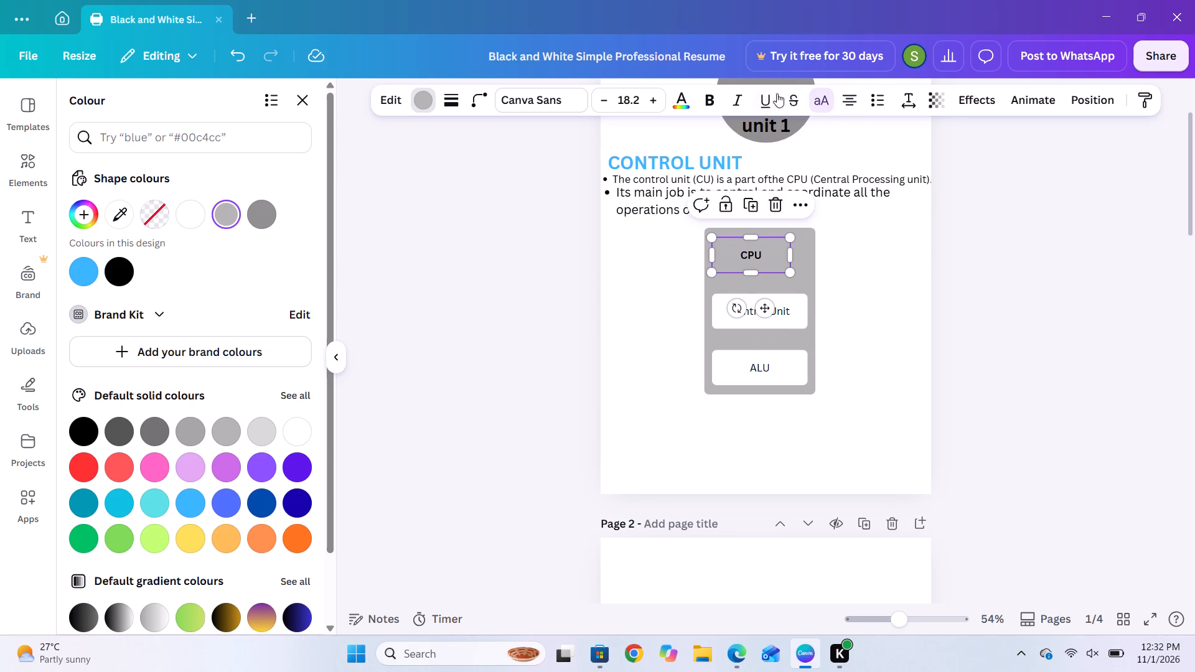
click(902, 103)
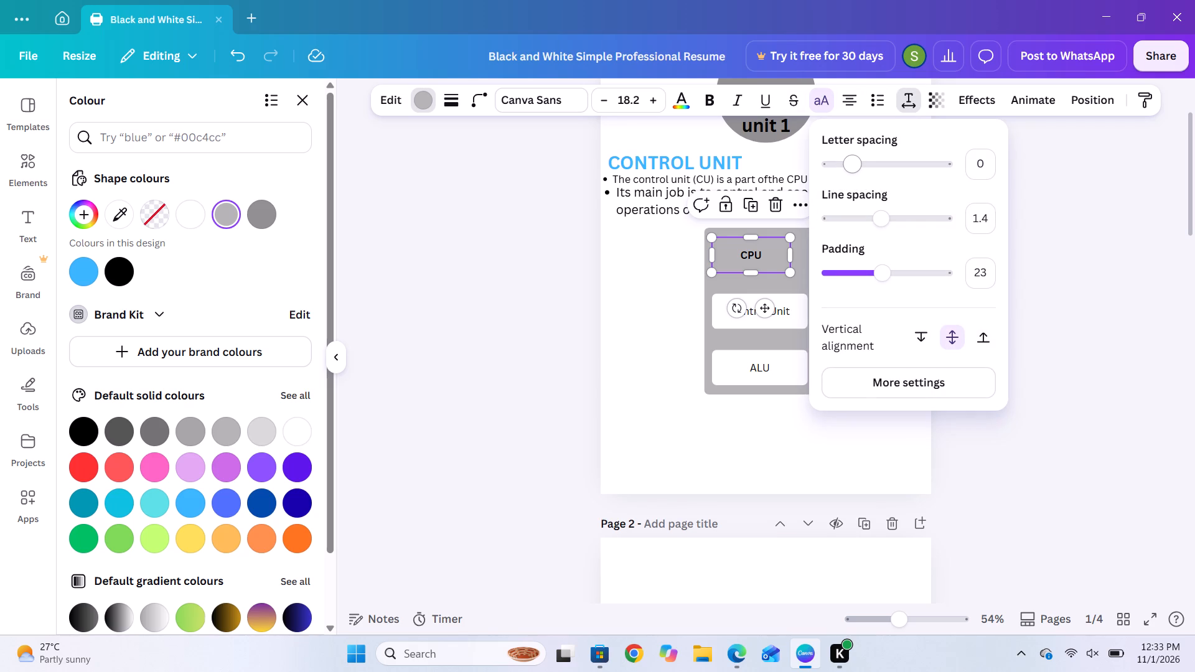
double_click(921, 337)
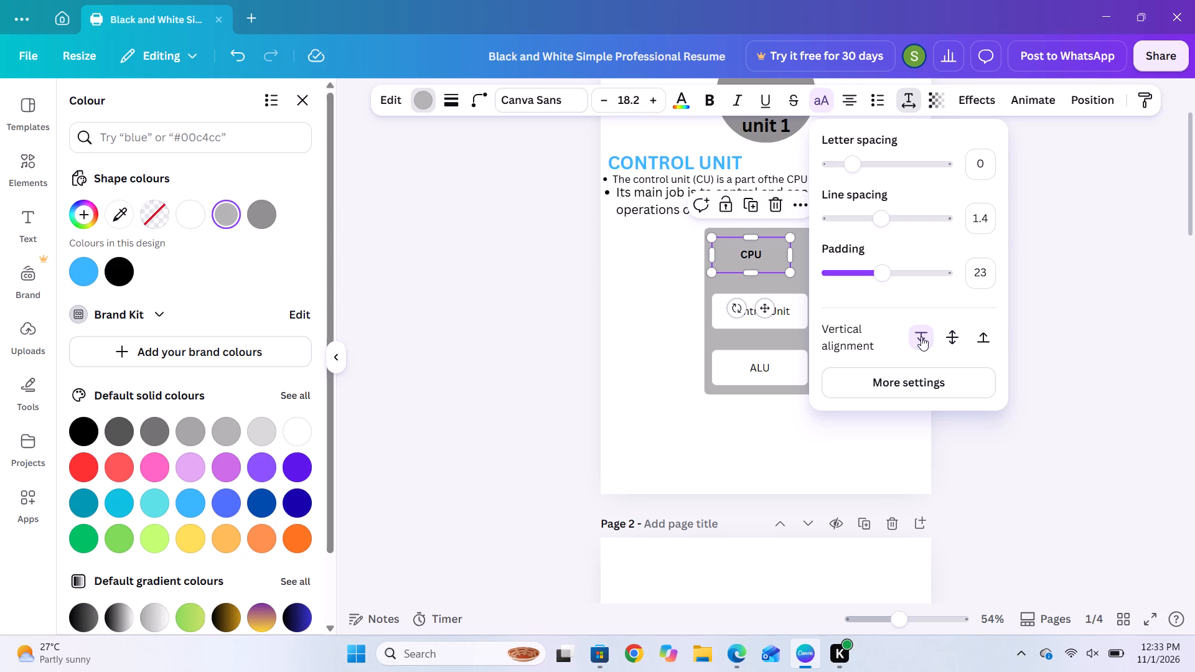
triple_click(921, 337)
click(921, 337)
double_click(921, 337)
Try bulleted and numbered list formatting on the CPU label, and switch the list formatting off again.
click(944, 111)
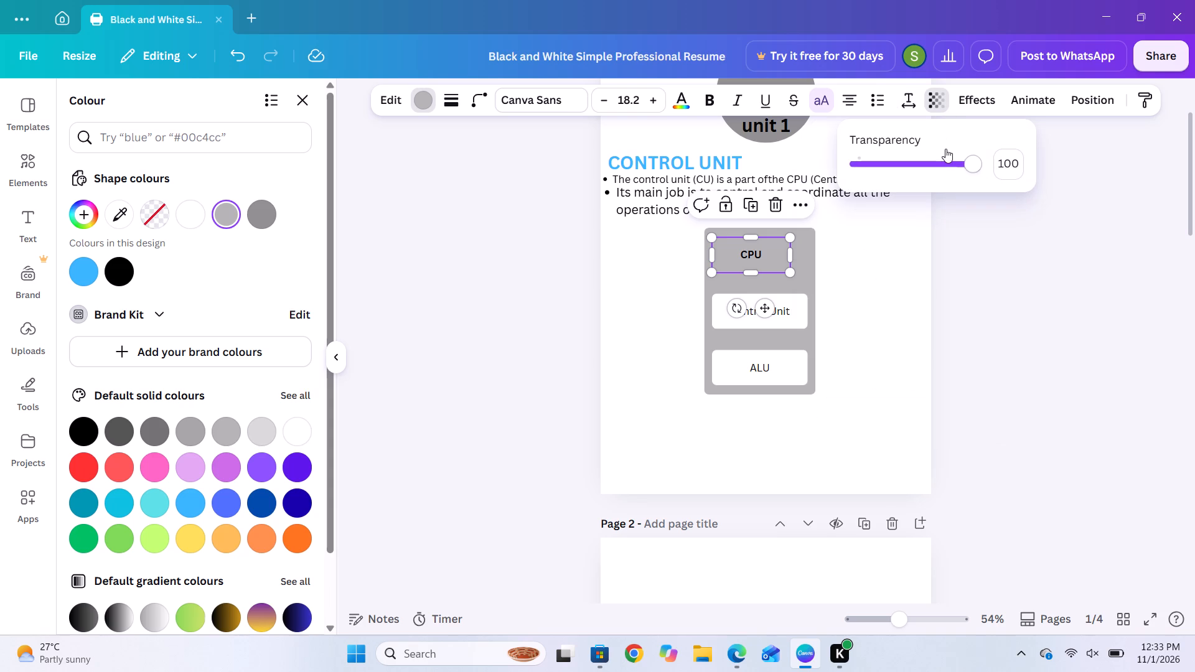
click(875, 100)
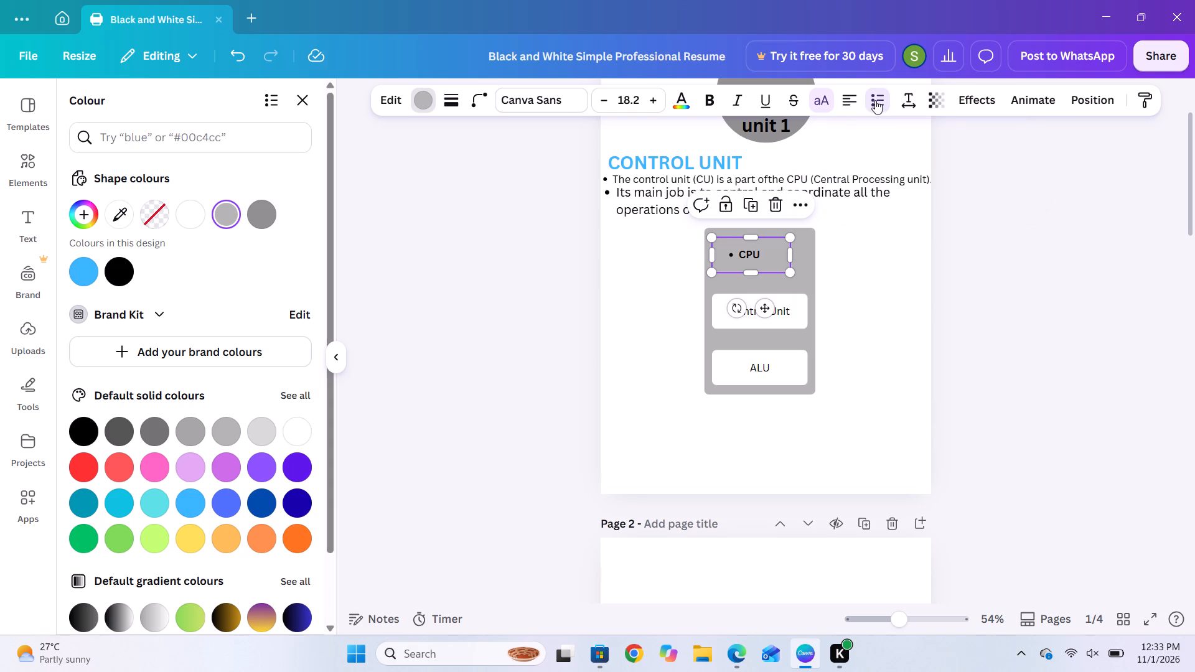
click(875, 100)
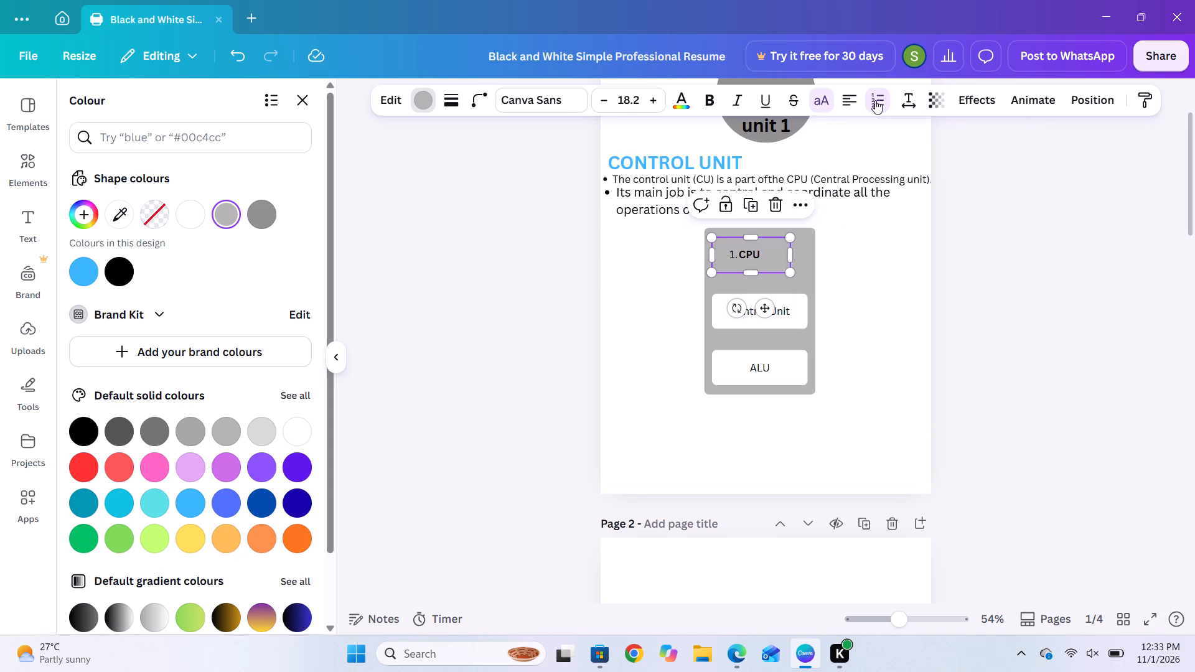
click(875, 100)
Apply strikethrough, underline, italic and bold formatting to the CPU label.
click(818, 101)
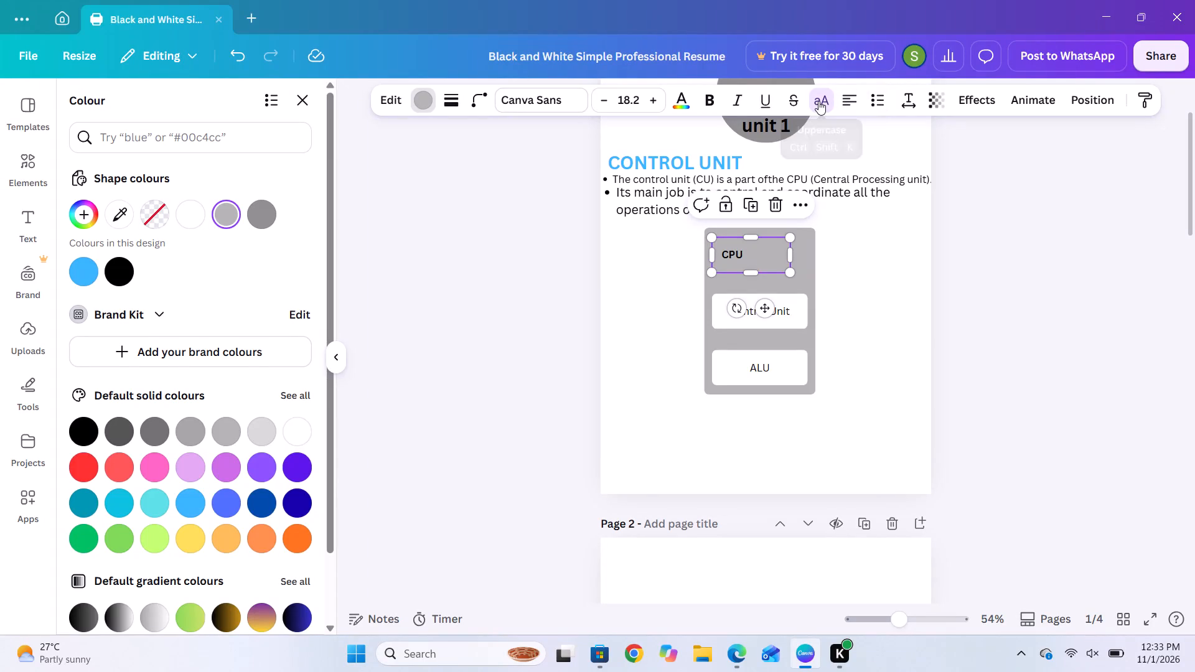
click(818, 101)
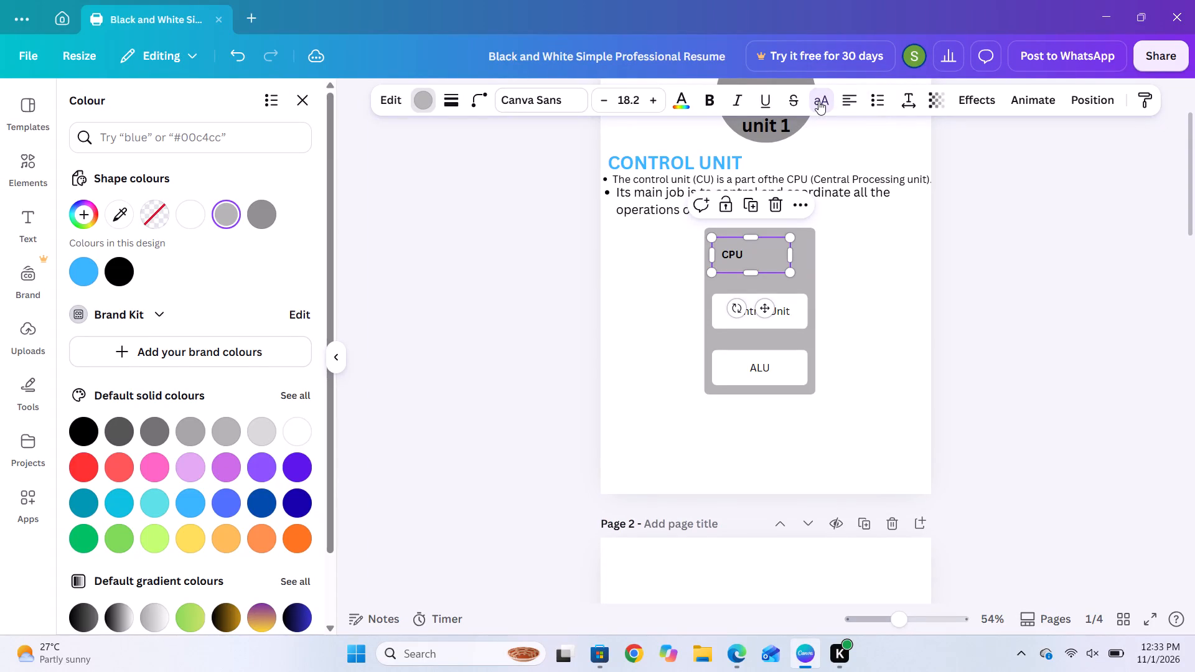
click(791, 101)
click(767, 101)
click(727, 97)
click(711, 98)
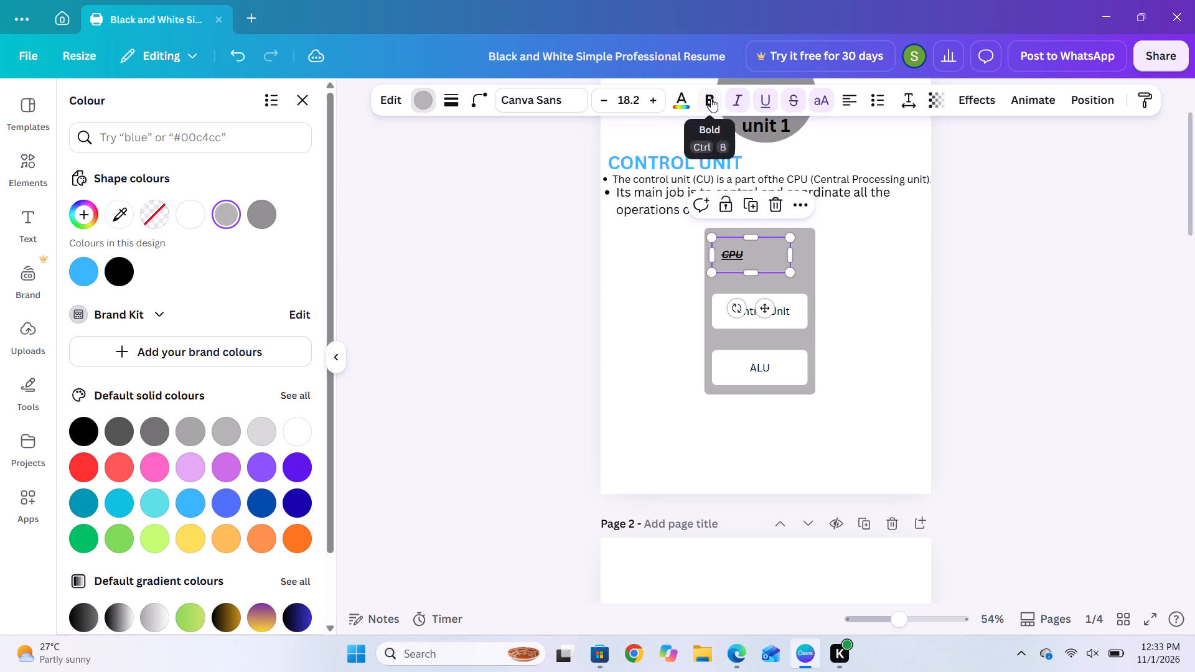
click(681, 100)
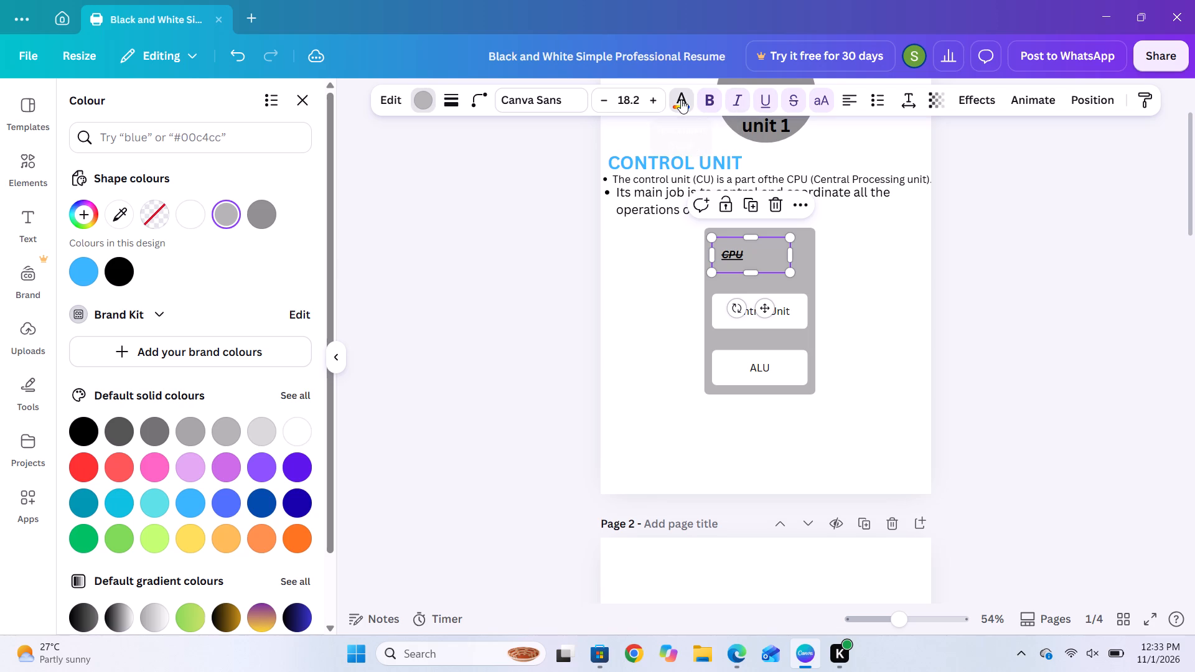
click(718, 102)
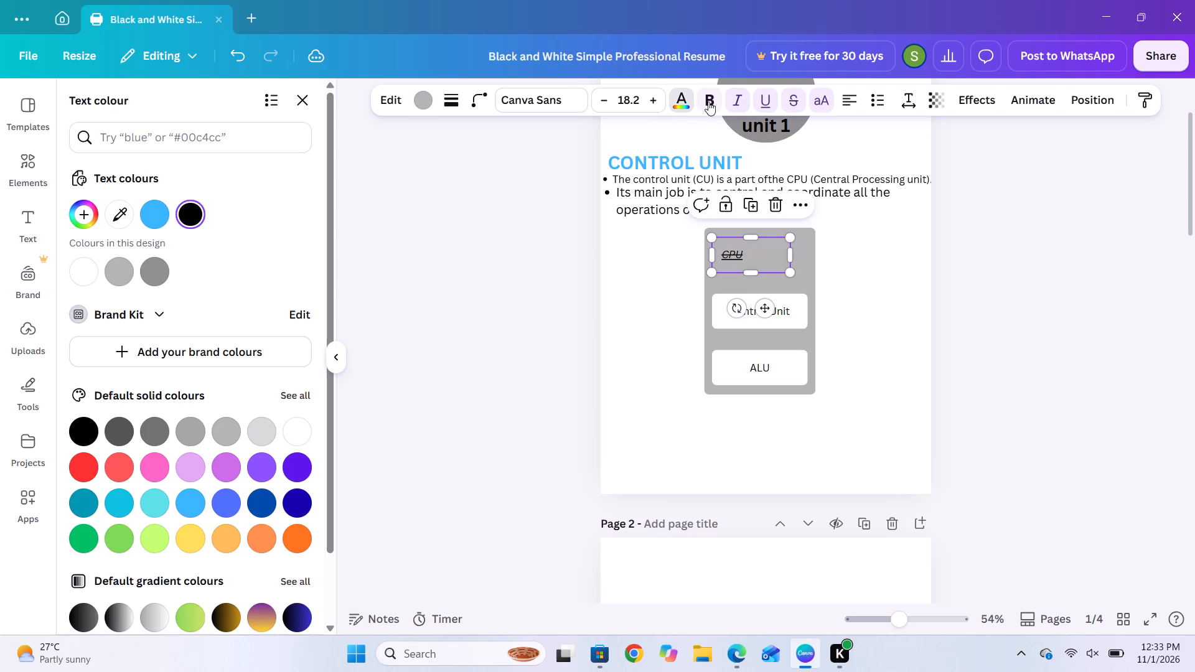
click(703, 97)
Remove the italic, underline, strikethrough and uppercase formatting from the CPU label.
click(734, 101)
click(761, 101)
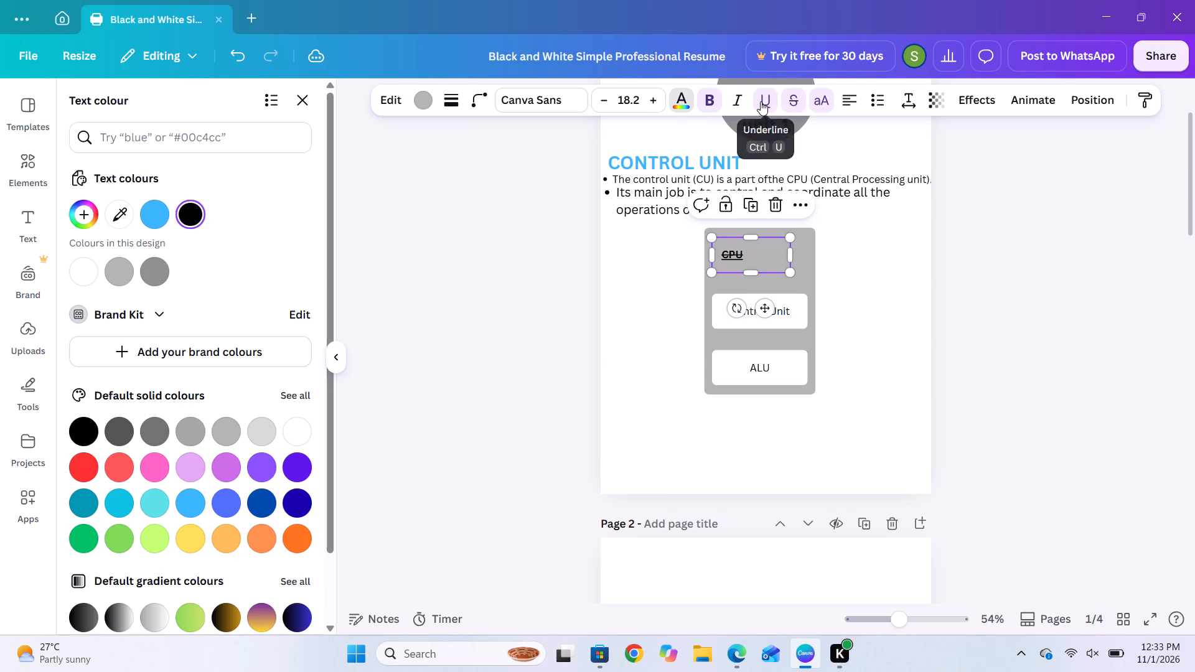
click(801, 100)
click(817, 100)
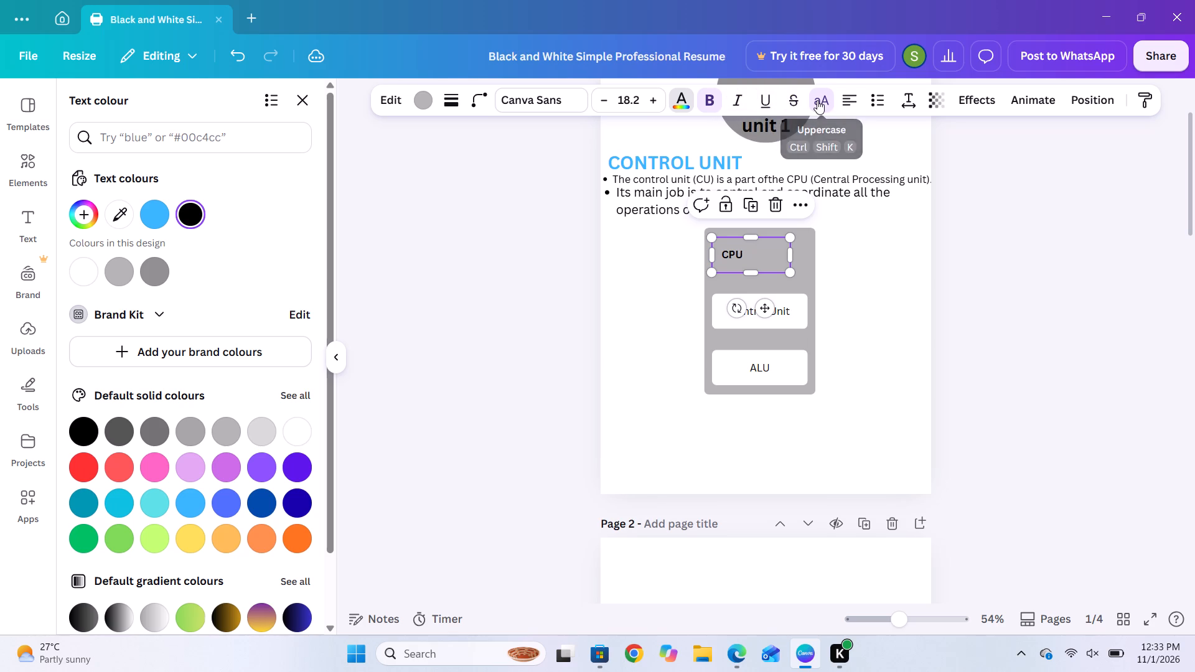
click(682, 113)
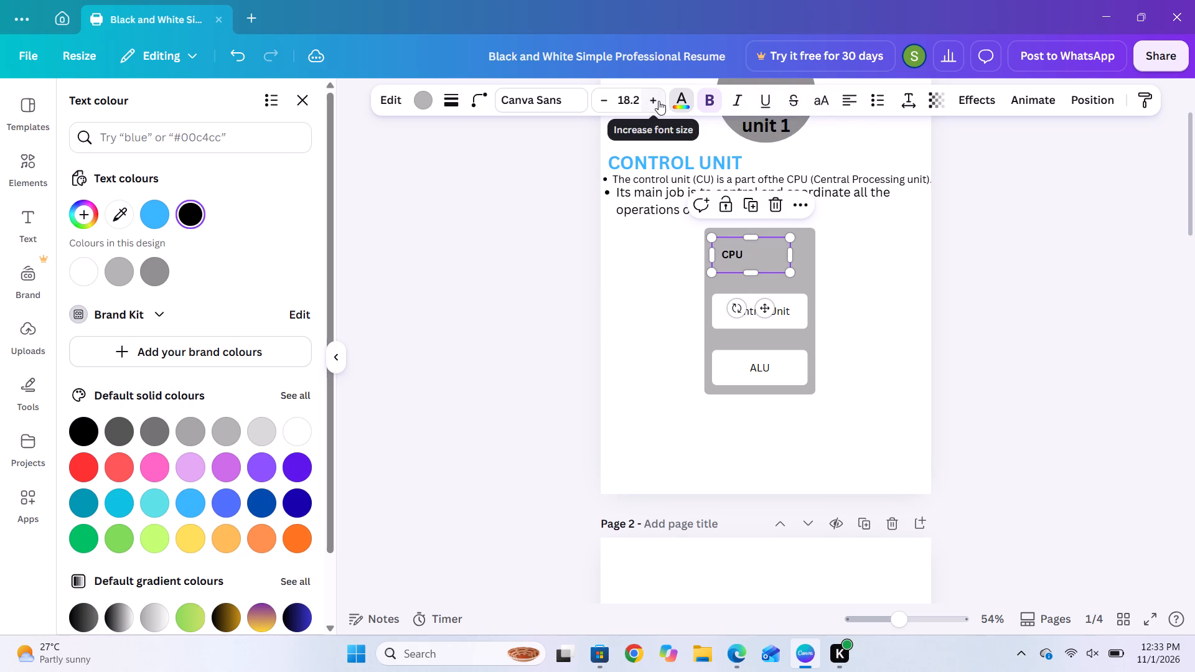
Narrow the CPU box to fit closely around its label and centre it in the grey block above Control Unit.
drag(734, 249, 739, 253)
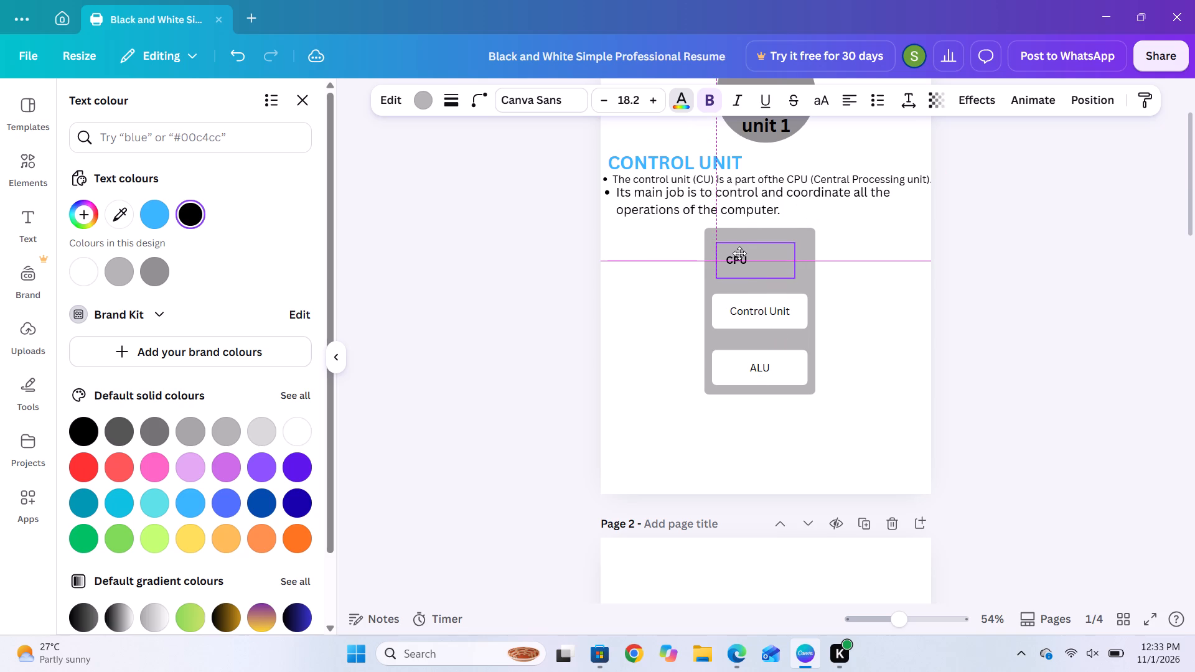
drag(739, 253, 741, 253)
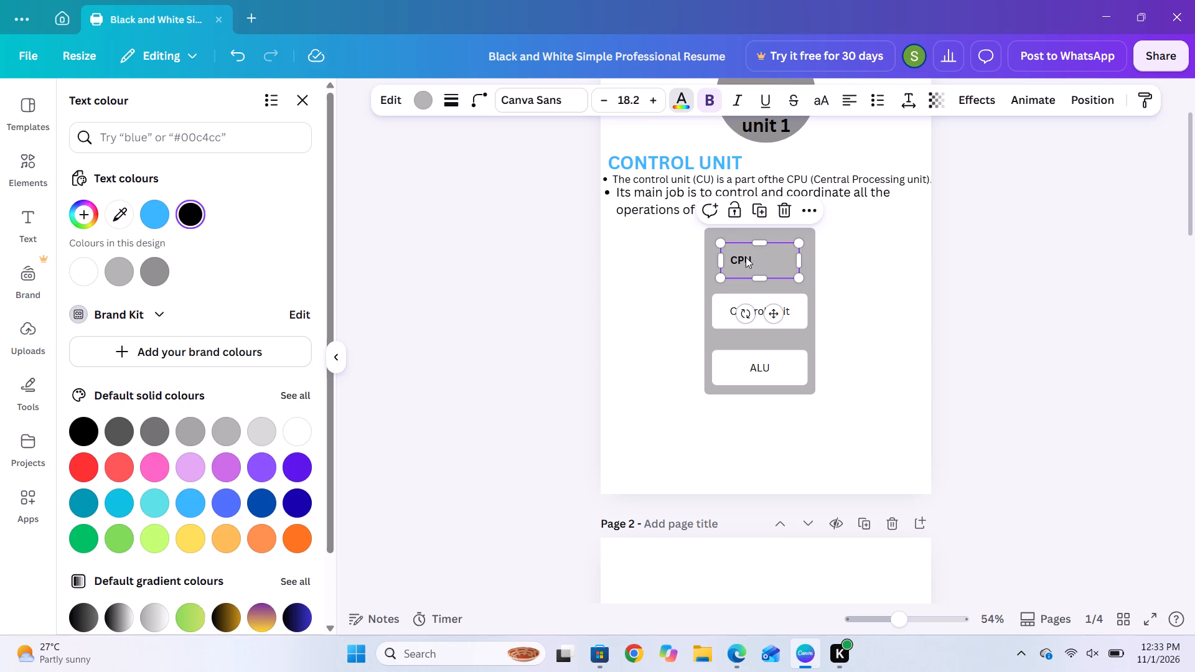
drag(716, 257, 731, 257)
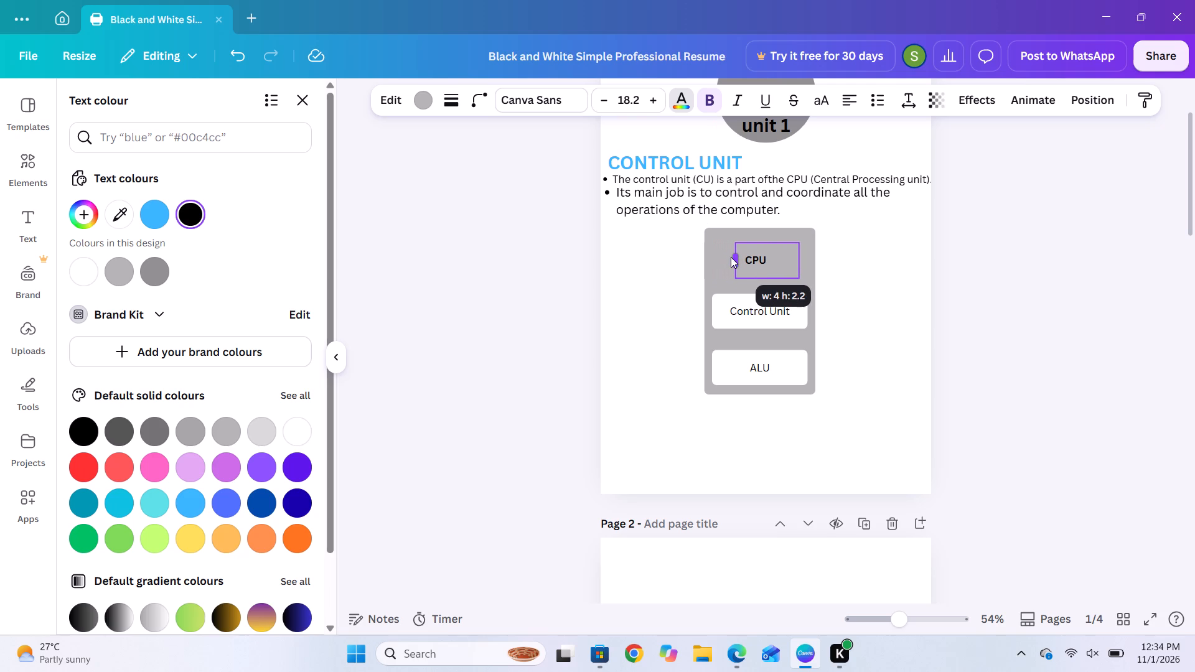
drag(731, 257, 746, 257)
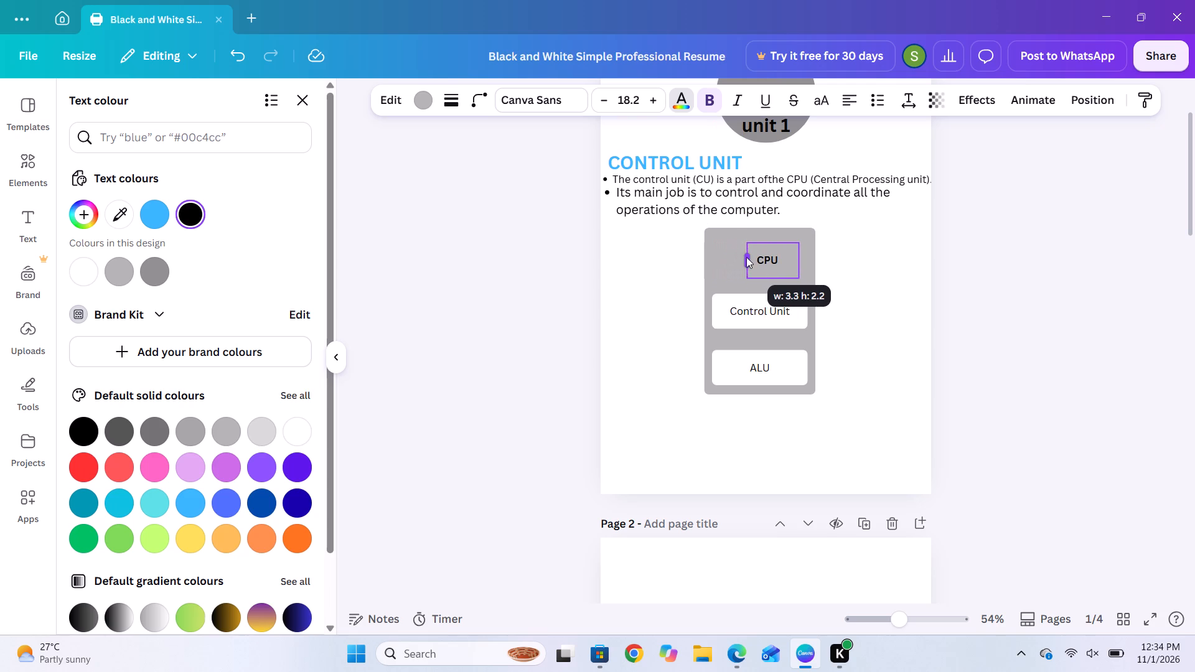
drag(746, 257, 751, 257)
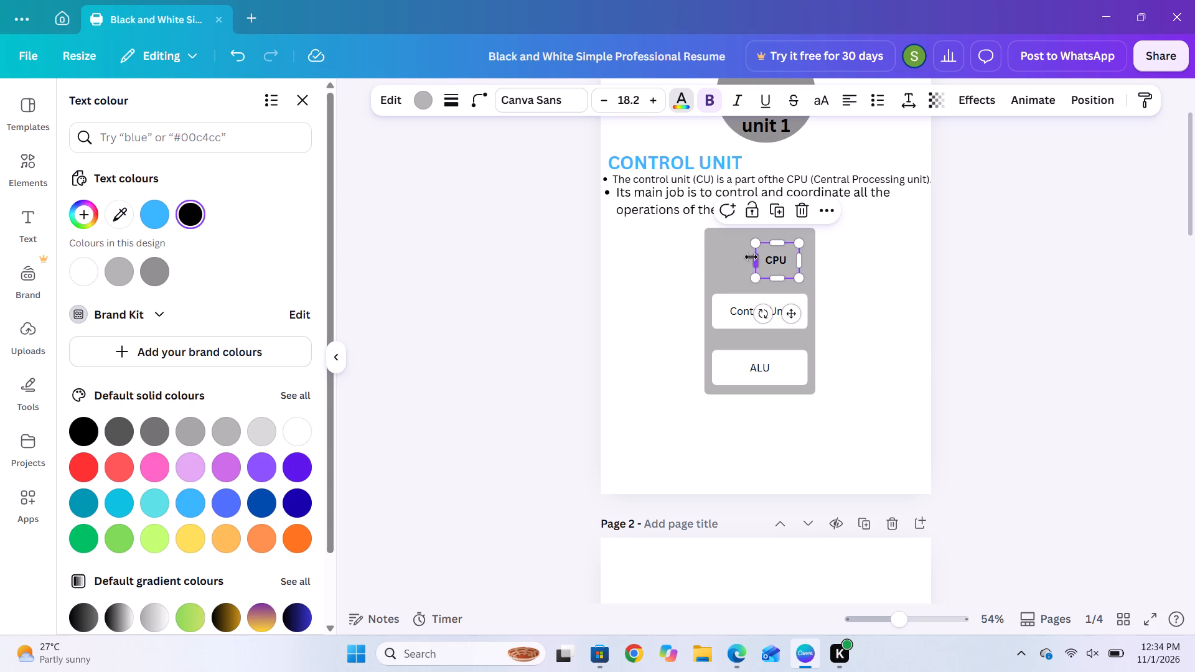
drag(780, 256, 756, 256)
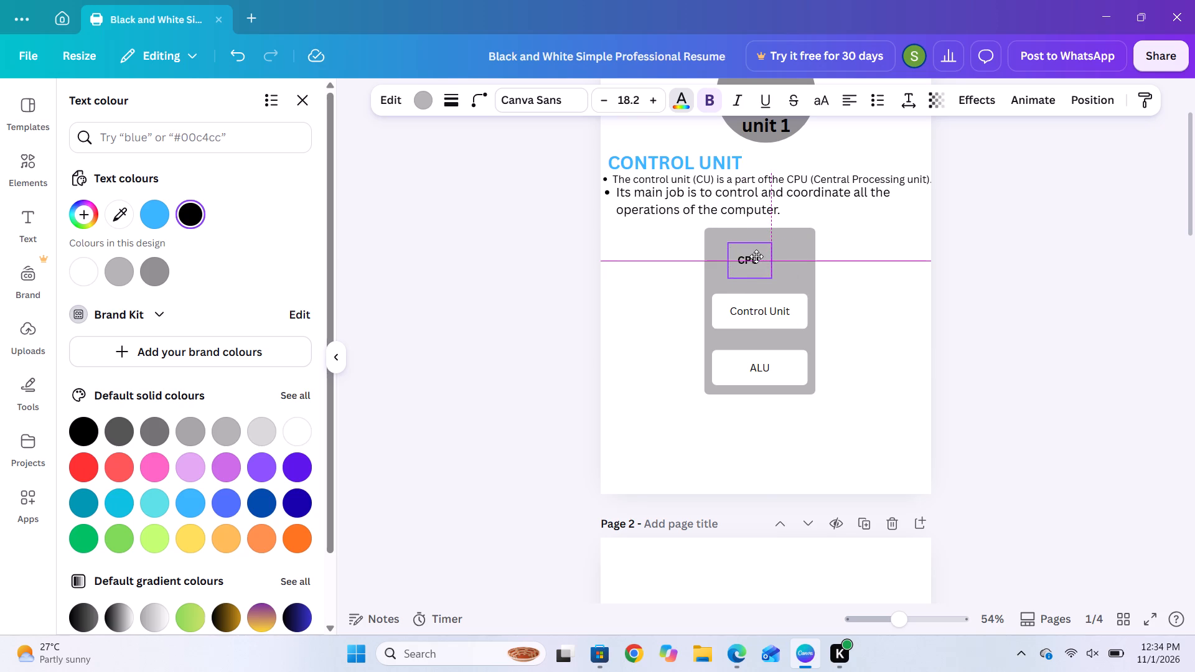
drag(756, 256, 761, 258)
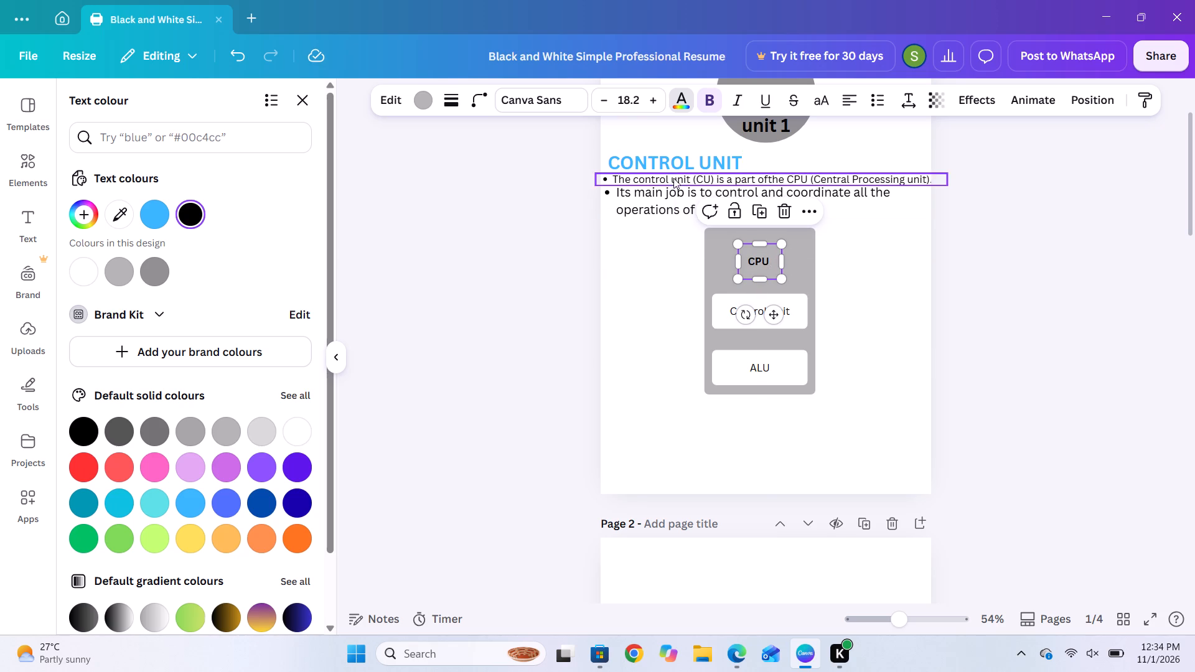
Increase the CPU label's font size to 19.2.
click(650, 103)
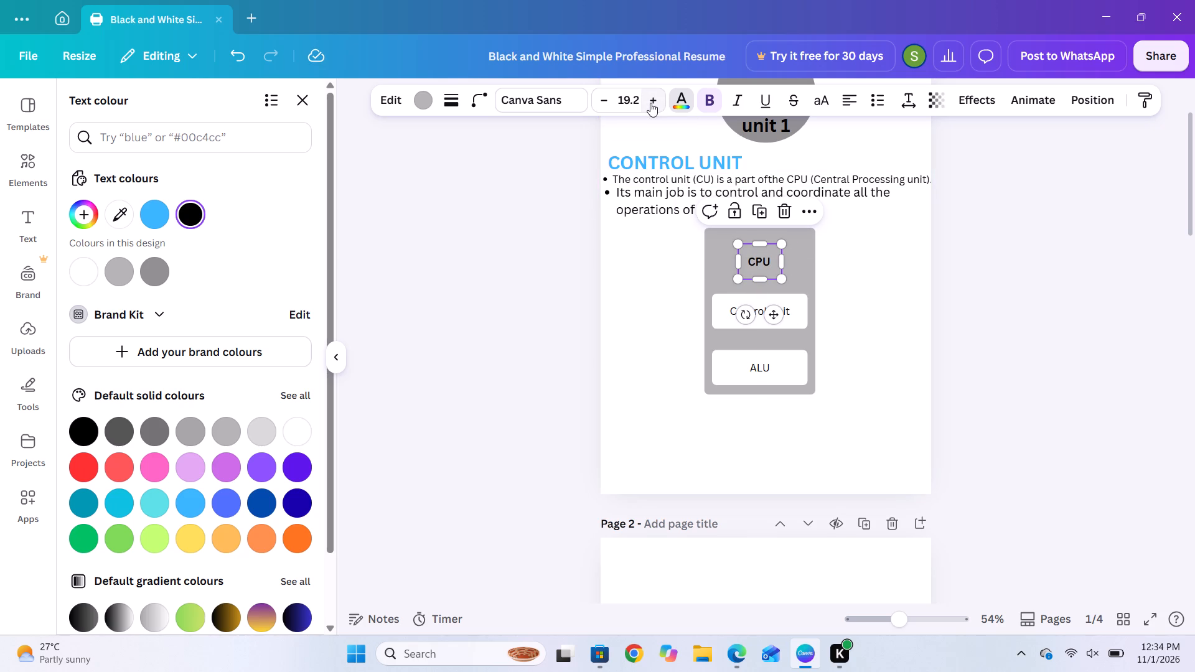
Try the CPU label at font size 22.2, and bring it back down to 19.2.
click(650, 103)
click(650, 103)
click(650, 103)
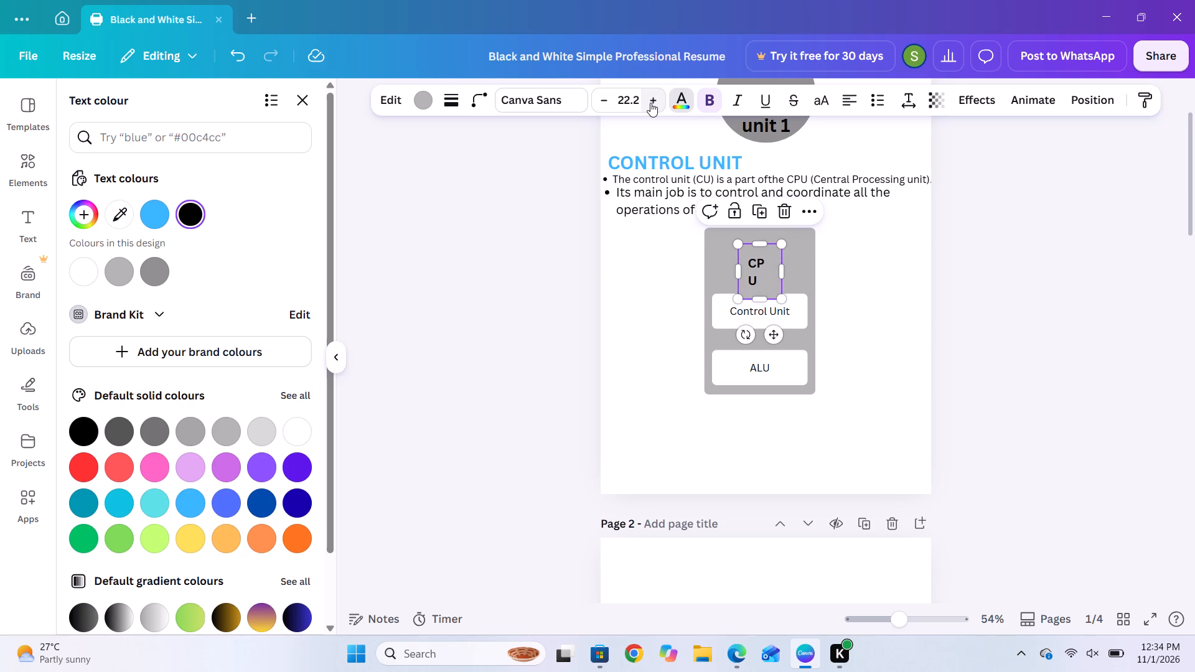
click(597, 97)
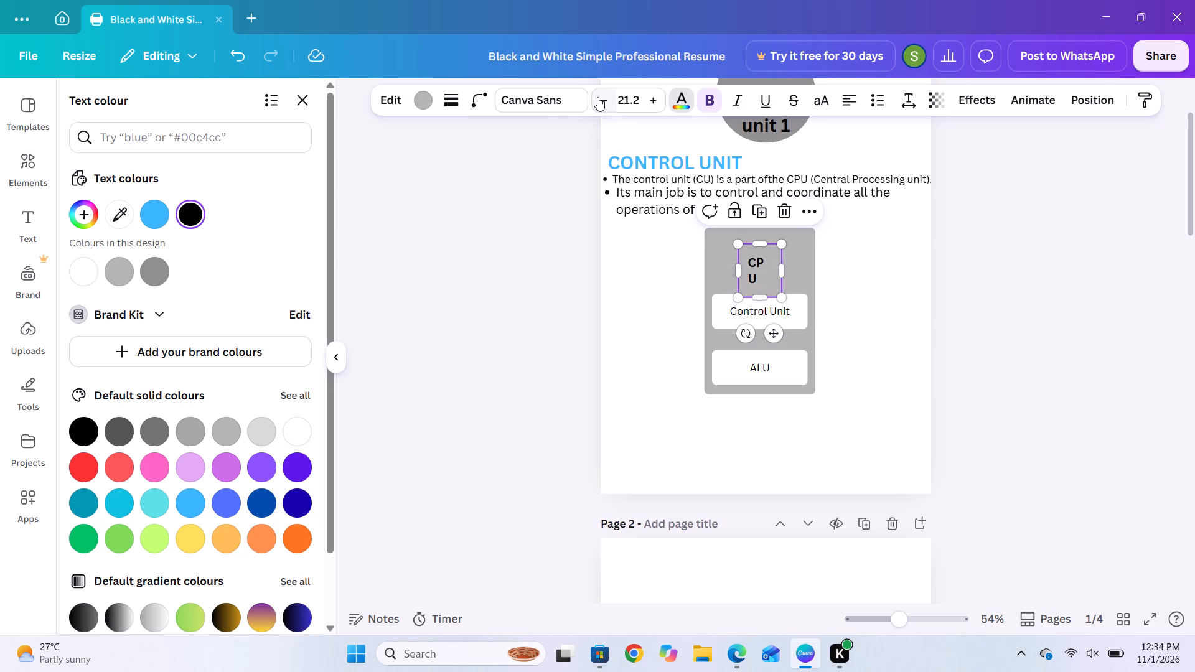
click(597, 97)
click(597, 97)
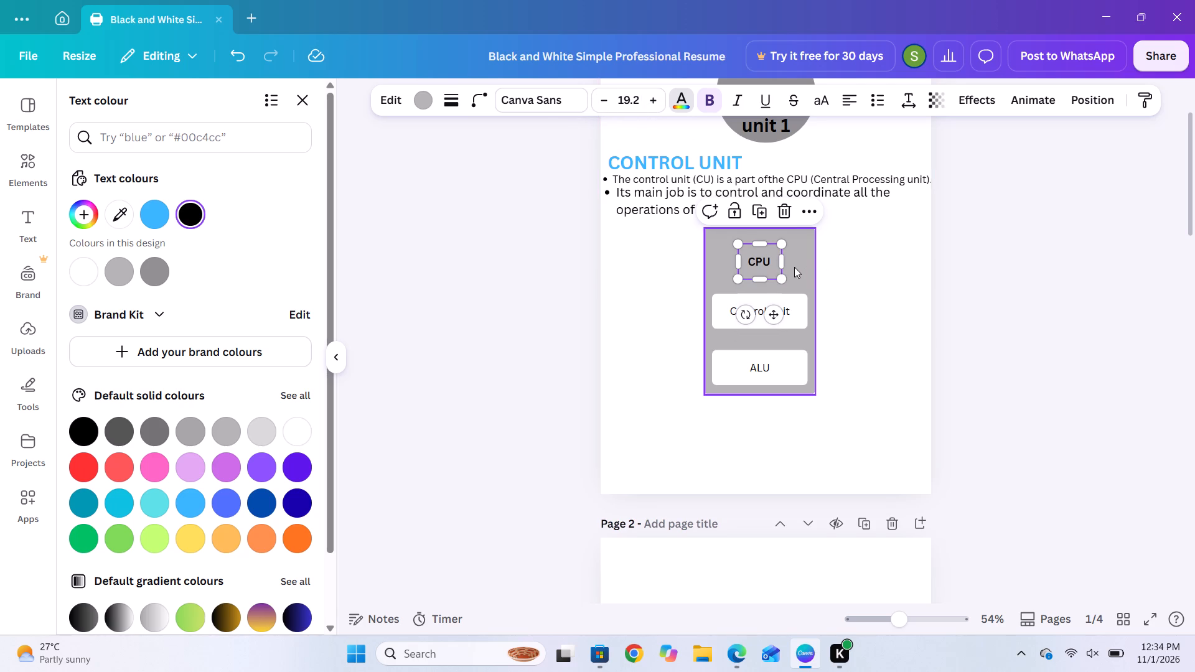
Widen the CPU box on both sides to give its label more room within the grey block.
drag(780, 261, 794, 261)
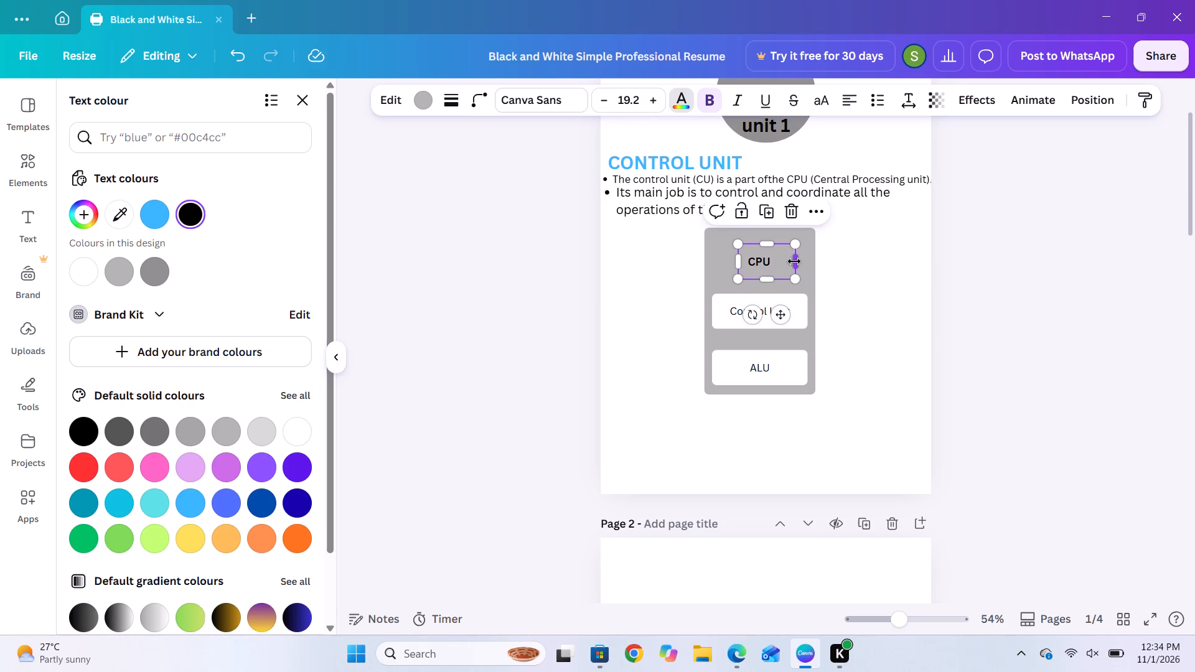
click(739, 261)
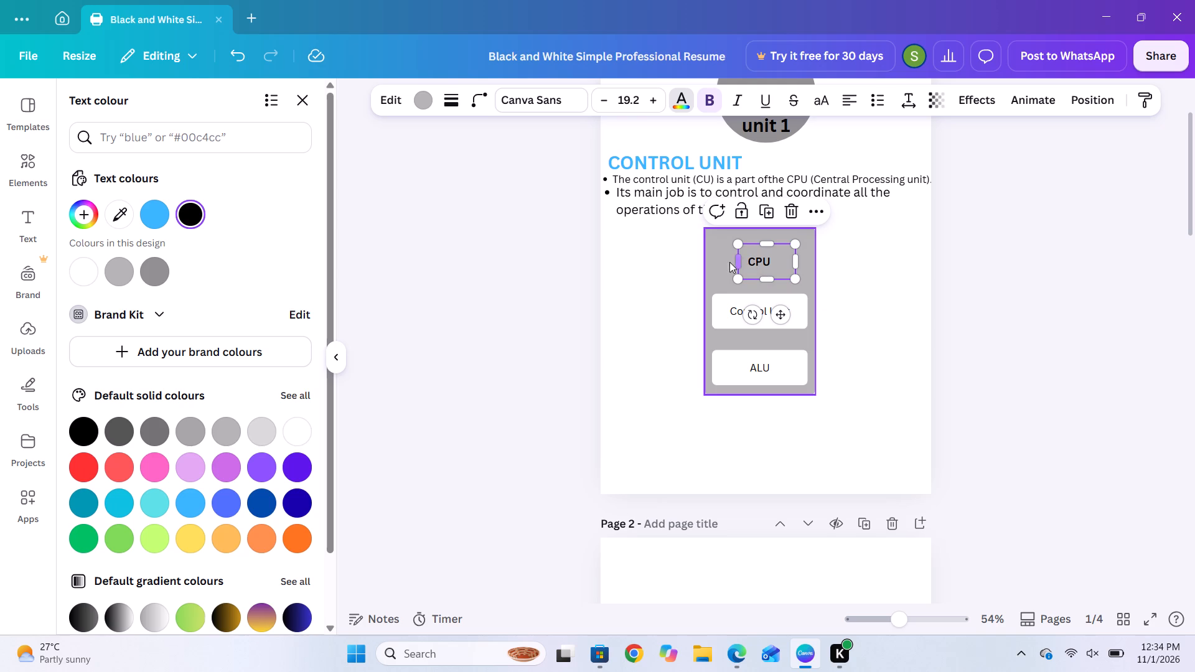
drag(737, 260, 720, 263)
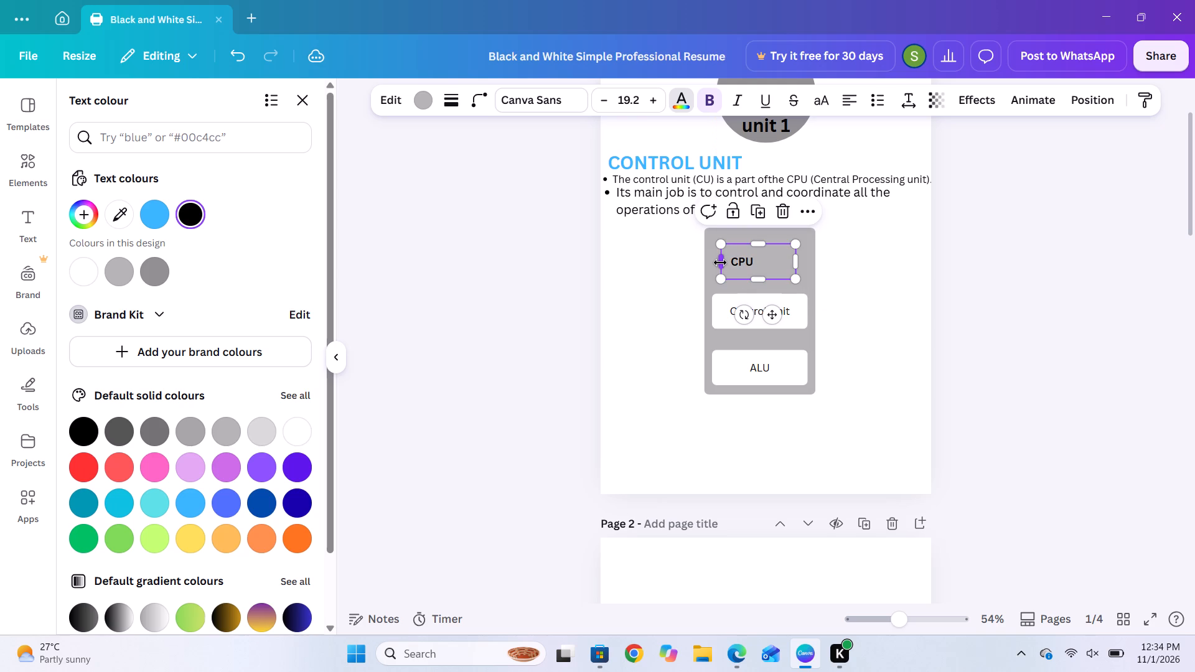
Set the CPU label's font size to 29.2.
click(650, 102)
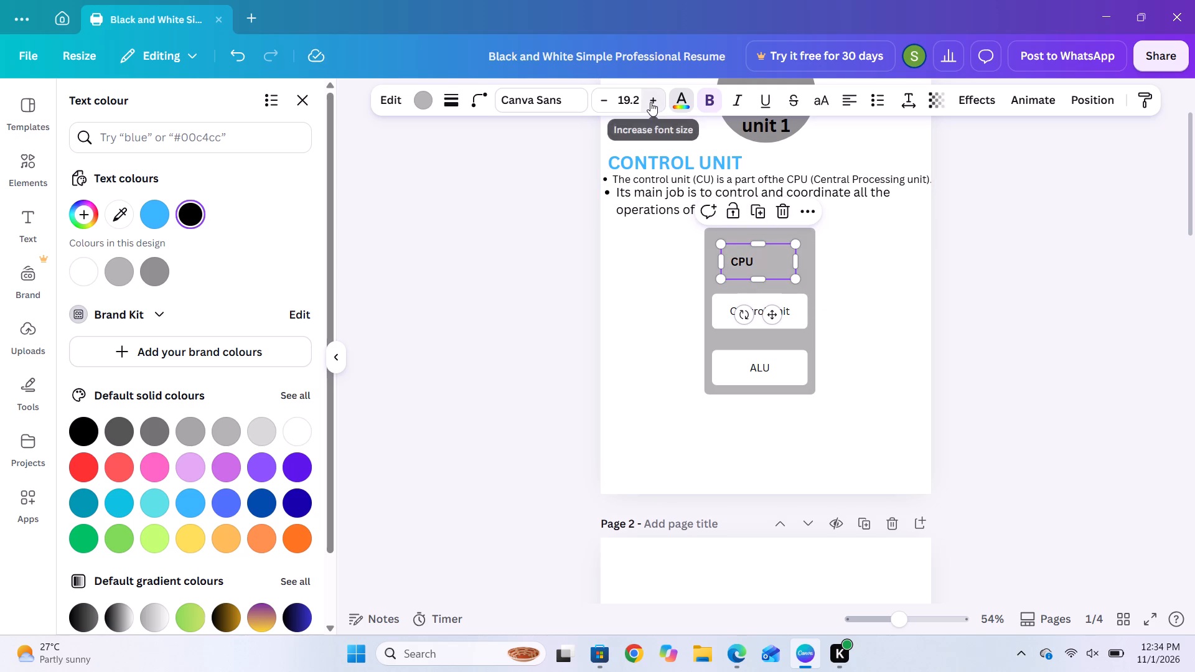
triple_click(650, 102)
triple_click(650, 102)
triple_click(650, 102)
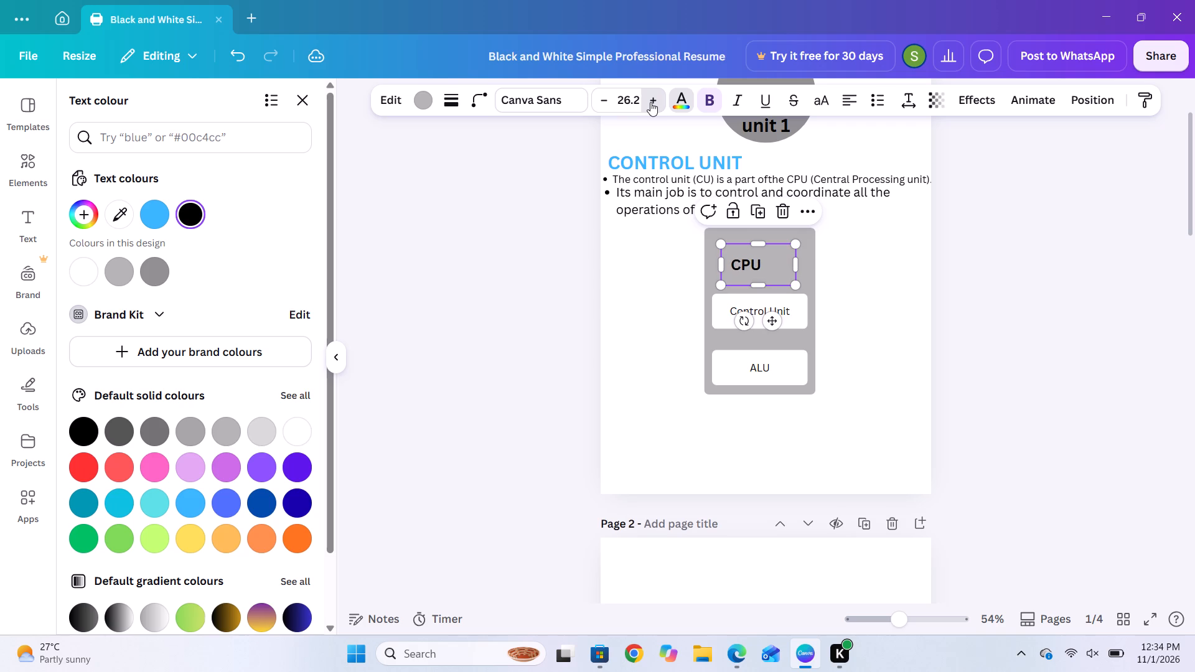
triple_click(650, 102)
triple_click(650, 102)
triple_click(650, 102)
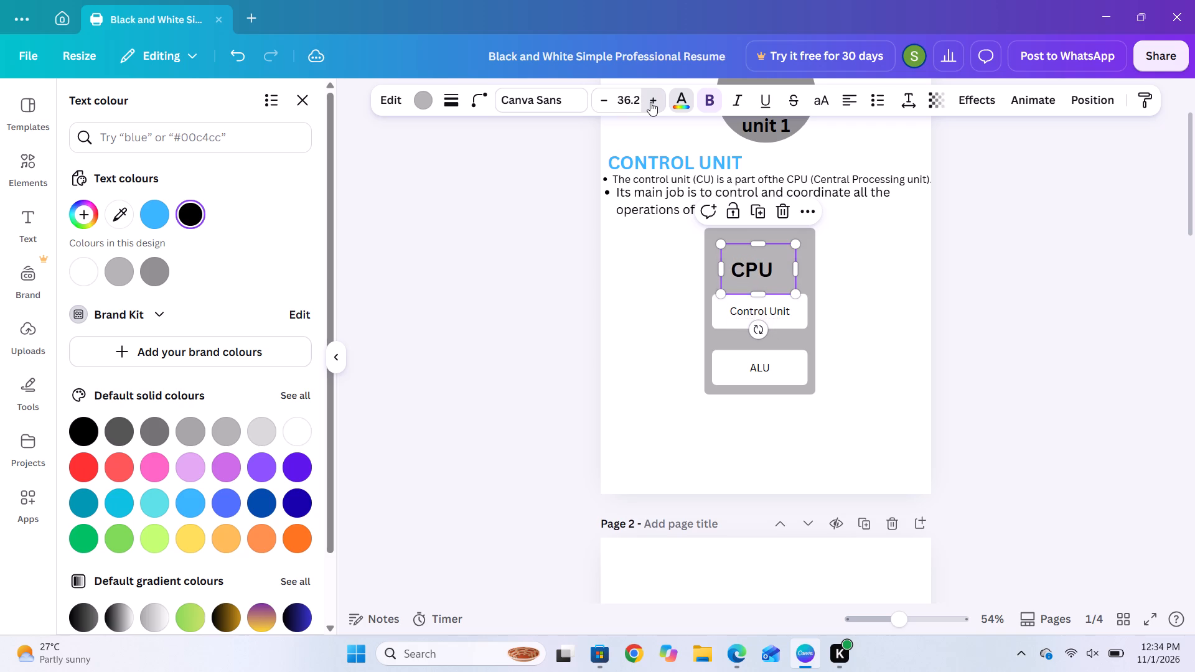
triple_click(650, 102)
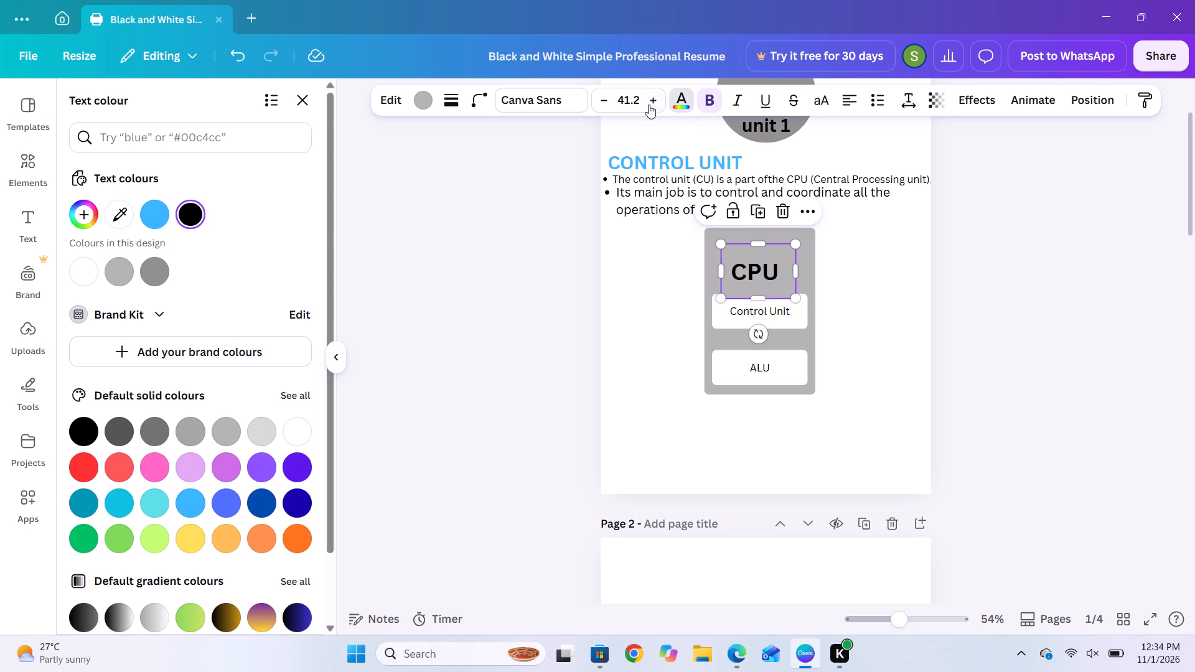
triple_click(611, 100)
triple_click(611, 100)
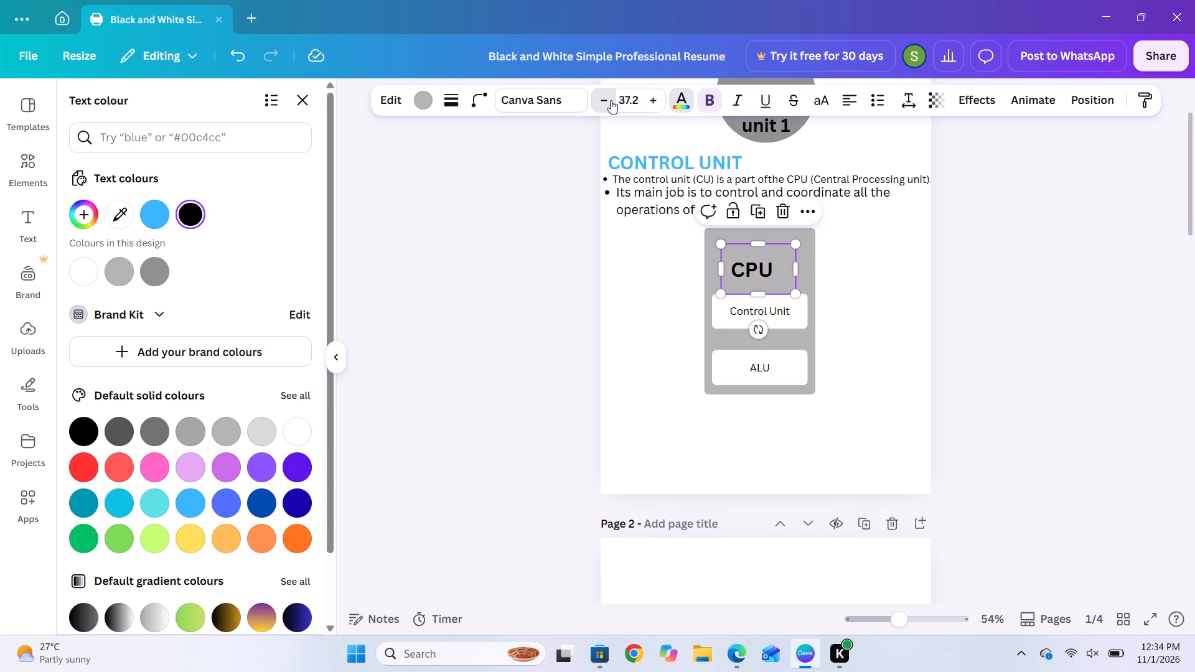
right_click(611, 100)
triple_click(611, 100)
triple_click(611, 100)
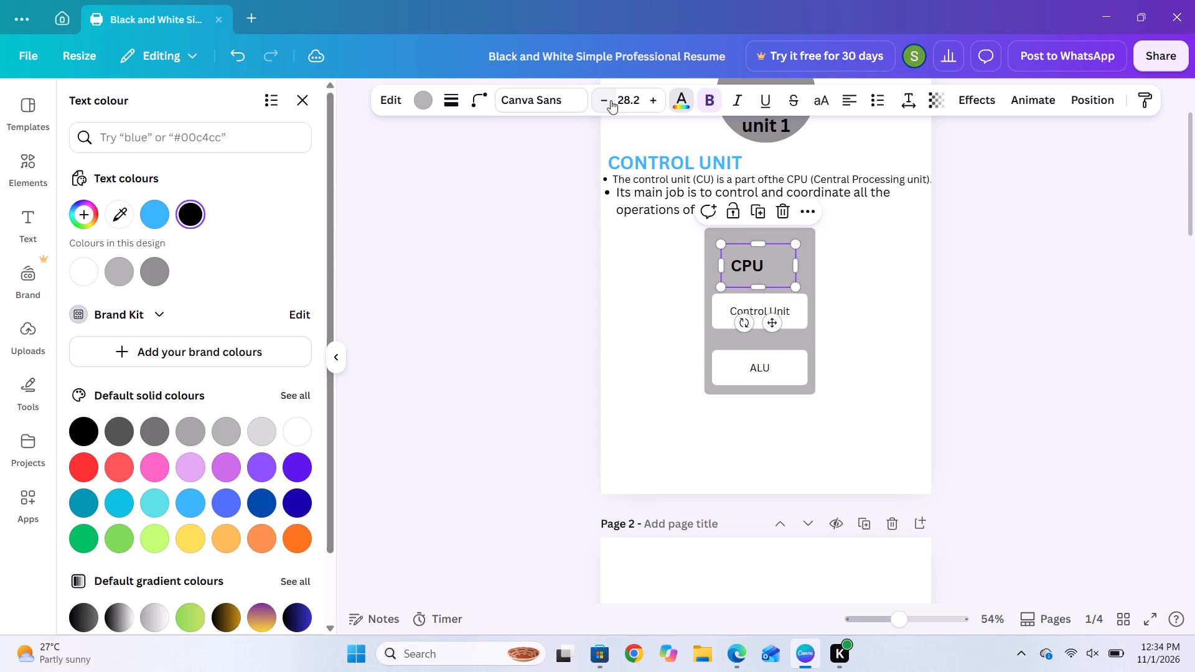
click(649, 97)
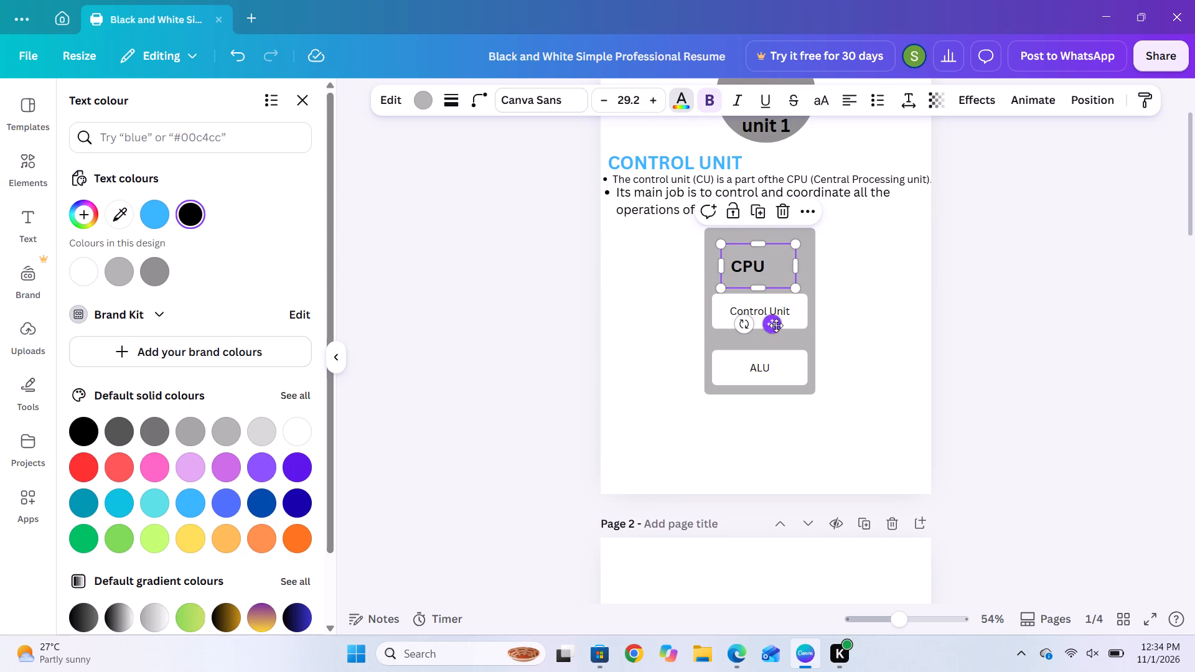
Shift the CPU box sideways so its label is centred above Control Unit in the grey block, and deselect it.
drag(772, 325, 779, 326)
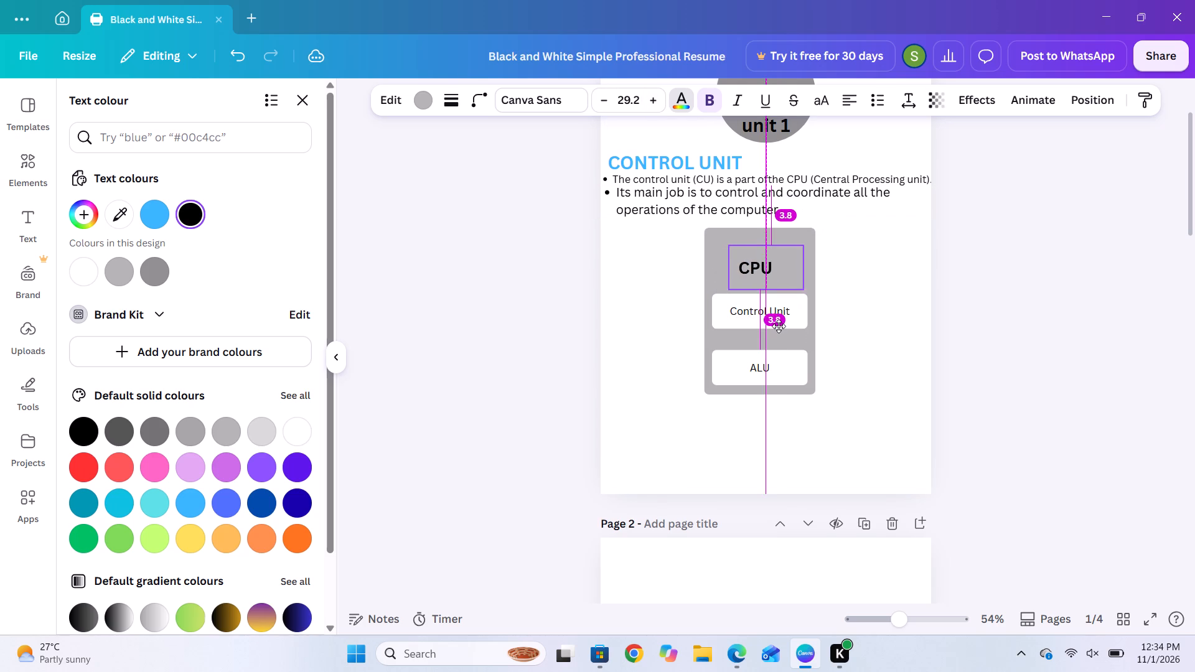
drag(779, 326, 782, 326)
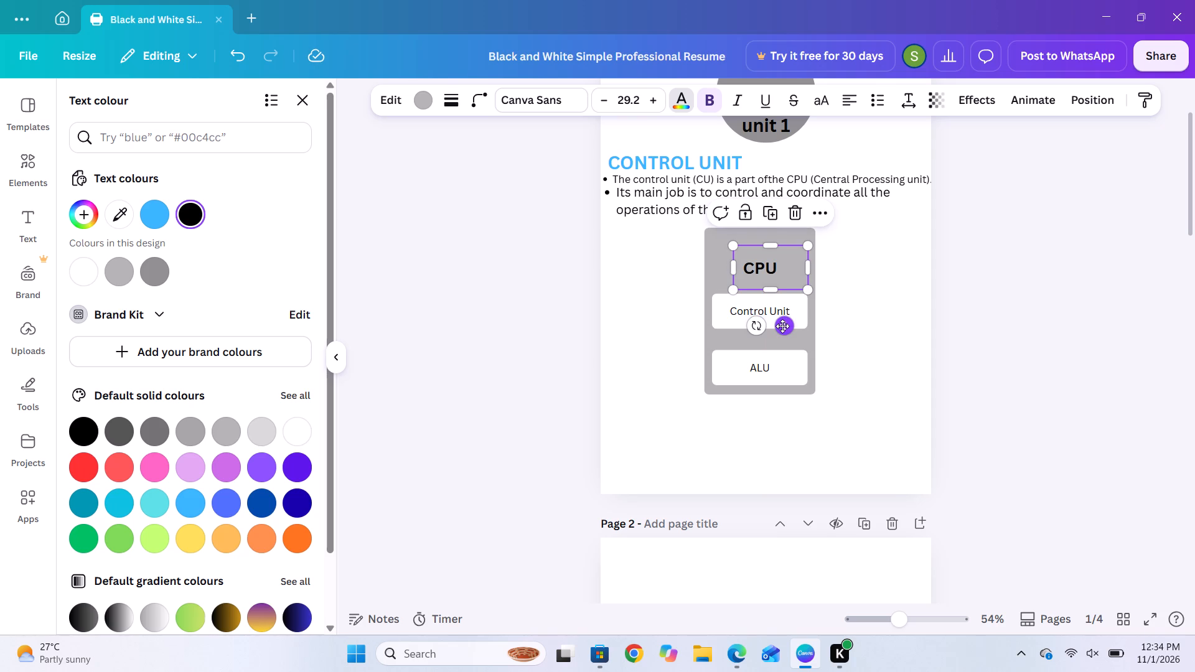
click(808, 357)
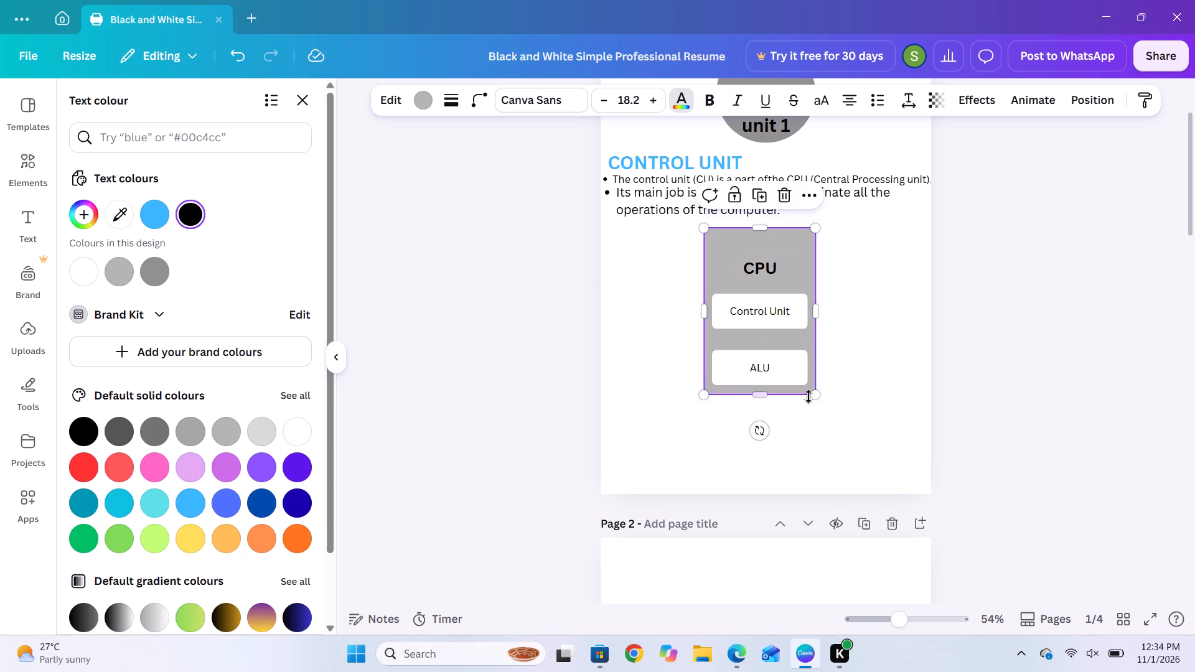
click(811, 447)
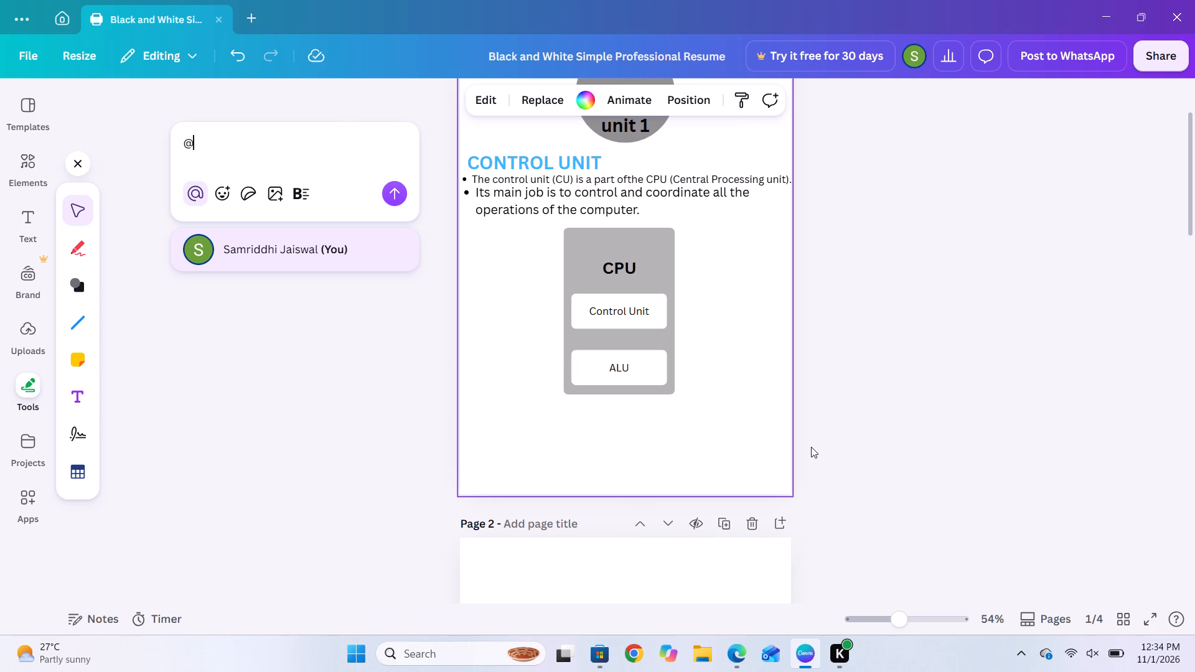
click(811, 447)
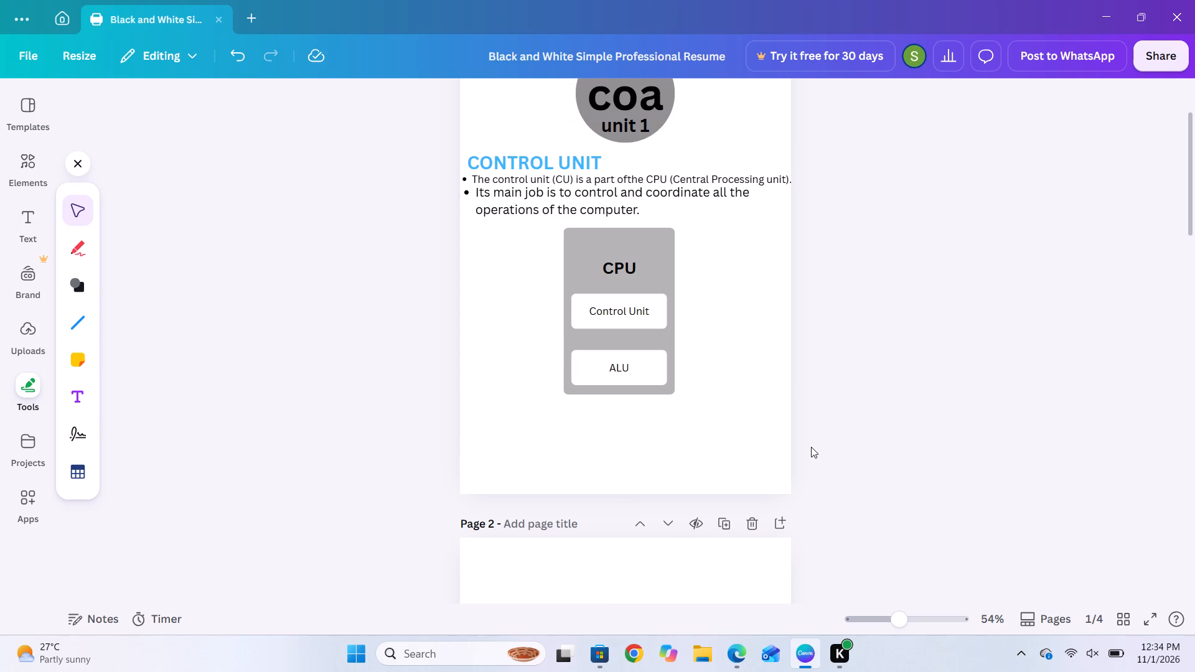
click(710, 317)
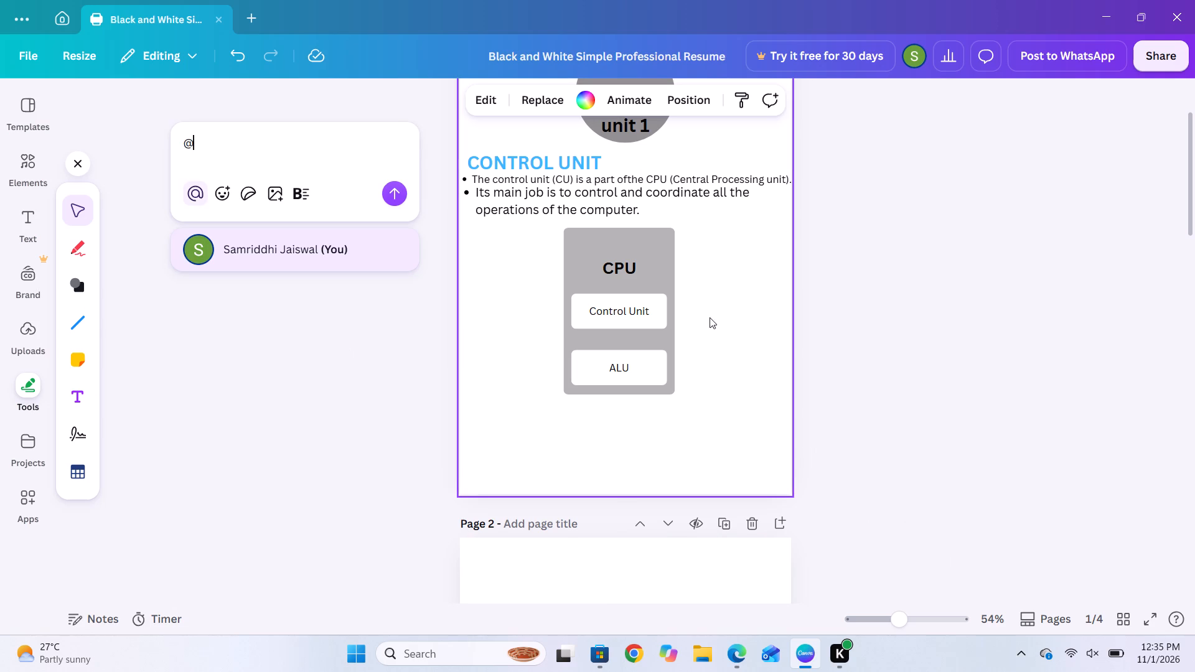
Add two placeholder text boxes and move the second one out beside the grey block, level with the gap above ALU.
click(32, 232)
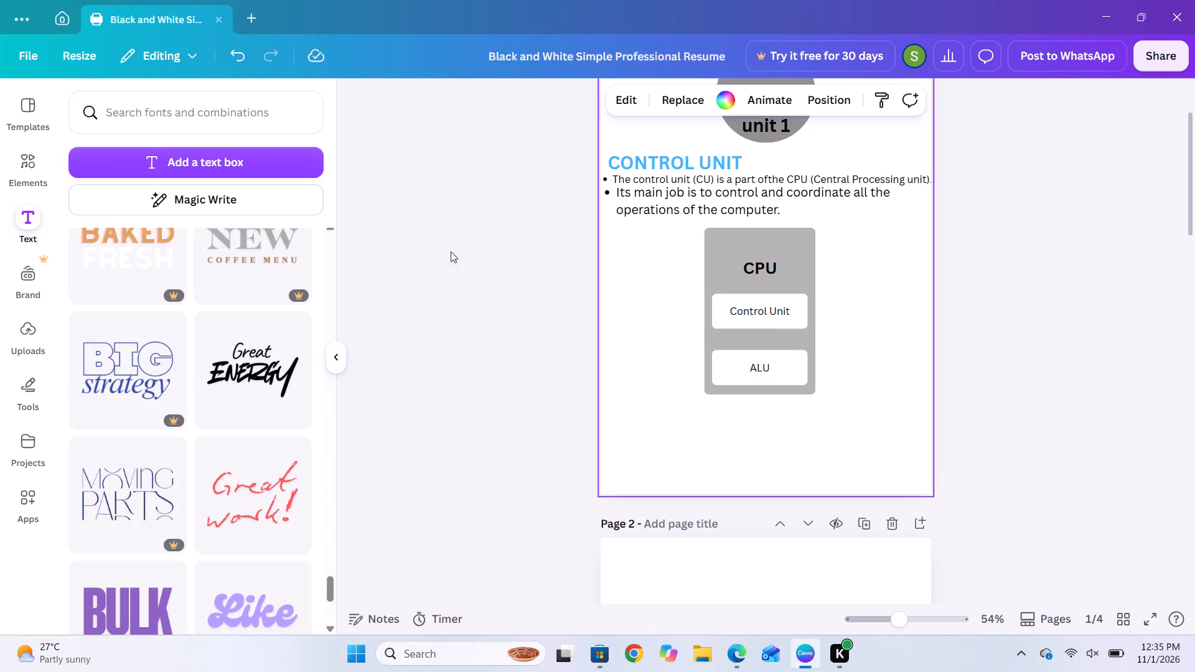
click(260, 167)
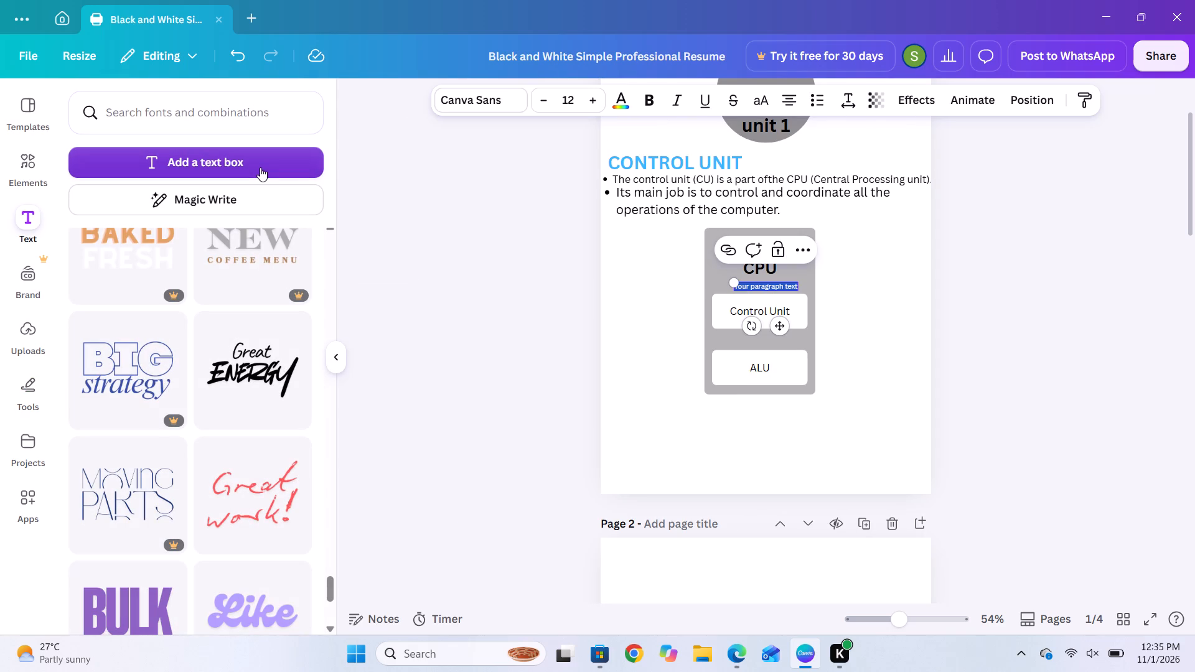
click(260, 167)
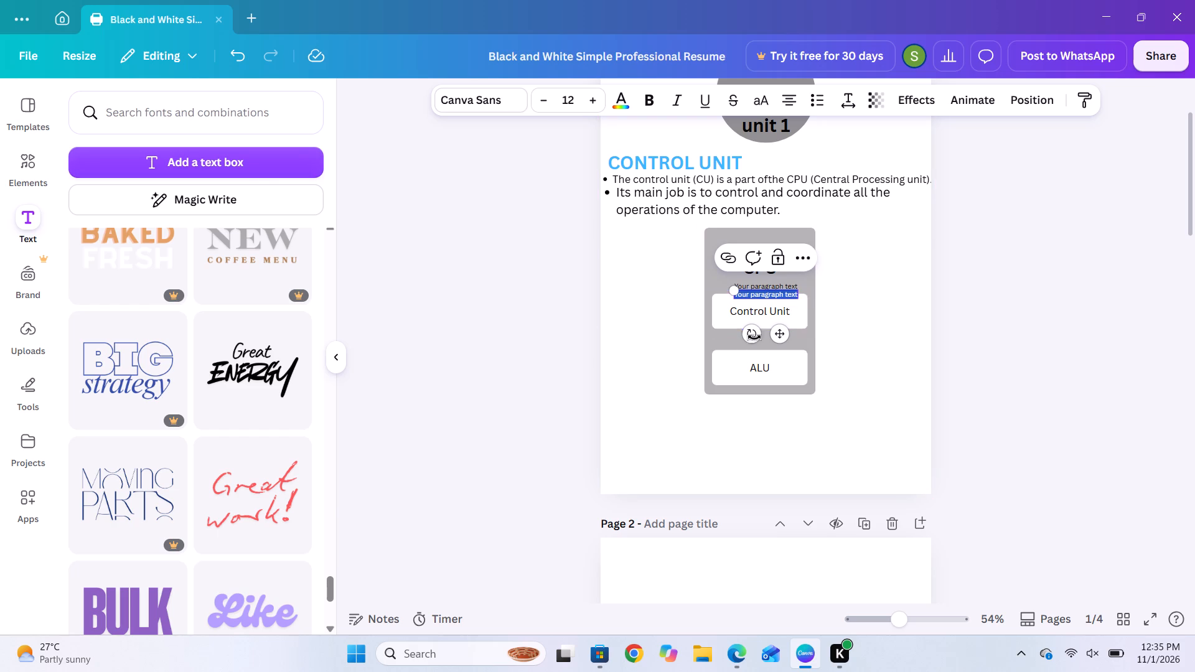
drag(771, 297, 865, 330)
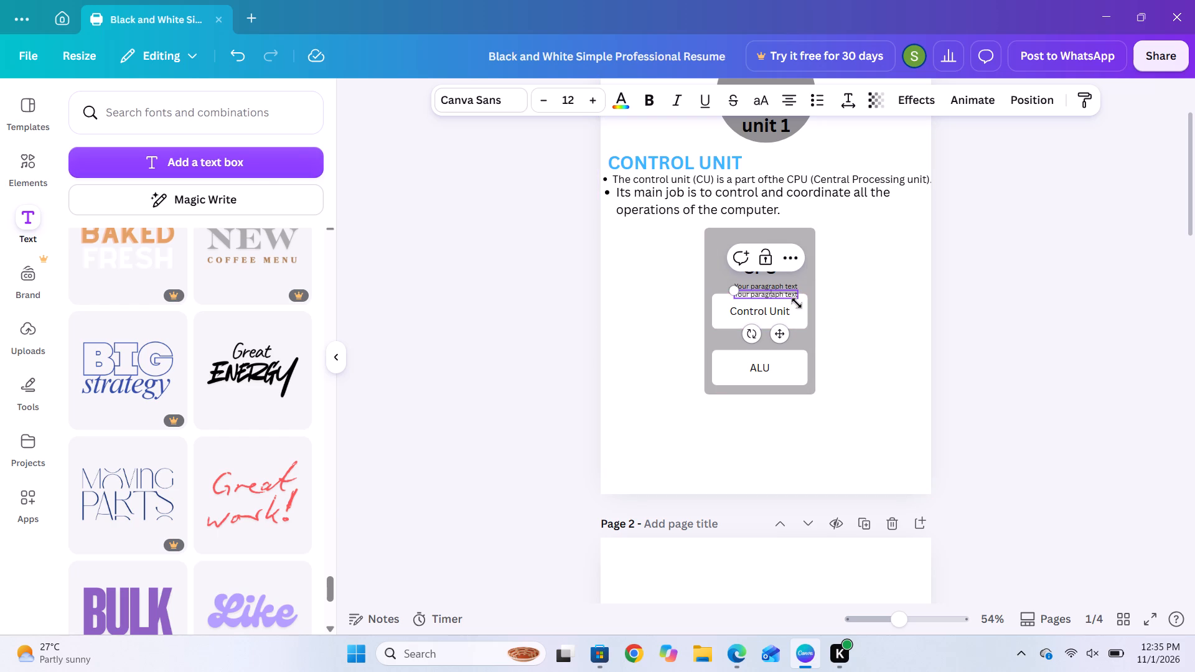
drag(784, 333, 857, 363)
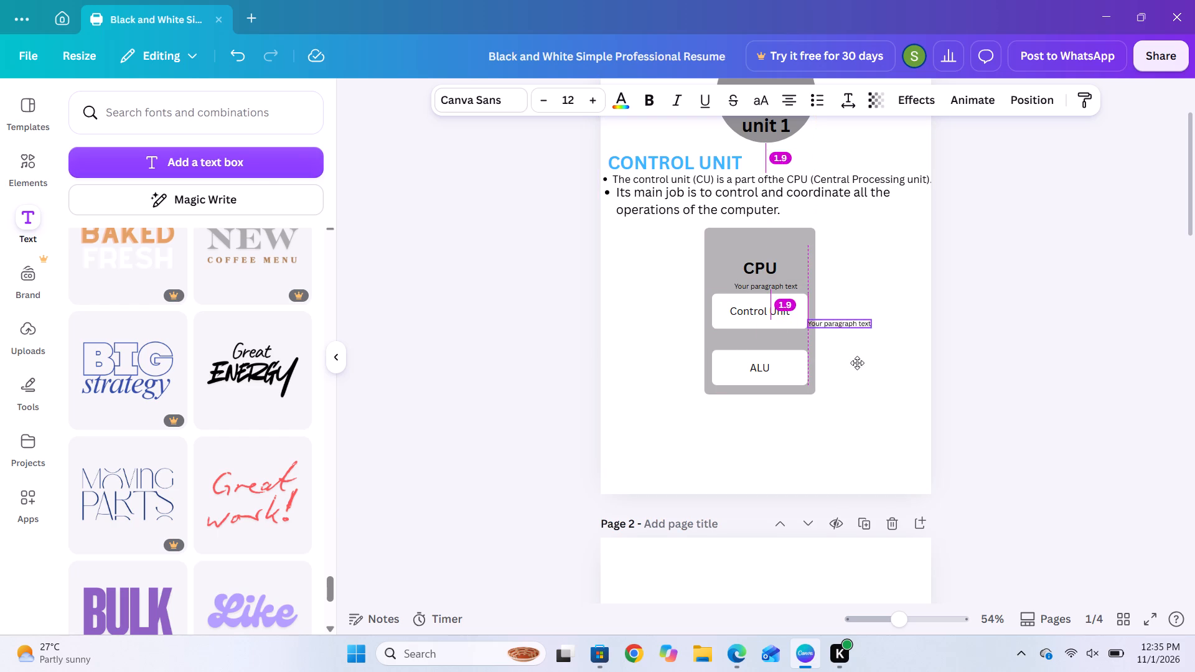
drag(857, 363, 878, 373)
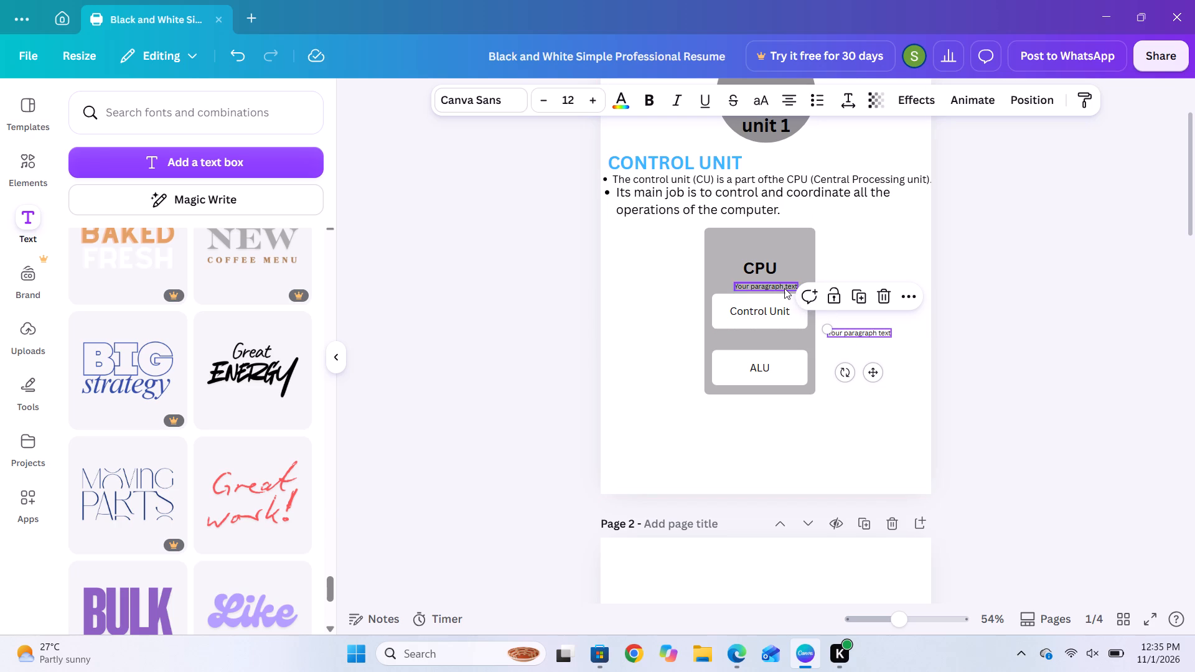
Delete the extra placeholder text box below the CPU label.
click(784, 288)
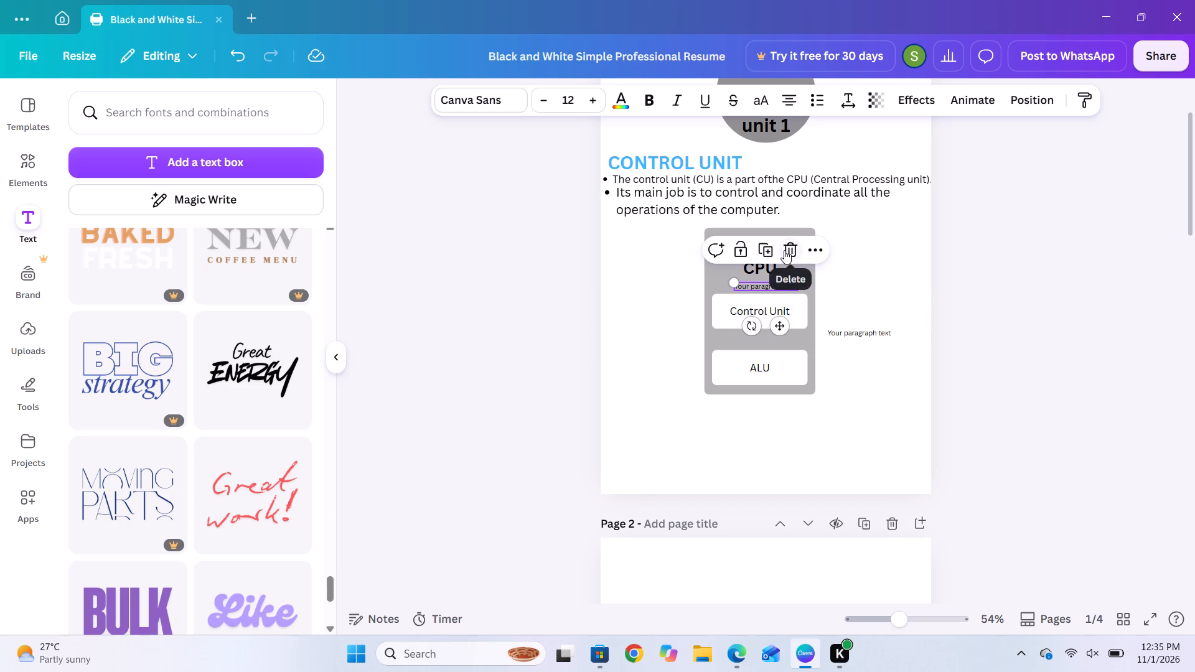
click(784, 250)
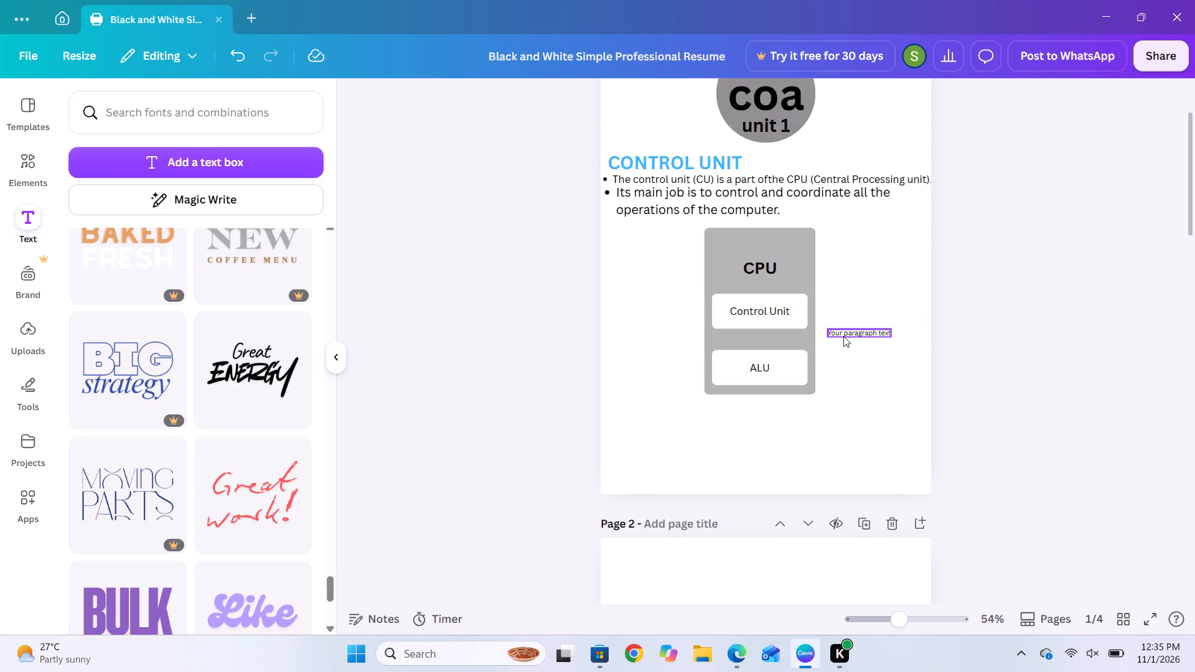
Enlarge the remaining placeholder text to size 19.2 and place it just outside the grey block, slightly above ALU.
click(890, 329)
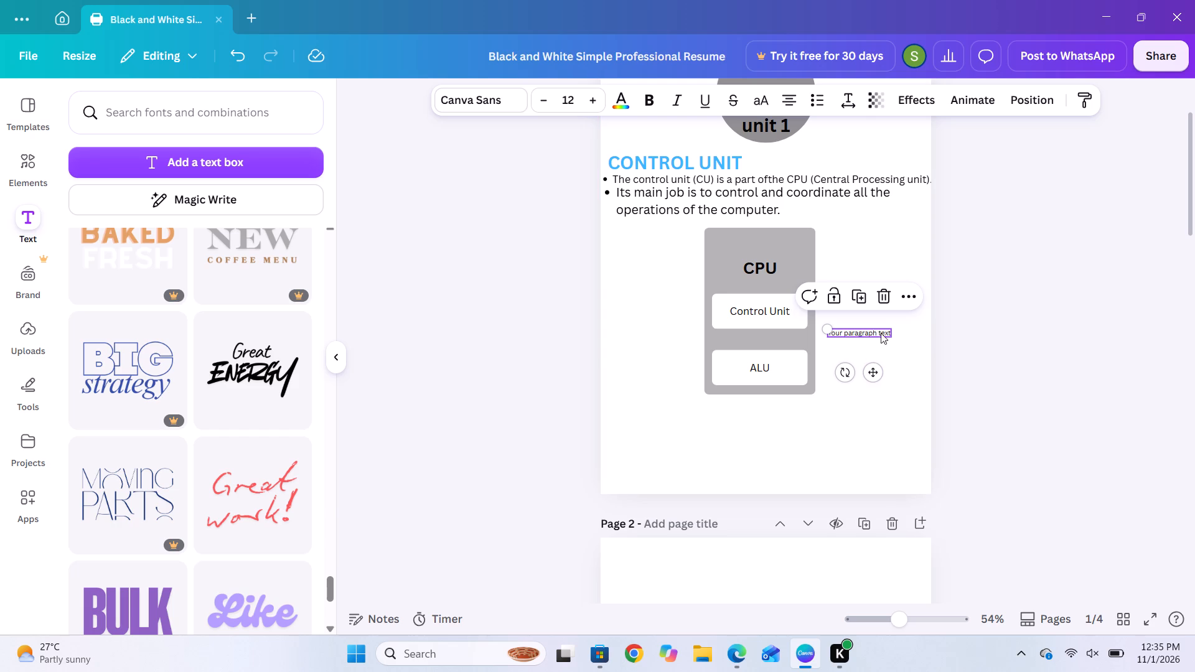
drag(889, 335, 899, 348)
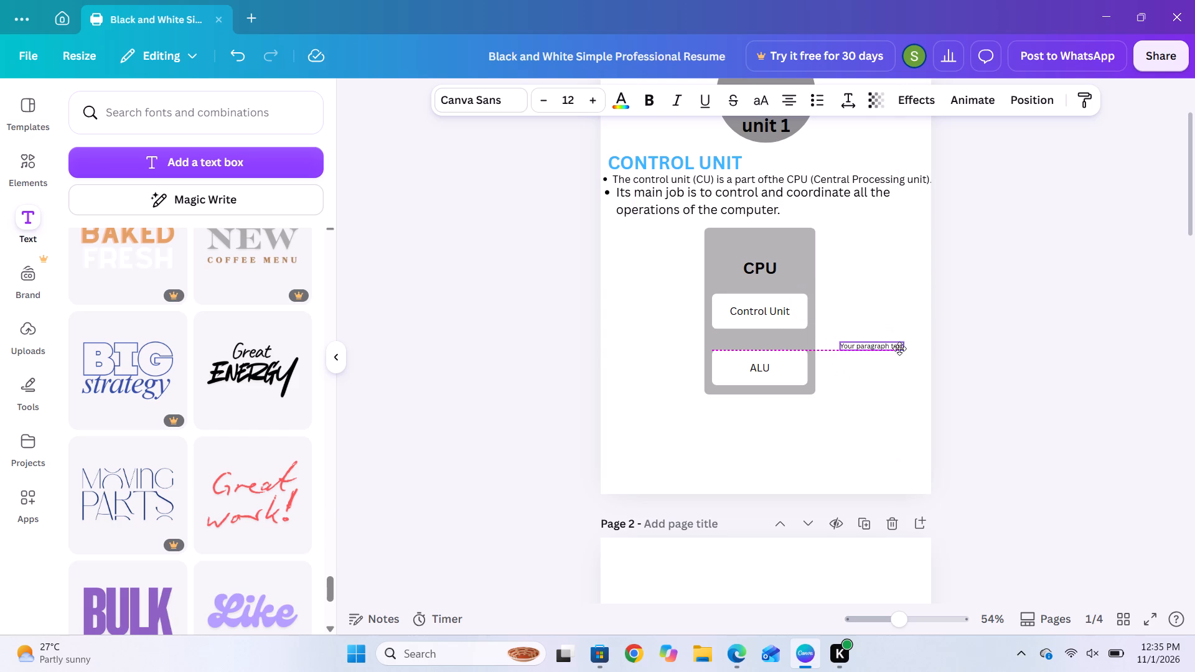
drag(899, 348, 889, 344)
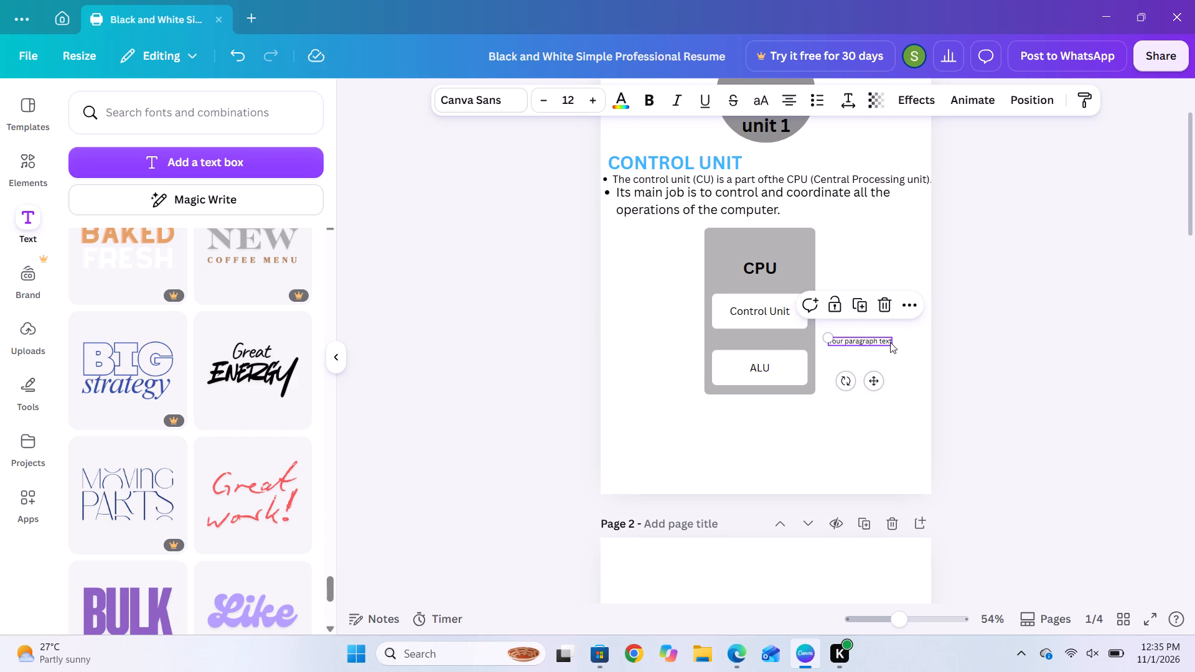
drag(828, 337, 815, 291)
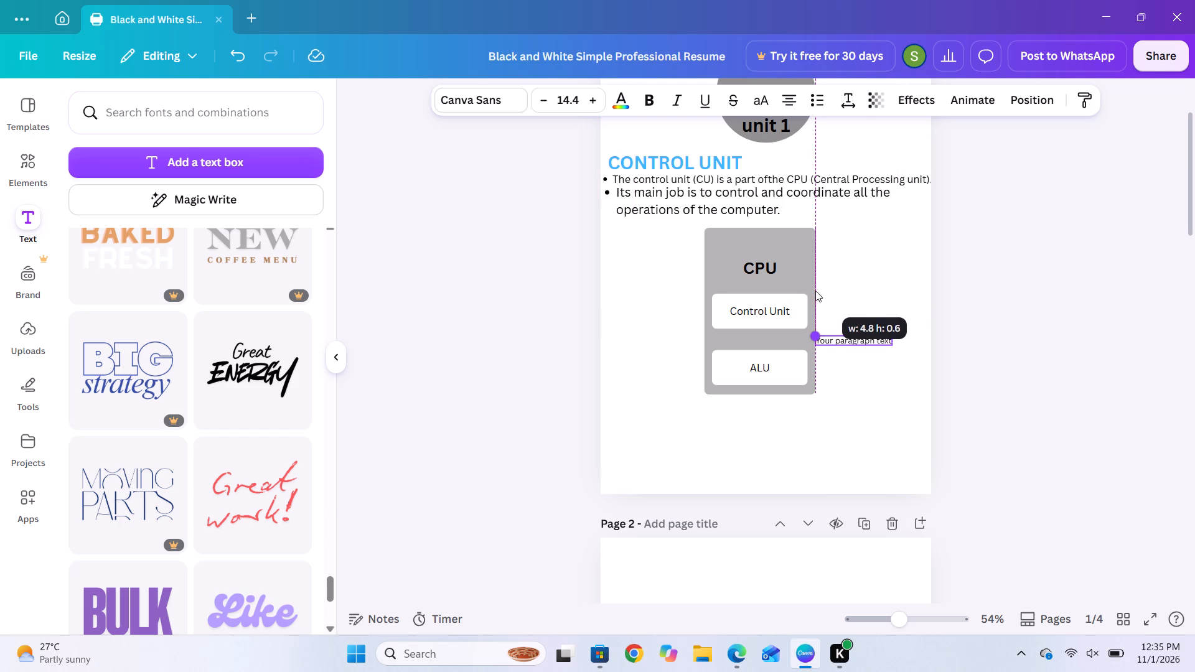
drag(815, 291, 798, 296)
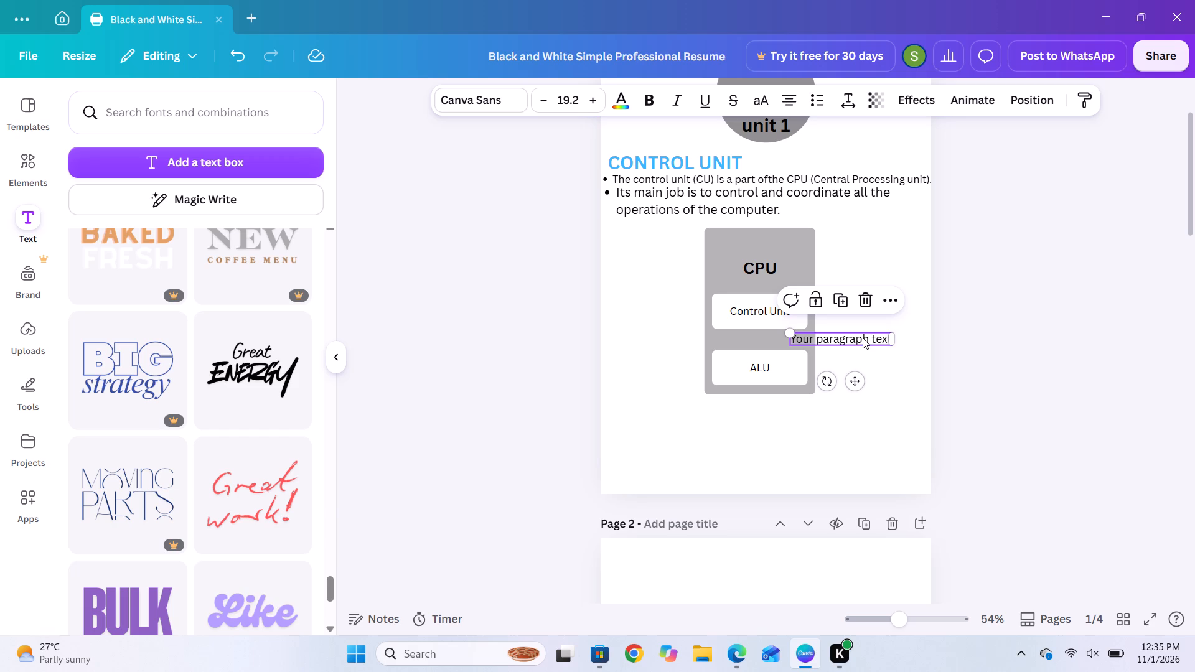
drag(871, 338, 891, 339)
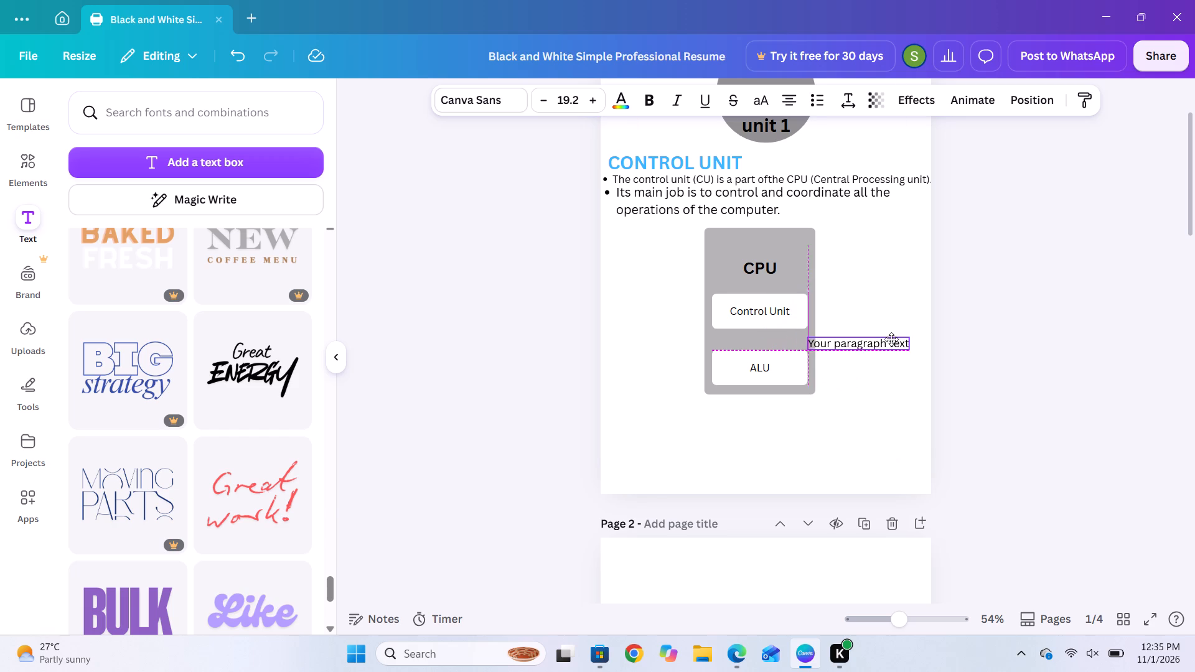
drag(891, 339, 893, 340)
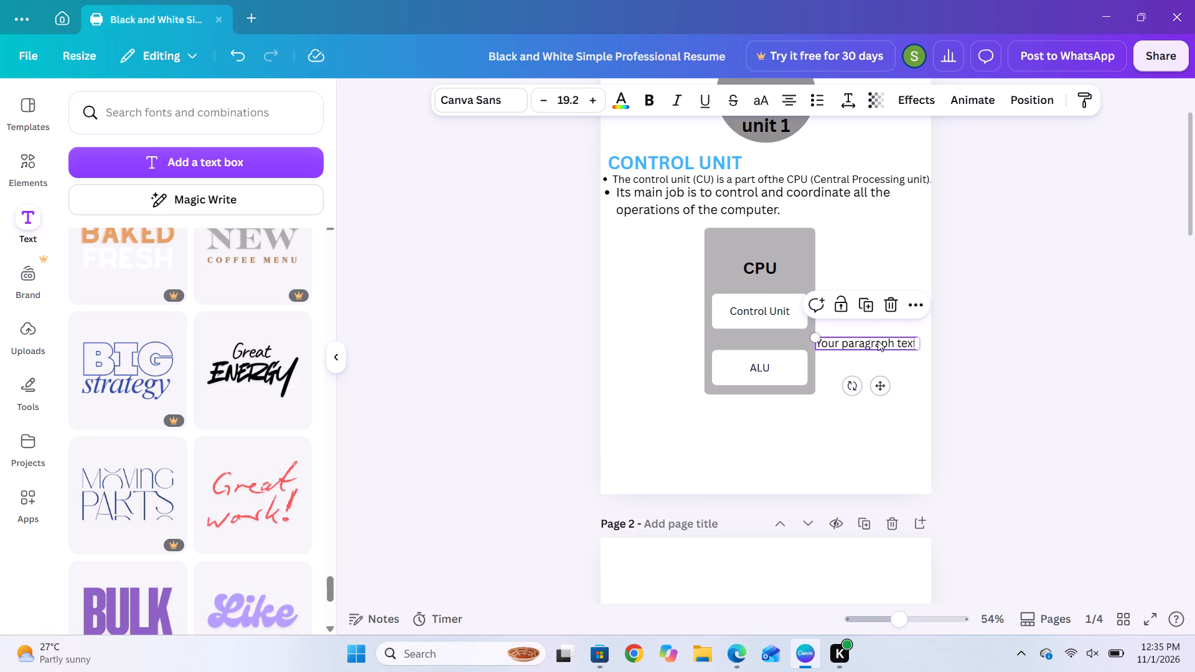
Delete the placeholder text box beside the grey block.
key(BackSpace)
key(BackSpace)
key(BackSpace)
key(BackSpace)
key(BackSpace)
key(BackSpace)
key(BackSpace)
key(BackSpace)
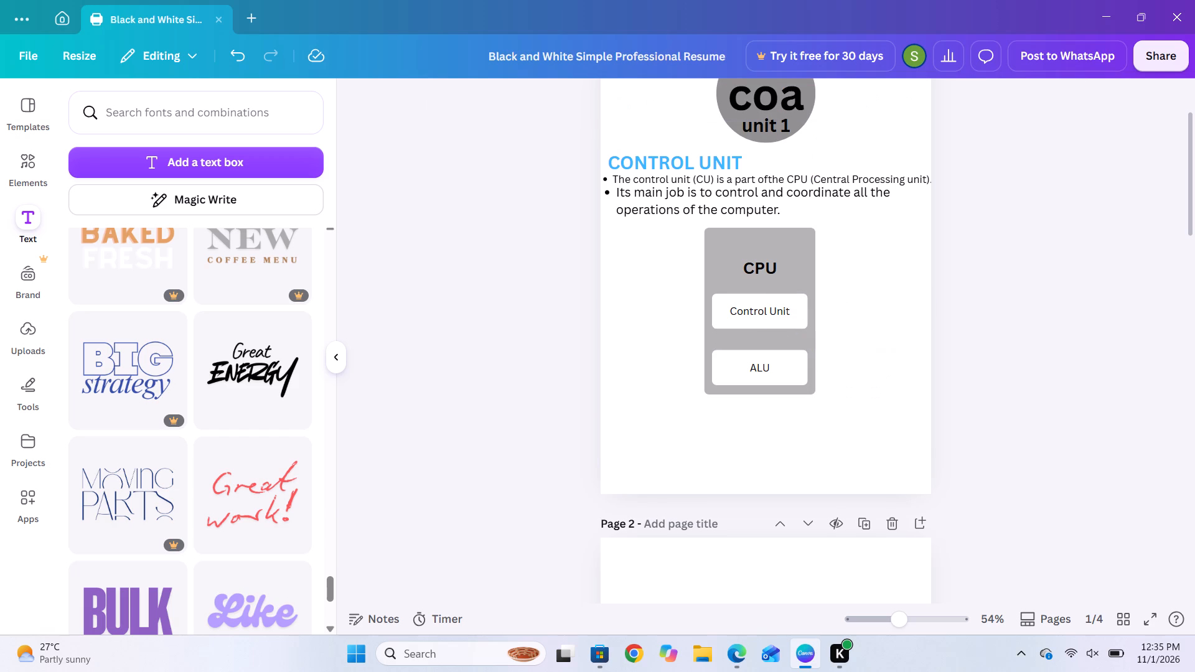
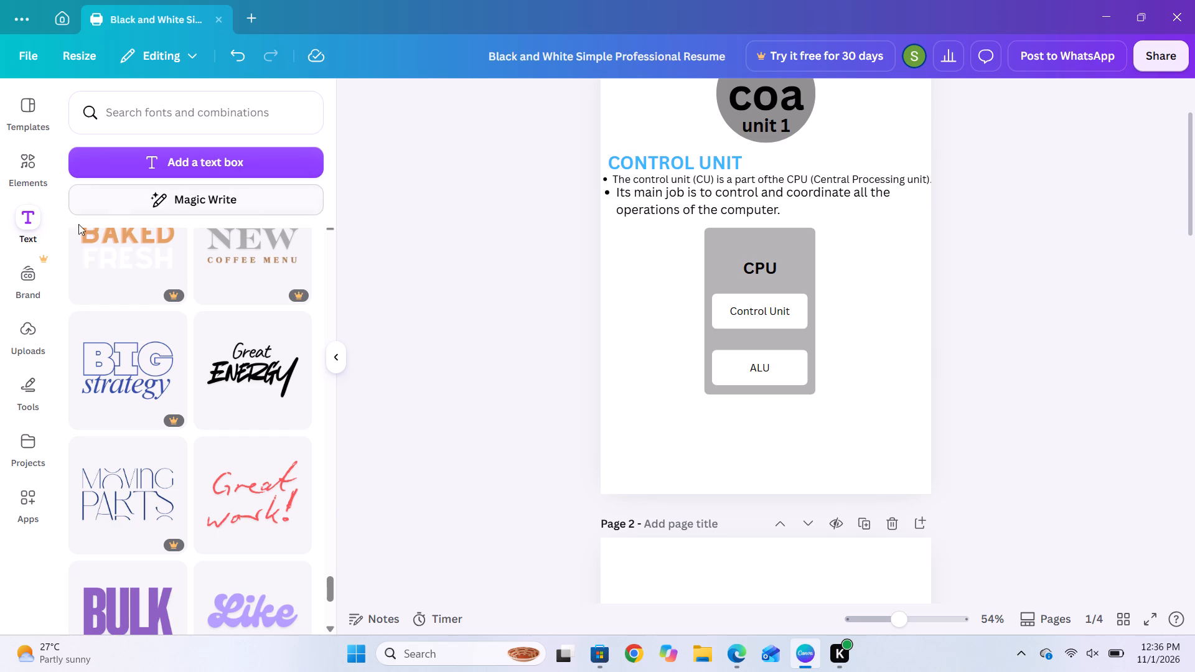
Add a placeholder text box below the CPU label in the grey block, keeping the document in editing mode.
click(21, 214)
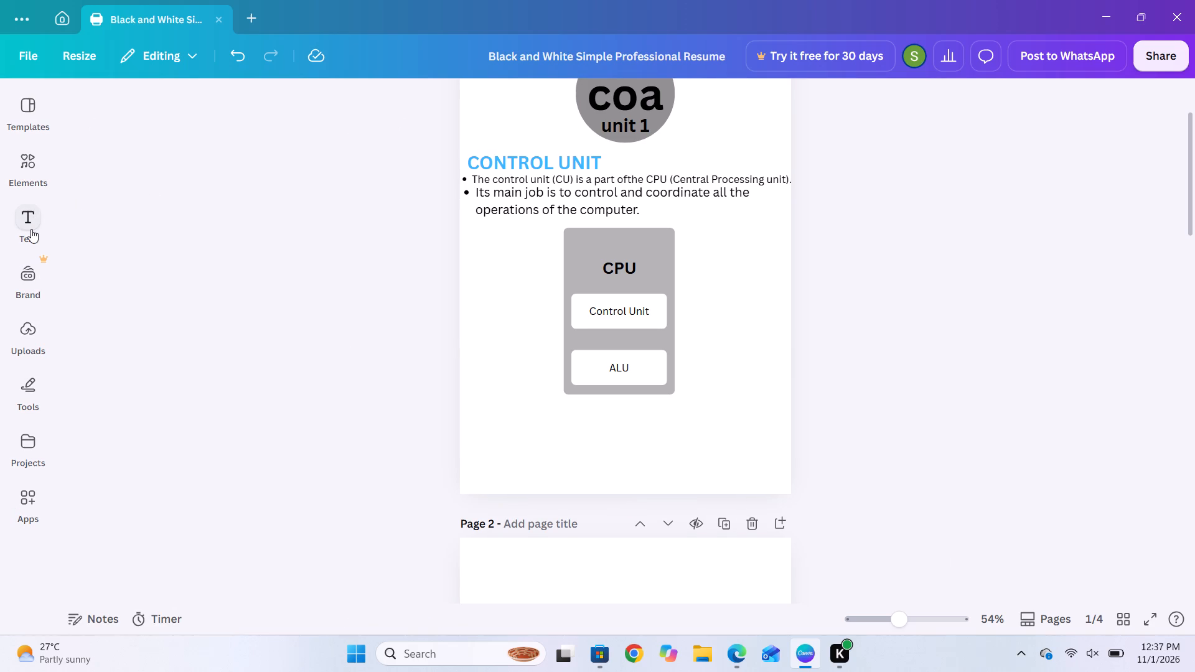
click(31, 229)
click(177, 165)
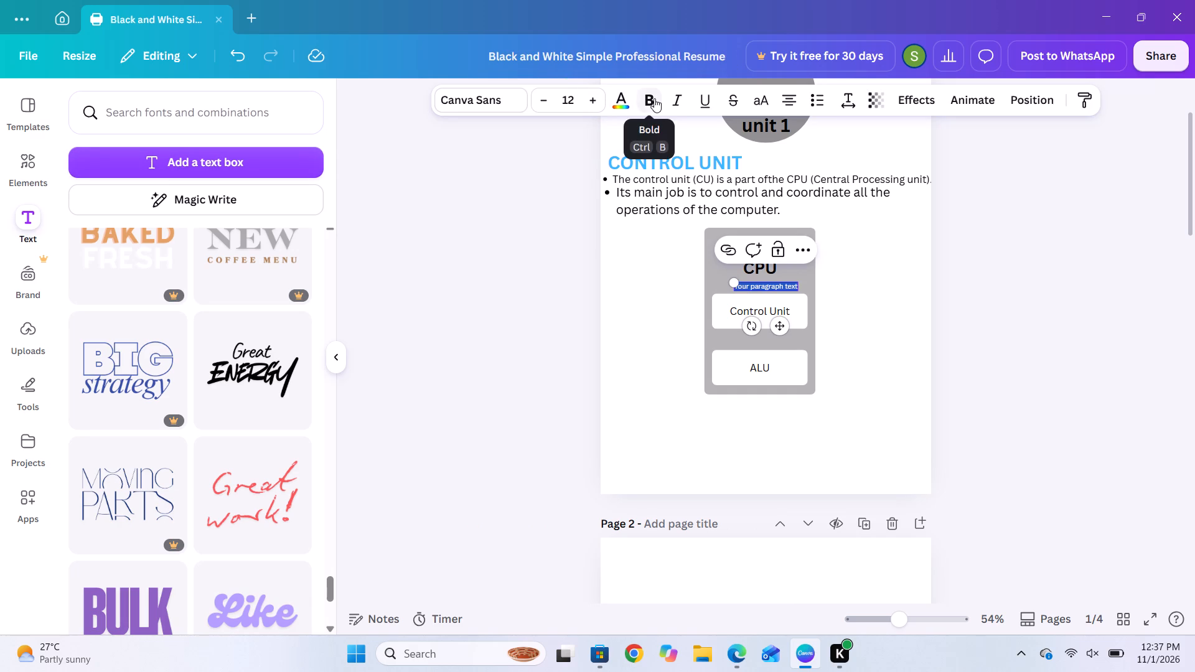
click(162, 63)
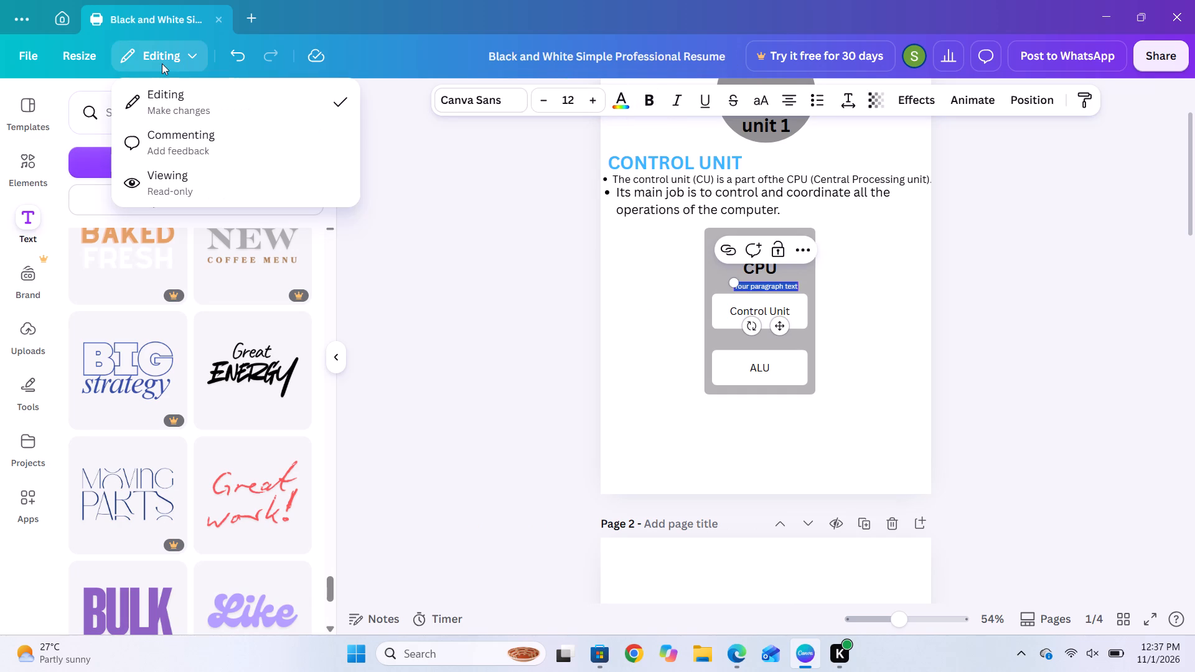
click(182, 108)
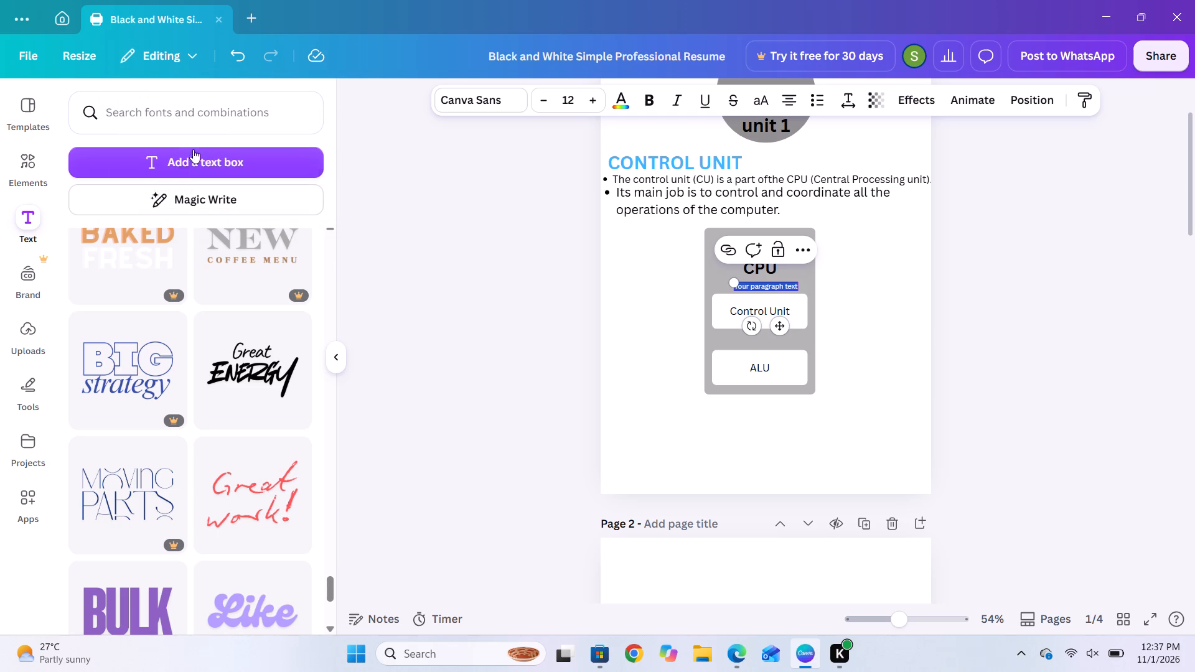
Search the fonts and combinations for FOR NOTES and look through the results.
click(188, 109)
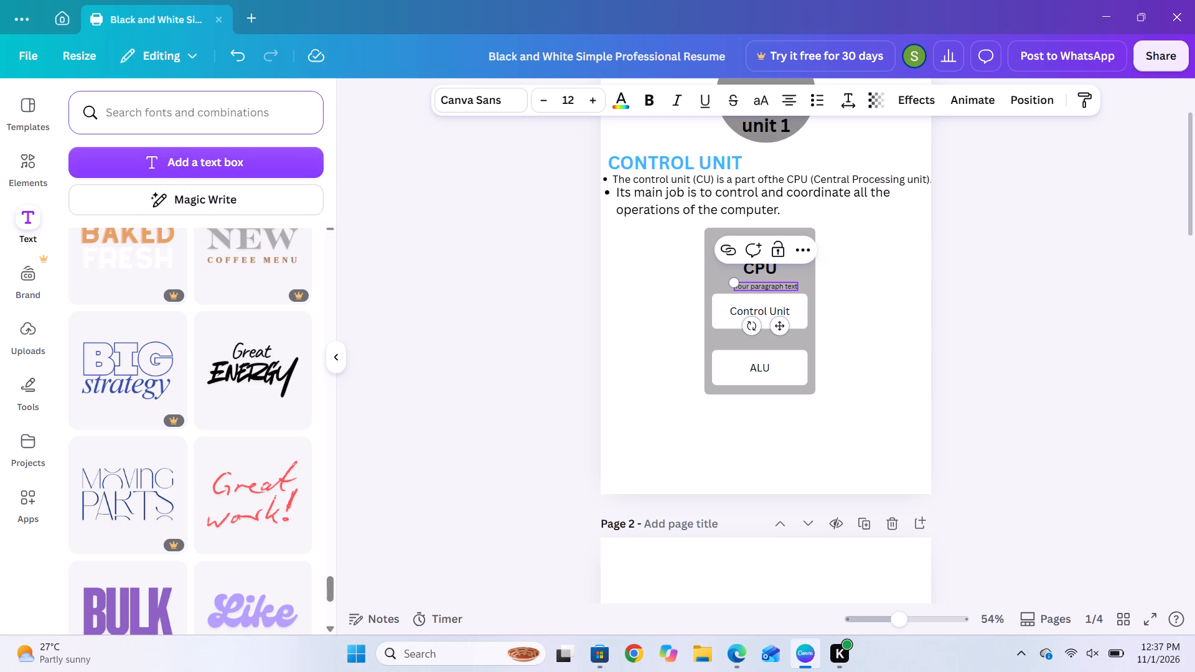
text(FOR NOTES)
key(Return)
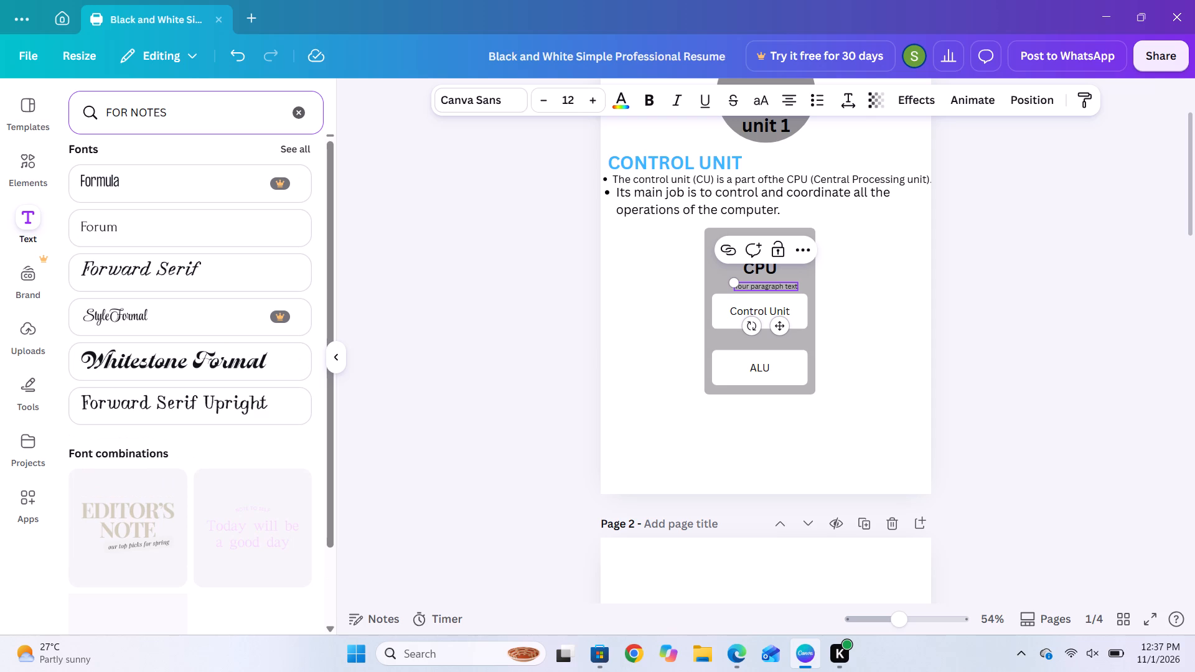
scroll(219, 298, down, 2)
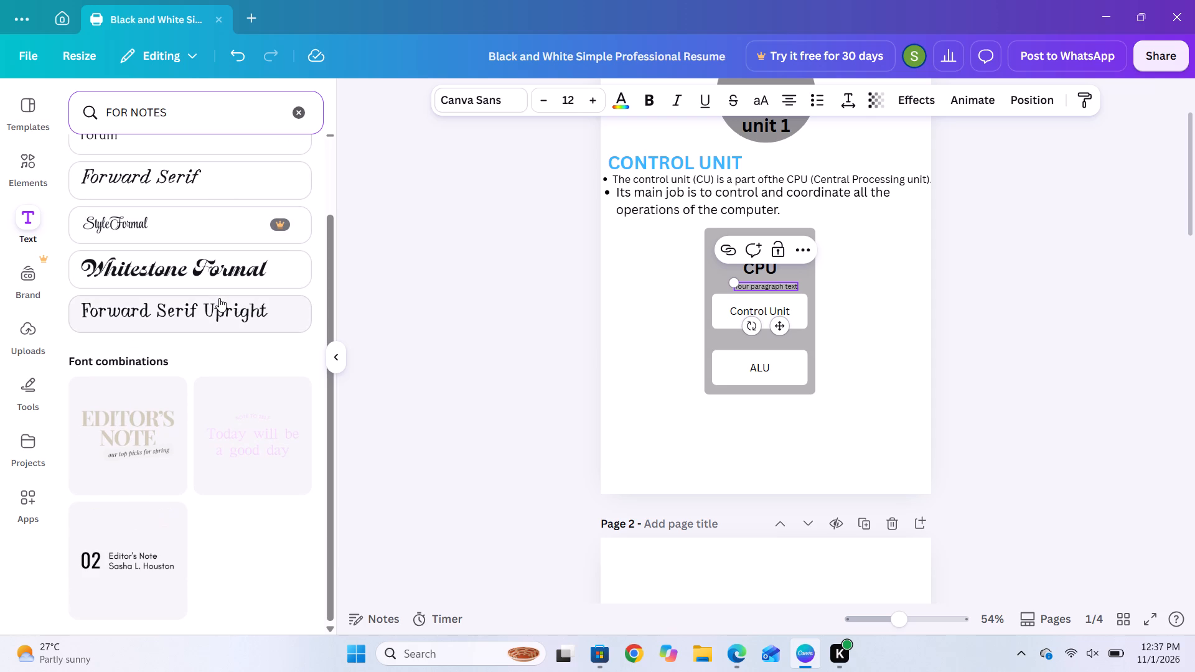
scroll(219, 298, up, 1)
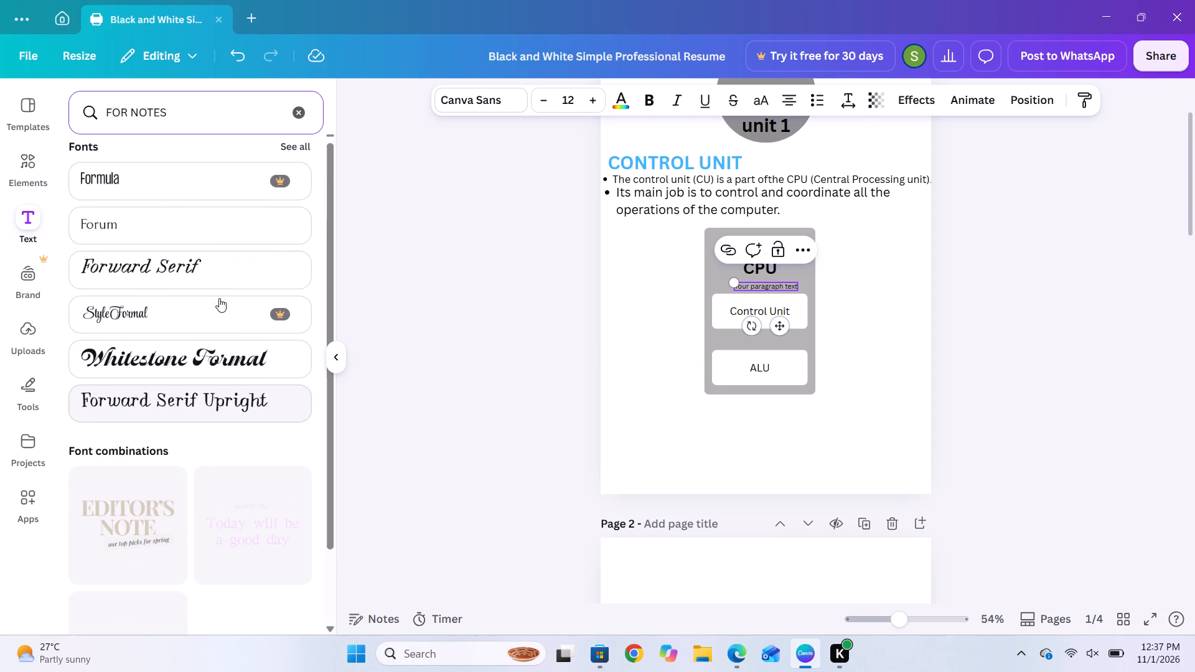
scroll(219, 298, up, 2)
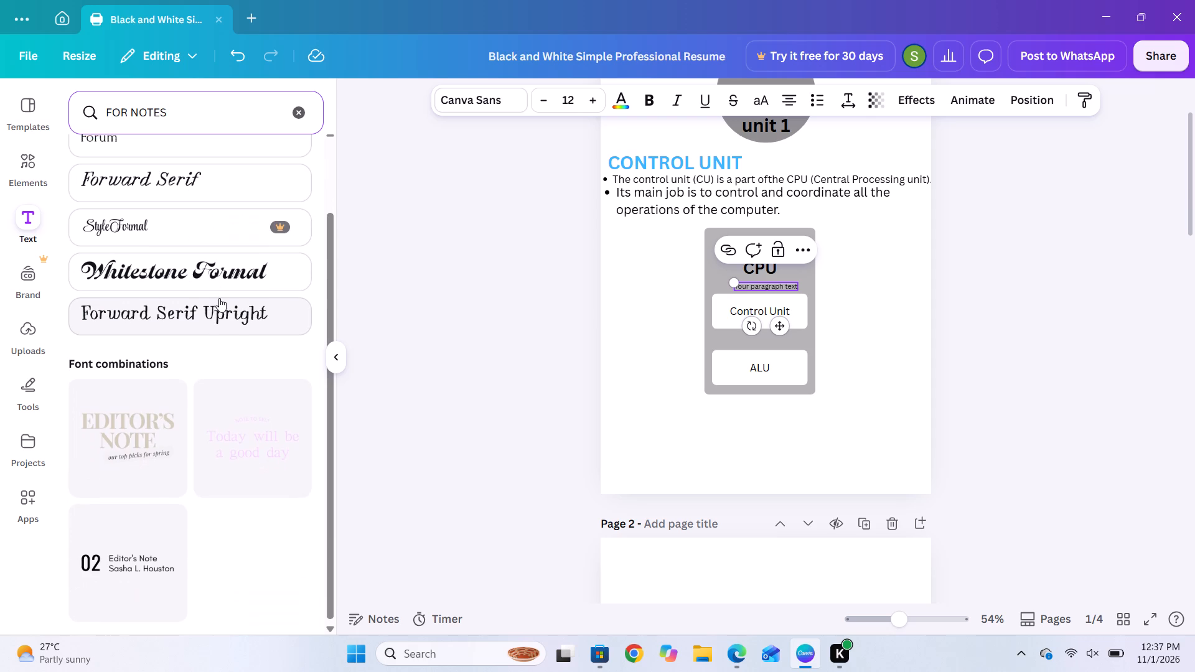
scroll(219, 298, up, 1)
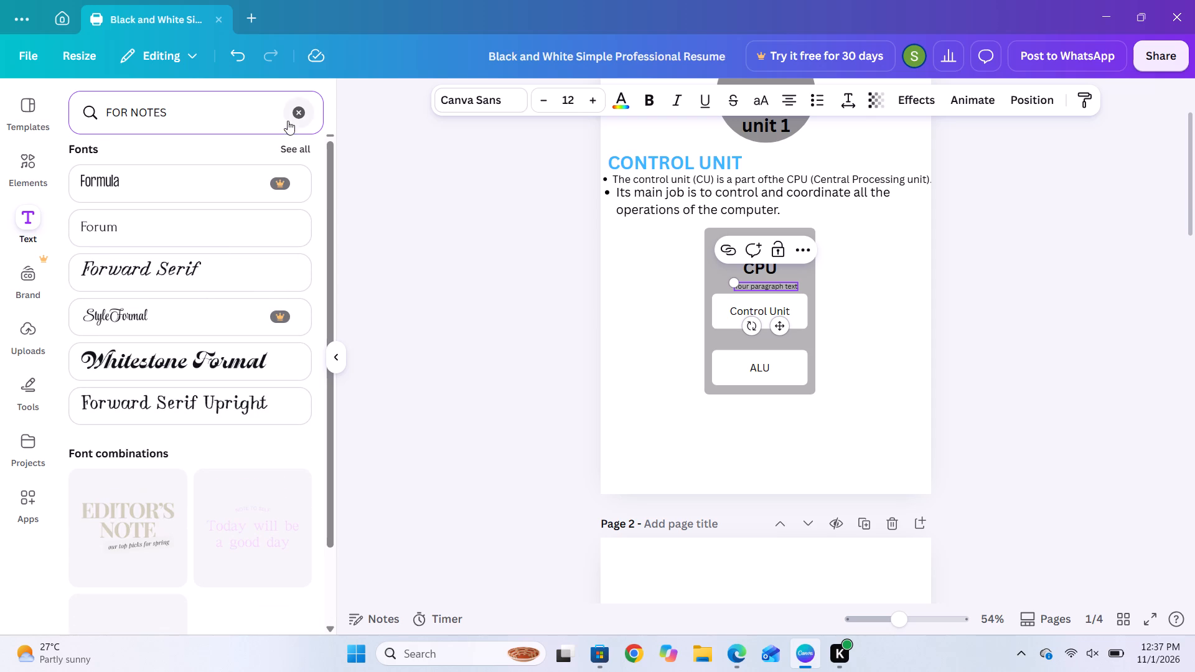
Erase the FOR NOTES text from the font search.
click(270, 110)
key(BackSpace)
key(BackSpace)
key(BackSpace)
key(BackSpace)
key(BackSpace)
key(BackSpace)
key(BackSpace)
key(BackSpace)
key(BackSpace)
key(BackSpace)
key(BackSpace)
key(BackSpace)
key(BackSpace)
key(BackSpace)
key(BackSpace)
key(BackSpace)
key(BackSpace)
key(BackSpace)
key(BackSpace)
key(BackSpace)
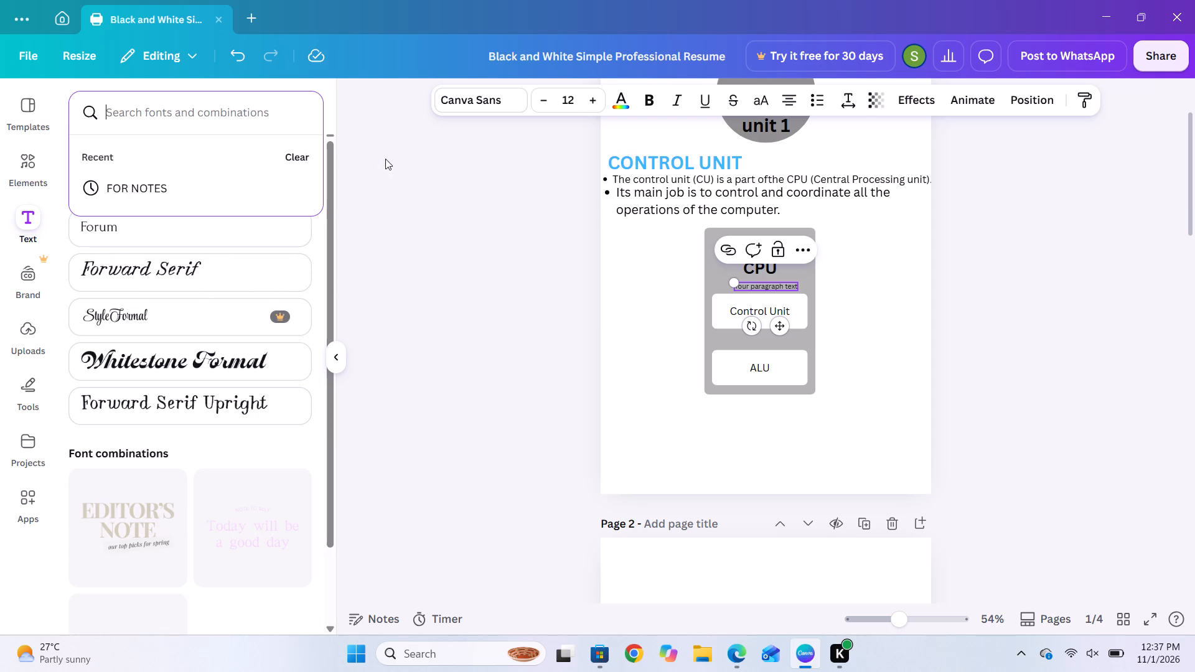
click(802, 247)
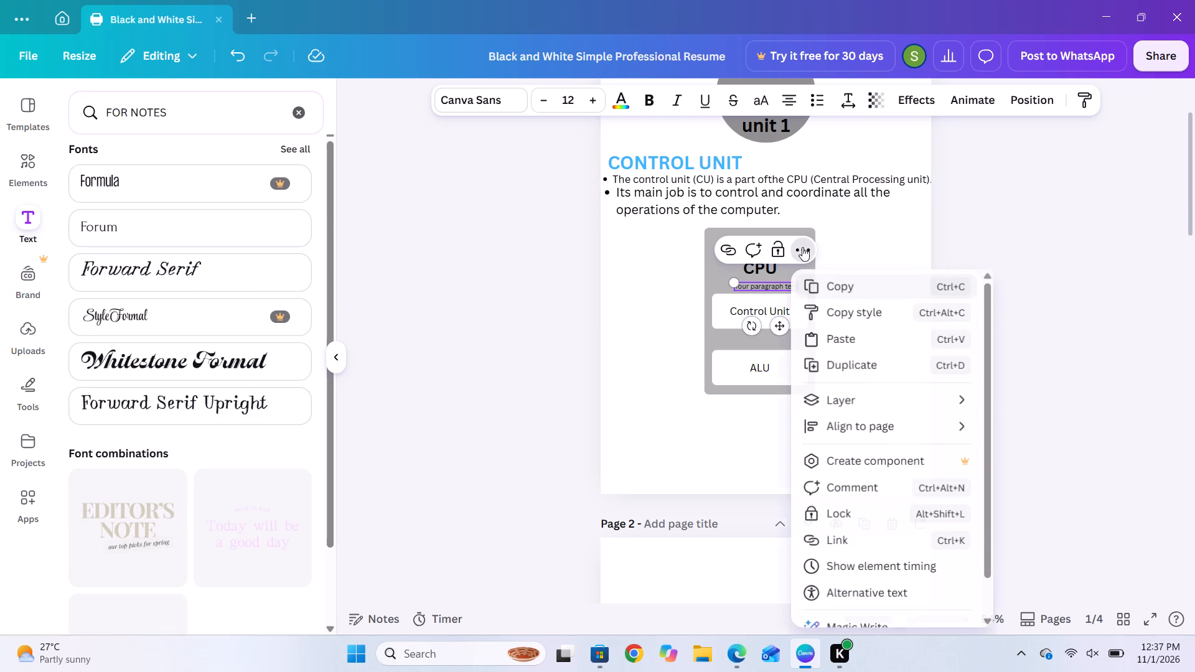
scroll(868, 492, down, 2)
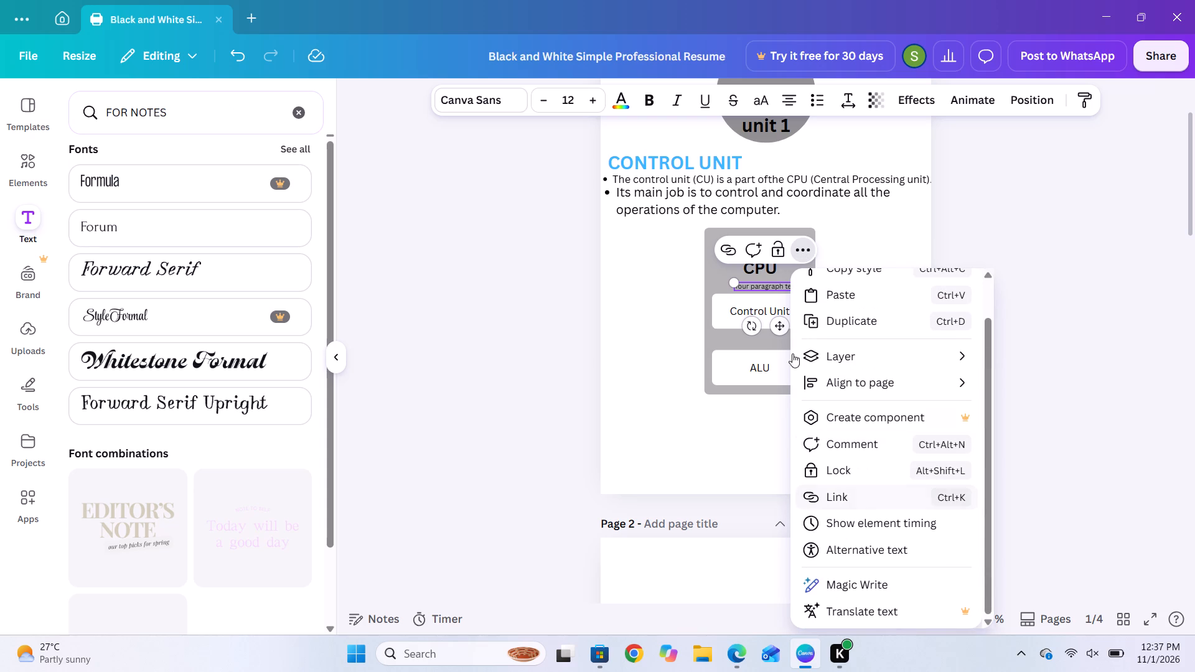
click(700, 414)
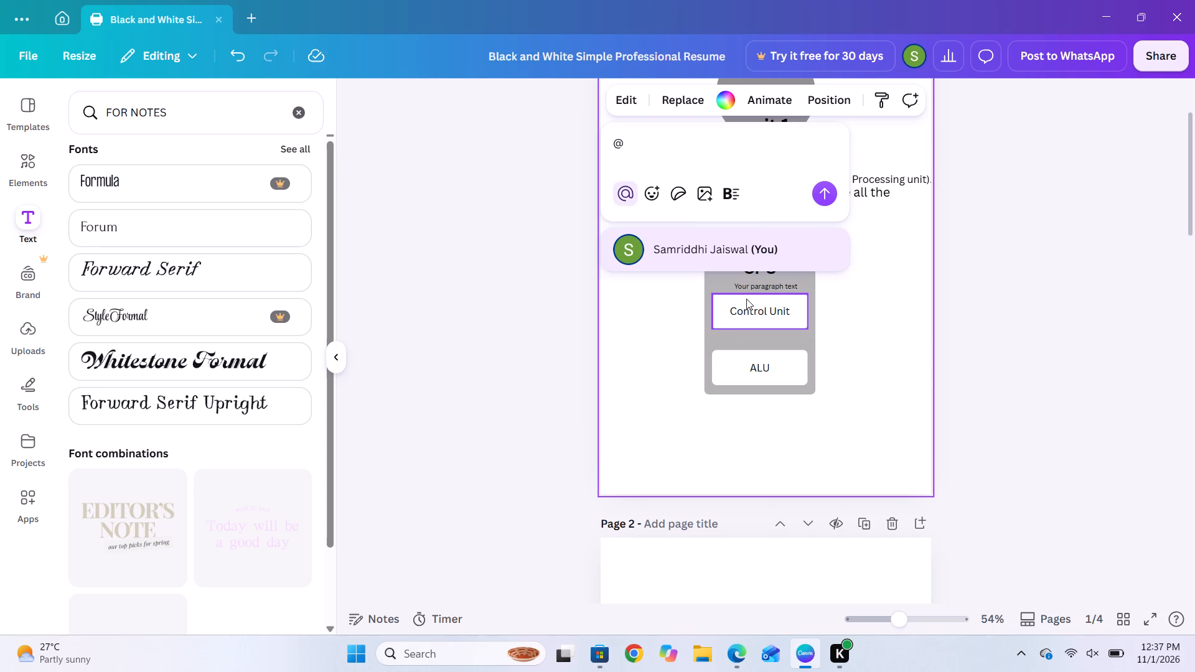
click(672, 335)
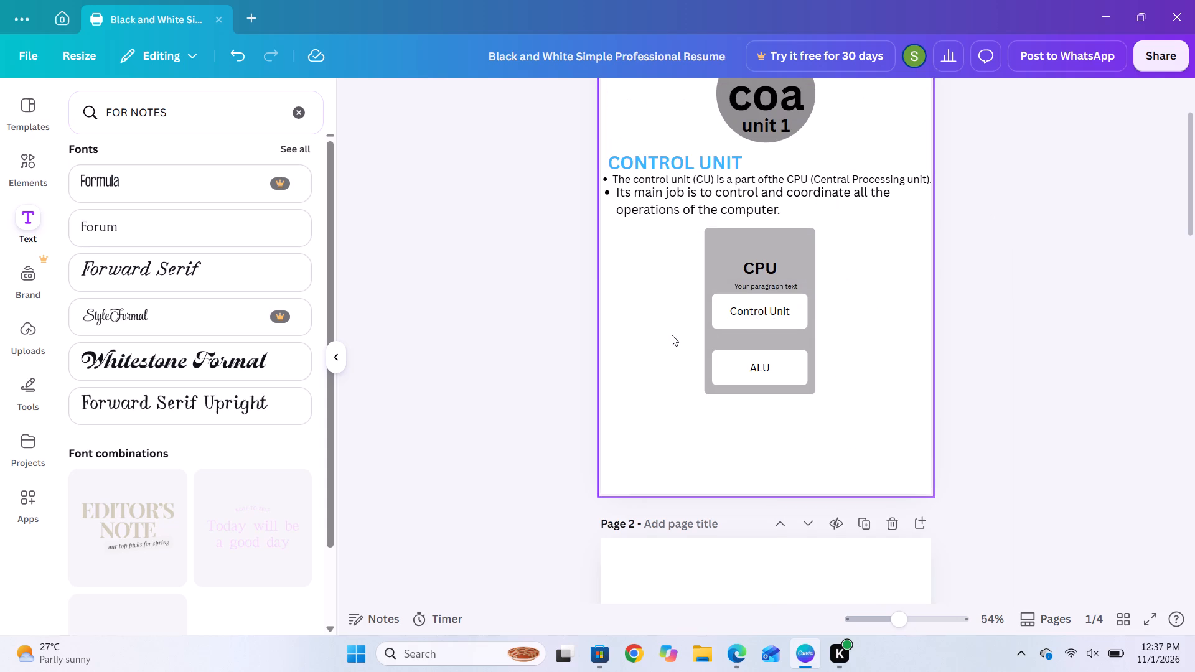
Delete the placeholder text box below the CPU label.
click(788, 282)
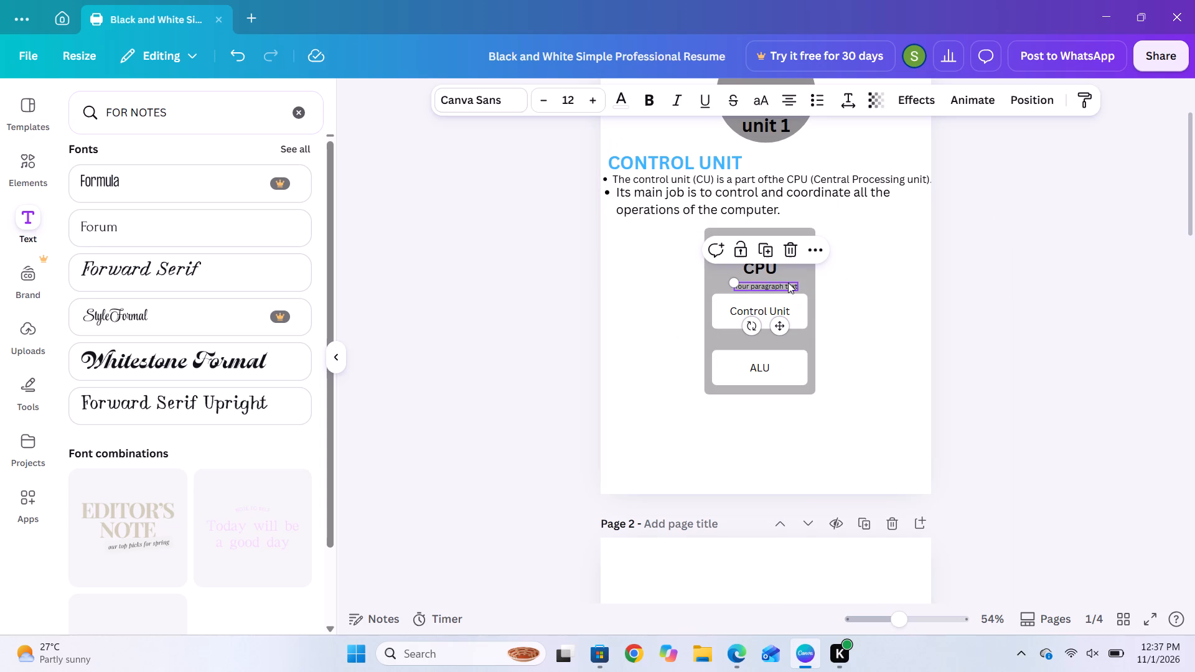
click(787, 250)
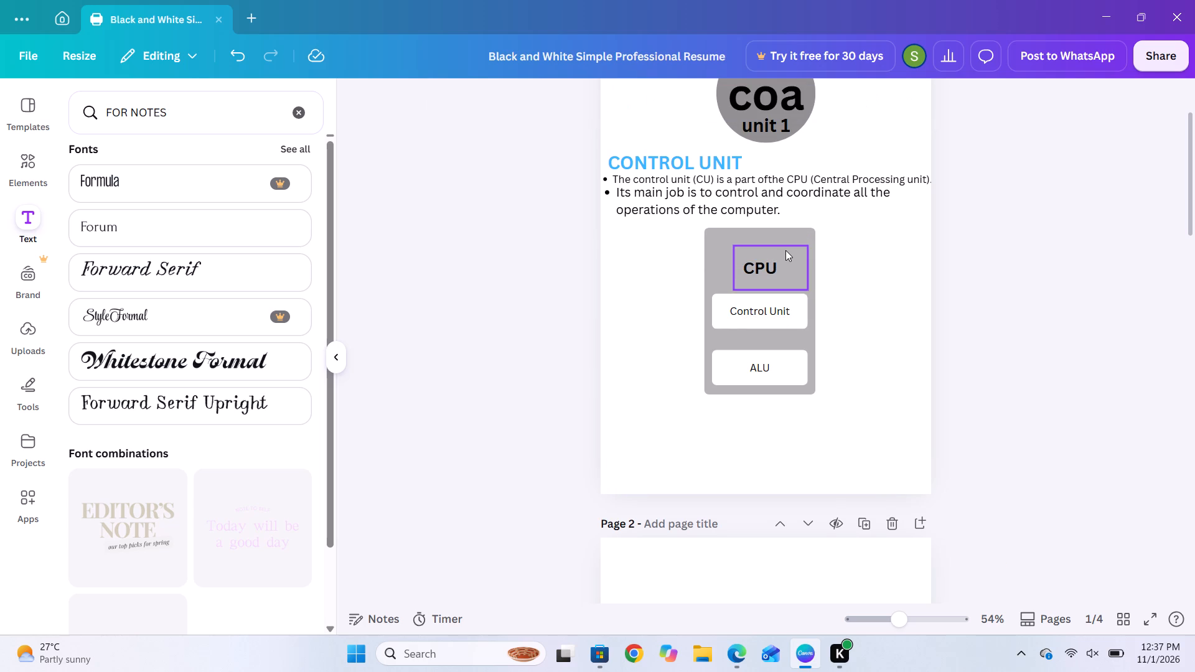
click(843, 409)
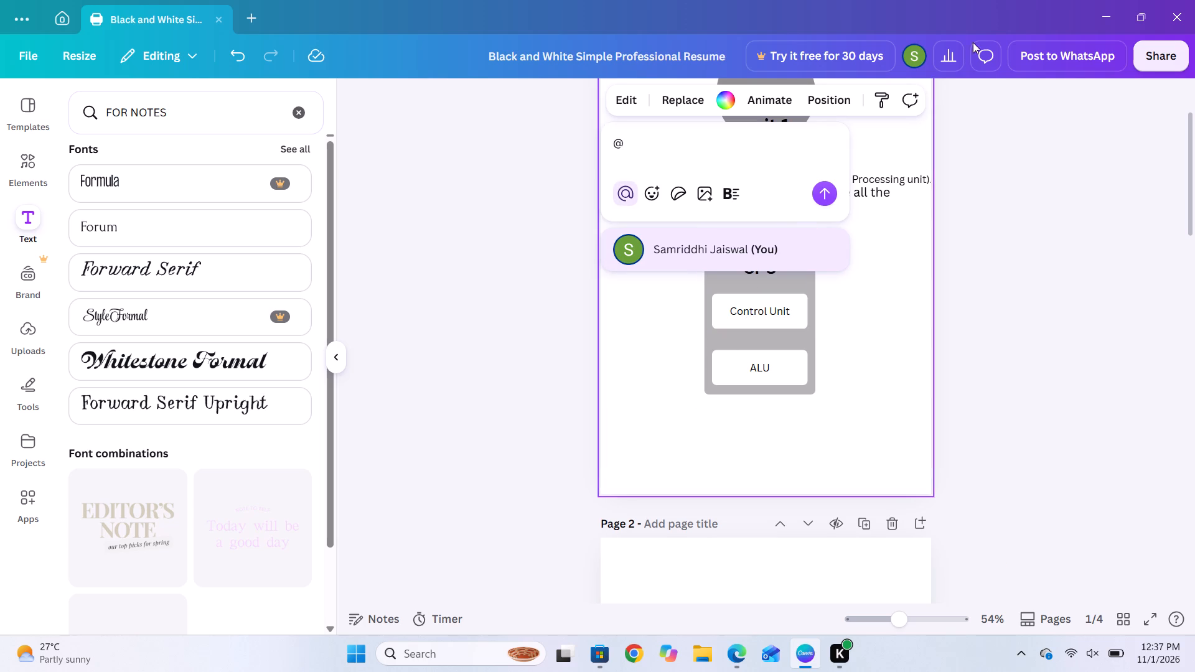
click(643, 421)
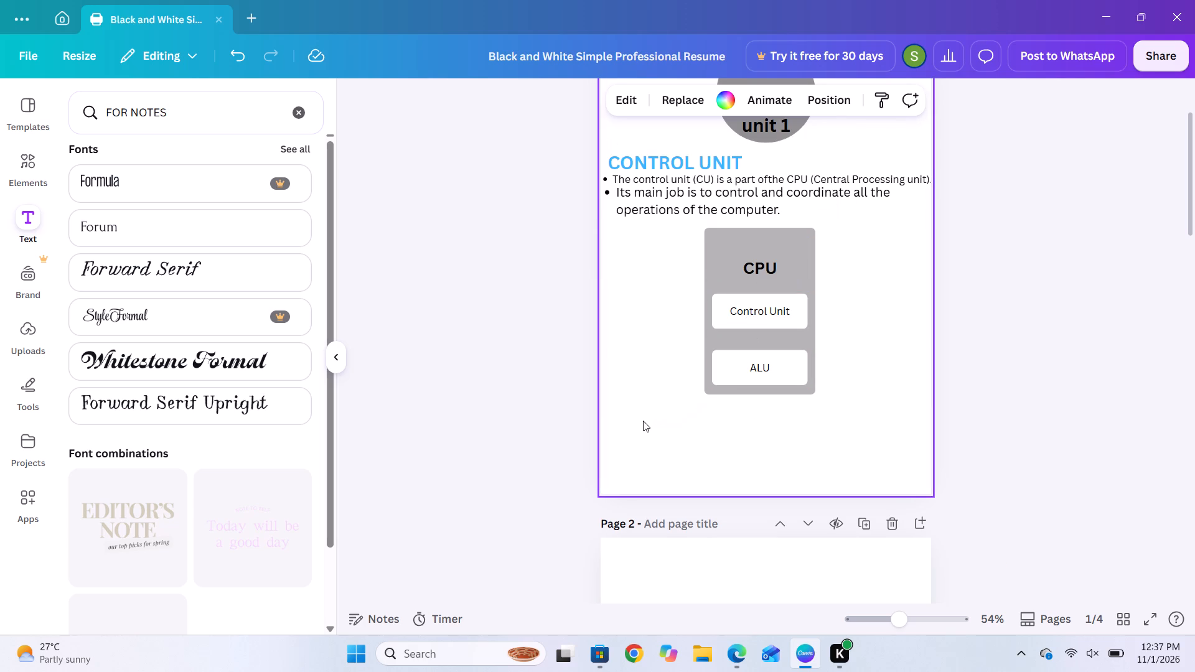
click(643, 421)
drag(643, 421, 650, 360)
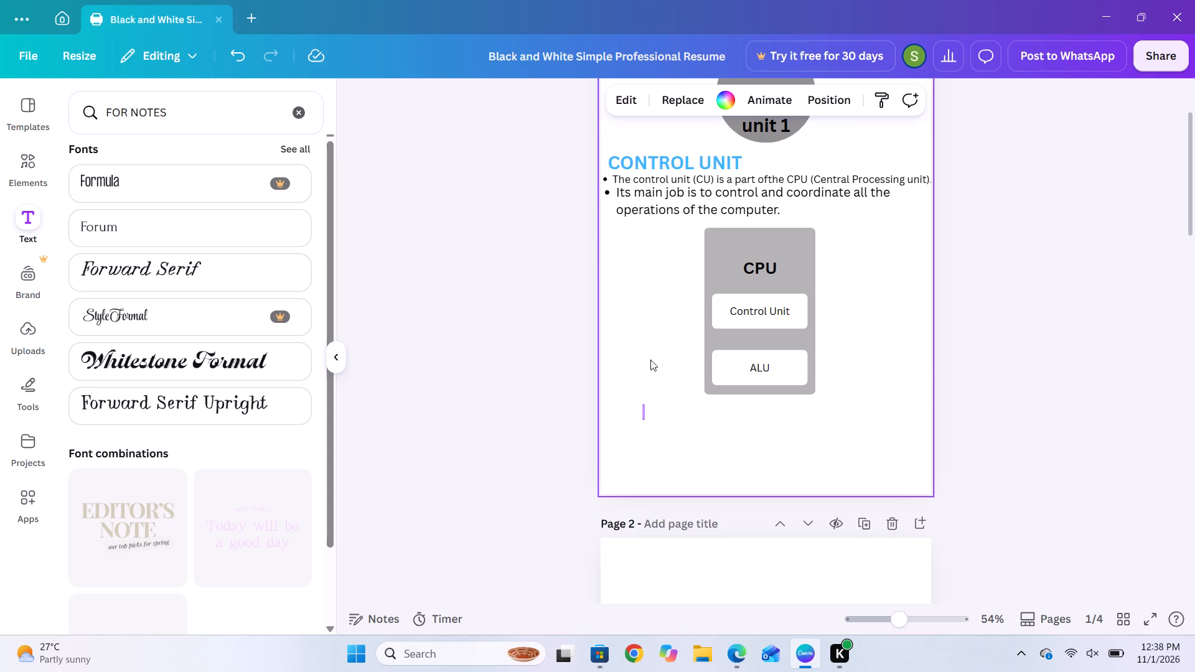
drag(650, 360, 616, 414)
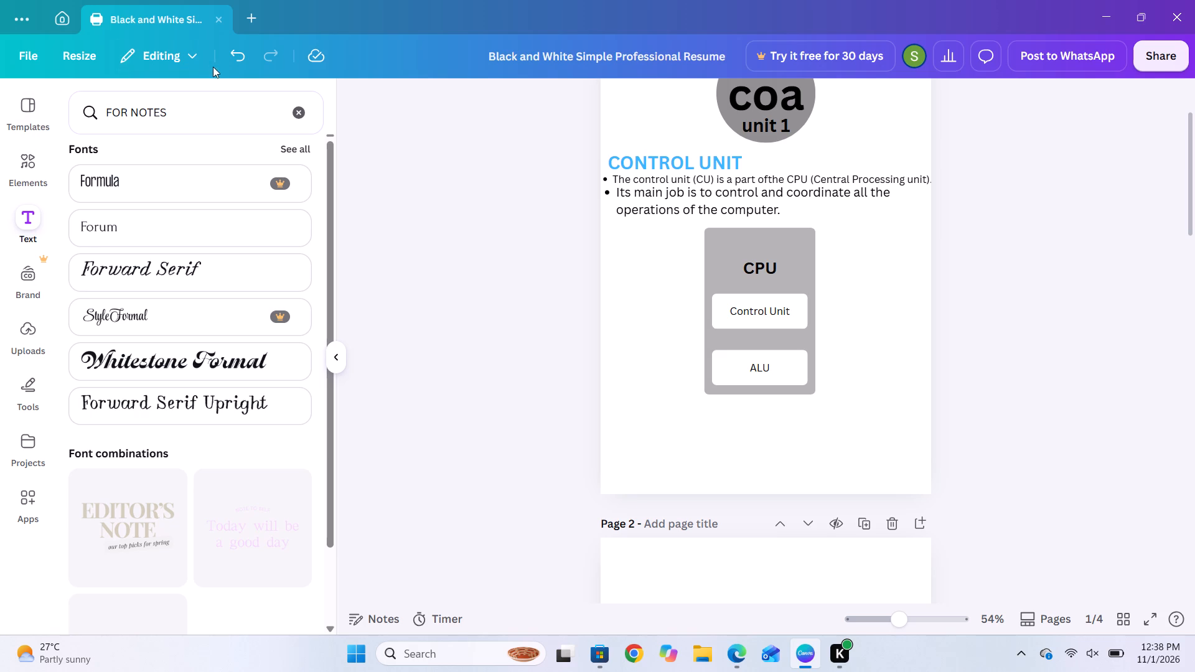
Clear the font search and add a subheading to the page that reads INSTRUCTIONS.
click(299, 118)
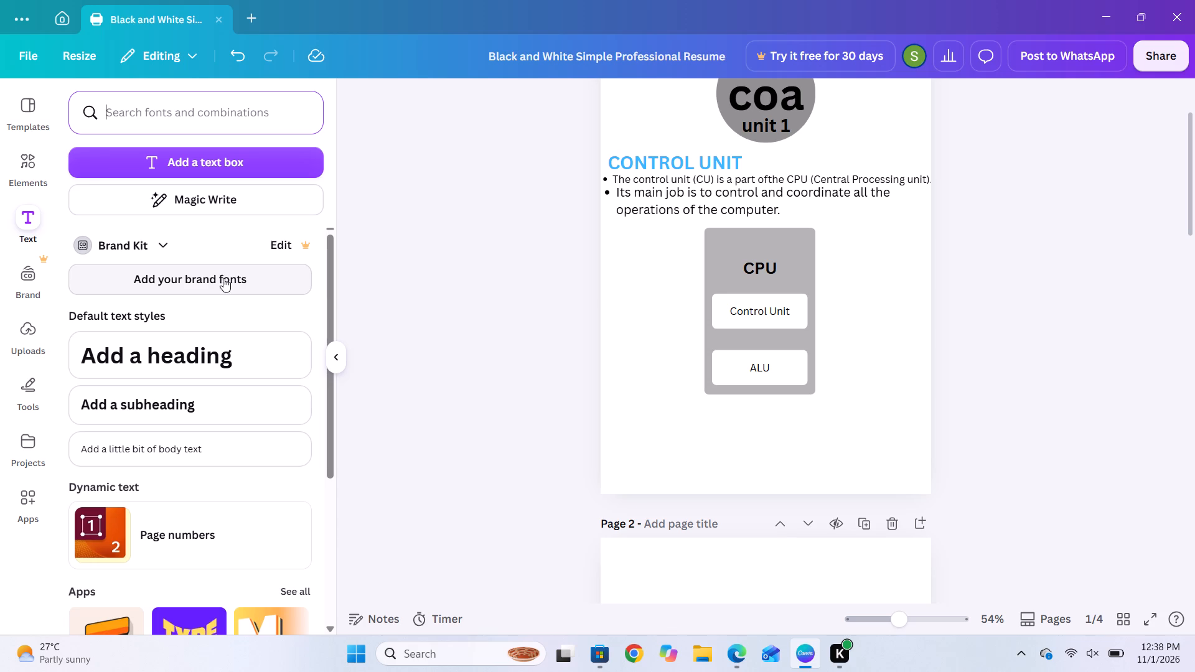
click(179, 403)
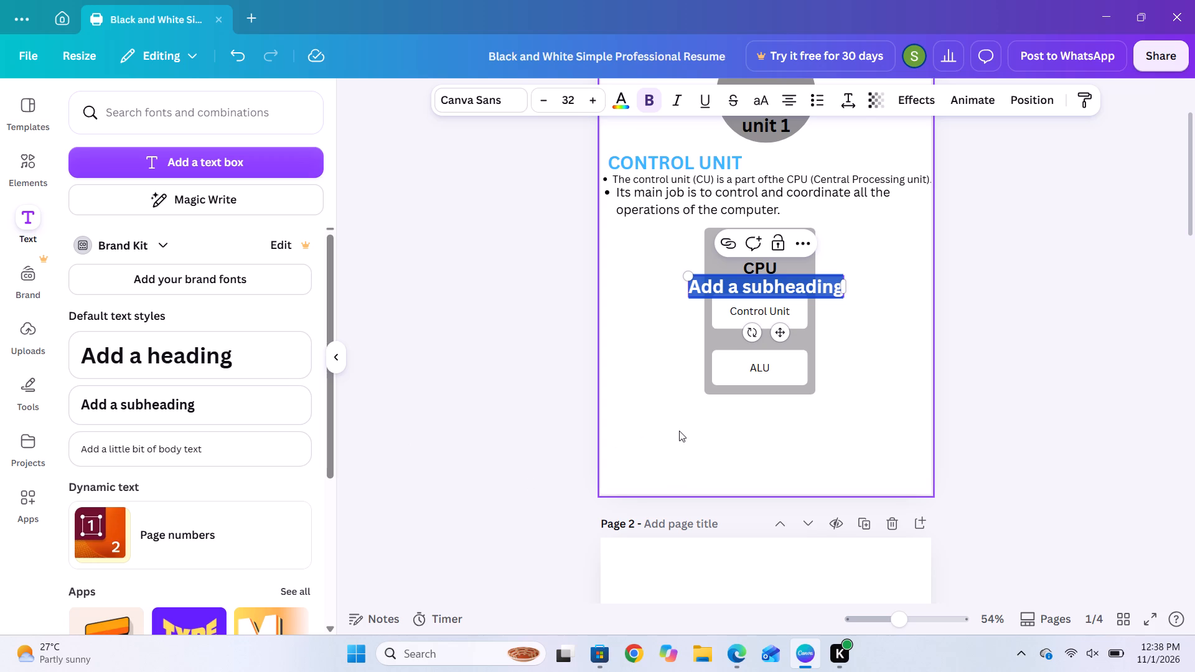
text(IN)
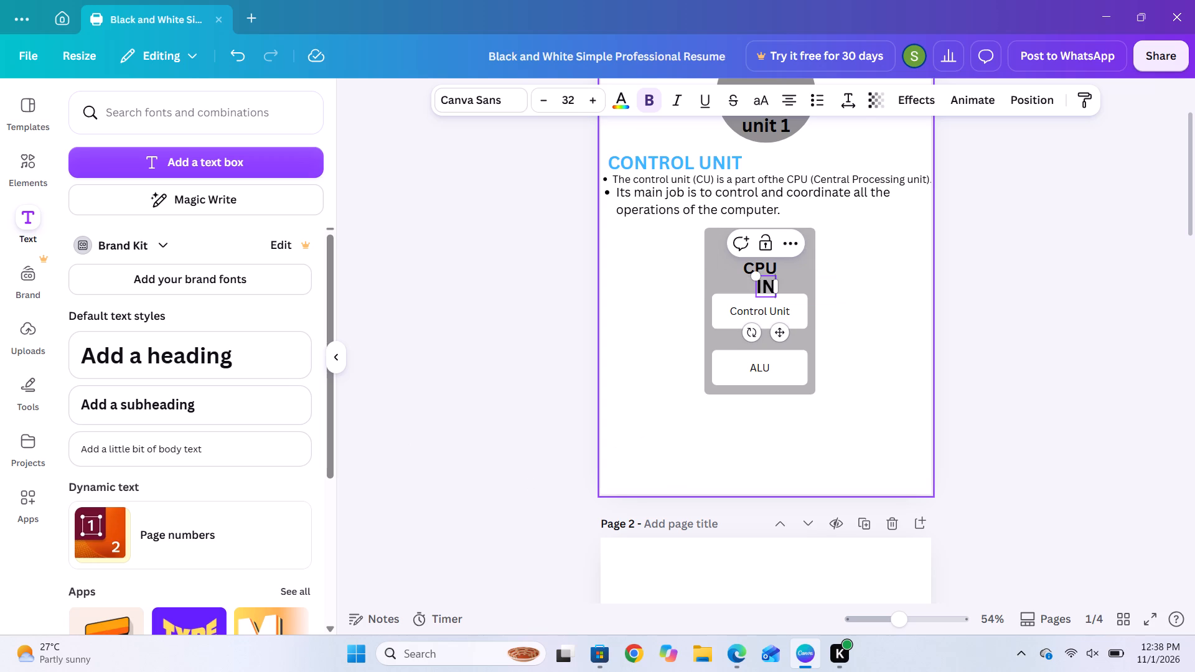
text(STRUCTIONS)
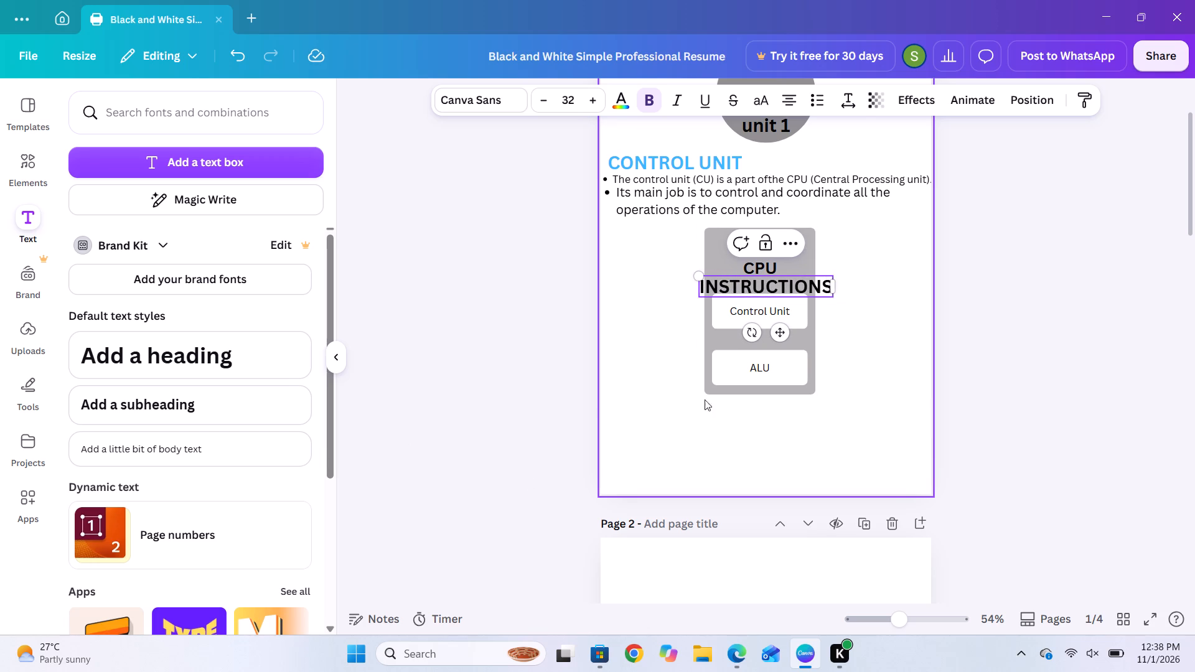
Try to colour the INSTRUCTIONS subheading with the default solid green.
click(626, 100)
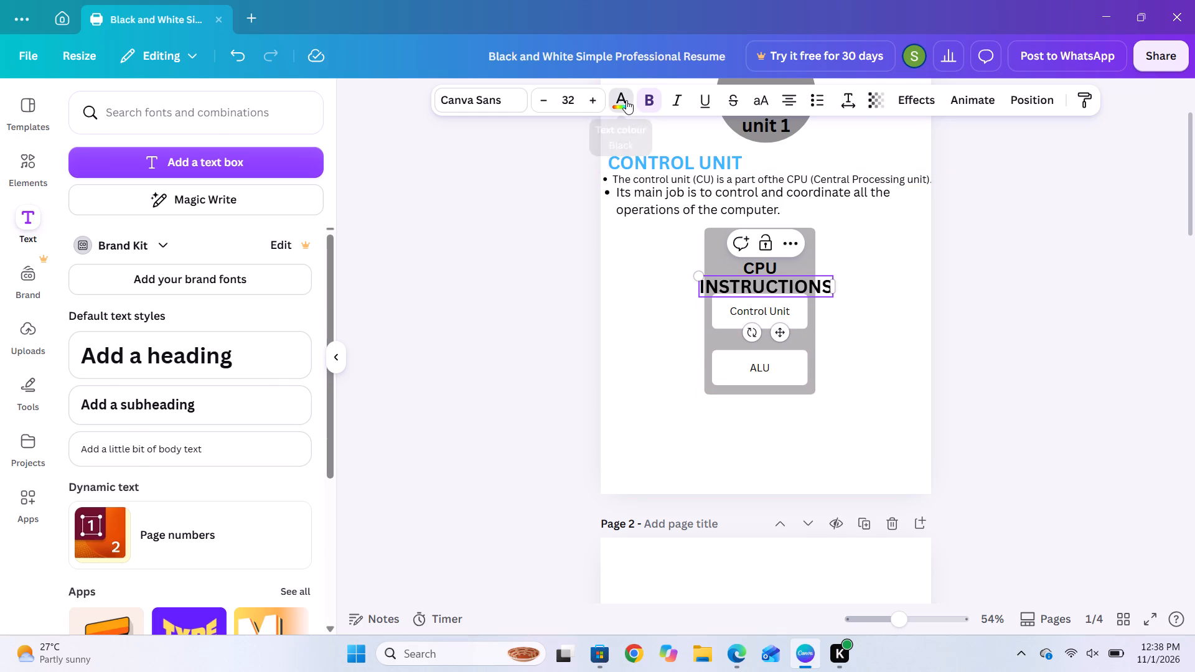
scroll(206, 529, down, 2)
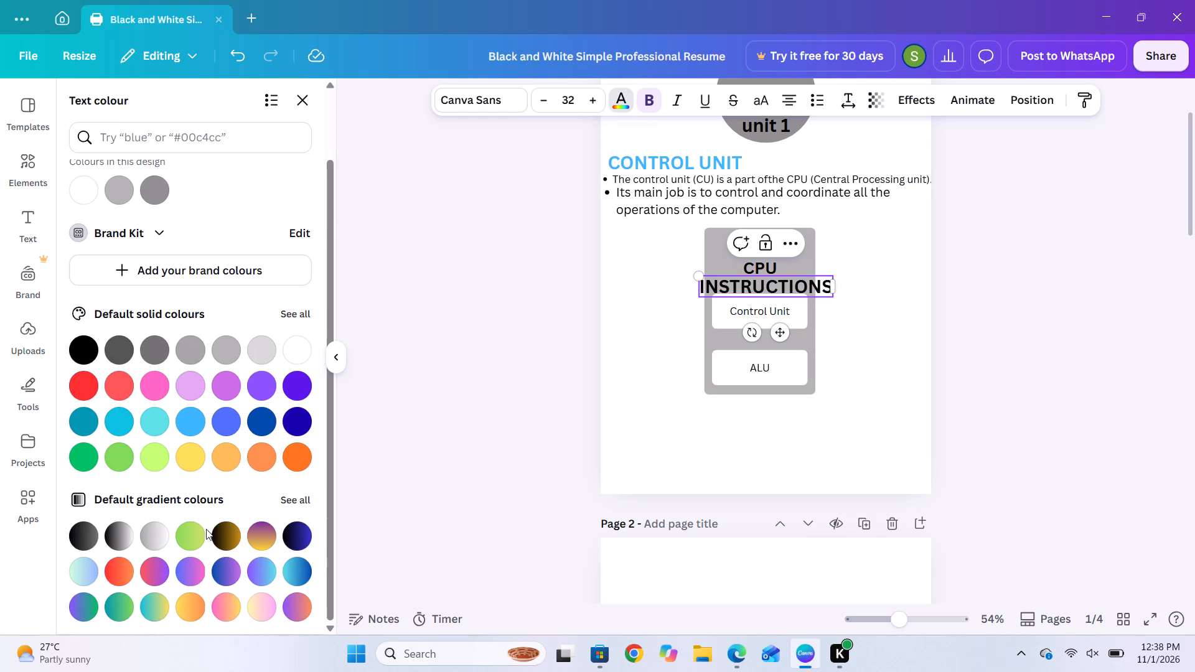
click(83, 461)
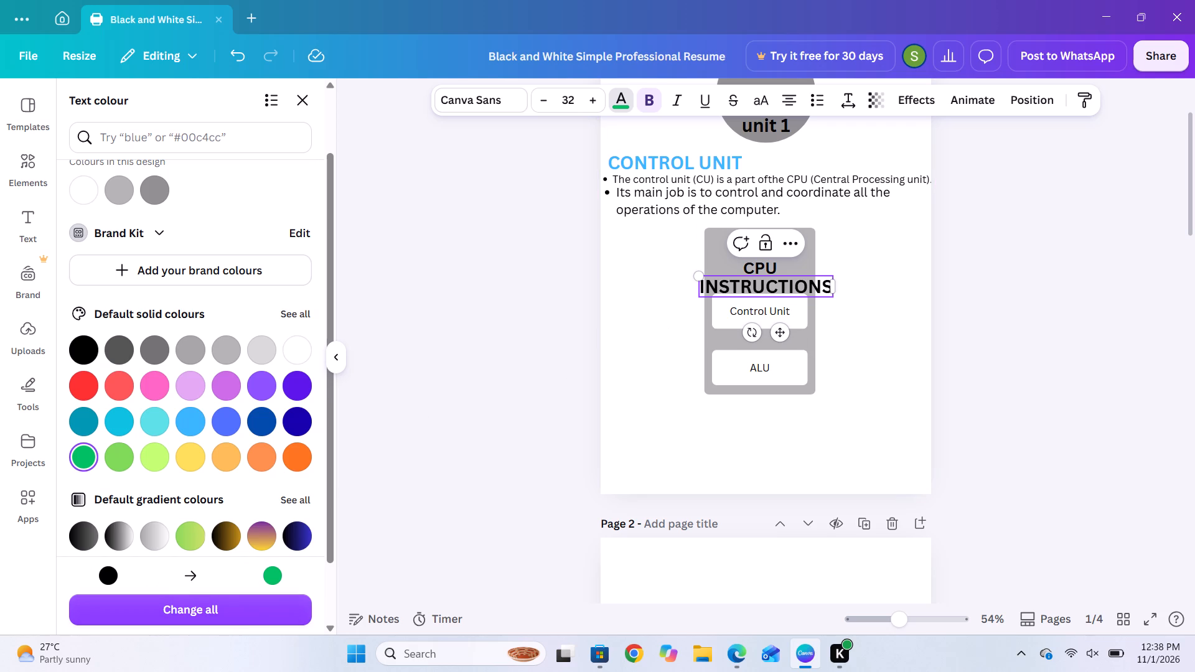
Move the INSTRUCTIONS subheading just below the grey CPU block, left-aligned with the CONTROL UNIT heading.
drag(774, 296, 713, 386)
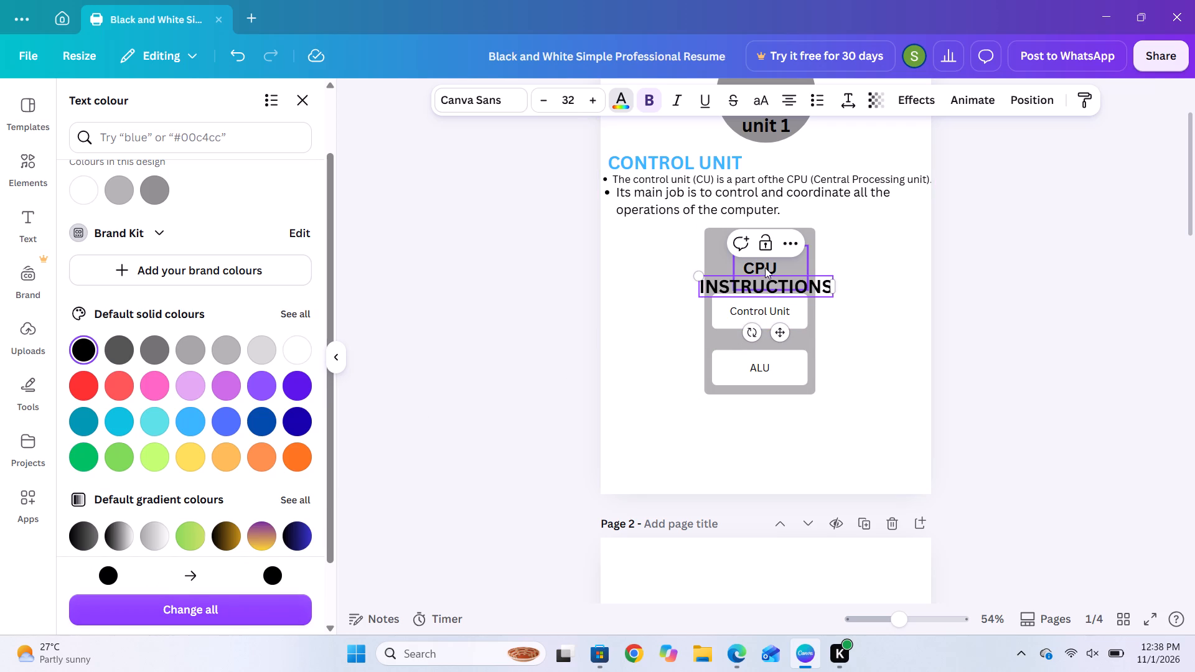
drag(779, 330, 750, 392)
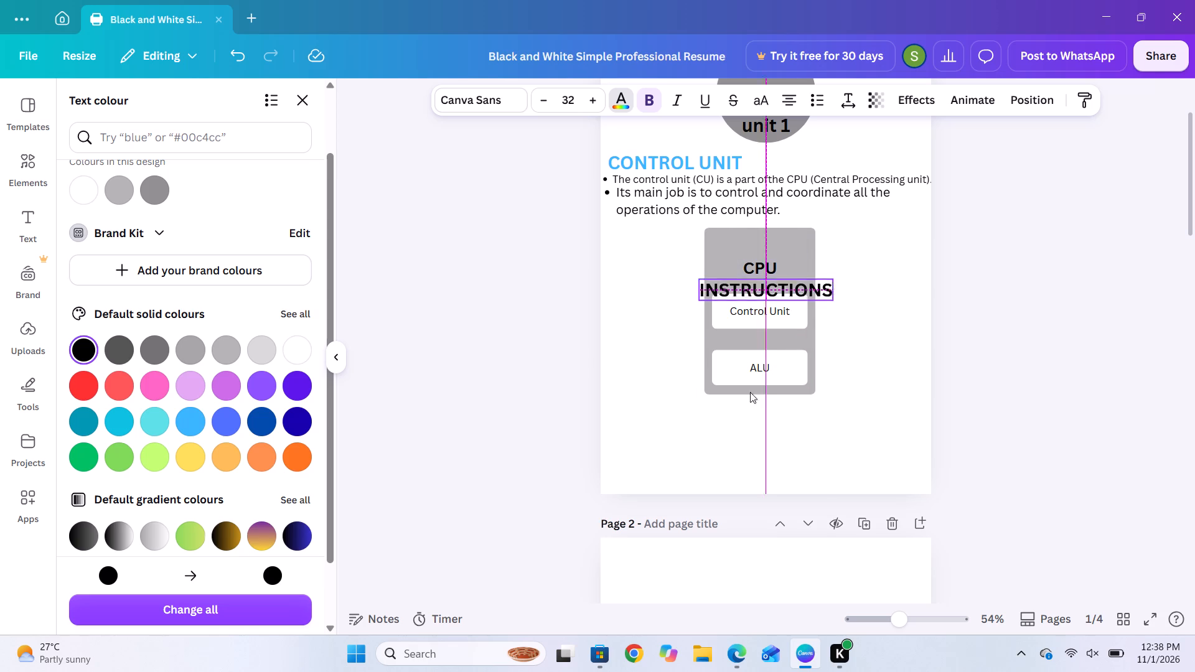
drag(750, 392, 691, 464)
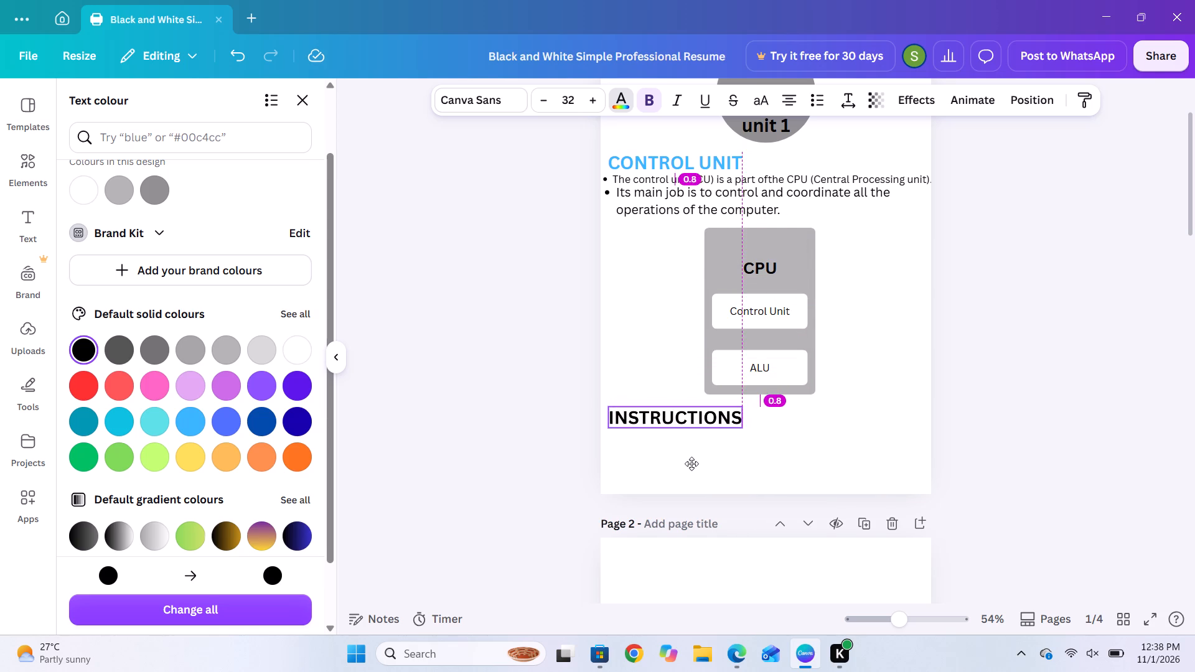
drag(691, 464, 685, 468)
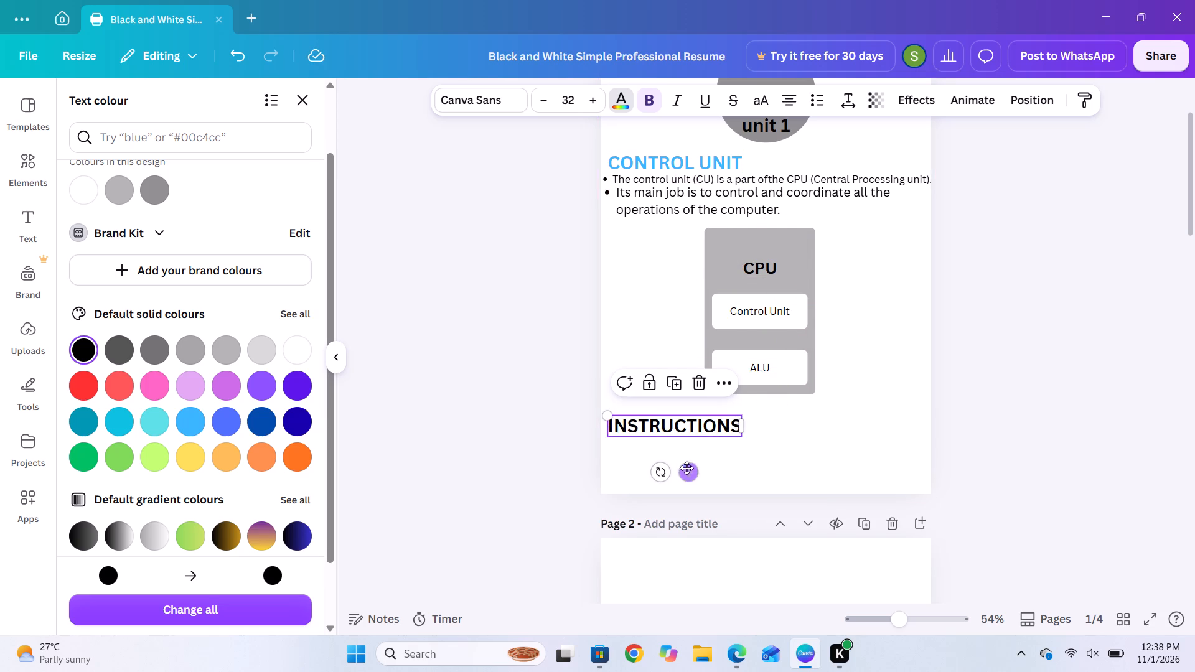
drag(687, 470, 687, 456)
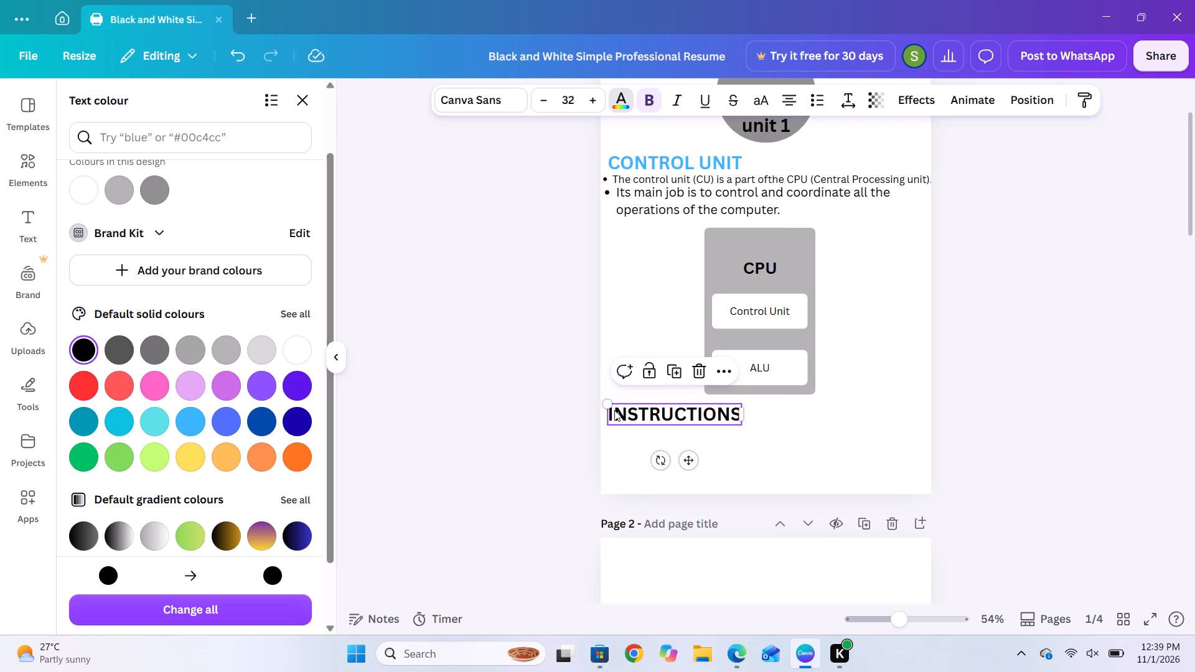
Run the Magic Write spelling fix on the INSTRUCTIONS subheading and replace its text with the suggestion.
click(720, 370)
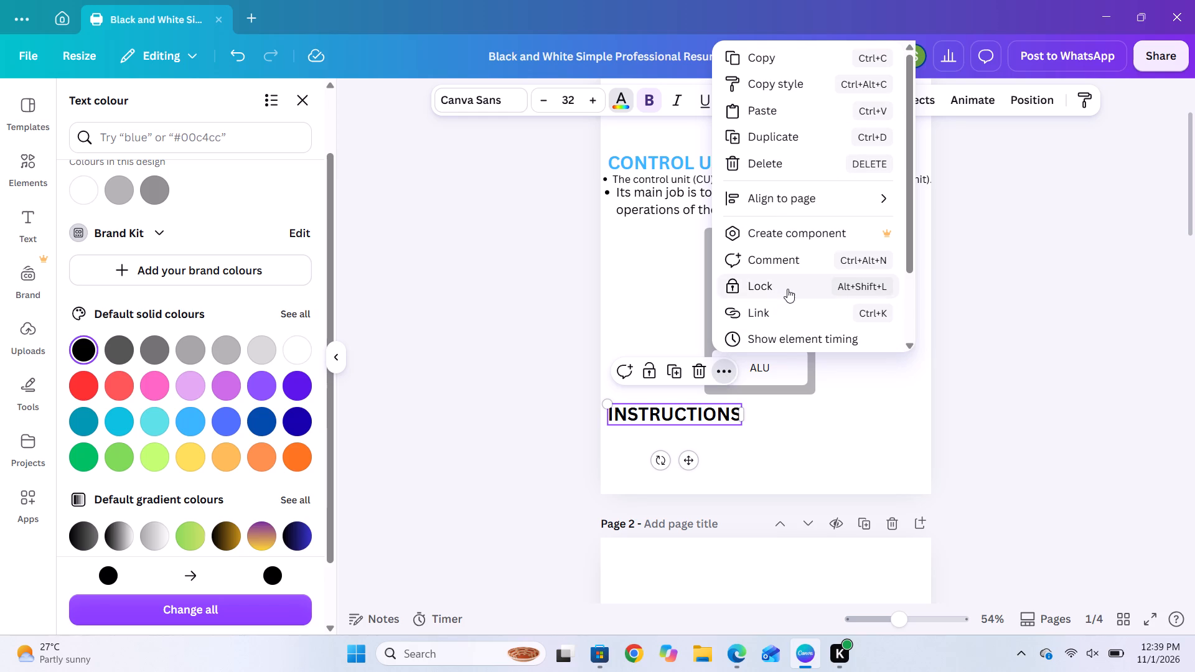
scroll(787, 289, down, 2)
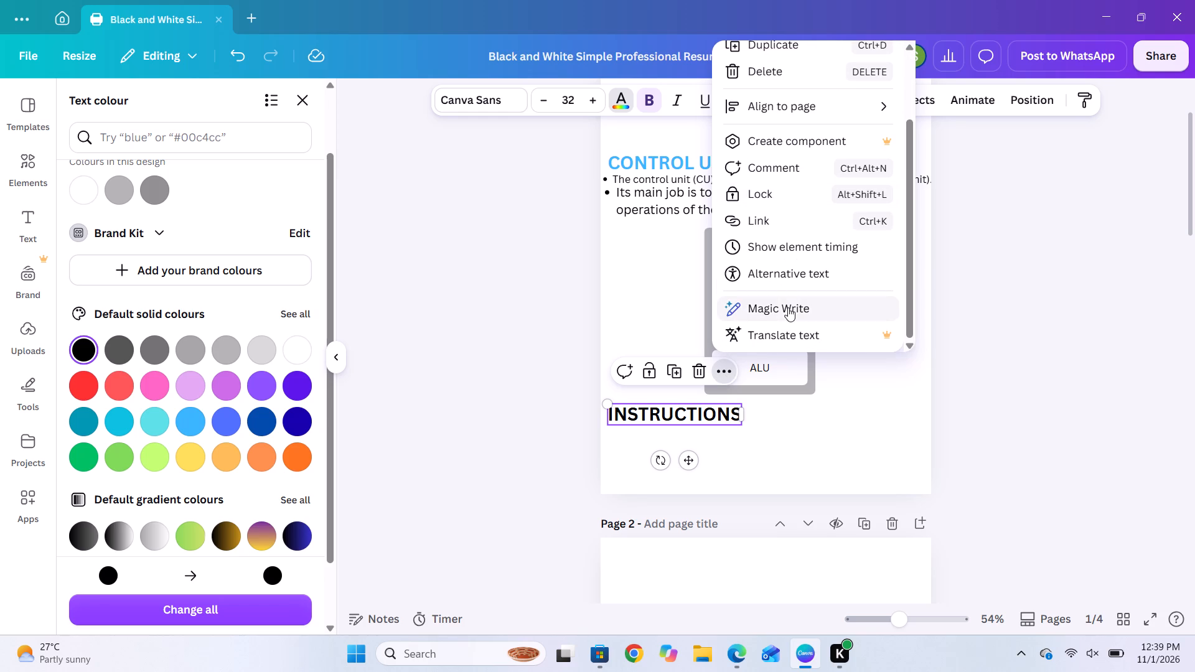
click(788, 307)
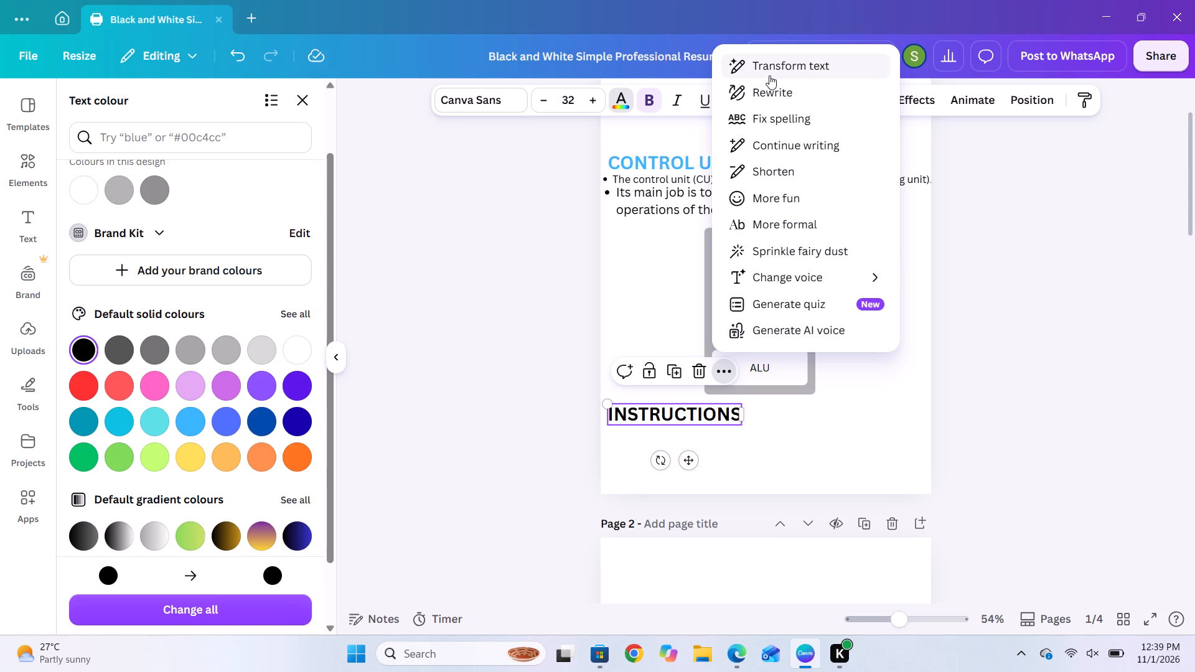
click(782, 123)
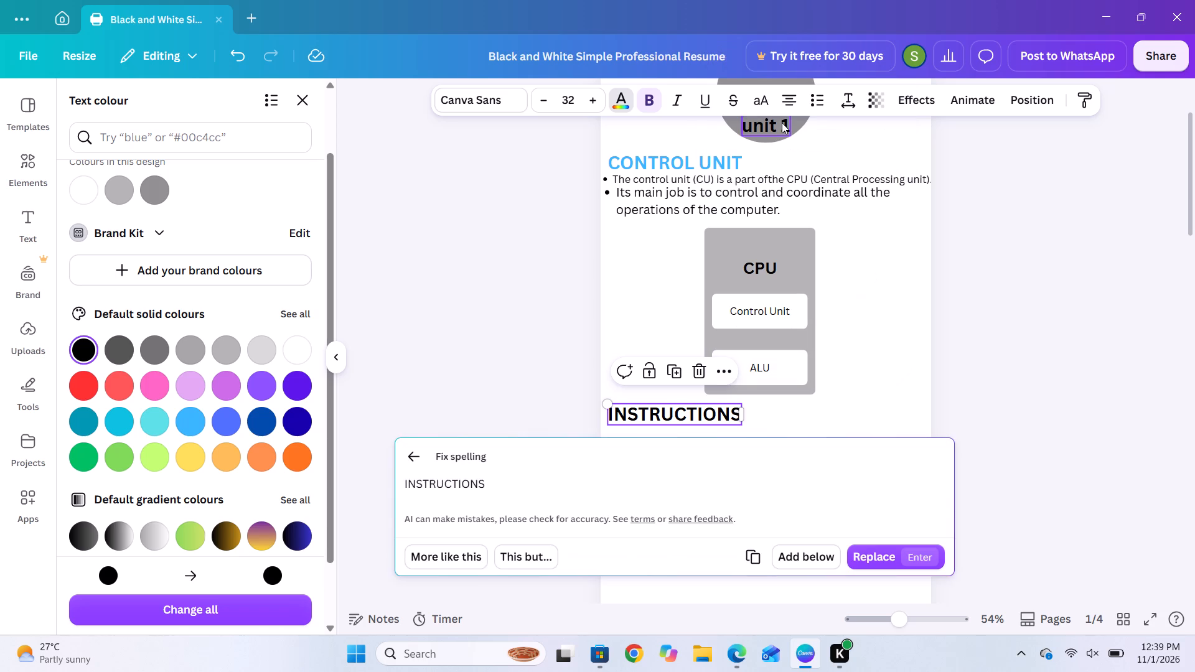
click(891, 558)
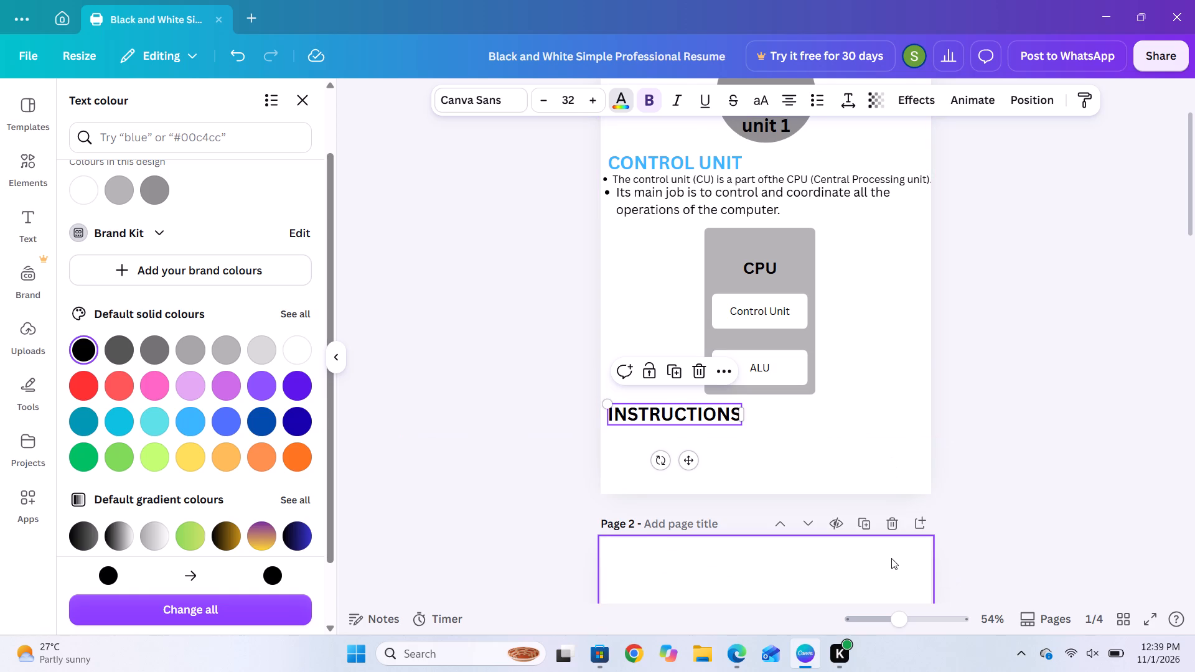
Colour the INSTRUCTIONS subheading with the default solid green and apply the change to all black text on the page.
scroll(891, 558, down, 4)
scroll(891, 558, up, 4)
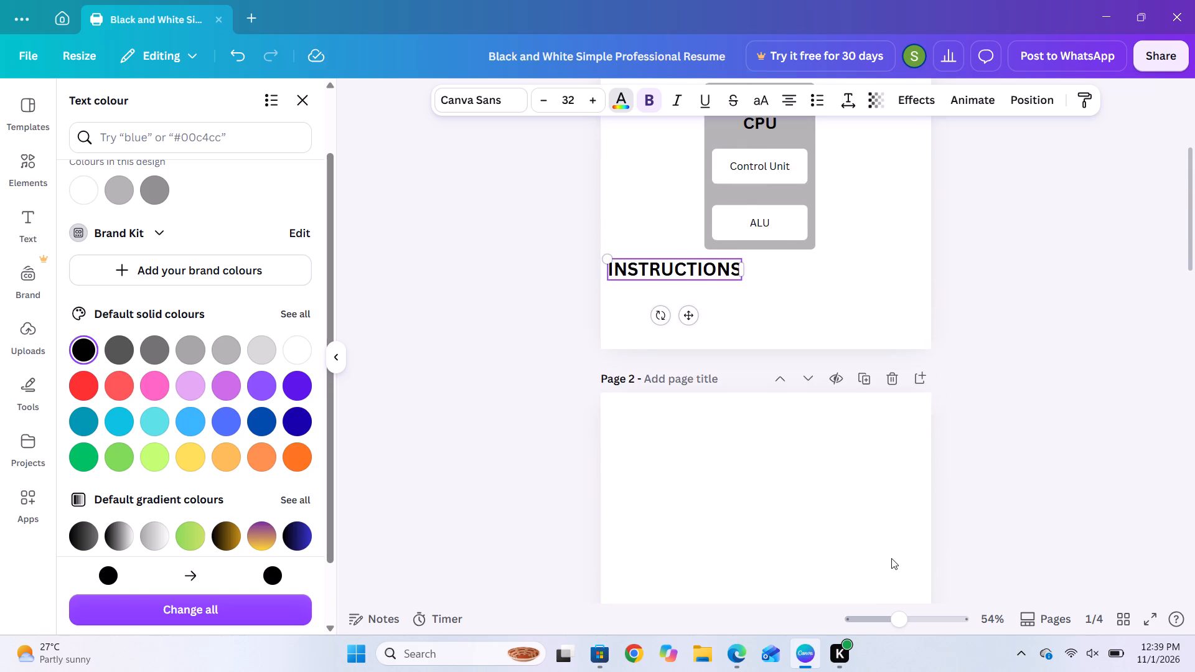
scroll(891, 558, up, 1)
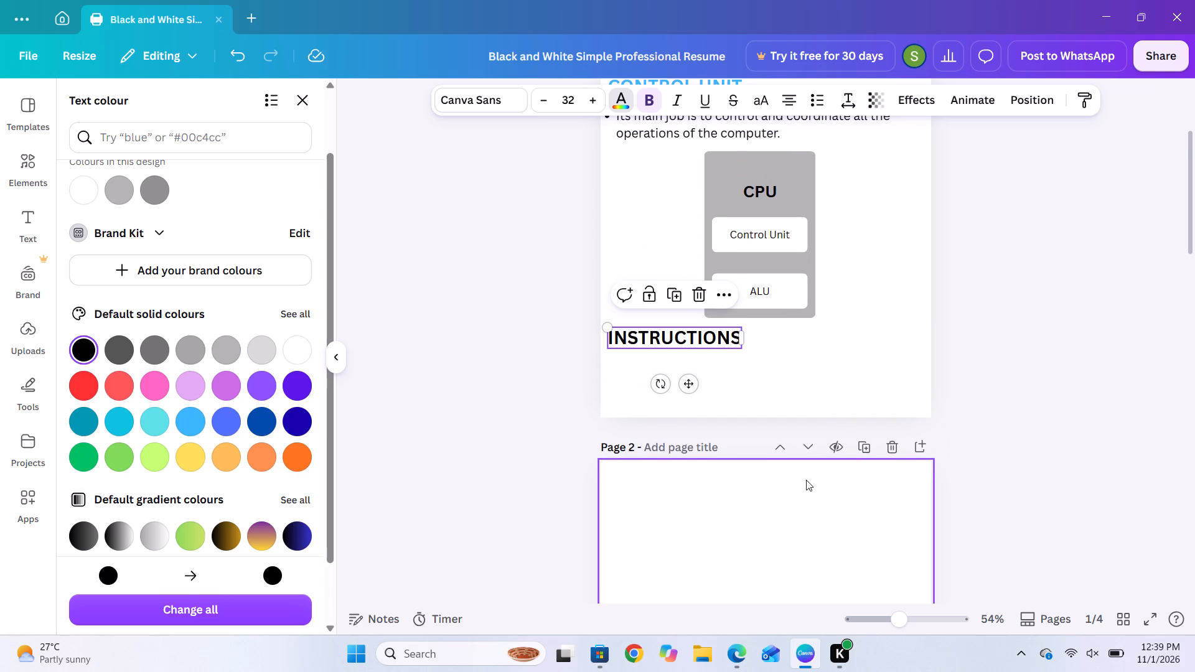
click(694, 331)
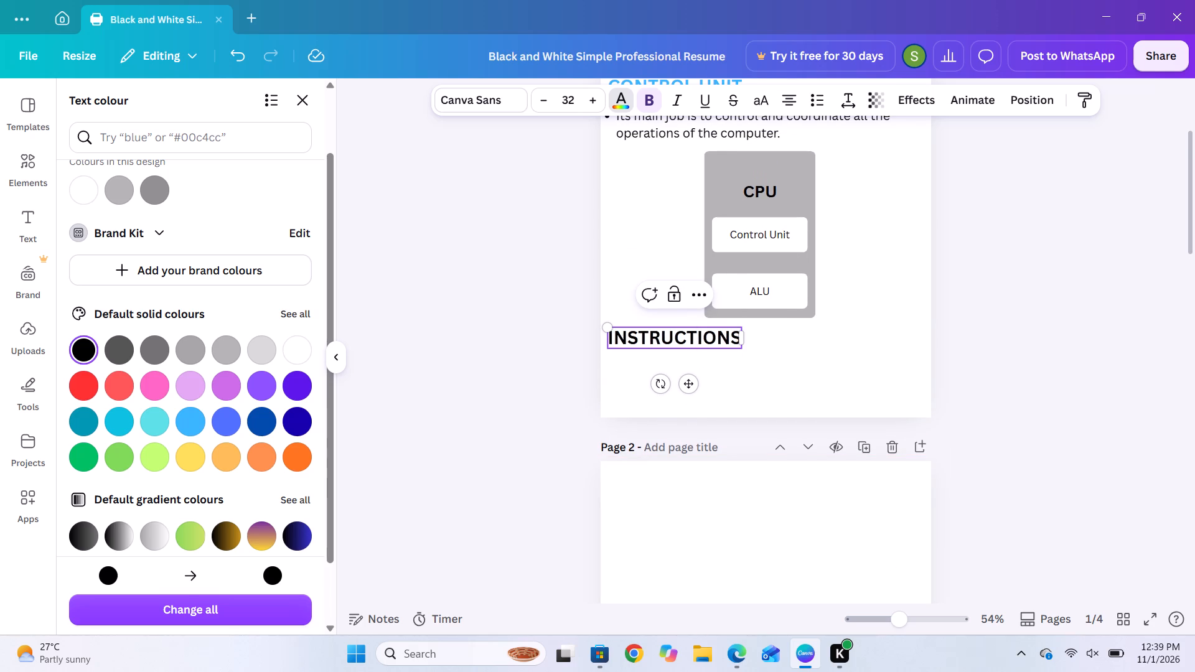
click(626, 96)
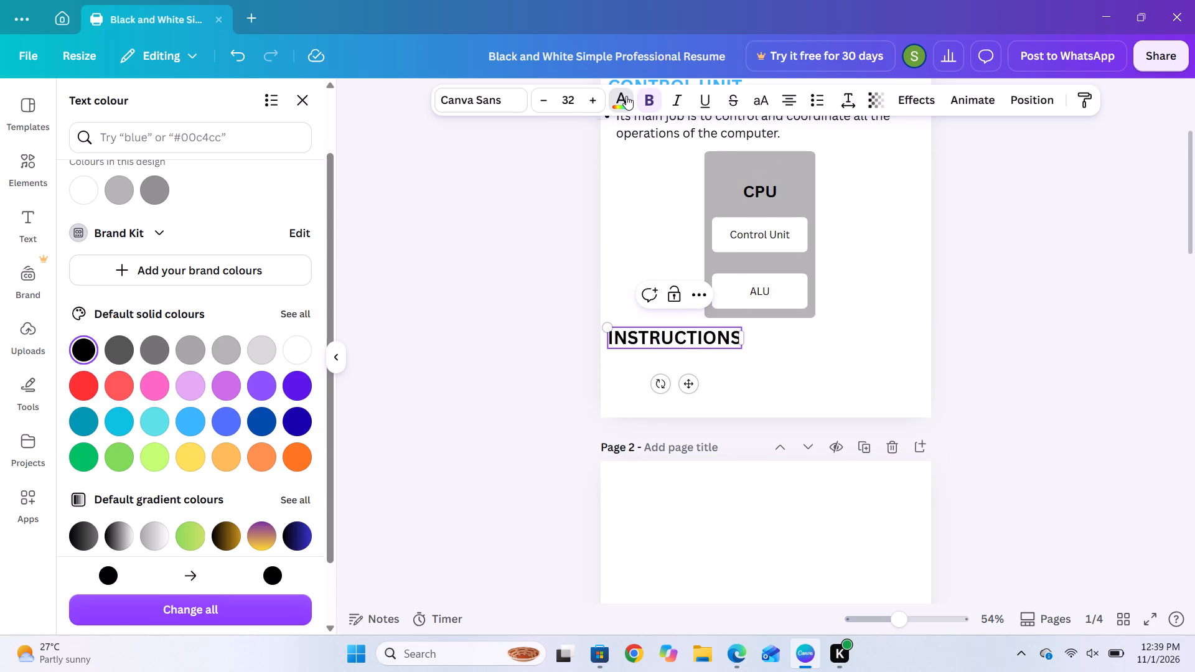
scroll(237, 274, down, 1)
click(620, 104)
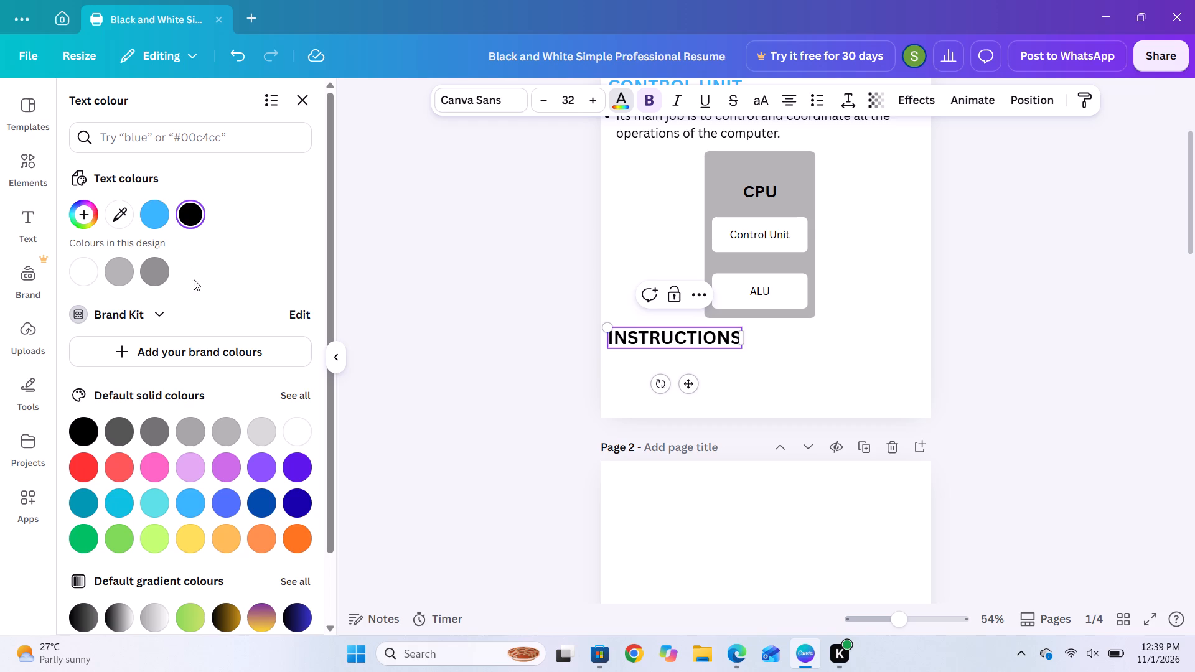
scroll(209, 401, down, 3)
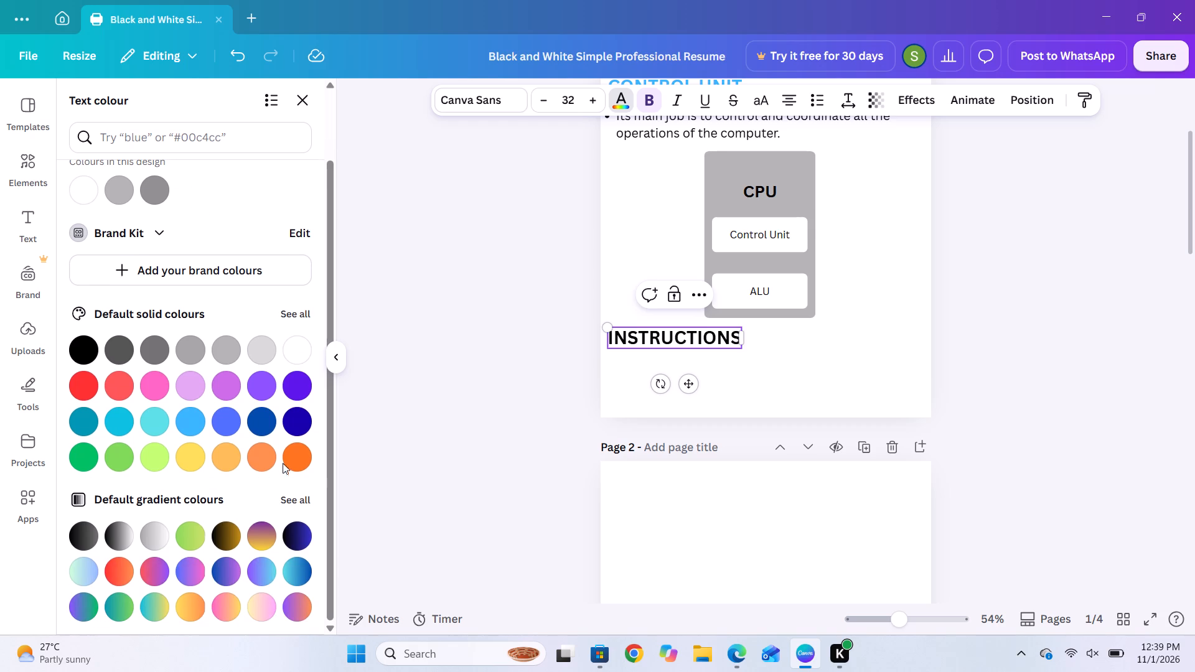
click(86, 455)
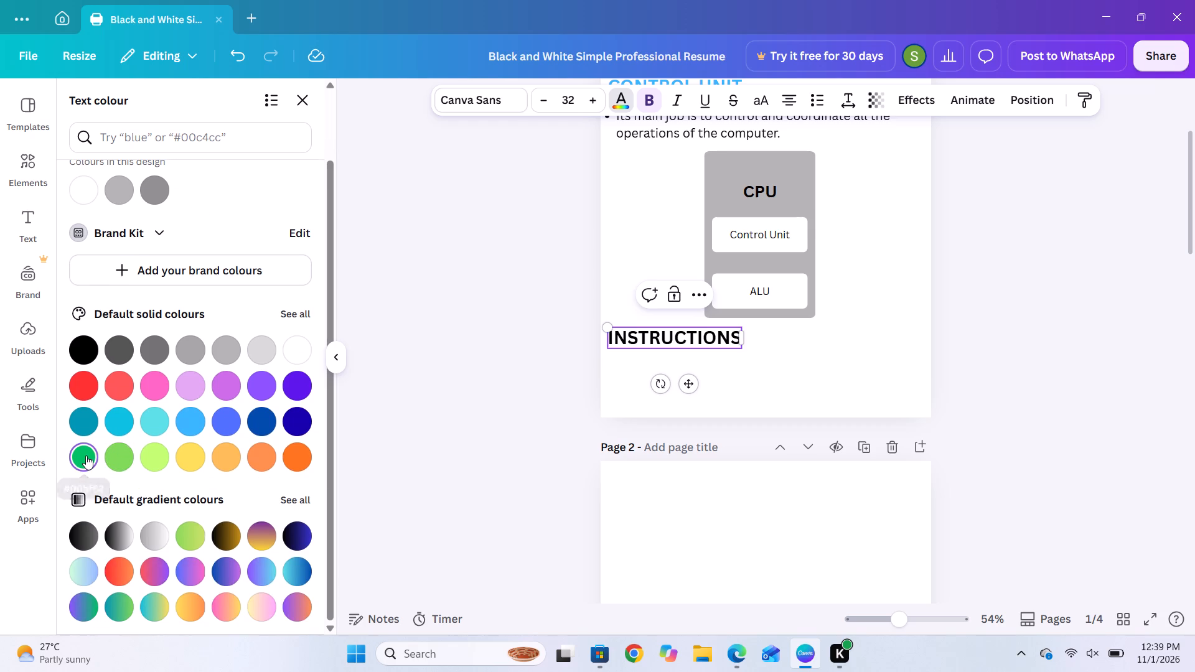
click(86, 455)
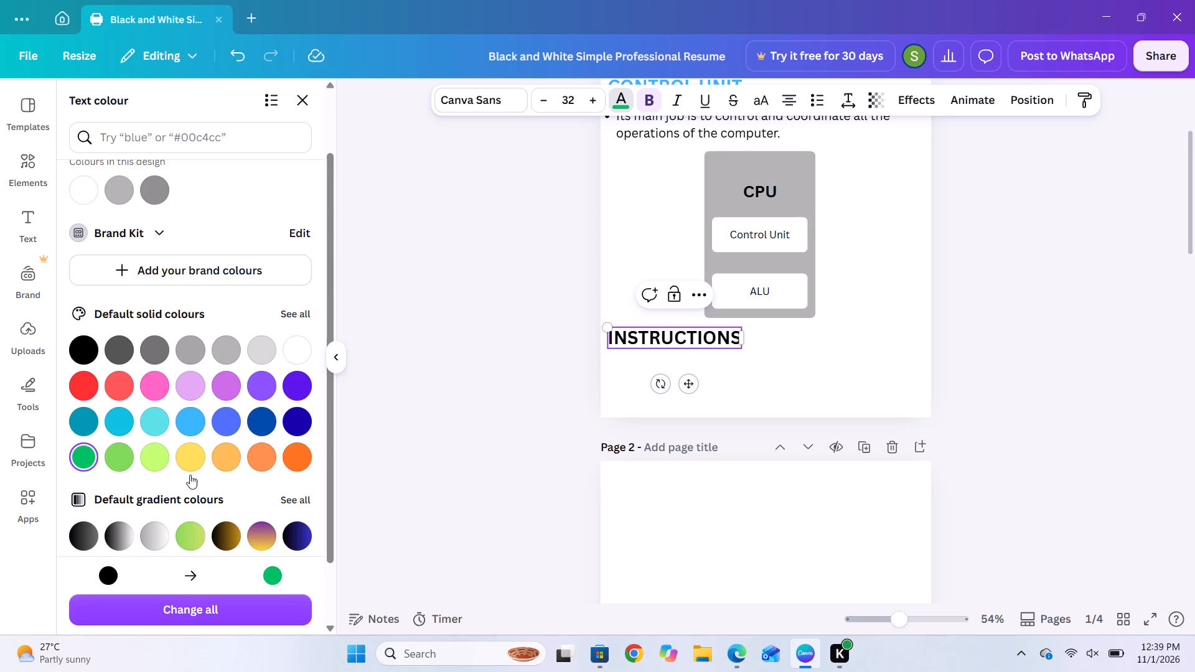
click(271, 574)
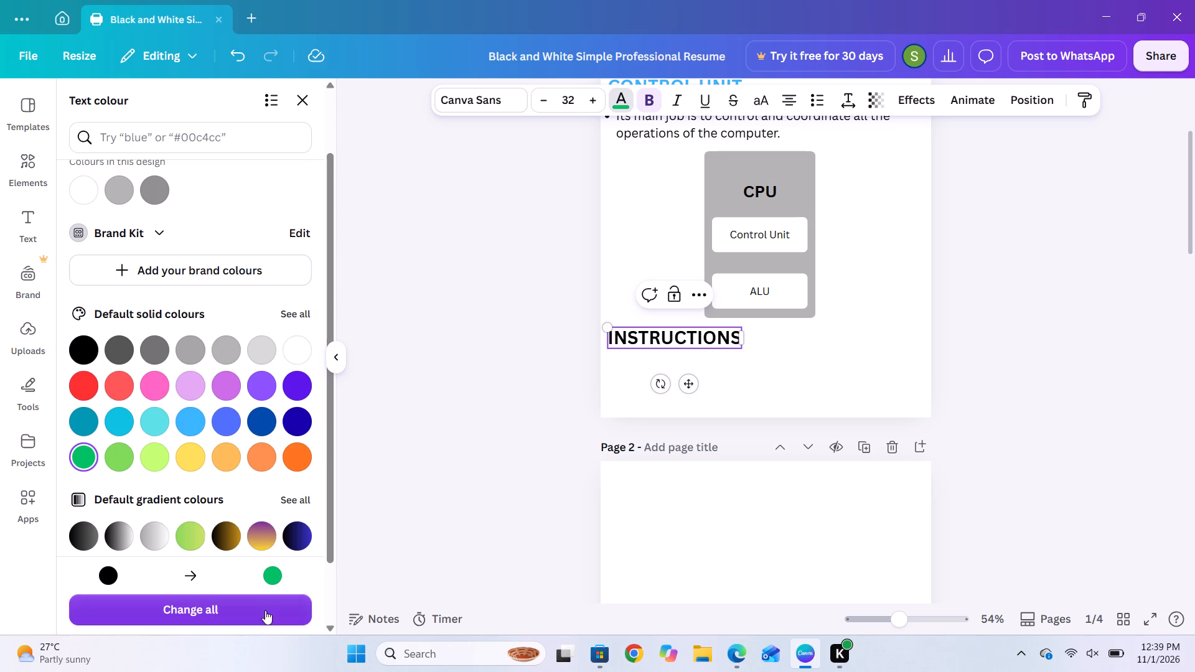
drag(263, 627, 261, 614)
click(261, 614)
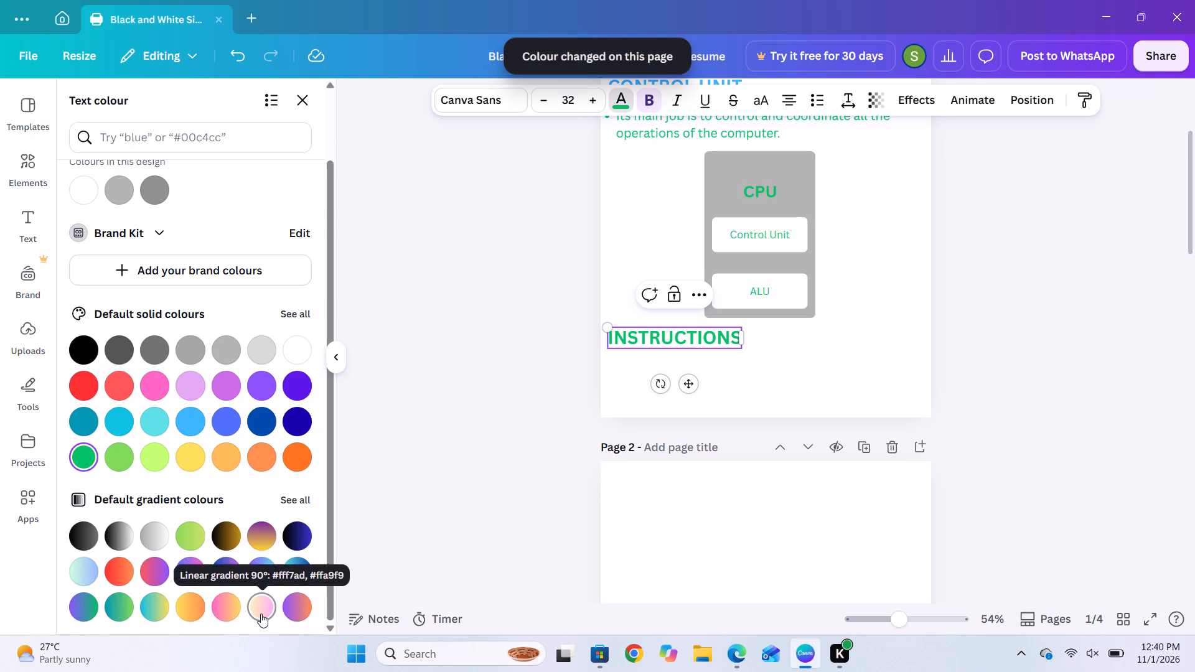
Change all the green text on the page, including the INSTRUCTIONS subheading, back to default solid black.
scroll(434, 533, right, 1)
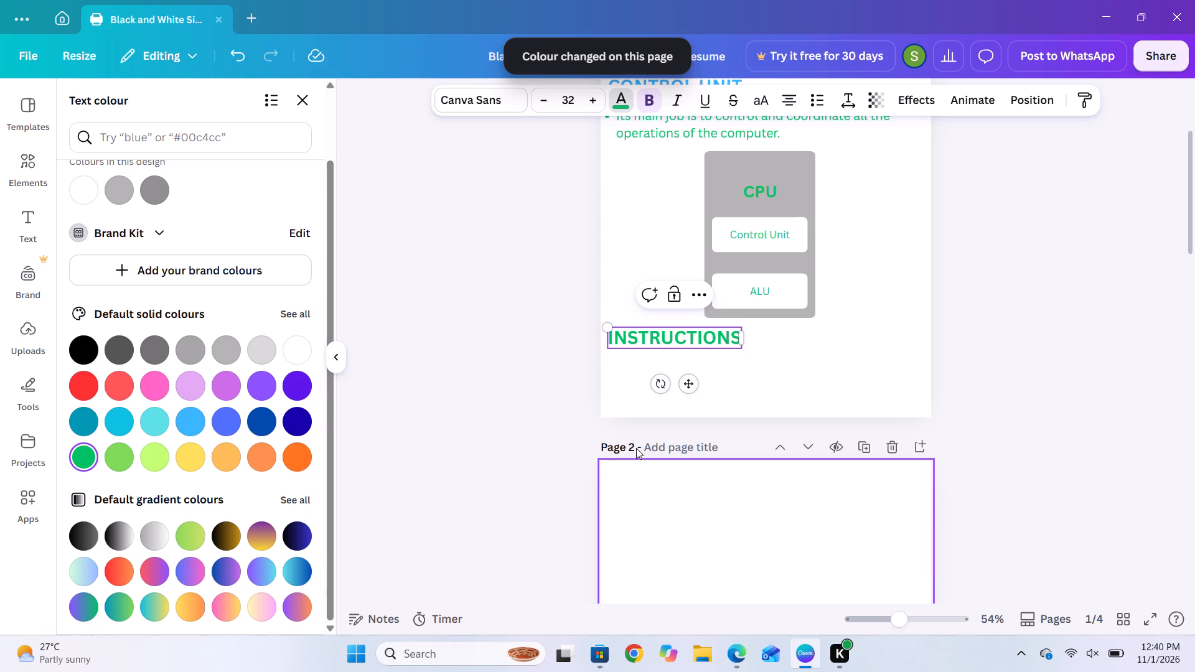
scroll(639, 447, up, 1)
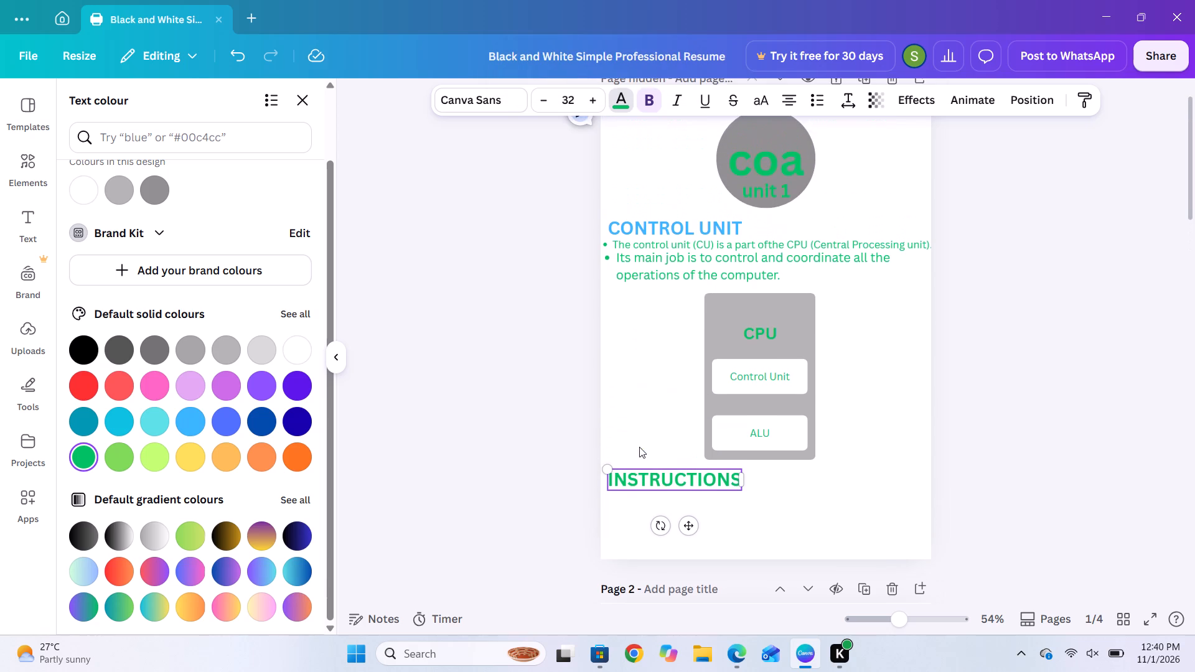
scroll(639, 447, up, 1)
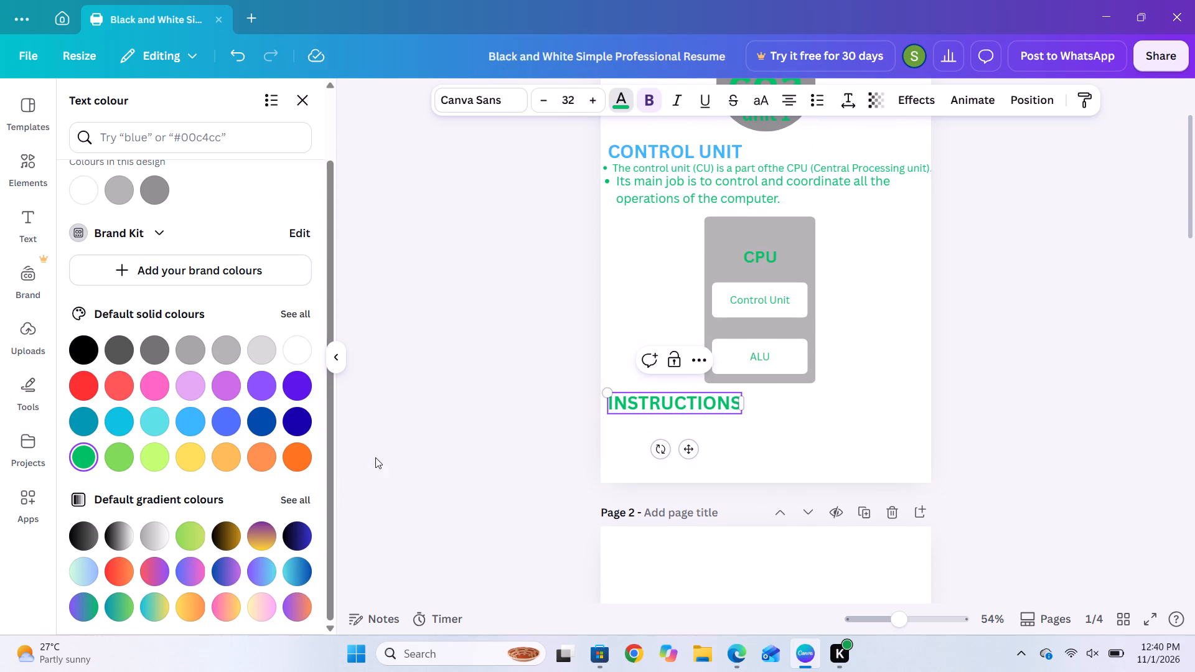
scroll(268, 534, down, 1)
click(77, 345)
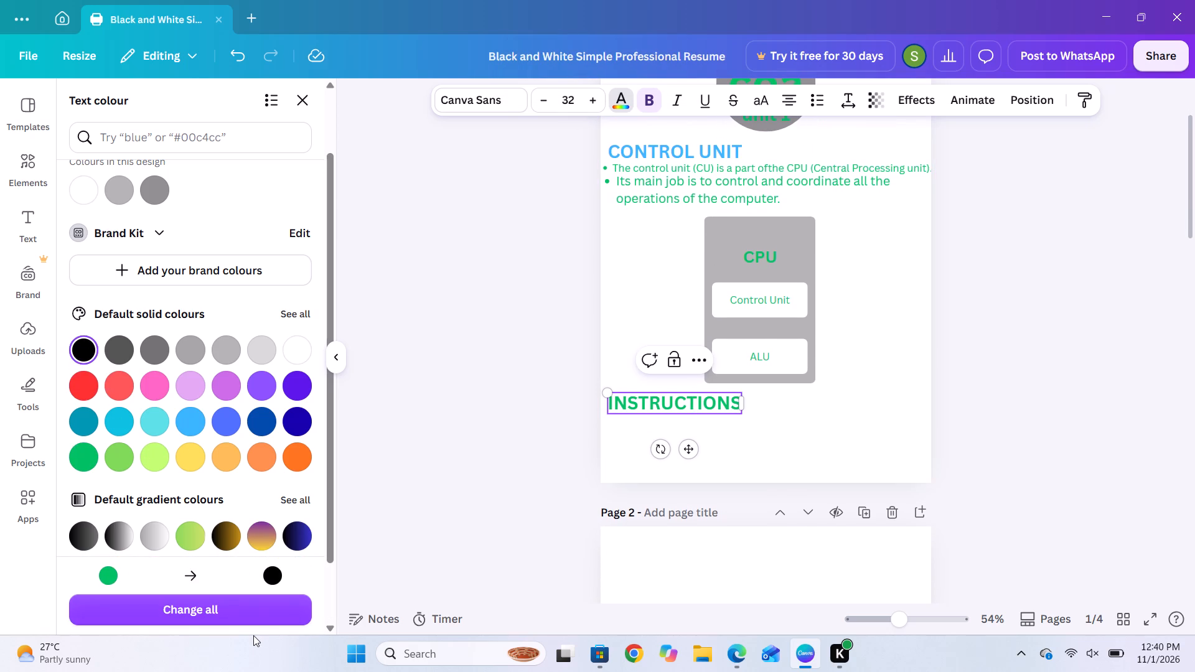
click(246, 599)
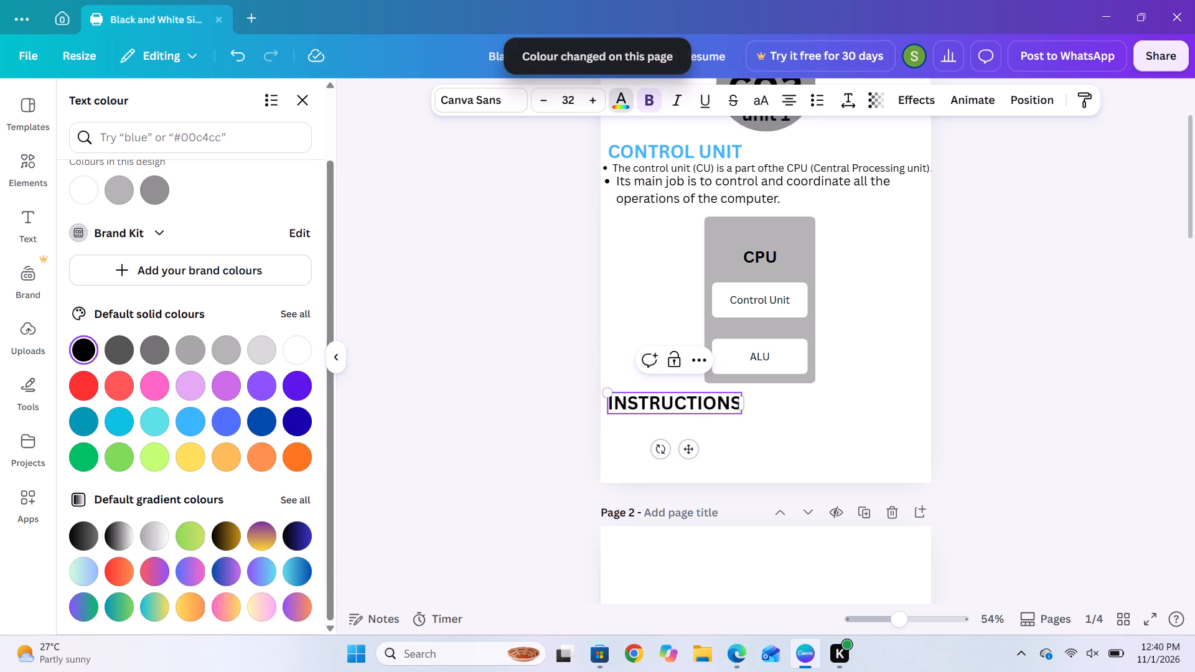
Turn off bold for the INSTRUCTIONS subheading.
click(643, 99)
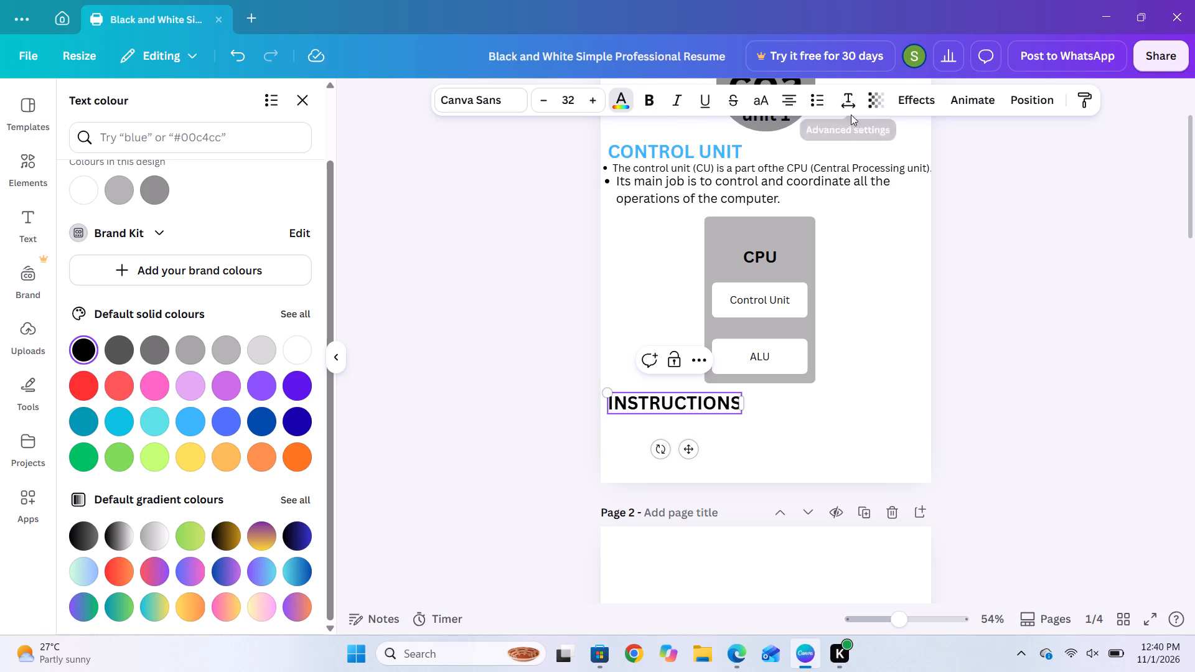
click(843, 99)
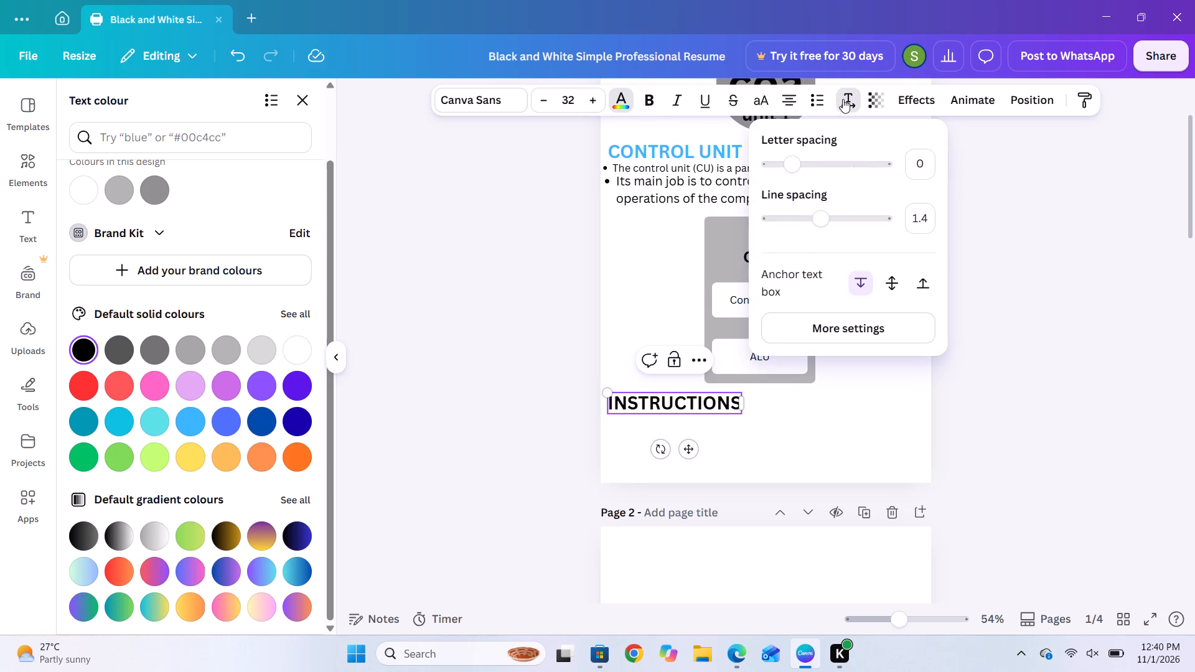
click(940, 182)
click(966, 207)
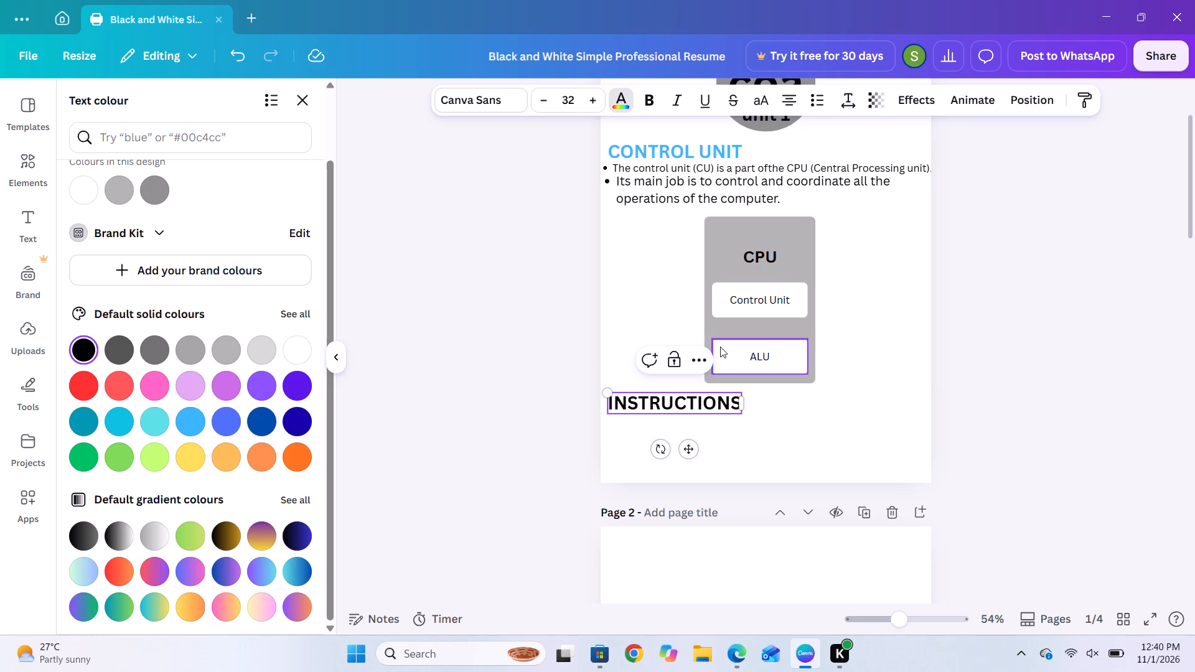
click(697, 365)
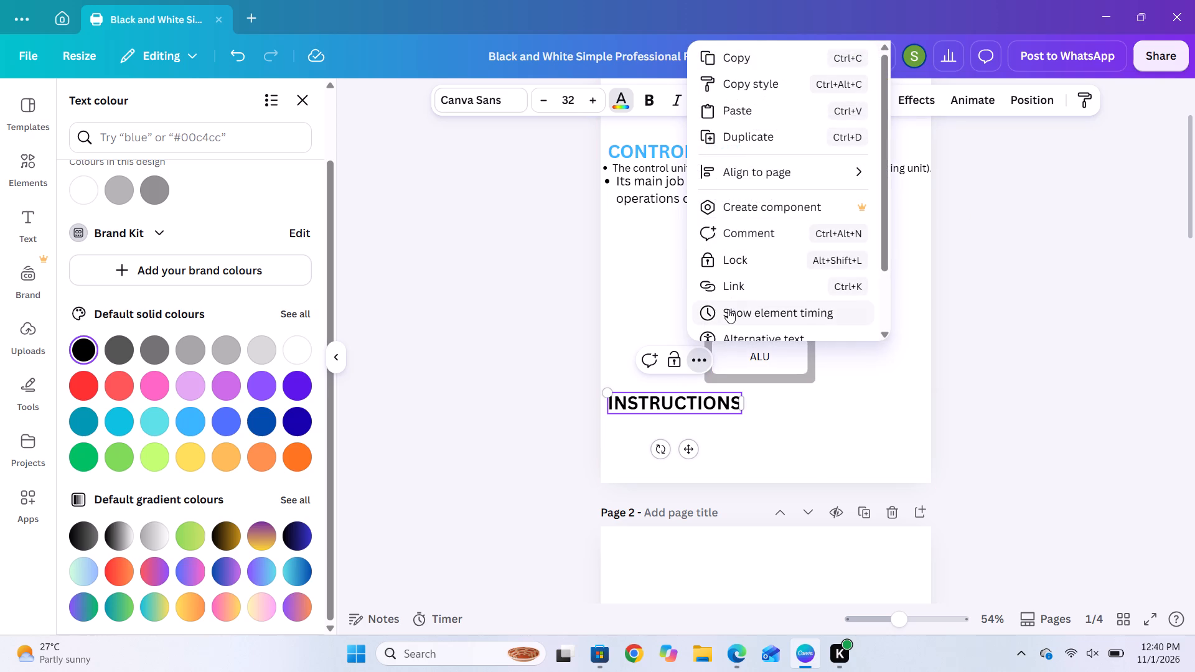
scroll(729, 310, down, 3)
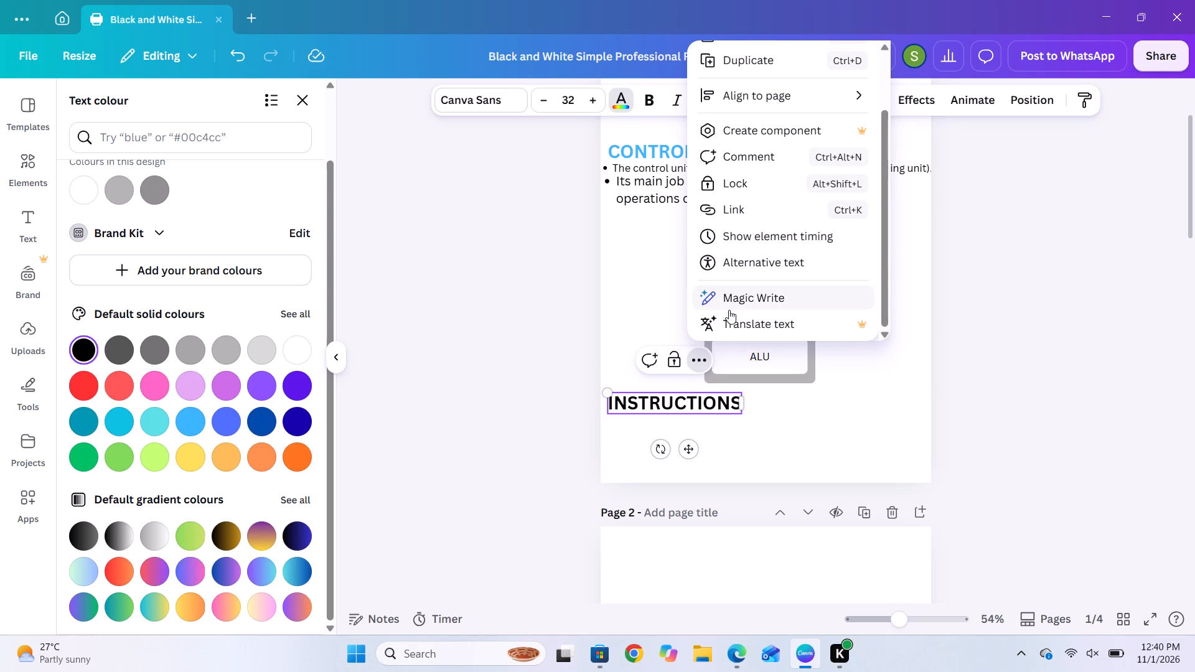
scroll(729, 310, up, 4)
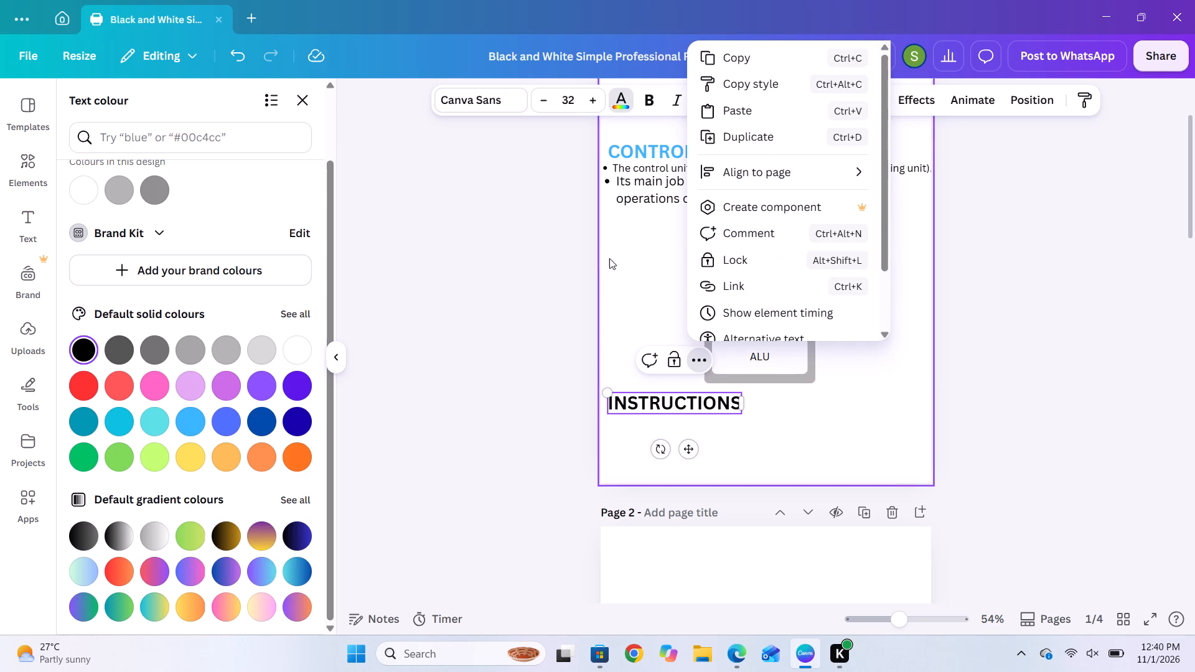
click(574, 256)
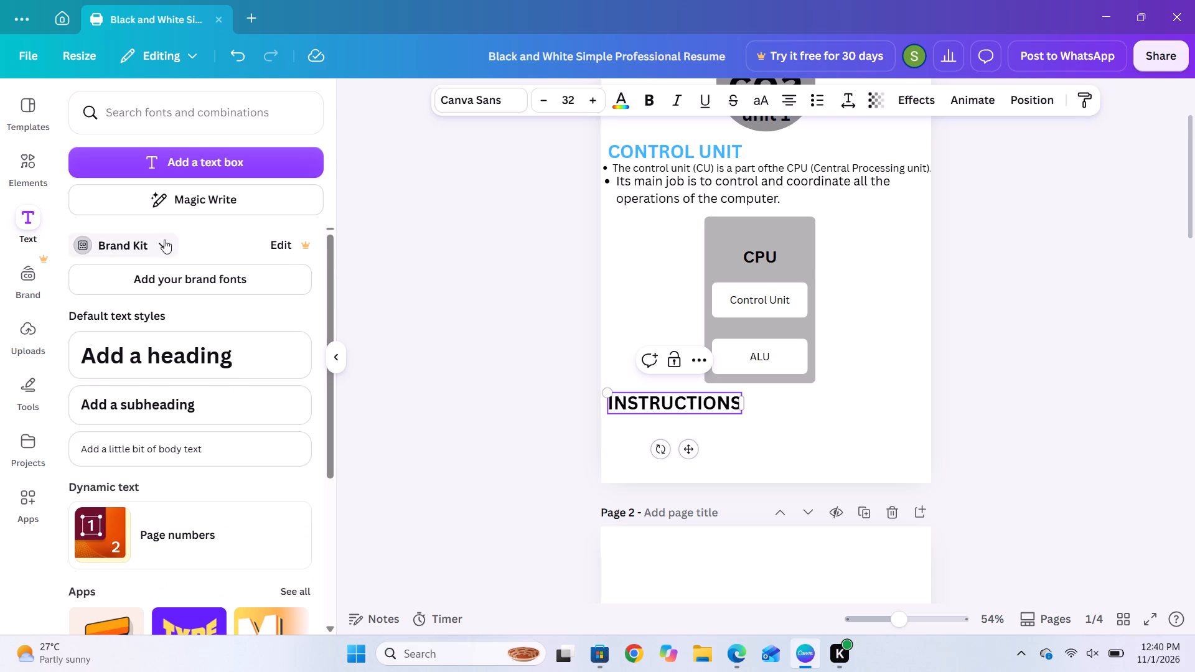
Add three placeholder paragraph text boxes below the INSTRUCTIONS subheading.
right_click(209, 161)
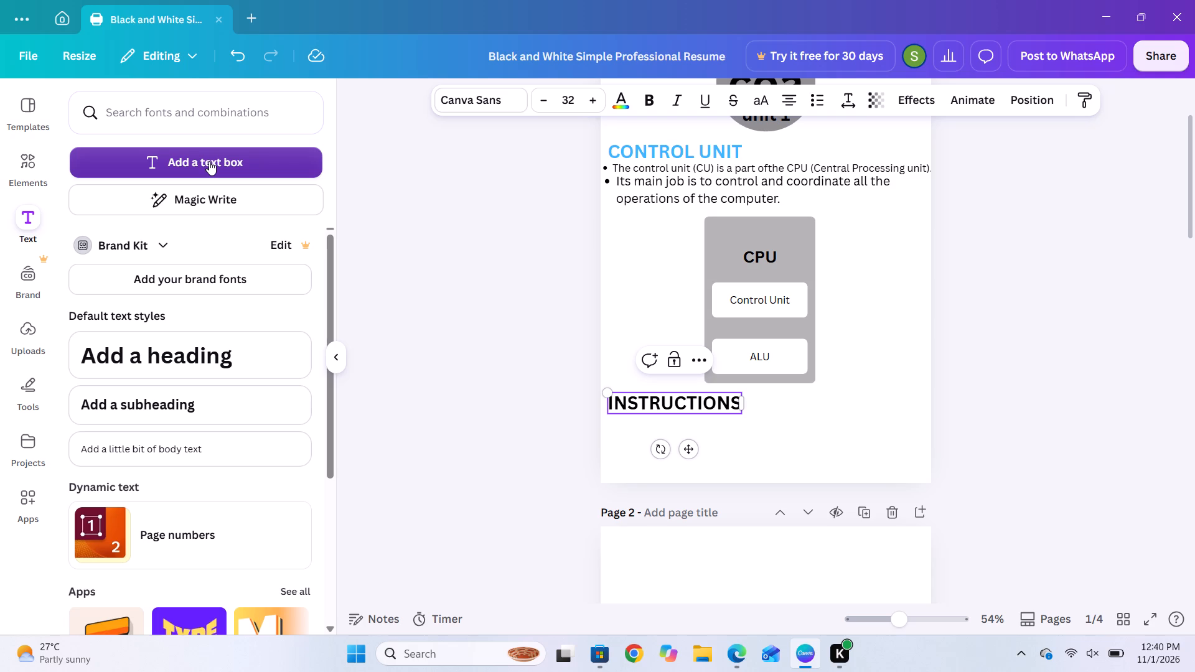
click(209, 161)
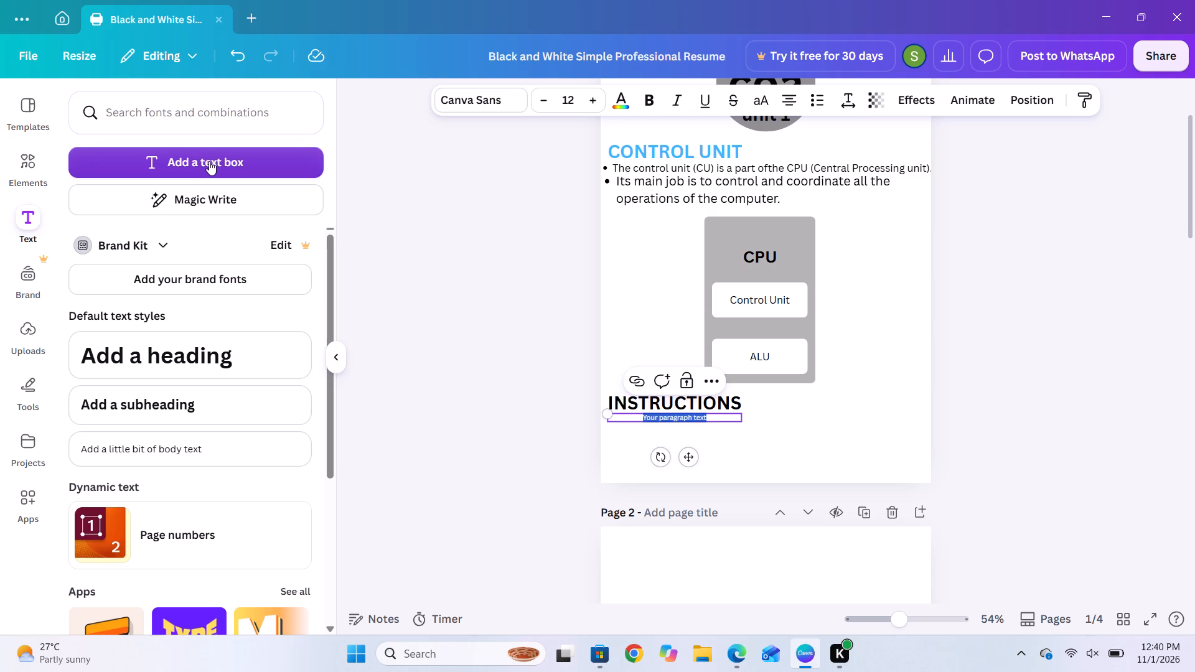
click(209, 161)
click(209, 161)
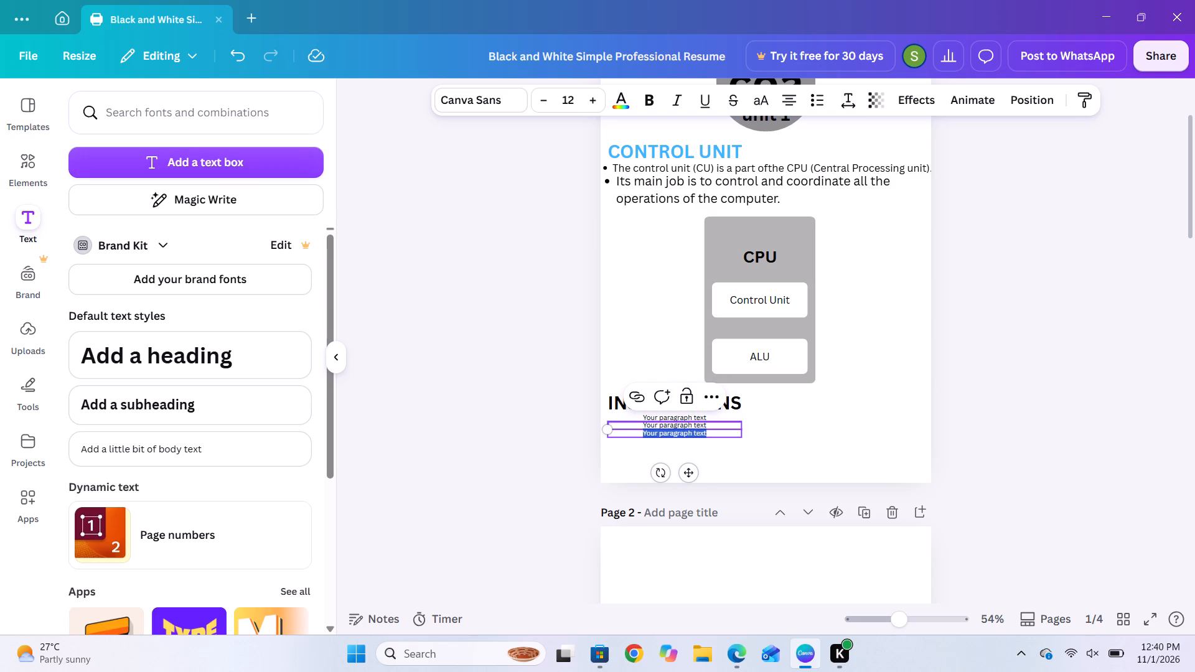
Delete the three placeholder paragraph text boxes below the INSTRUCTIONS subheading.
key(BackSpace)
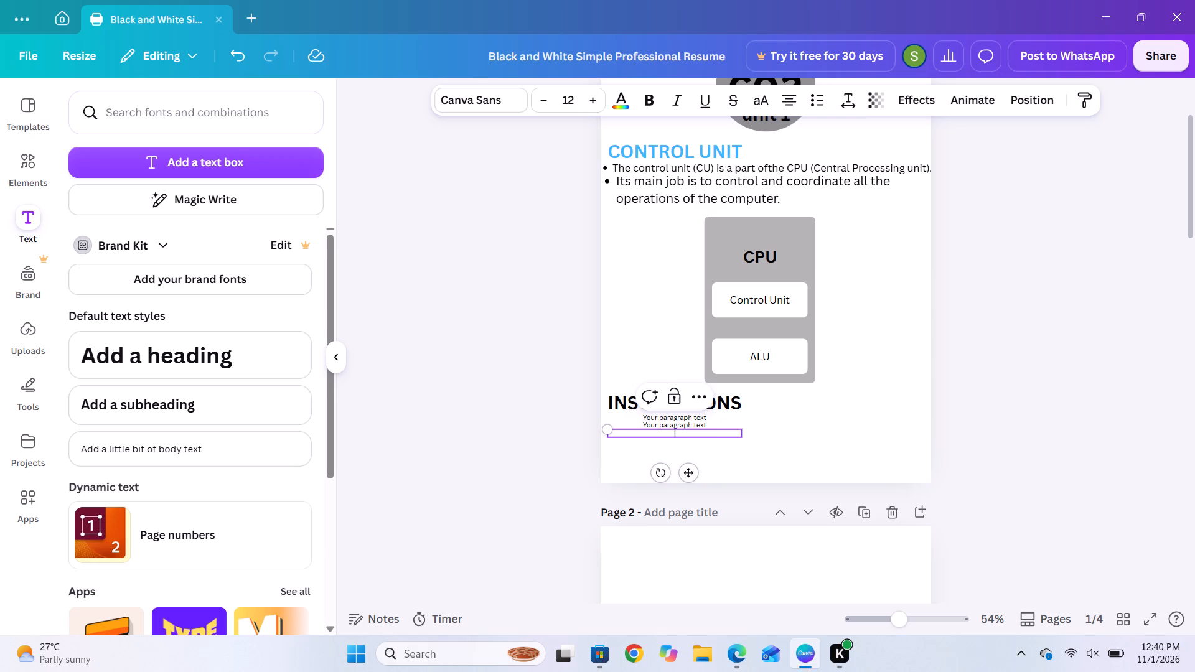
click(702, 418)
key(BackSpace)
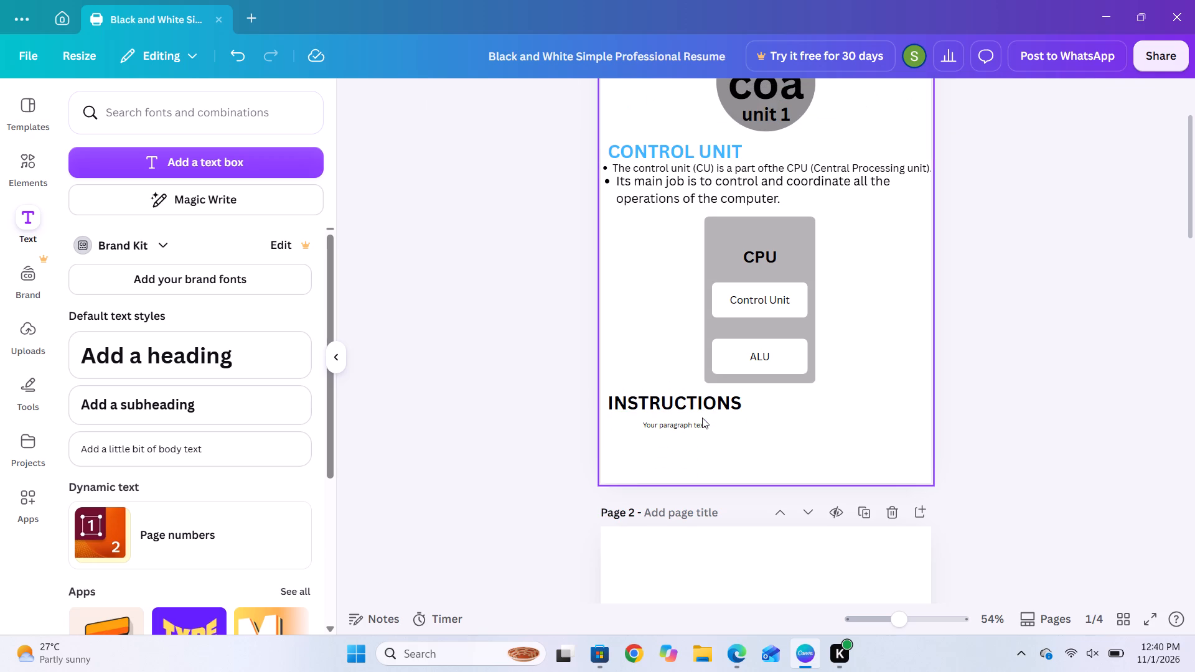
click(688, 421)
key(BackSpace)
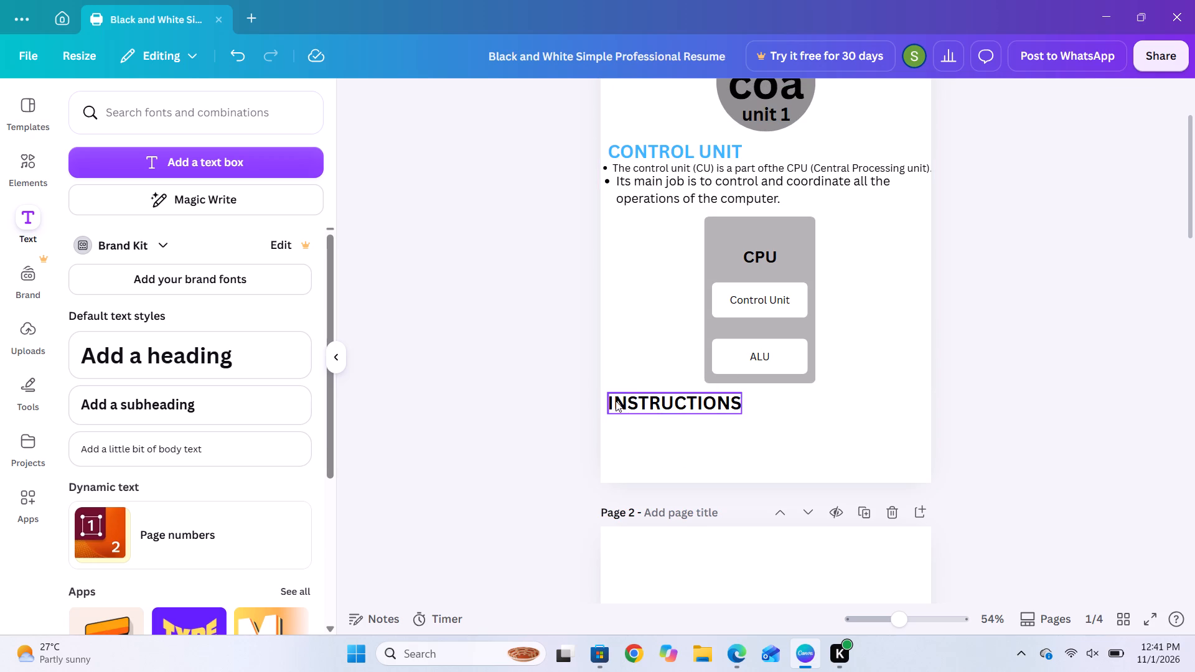
Move the INSTRUCTIONS subheading up to just below the CPU block, left-aligned with the CONTROL UNIT heading.
drag(609, 396, 640, 391)
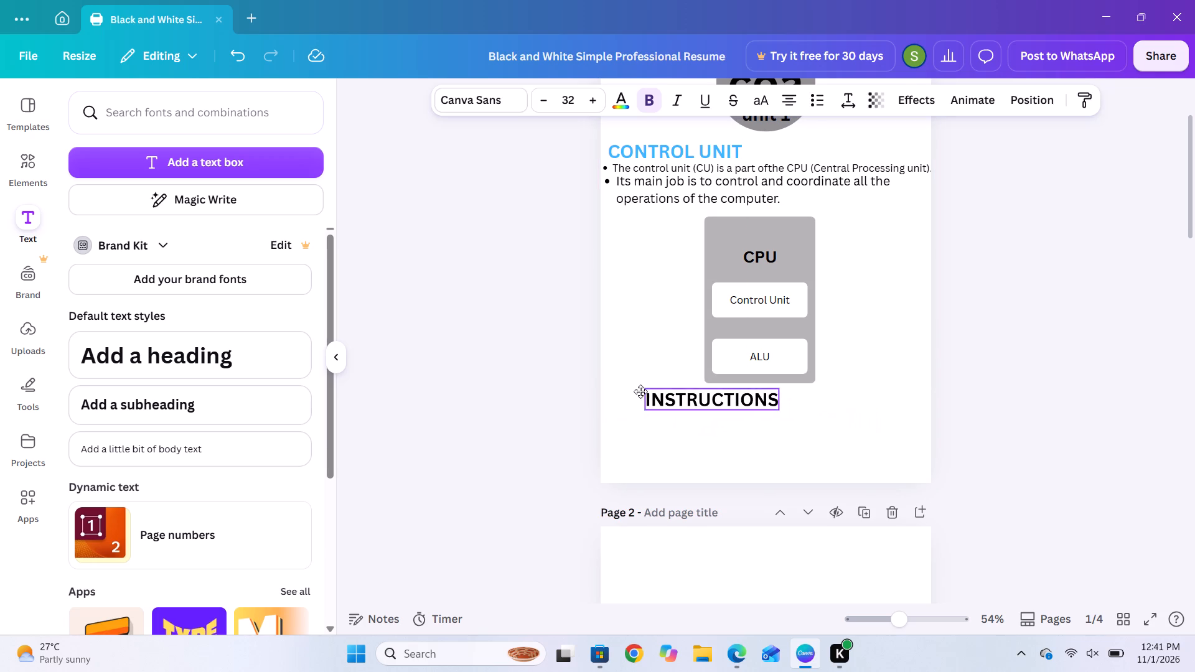
drag(640, 391, 607, 387)
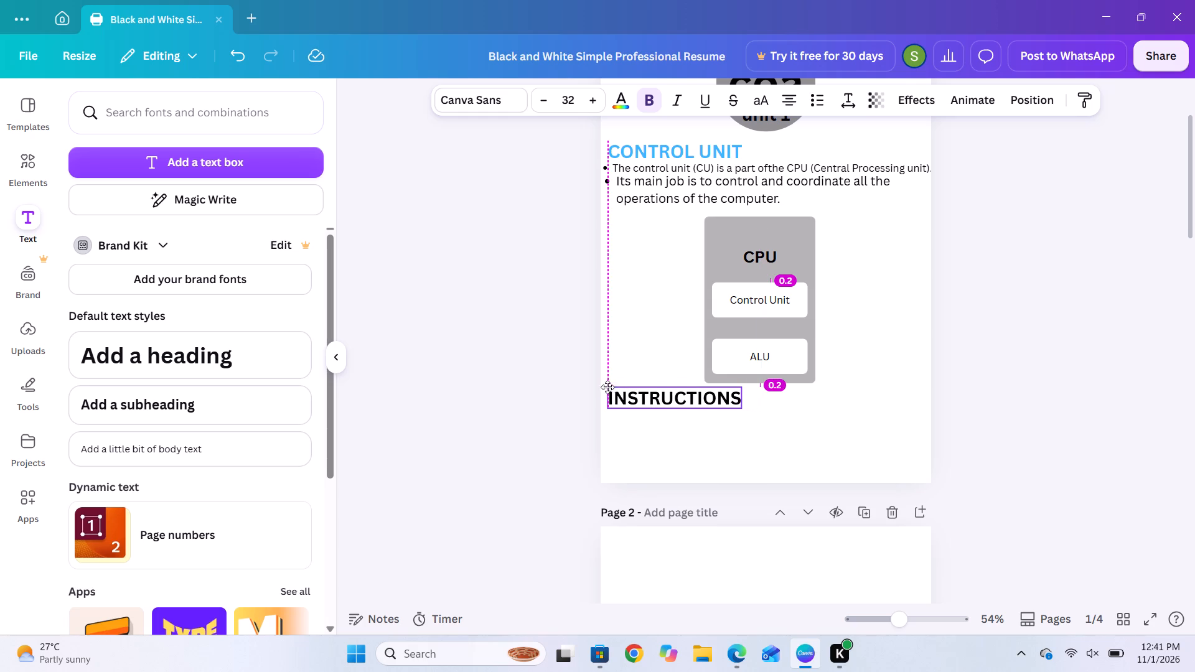
drag(607, 387, 608, 386)
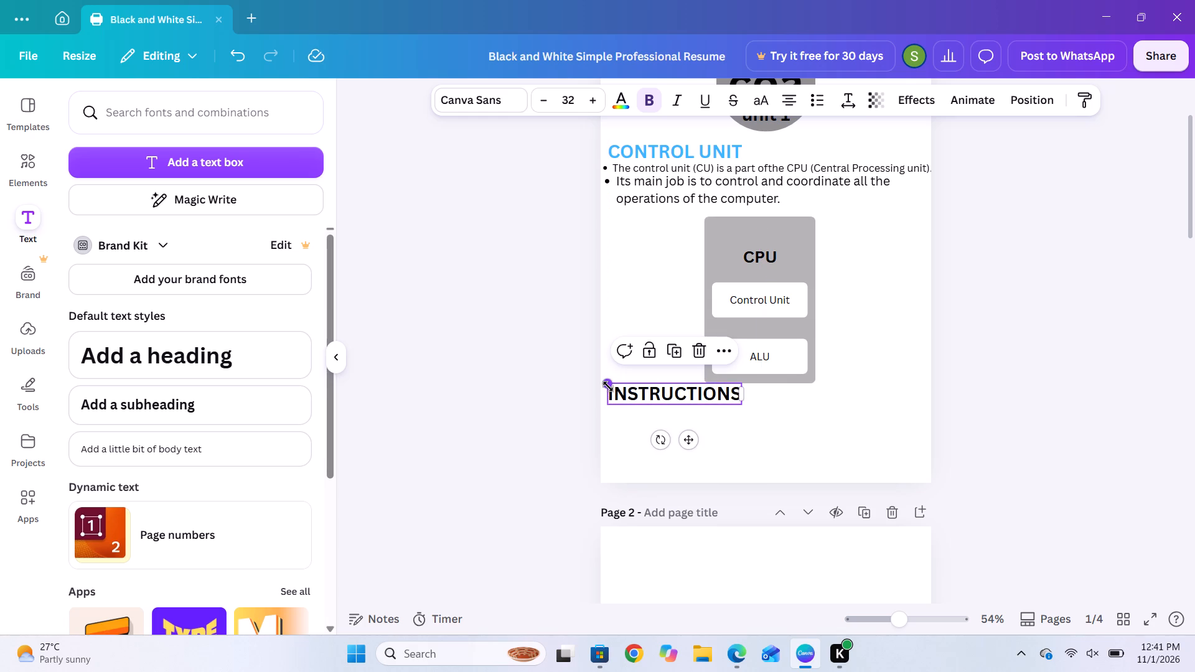
click(682, 440)
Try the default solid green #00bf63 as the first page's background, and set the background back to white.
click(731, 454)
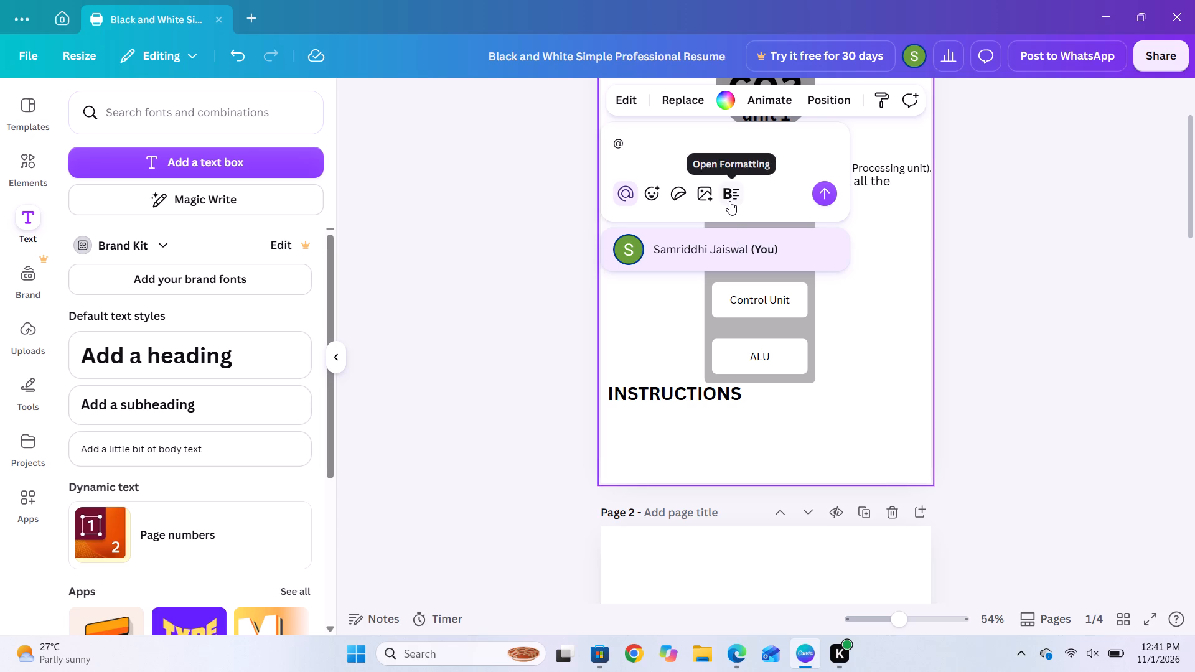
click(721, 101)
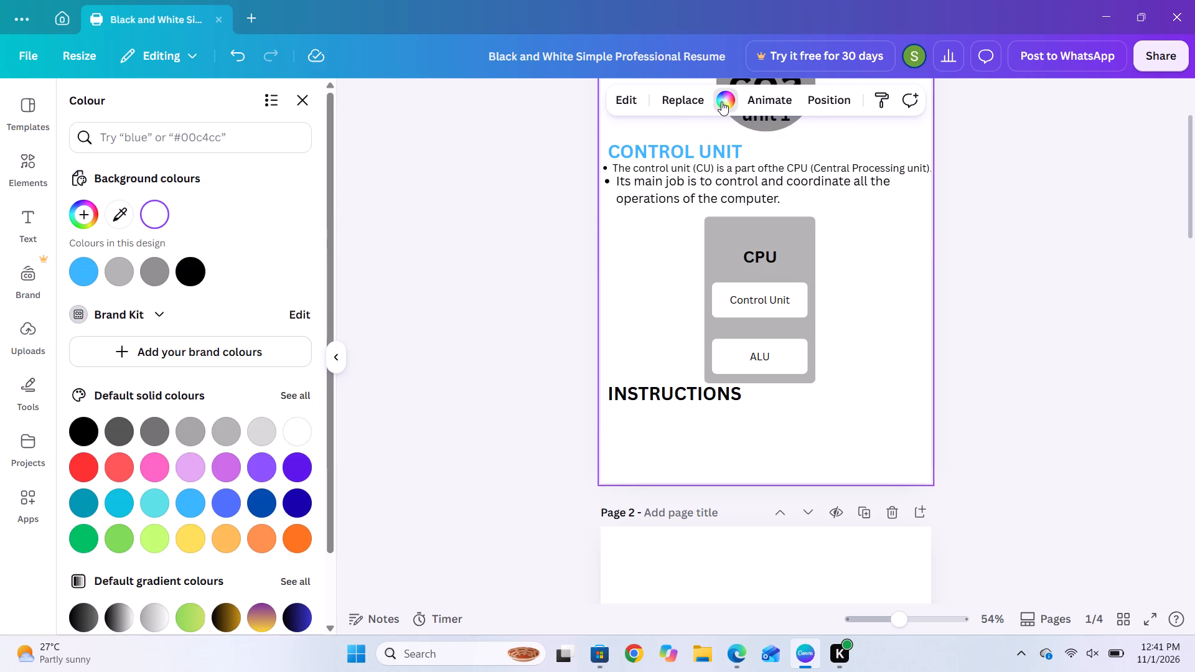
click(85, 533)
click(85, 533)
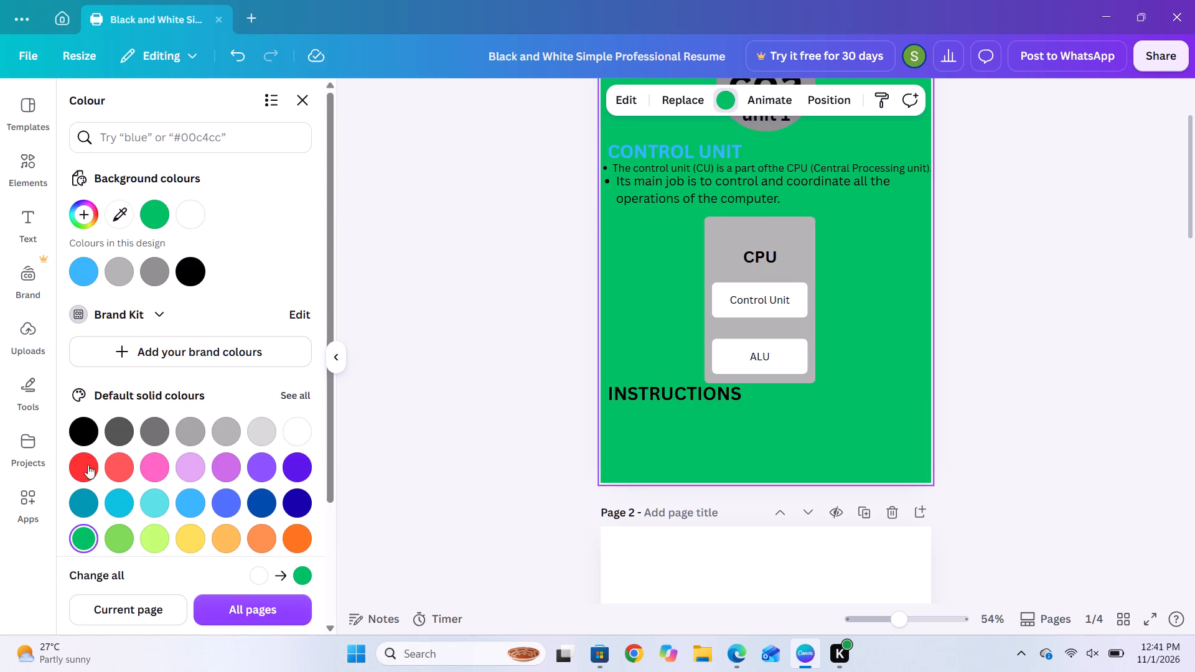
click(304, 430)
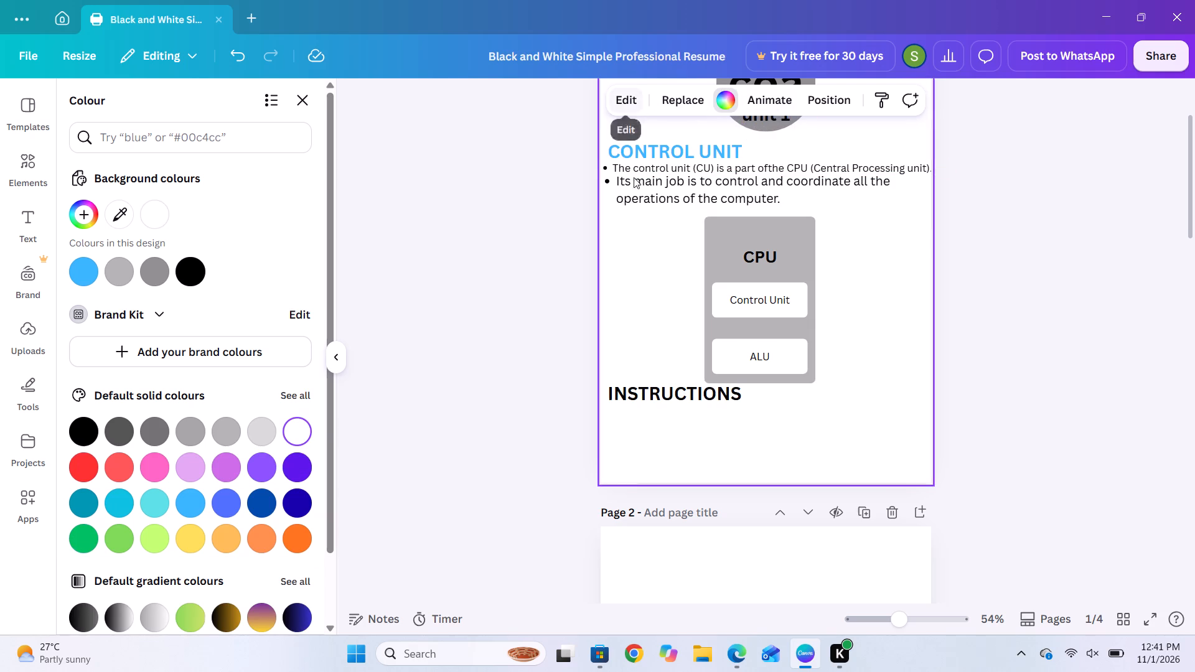
Add a new subheading text box directly below the INSTRUCTIONS subheading.
click(662, 390)
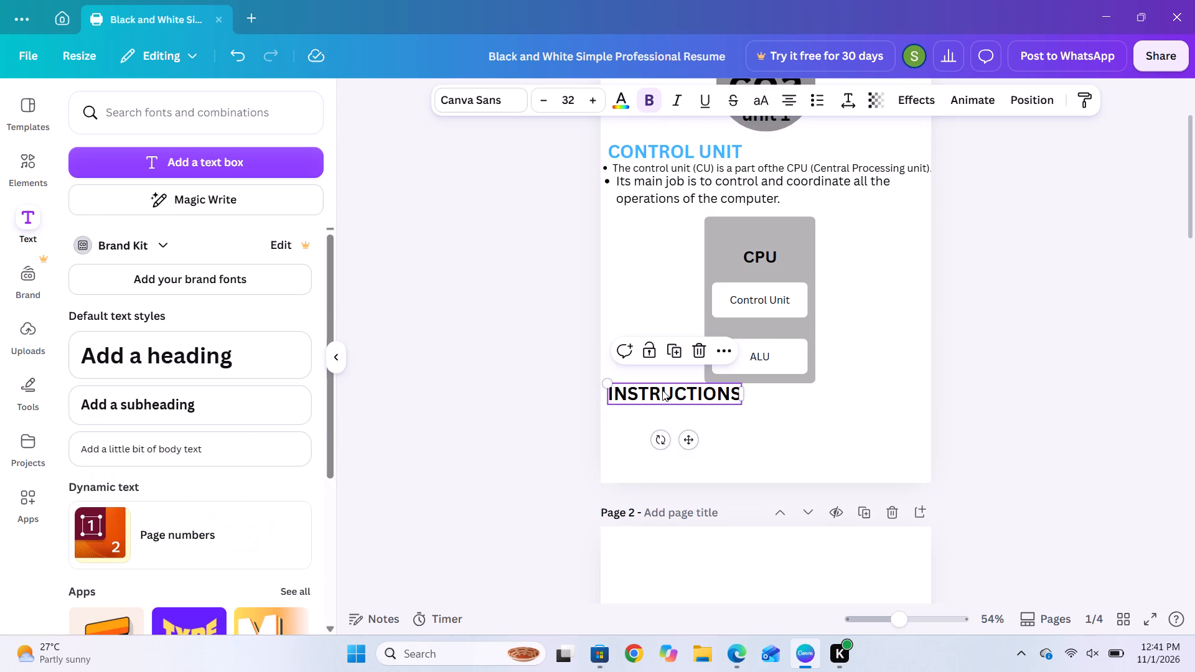
click(678, 393)
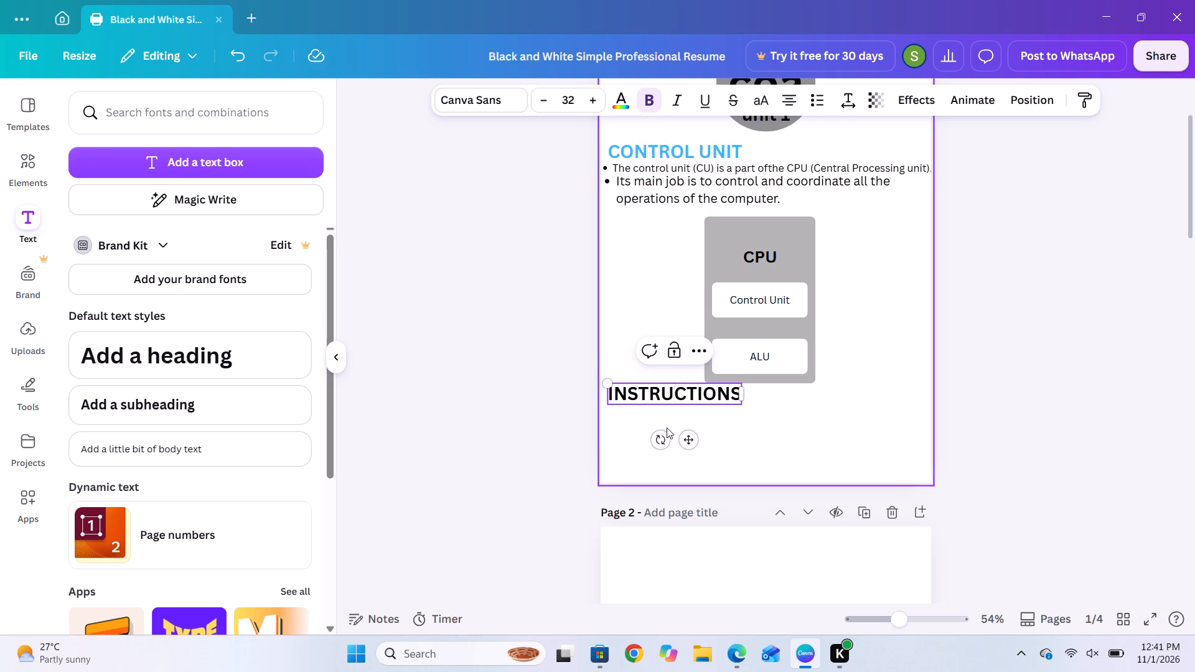
click(224, 414)
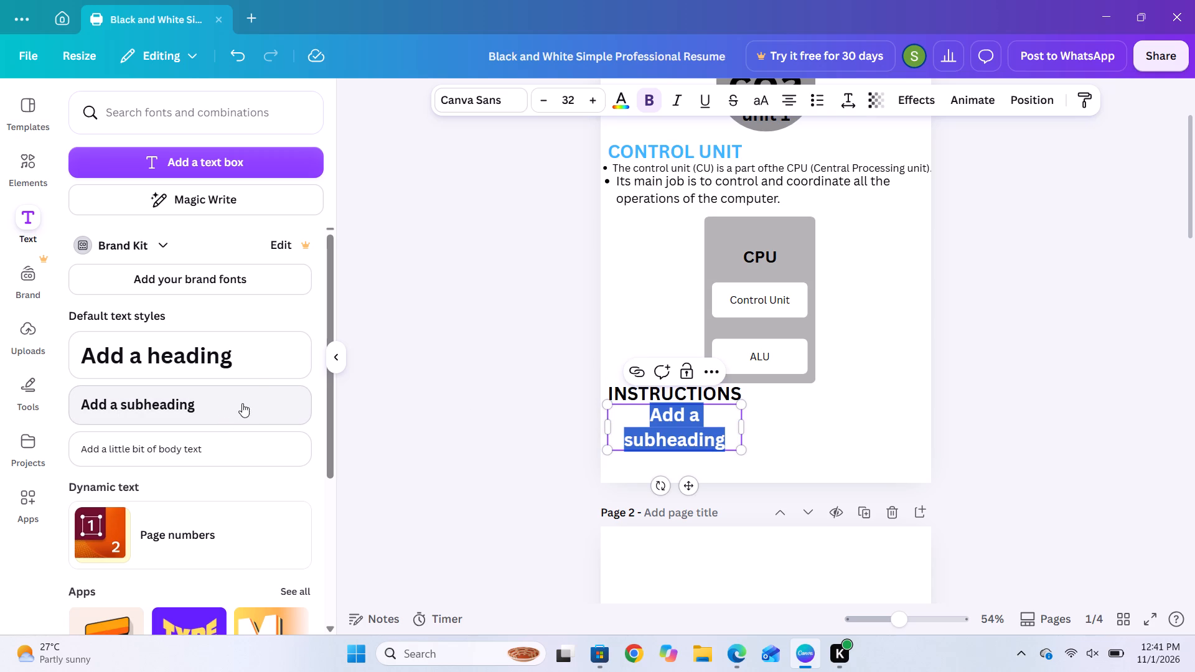
Set the new placeholder subheading's text colour to the default solid green #00bf63.
click(621, 105)
scroll(137, 525, left, 3)
click(80, 543)
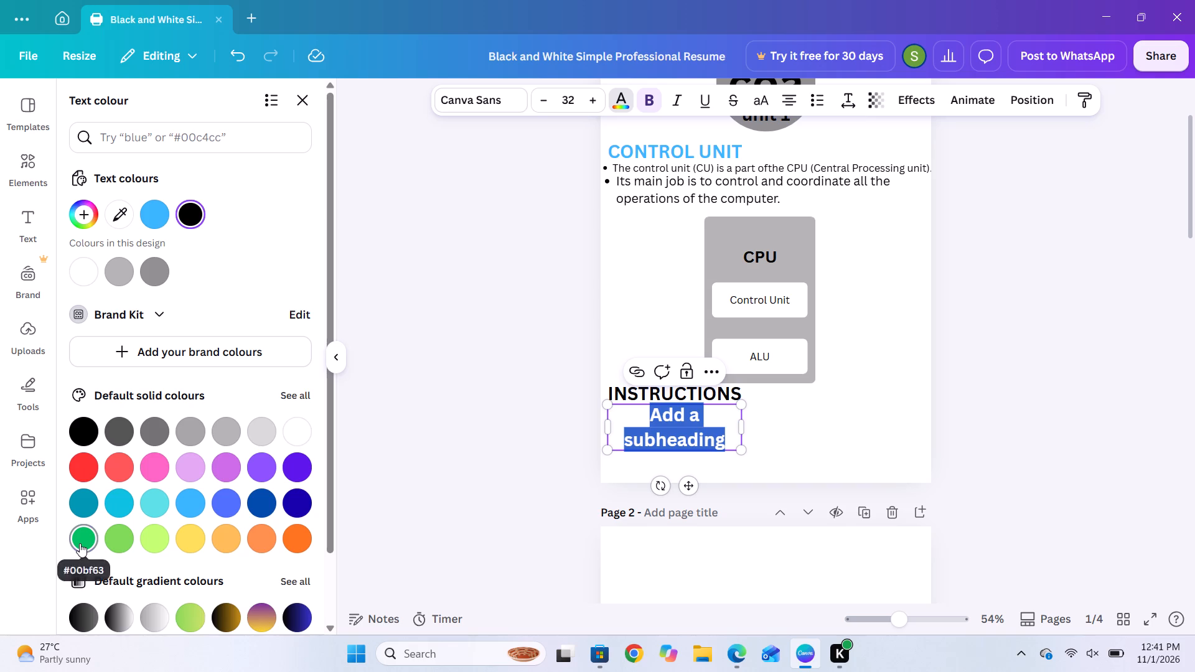
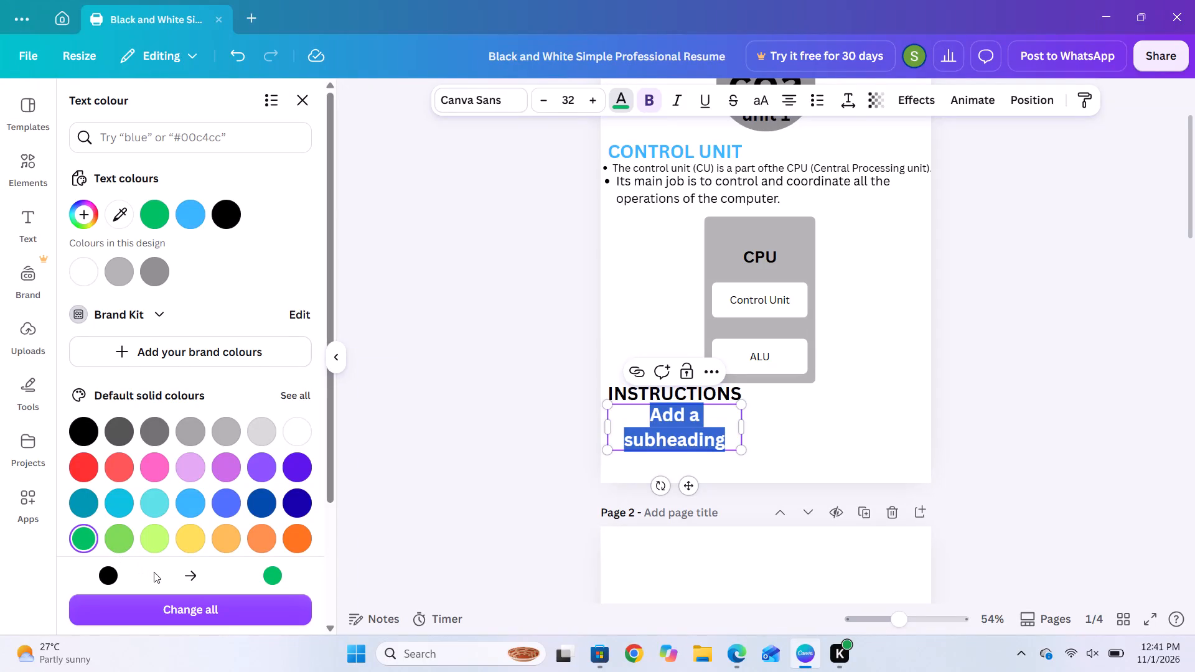
Replace the green placeholder subheading's text with INSTRUCTIONS.
click(390, 542)
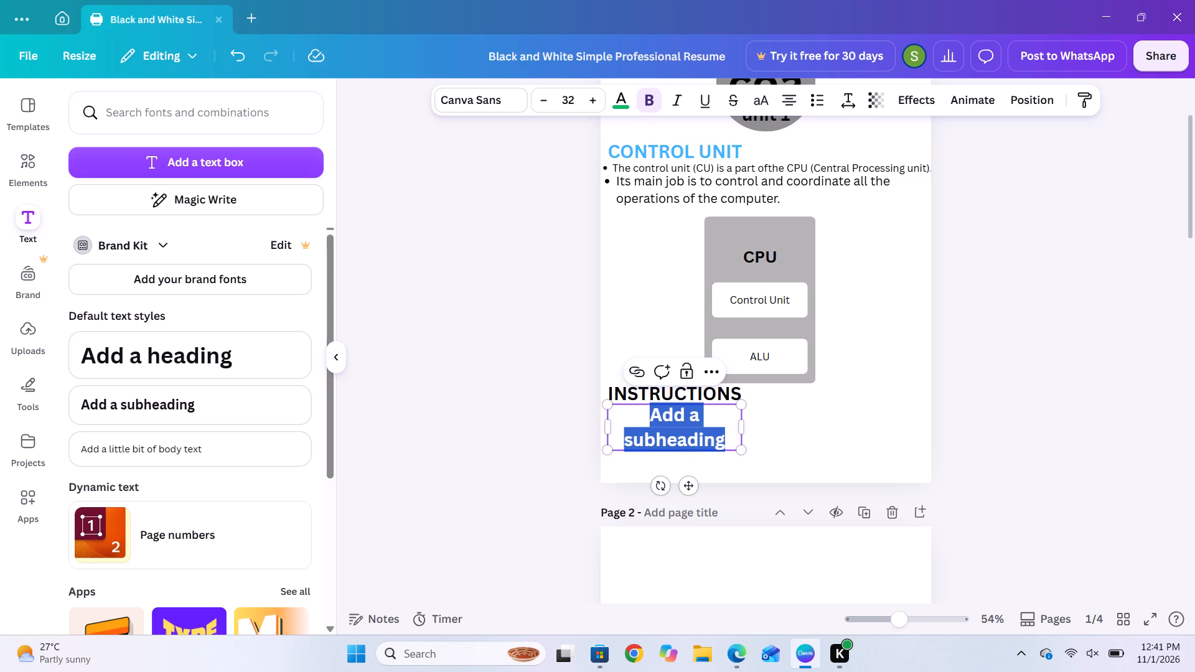
key(i)
key(i)
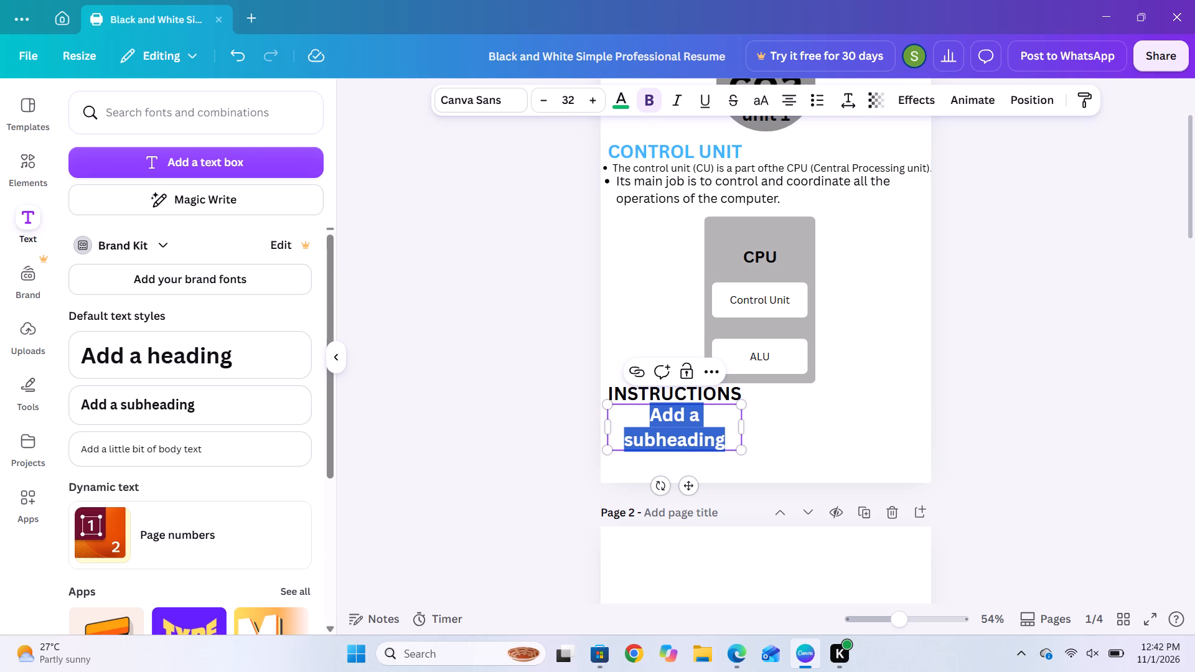
click(716, 441)
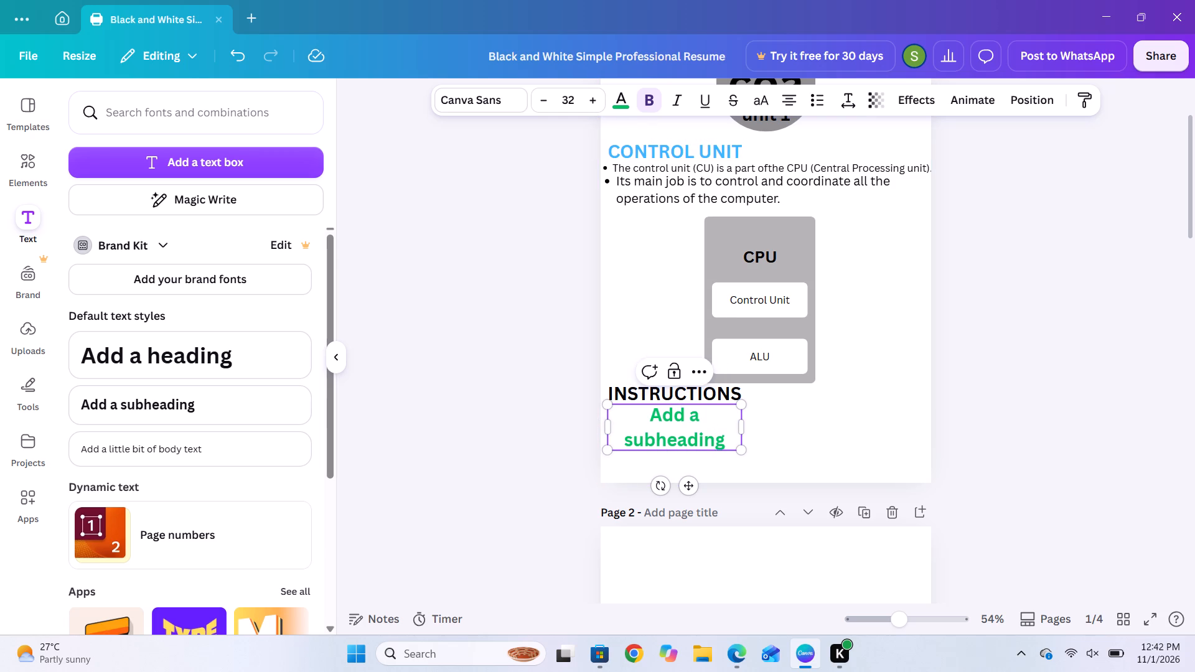
click(726, 444)
key(BackSpace)
key(BackSpace)
key(BackSpace)
key(BackSpace)
key(BackSpace)
key(BackSpace)
key(BackSpace)
key(BackSpace)
key(BackSpace)
key(BackSpace)
key(BackSpace)
key(BackSpace)
key(BackSpace)
key(BackSpace)
key(BackSpace)
key(BackSpace)
key(BackSpace)
key(BackSpace)
key(BackSpace)
key(BackSpace)
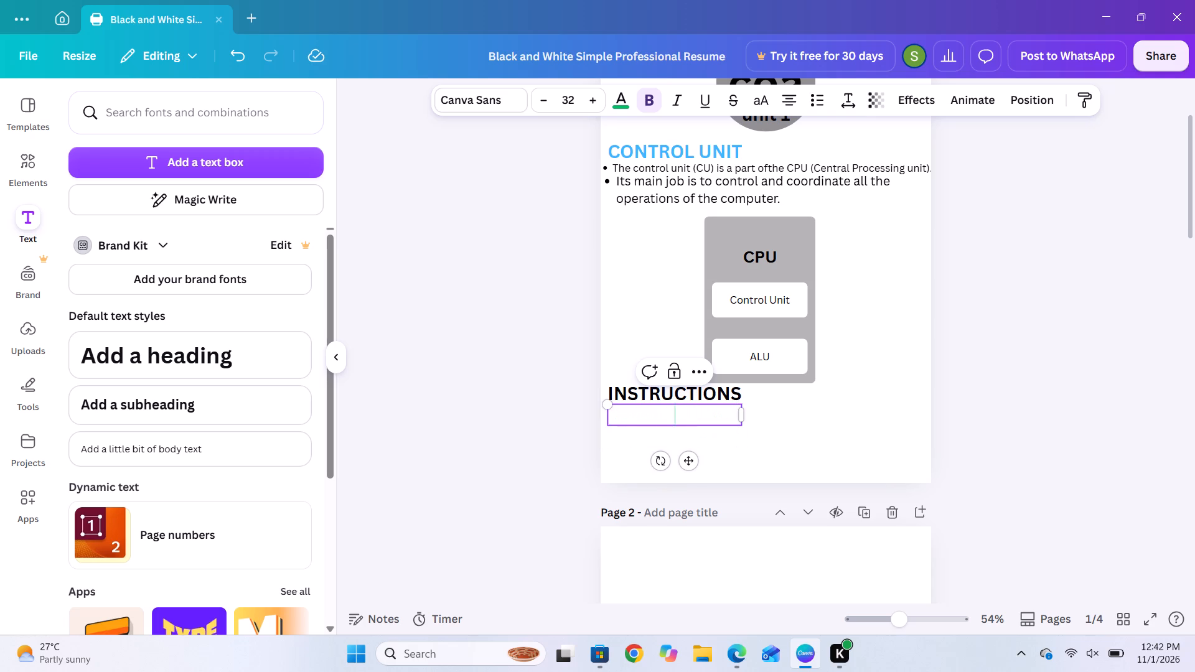
text(INSTRUCTIONS)
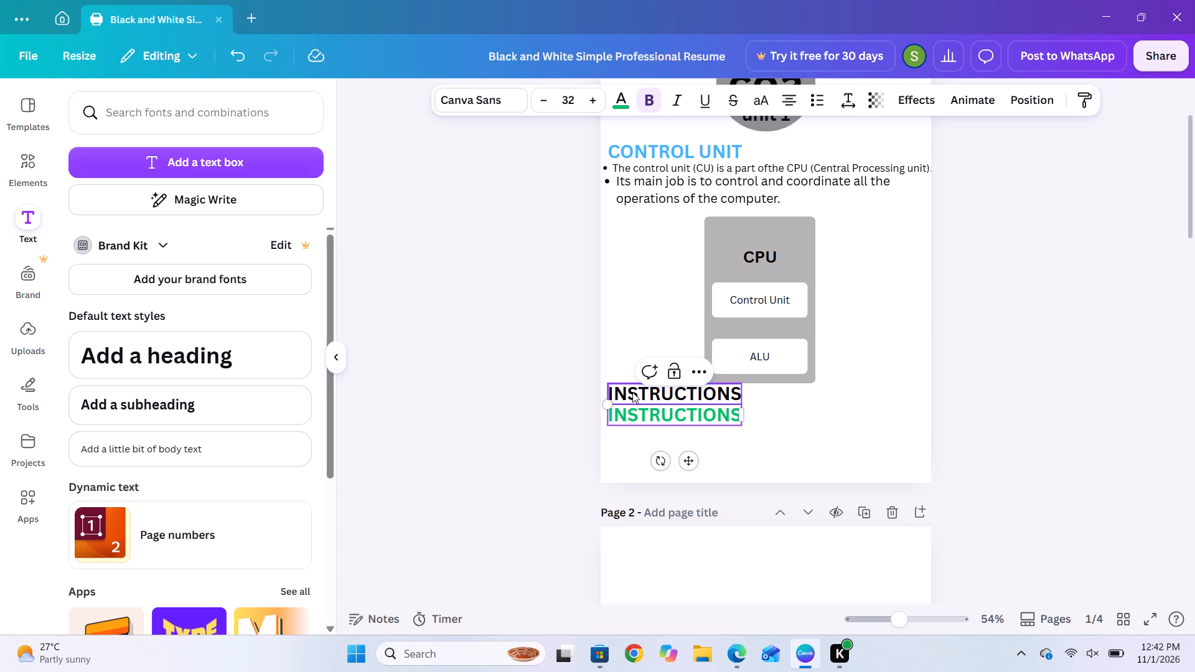
Delete the black INSTRUCTIONS subheading above the green one.
click(616, 389)
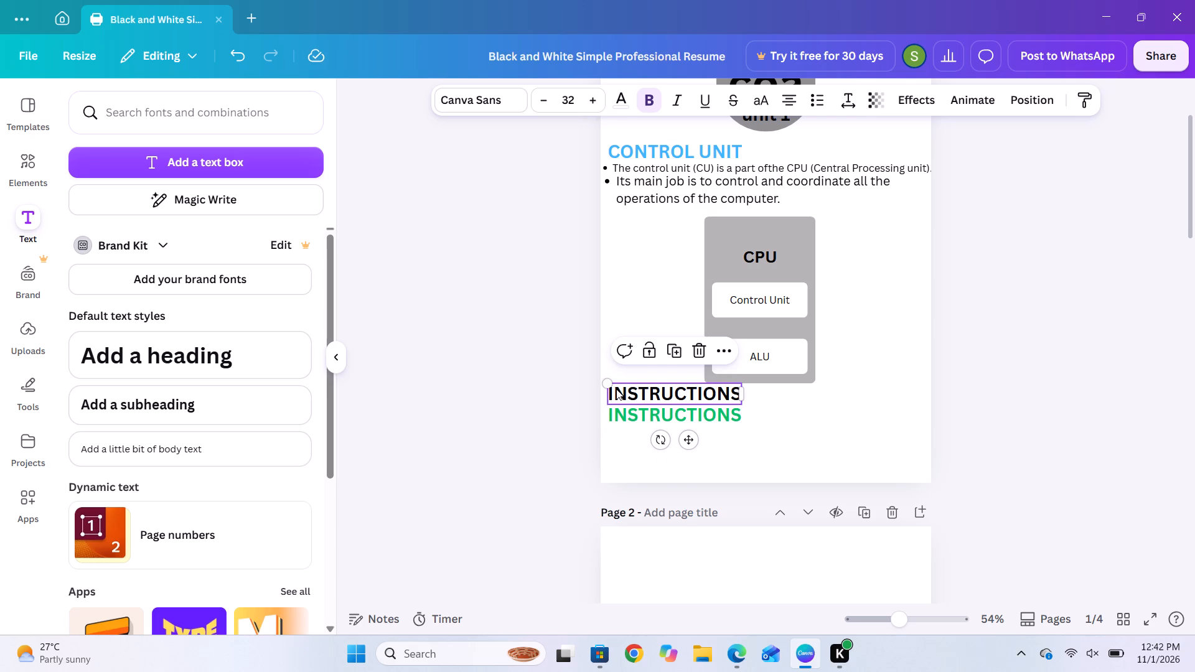
click(692, 353)
Move the green INSTRUCTIONS subheading up to just below the CPU block, left-aligned with the CONTROL UNIT heading.
drag(668, 421, 667, 407)
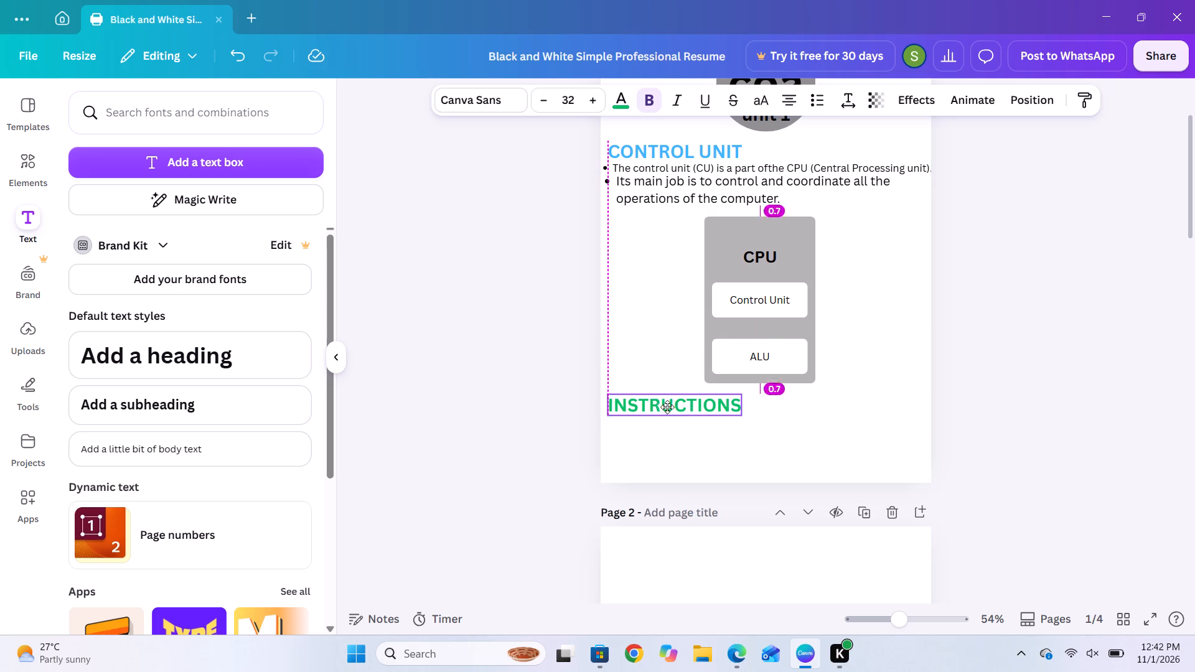
drag(667, 407, 667, 403)
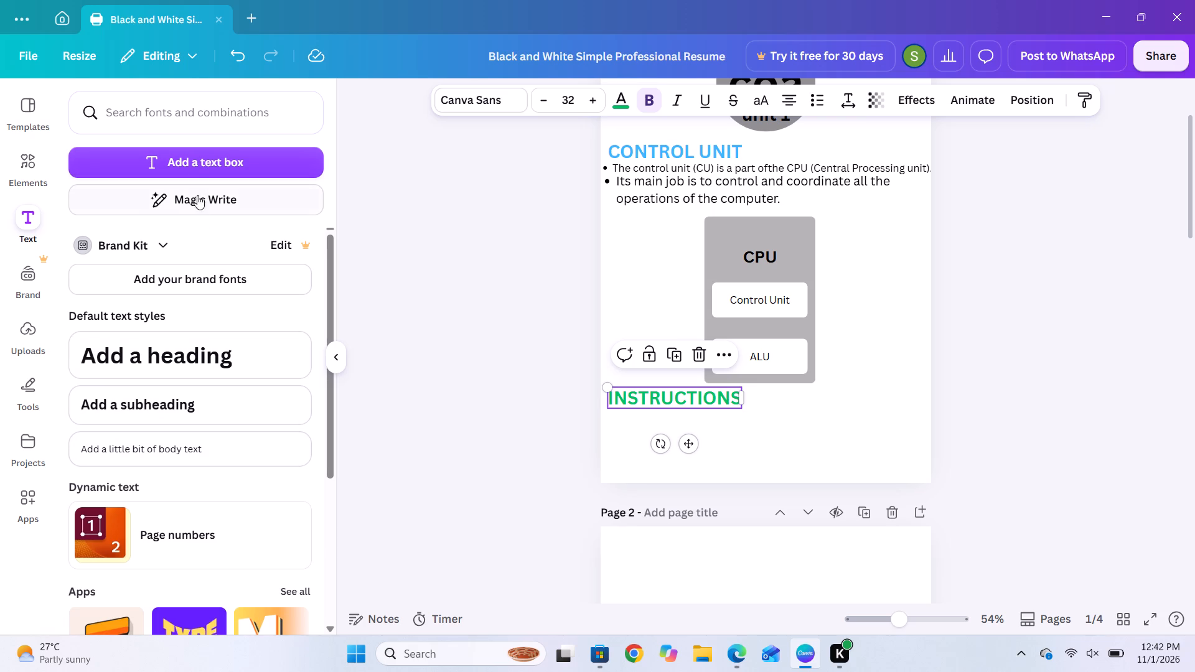
Add a body text box below INSTRUCTIONS starting with "An", and scale it up to font size 16.4.
click(202, 162)
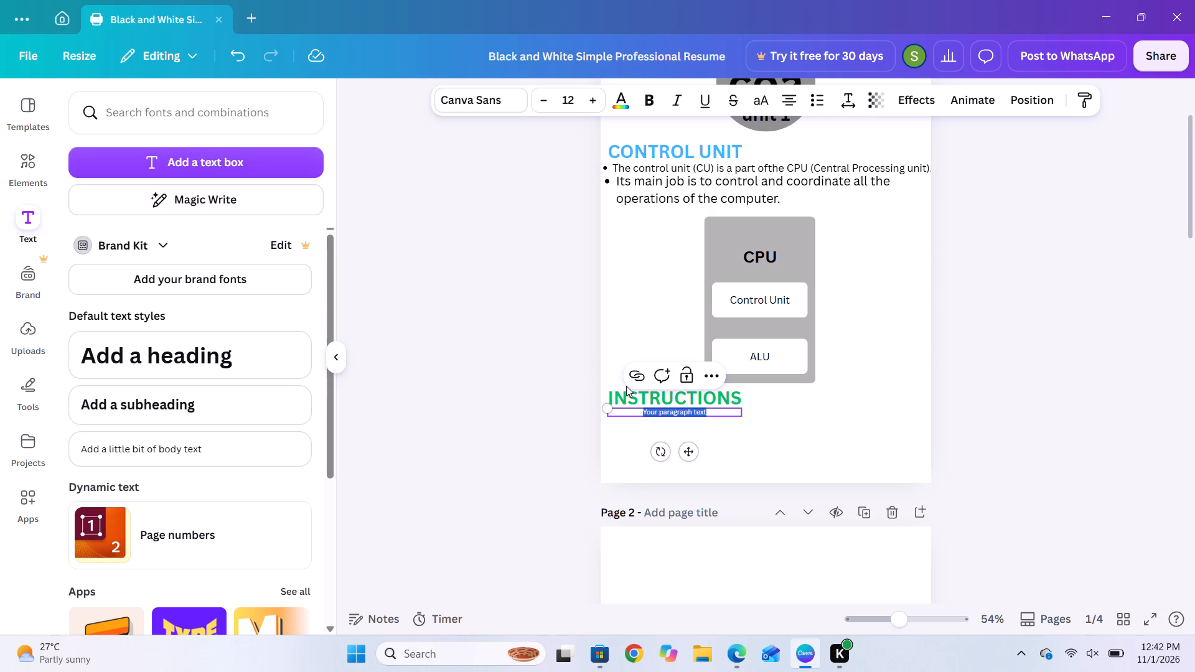
key(n)
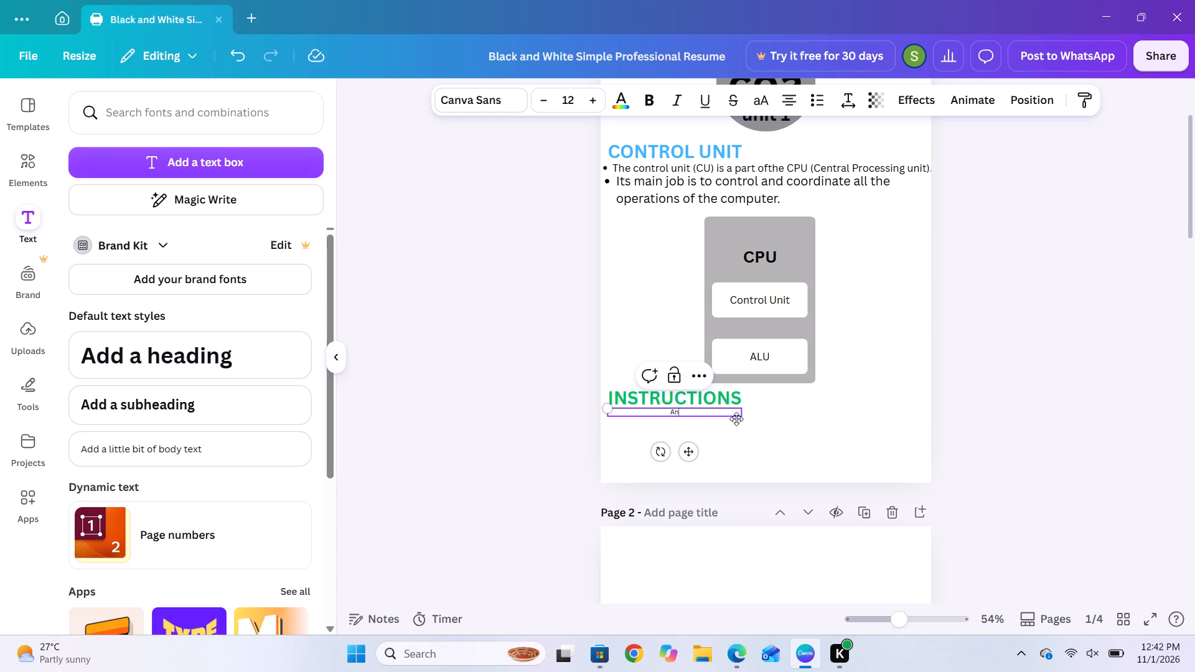
drag(741, 419, 749, 425)
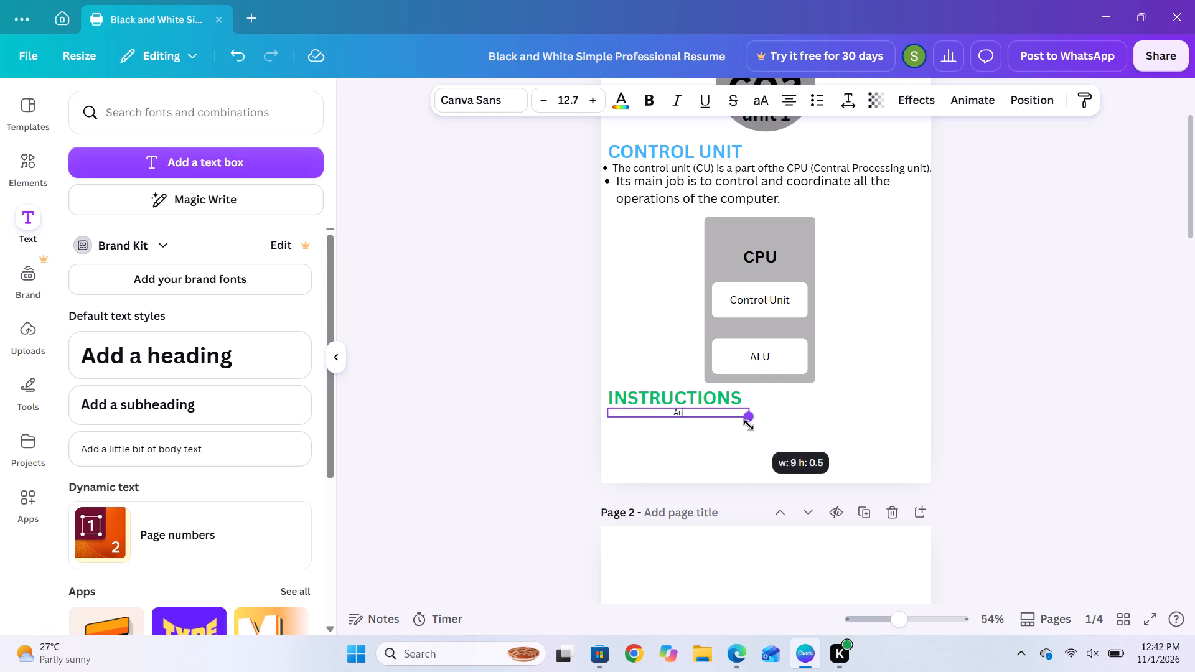
drag(749, 425, 773, 447)
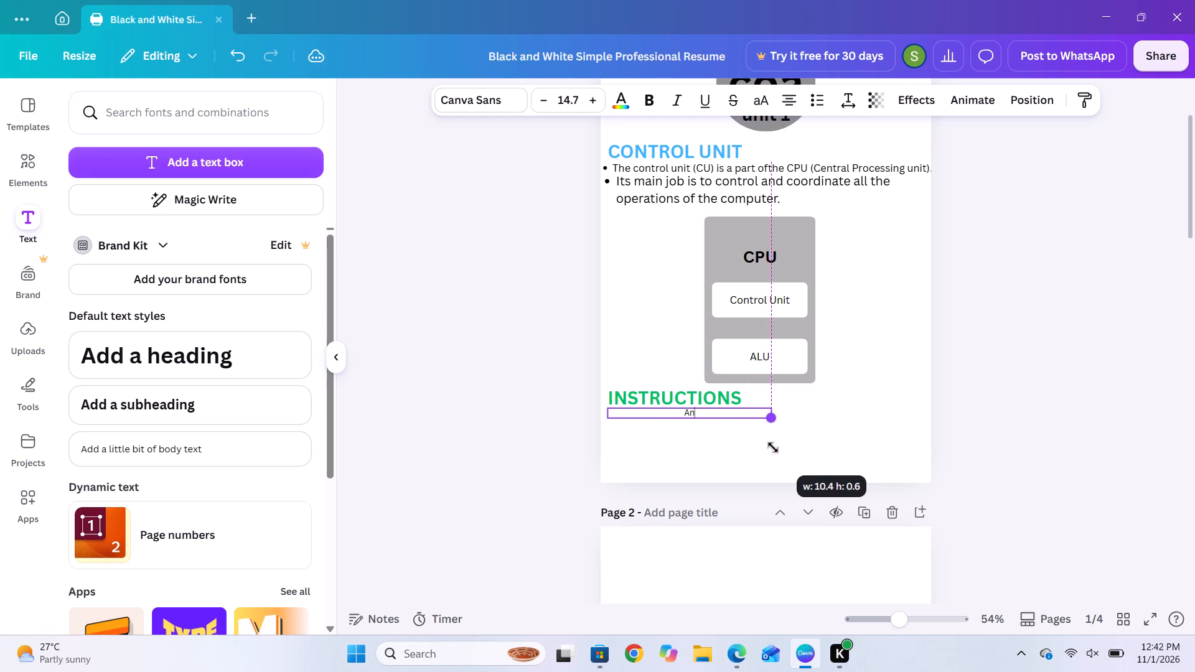
drag(773, 447, 778, 451)
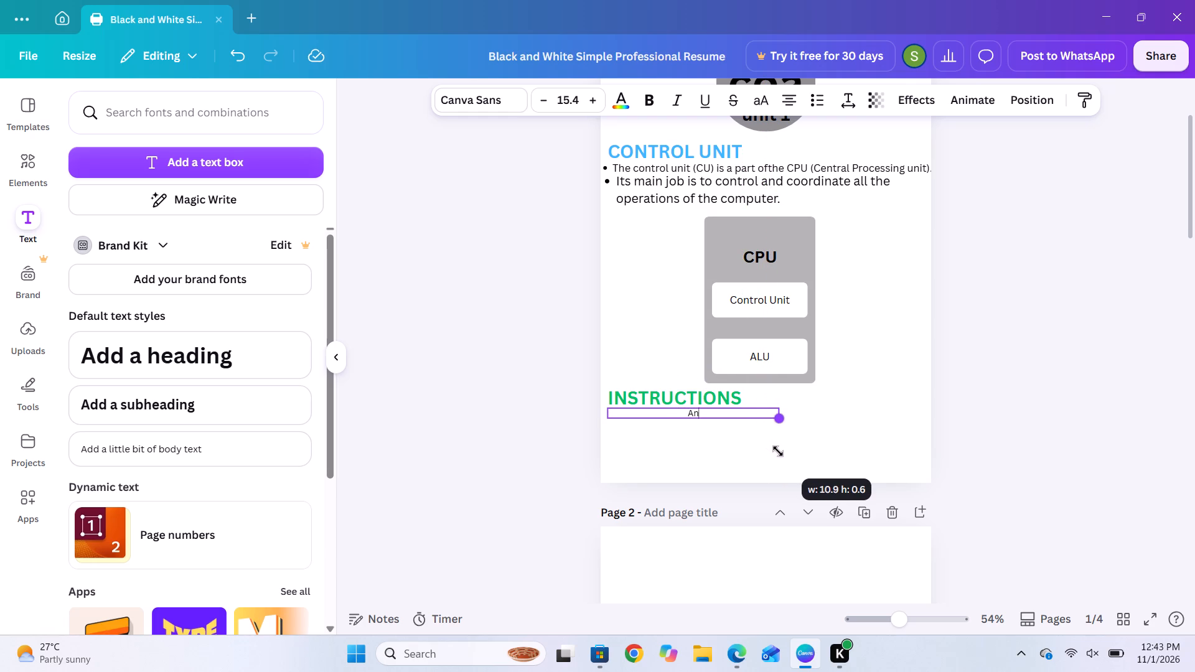
drag(778, 451, 784, 453)
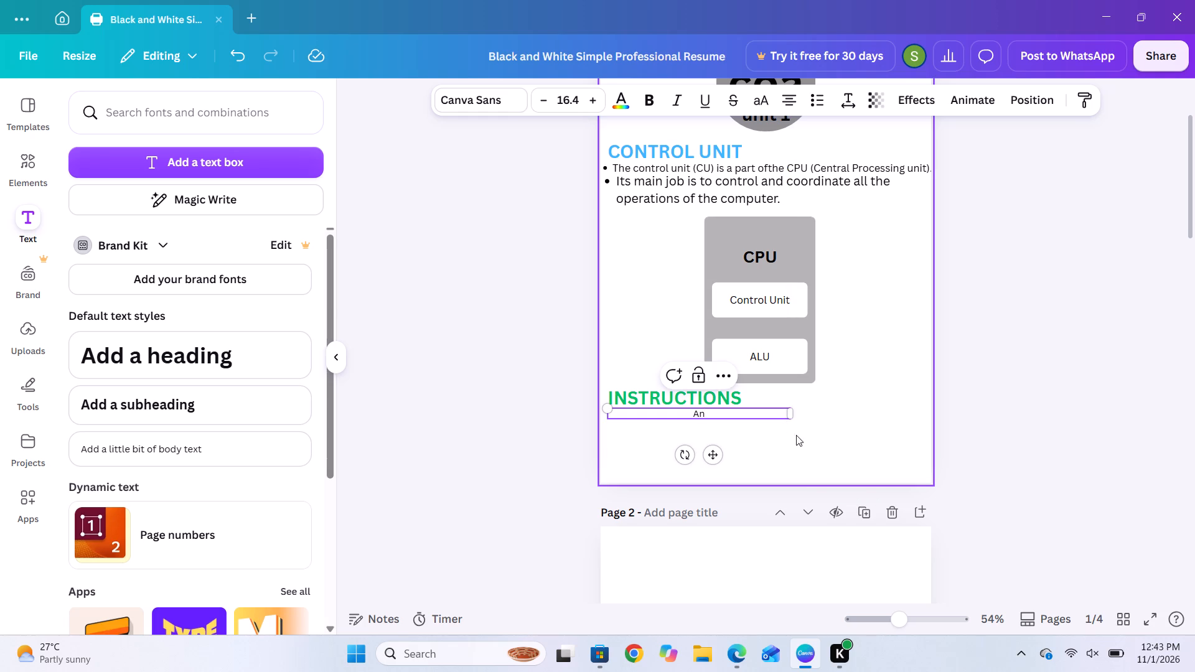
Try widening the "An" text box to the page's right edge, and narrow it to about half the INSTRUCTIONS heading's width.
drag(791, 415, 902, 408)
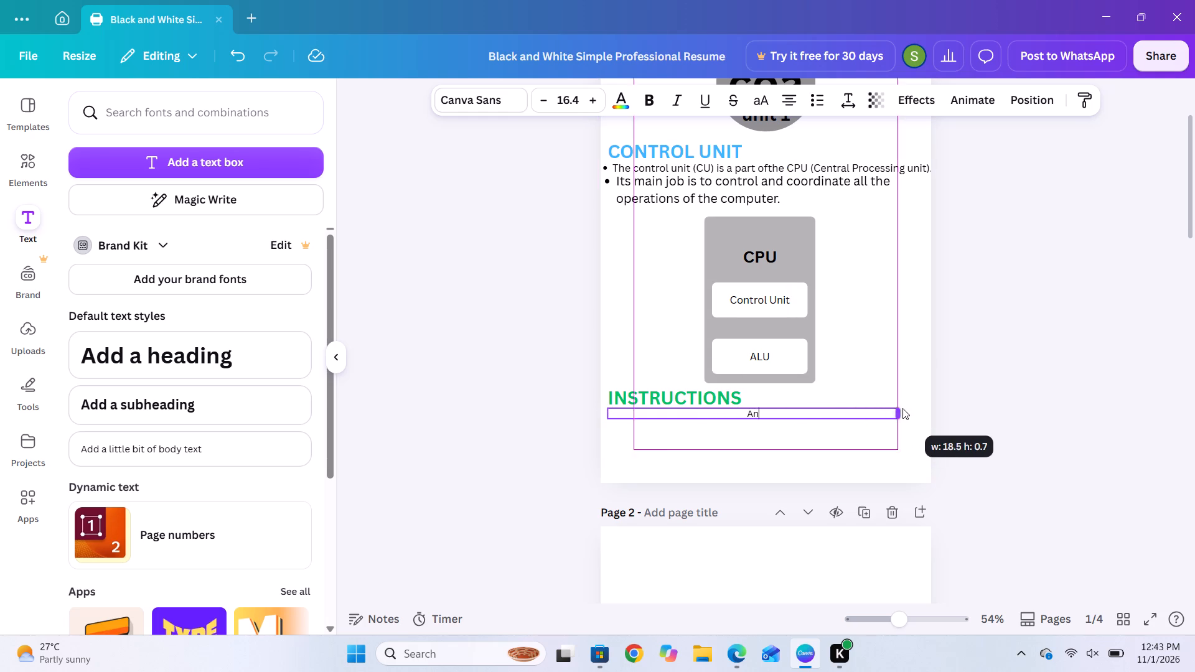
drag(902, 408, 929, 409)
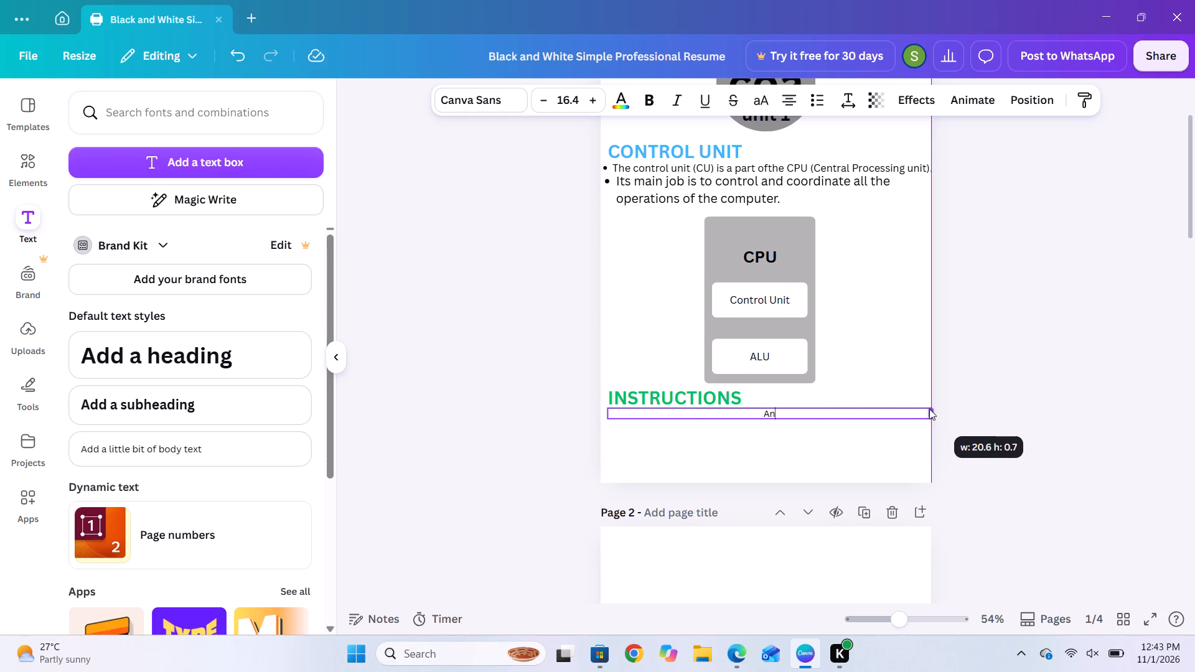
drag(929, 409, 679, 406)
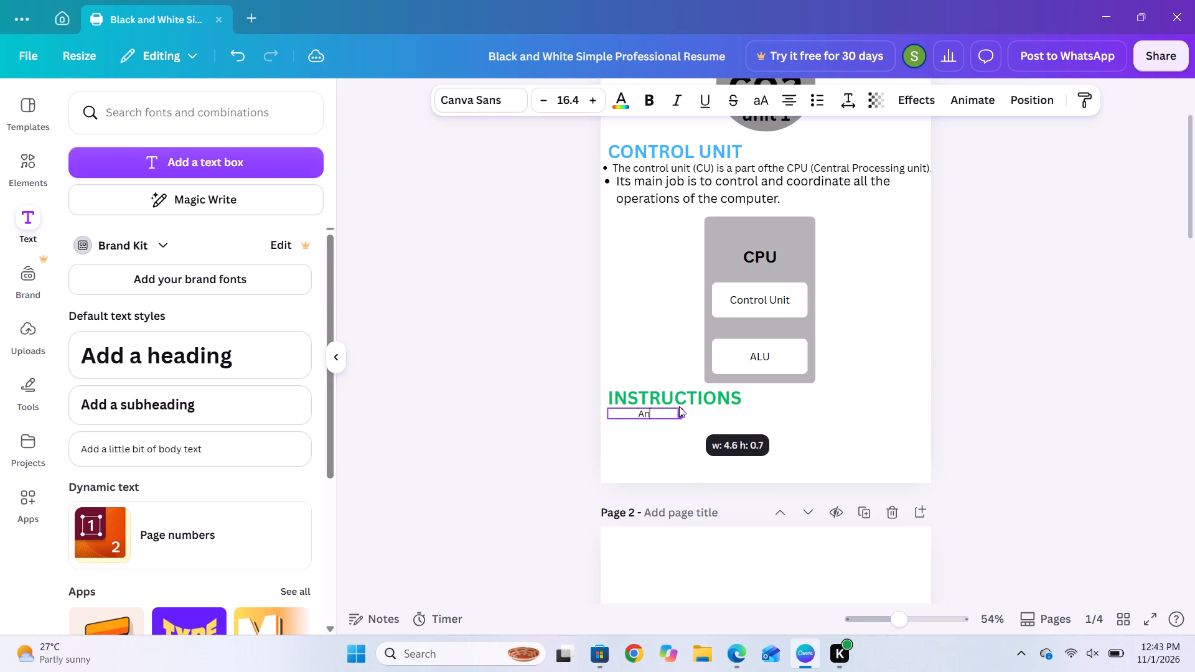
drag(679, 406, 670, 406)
Continue the body text so it reads "An instruction".
key(space)
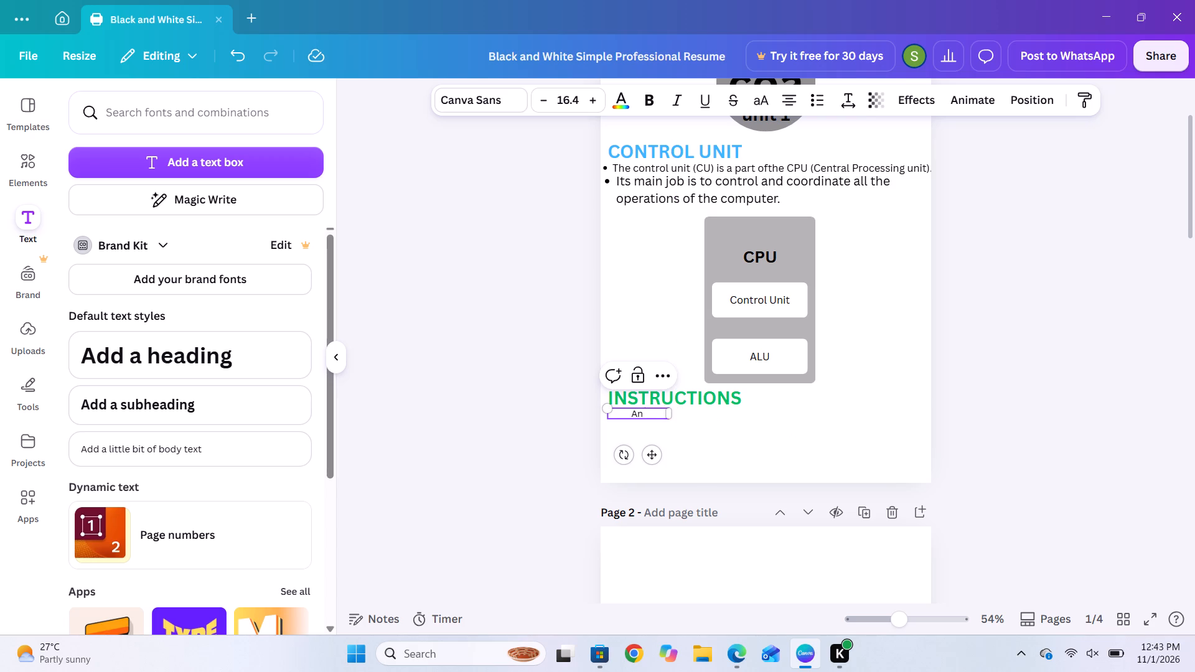
text(in)
text(stri)
key(BackSpace)
text(uc)
text(tio)
key(n)
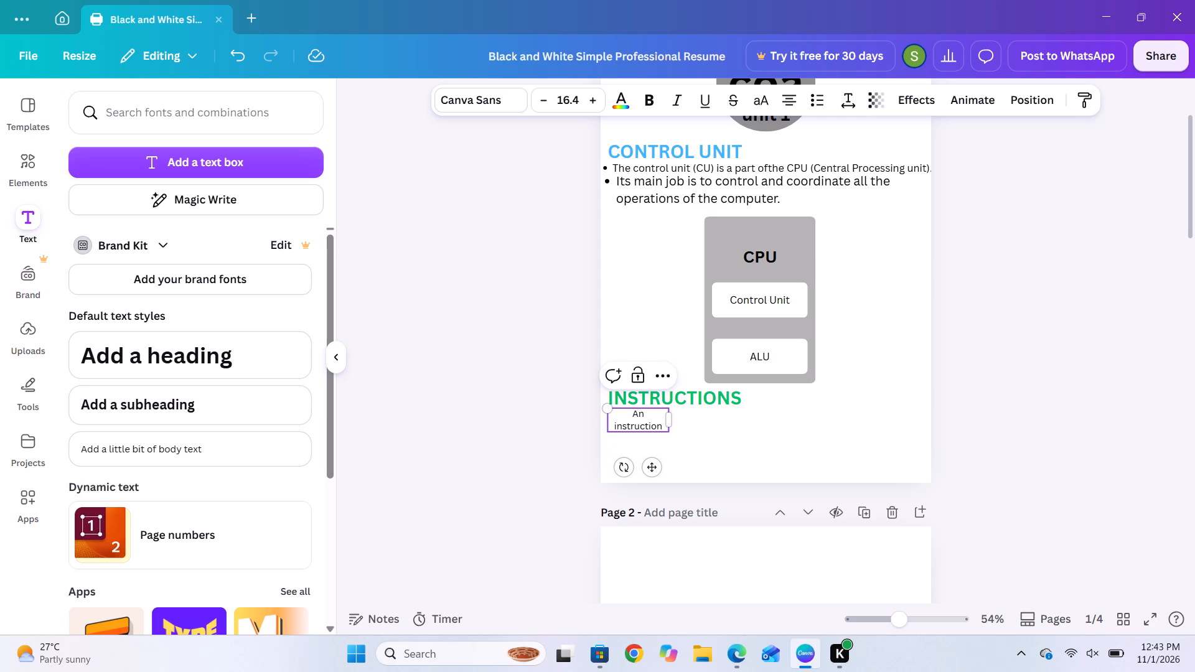
Widen the "An instruction" text box to the page's right edge and deselect it.
click(673, 418)
drag(673, 418, 934, 390)
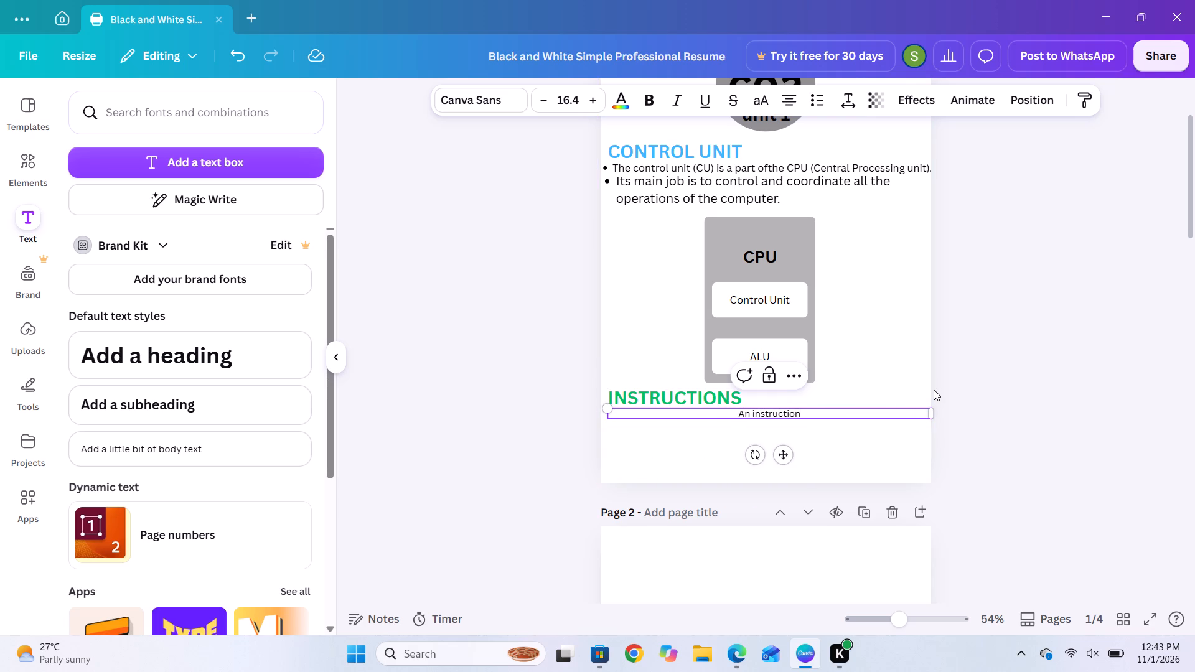
drag(934, 390, 1010, 397)
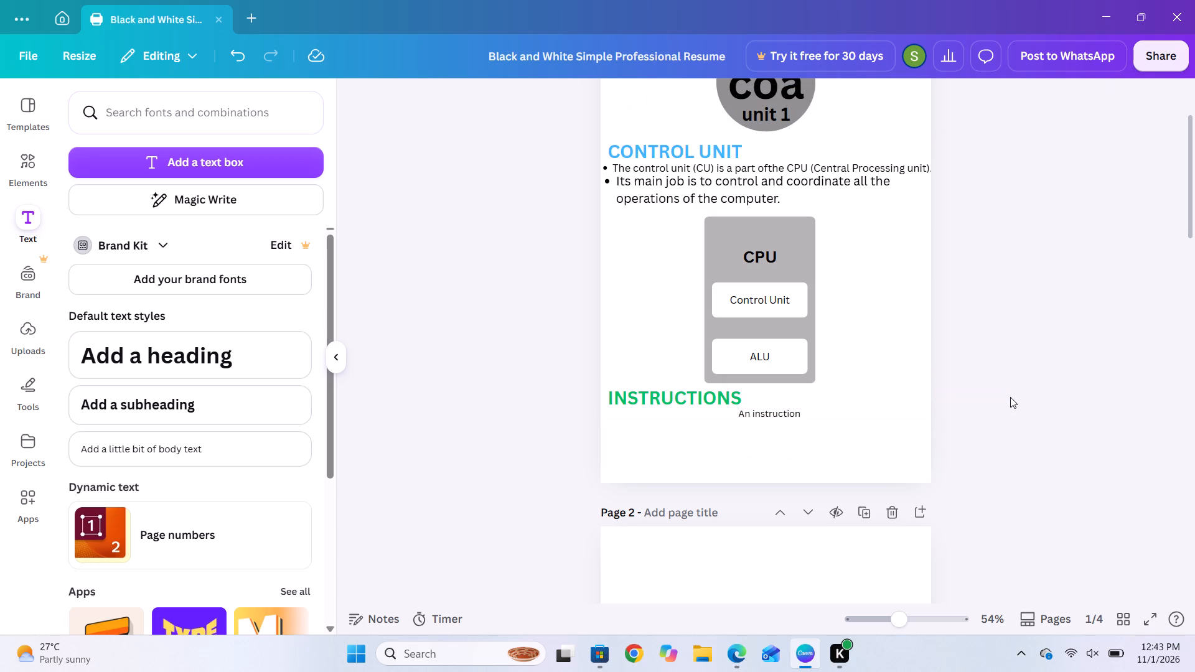
Try to continue the "An instruction" line with "command given t a computer".
click(855, 412)
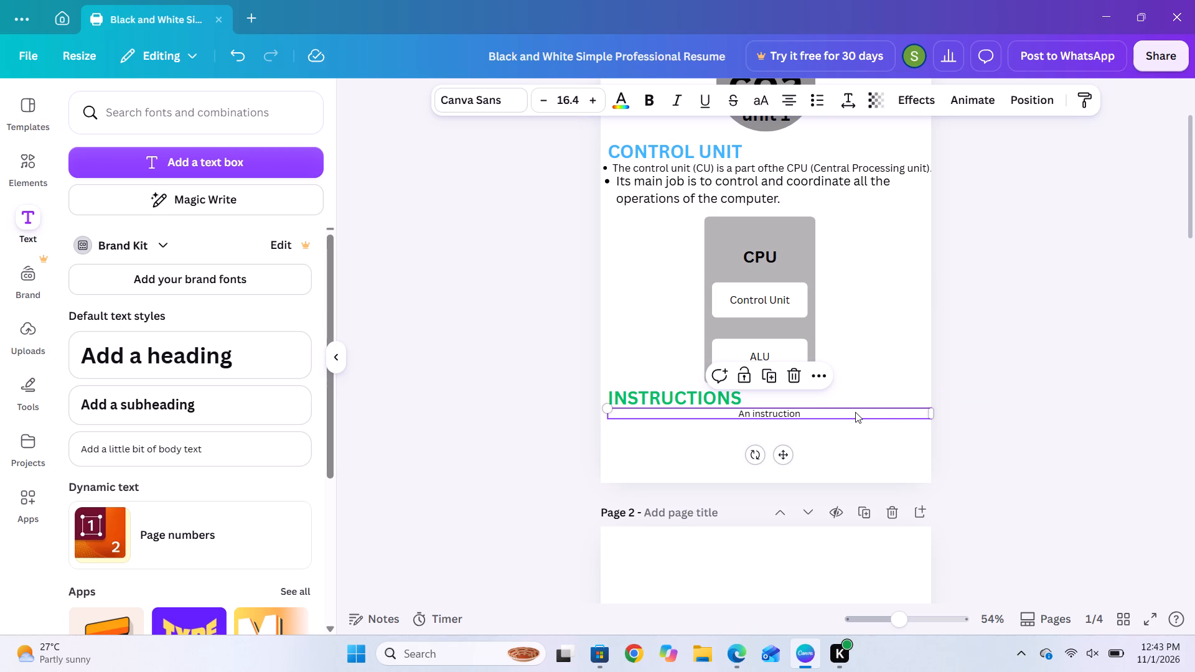
key(space)
text(comm)
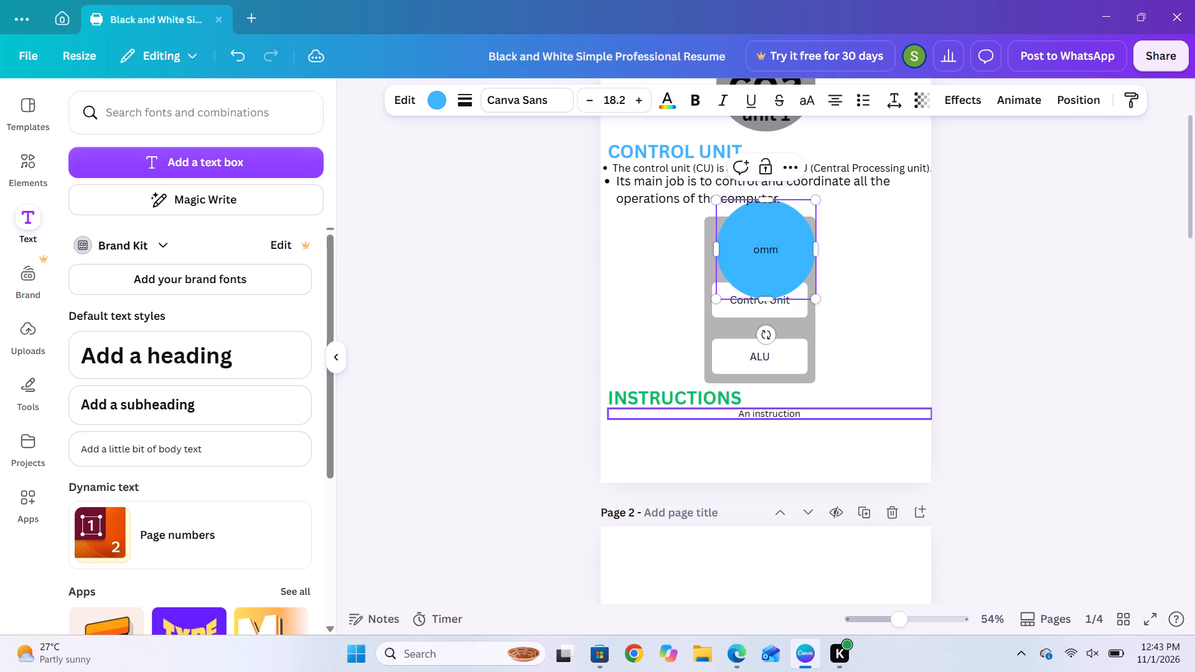
text(and given t a compu)
text(ter)
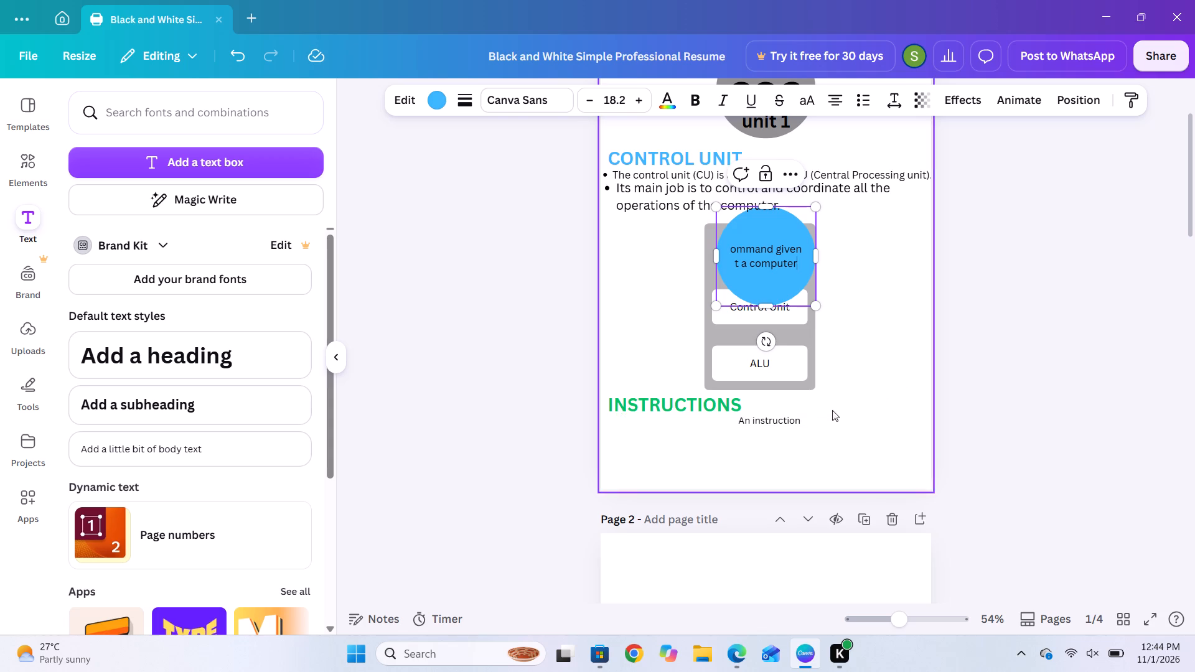
Extend the body text below INSTRUCTIONS to read "An instruction is a command given to a computer".
double_click(816, 415)
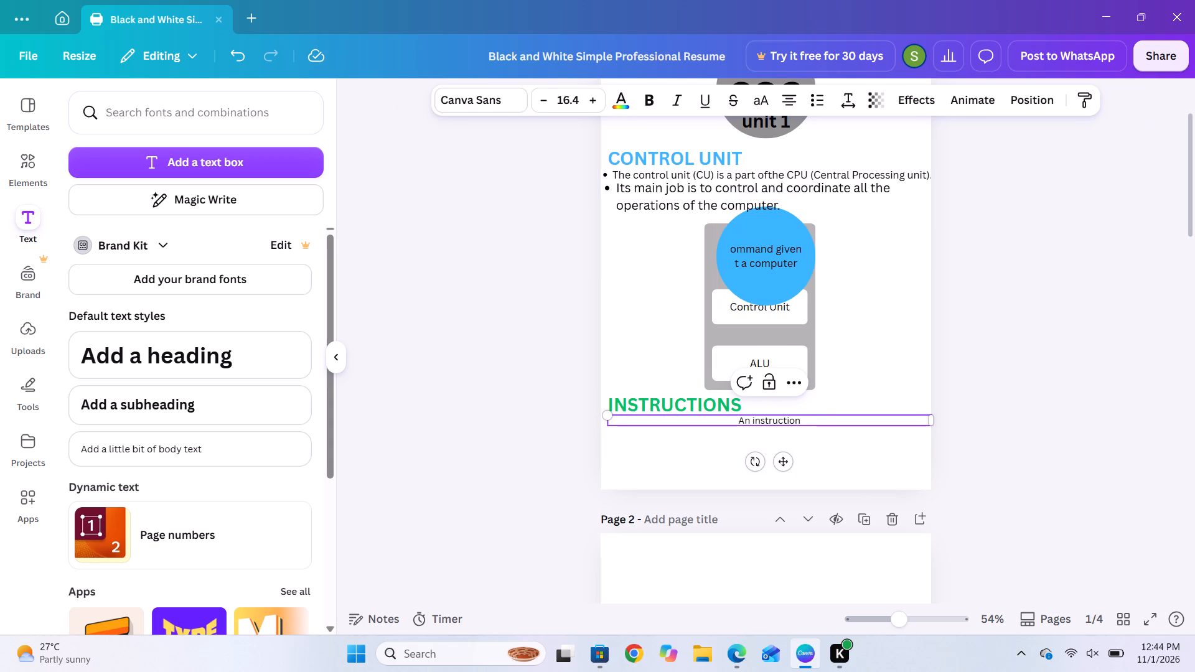
key(space)
text(is a command given to a co)
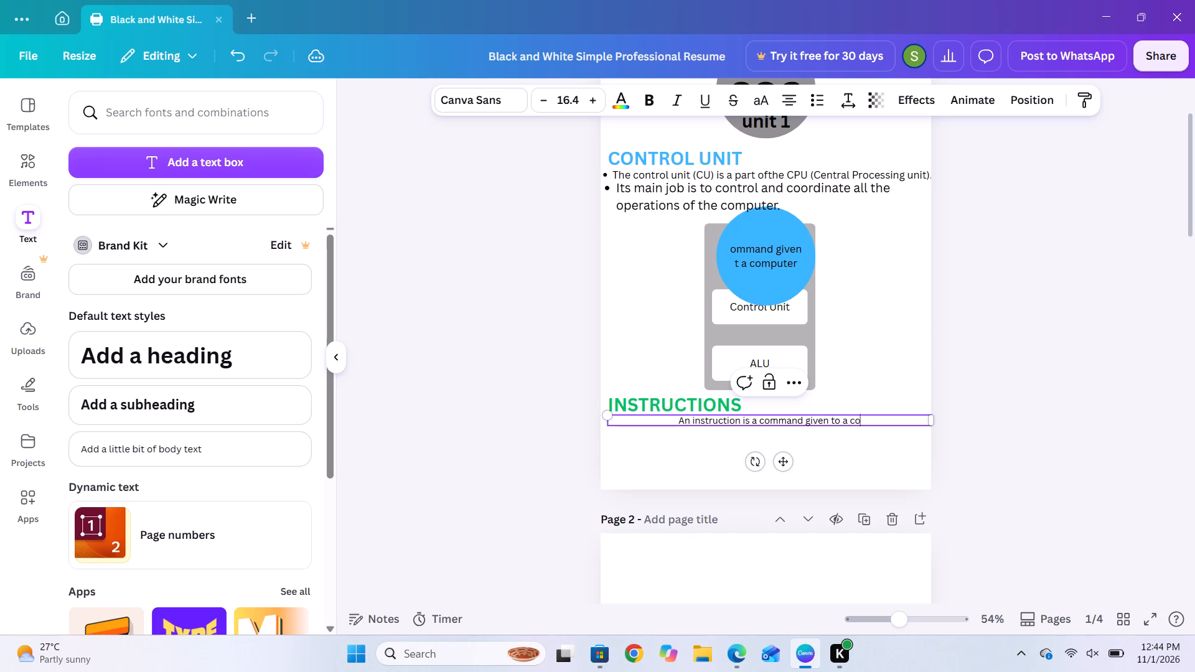
text(mpur)
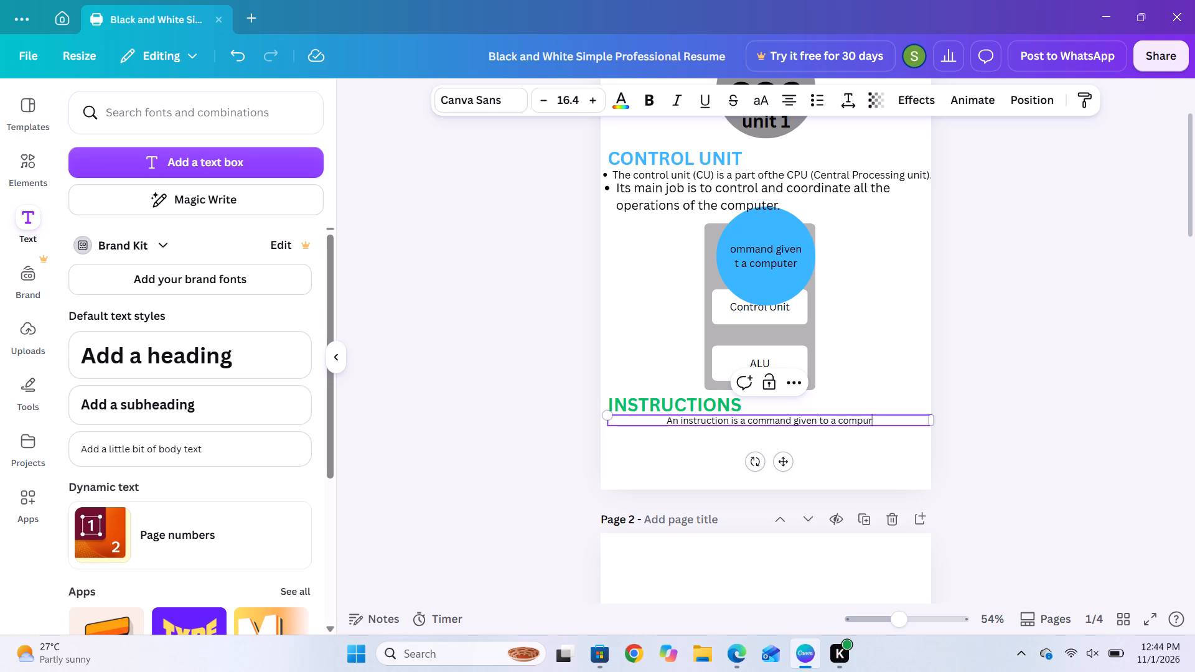
key(BackSpace)
text(tr)
key(BackSpace)
text(er)
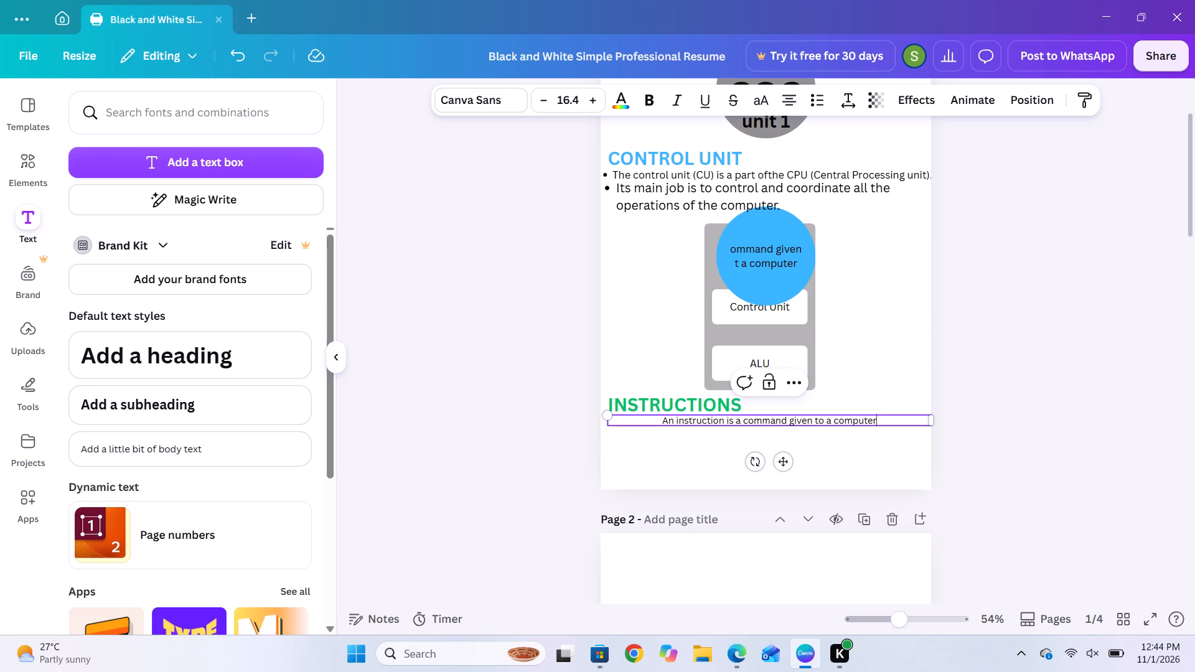
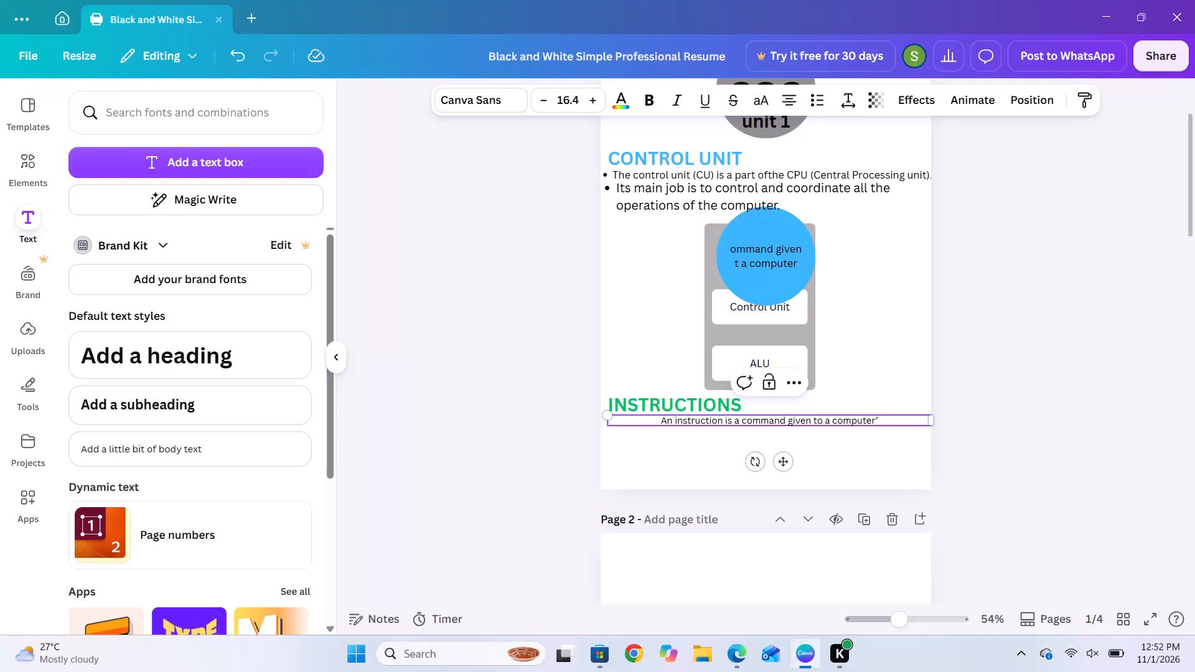
Continue the INSTRUCTIONS body text after "computer'" with "s processor that tells it what operatio".
key(s)
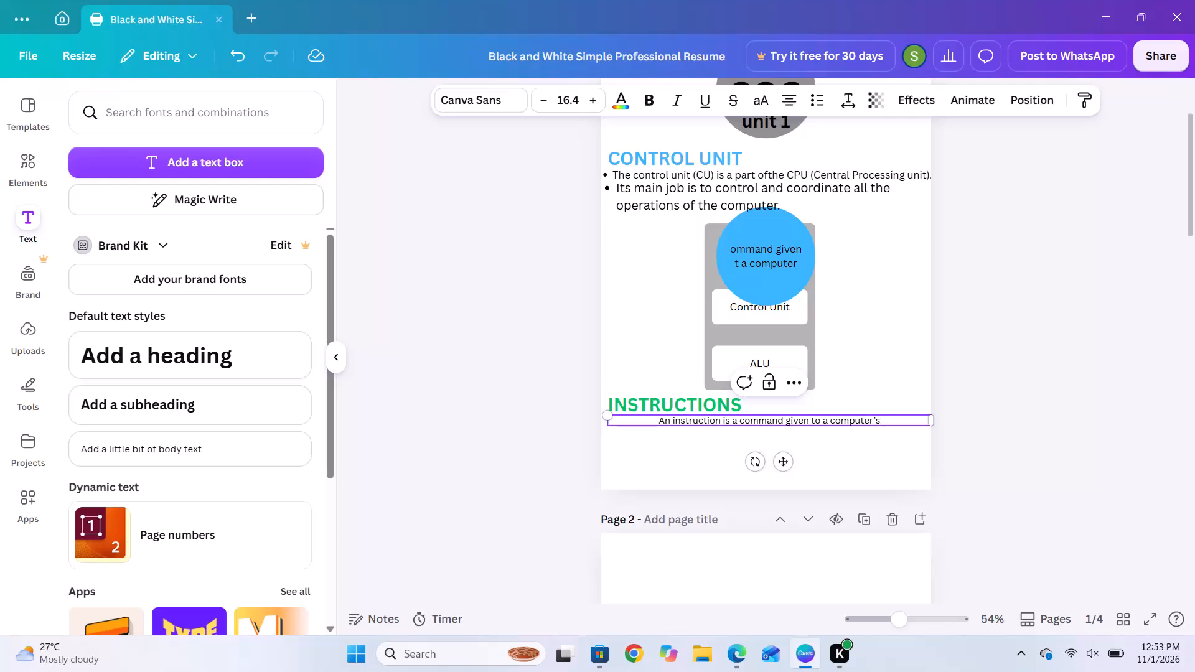
key(space)
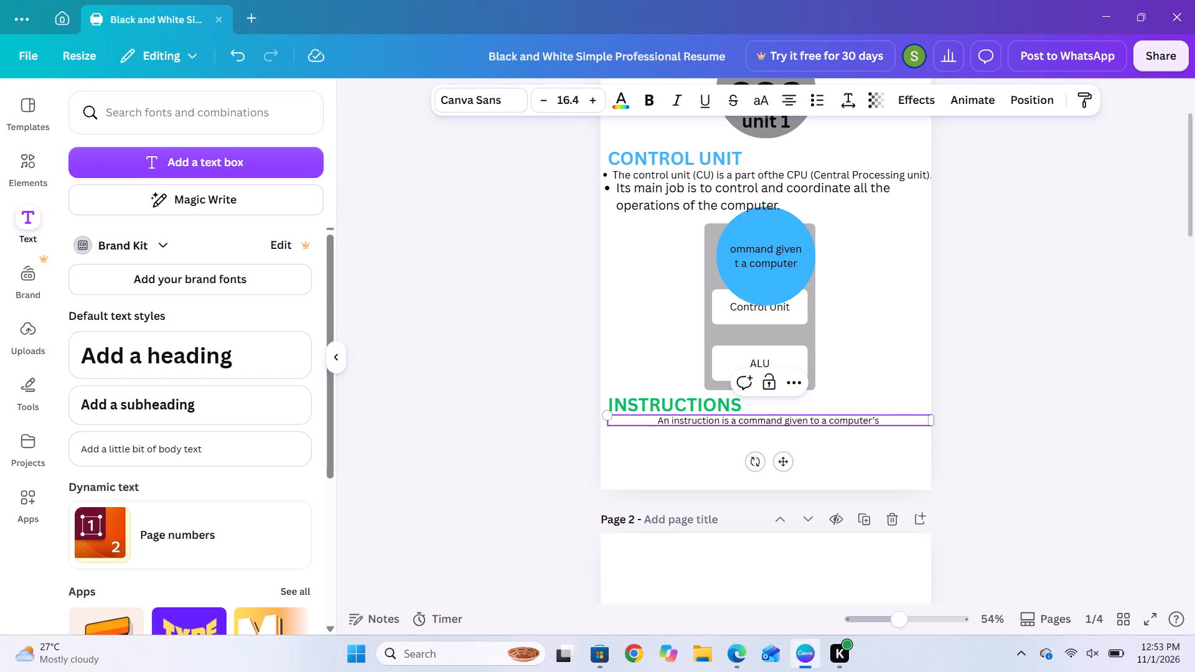
text(processor tha)
key(space)
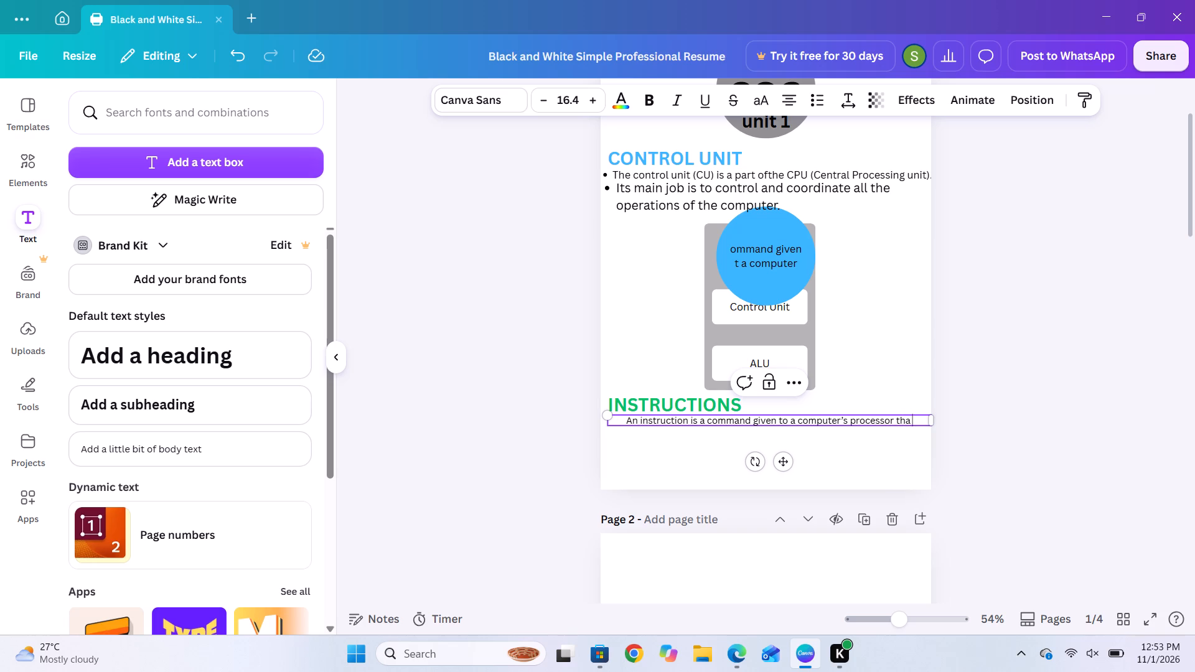
text(t)
key(space)
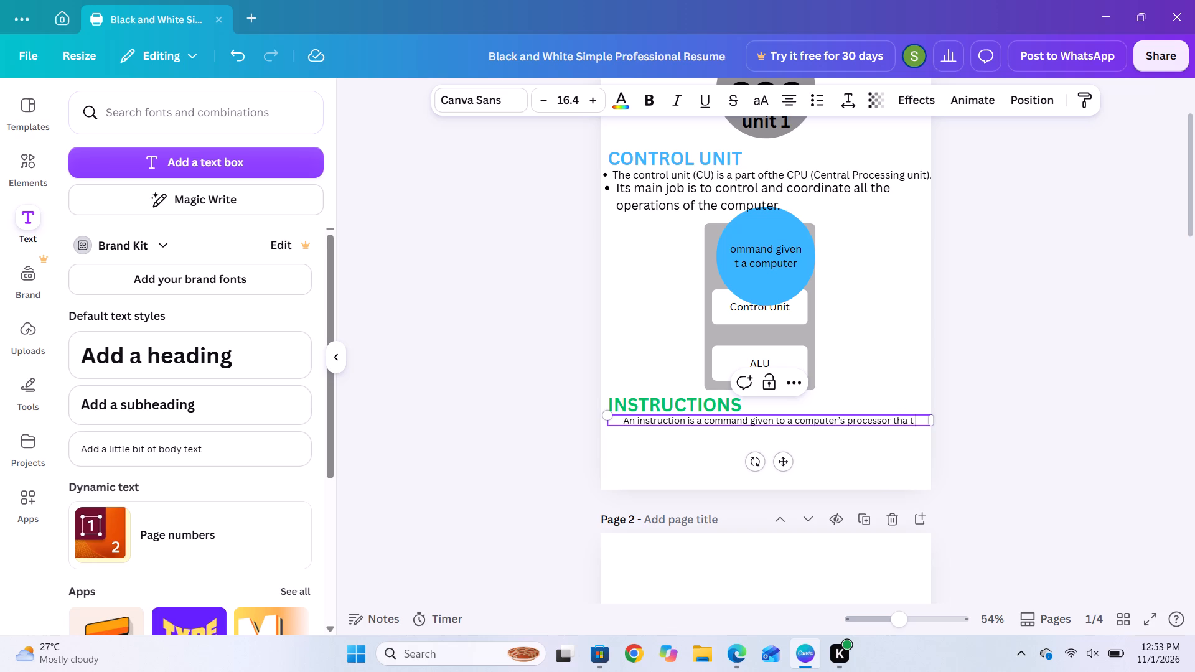
key(BackSpace)
key(BackSpace)
key(BackSpace)
text(t tells)
key(space)
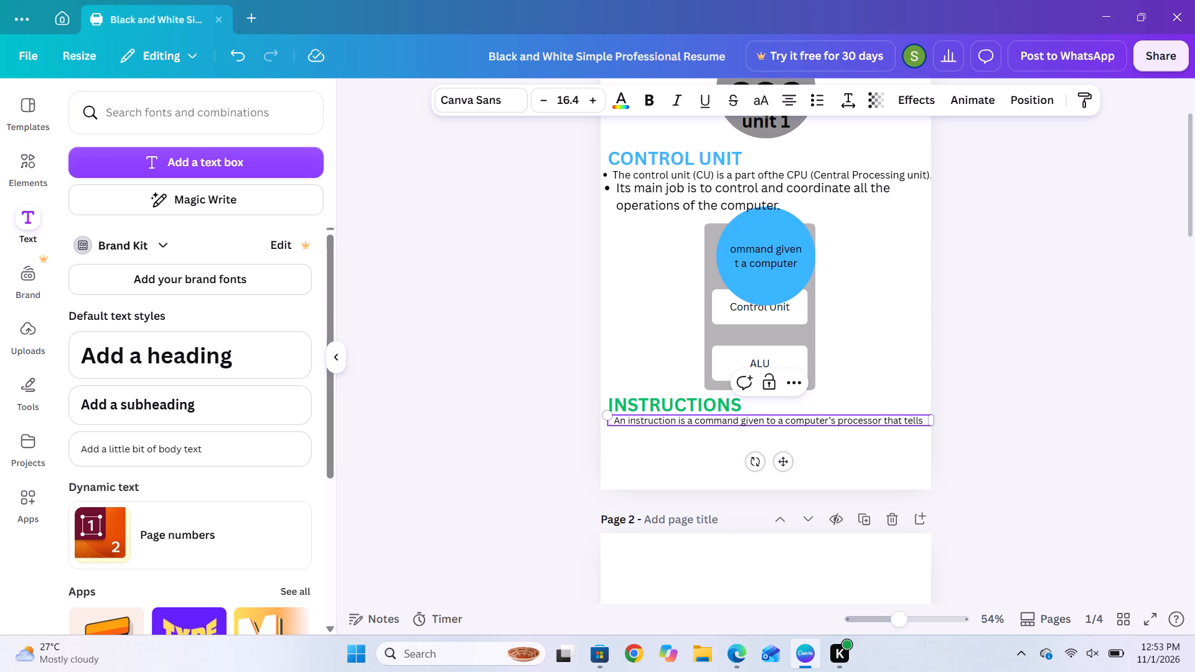
text(it what)
key(space)
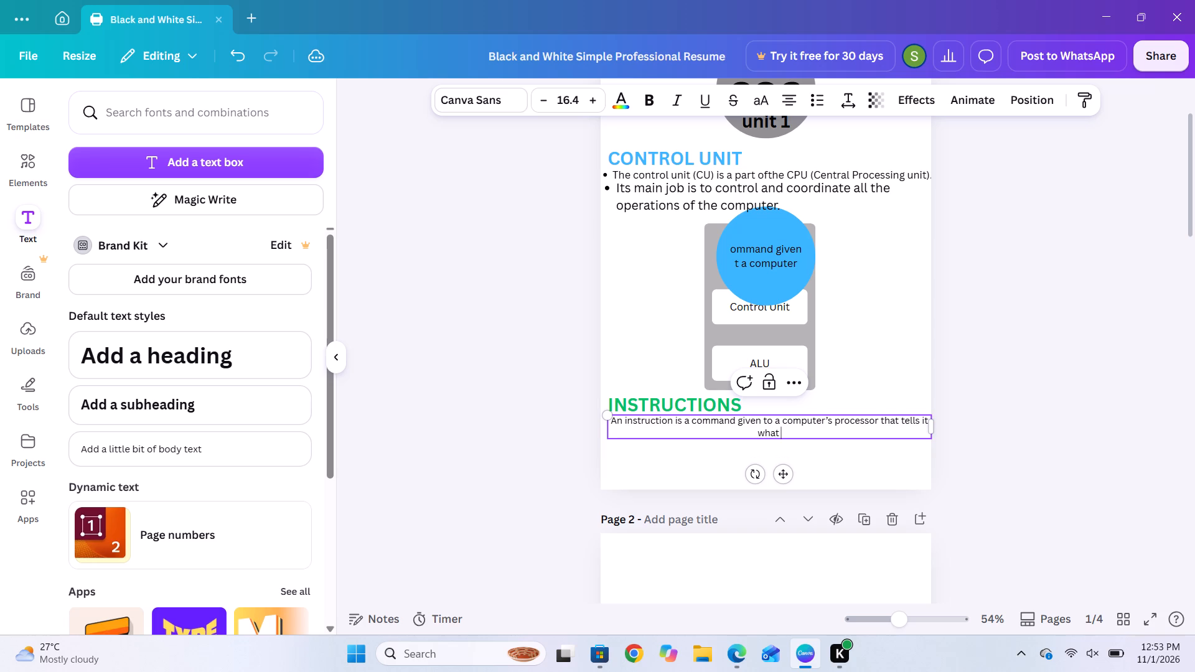
text(operatiom)
key(BackSpace)
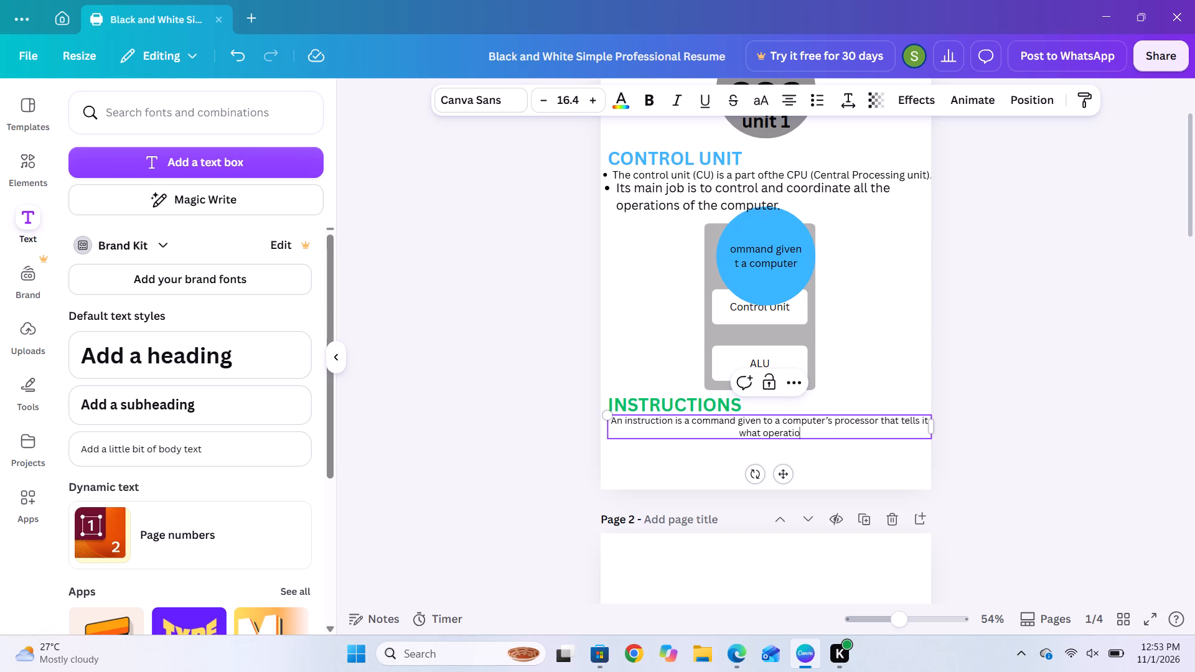
Delete the blue circle that covers the CPU label in the block diagram.
click(775, 273)
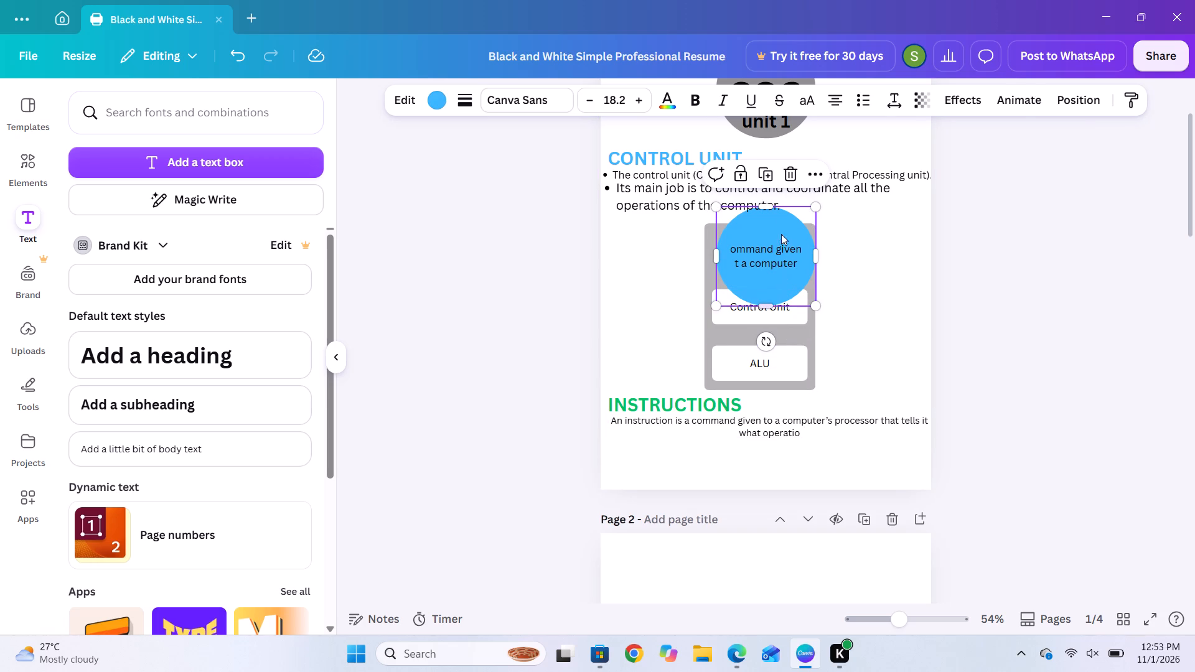
click(787, 182)
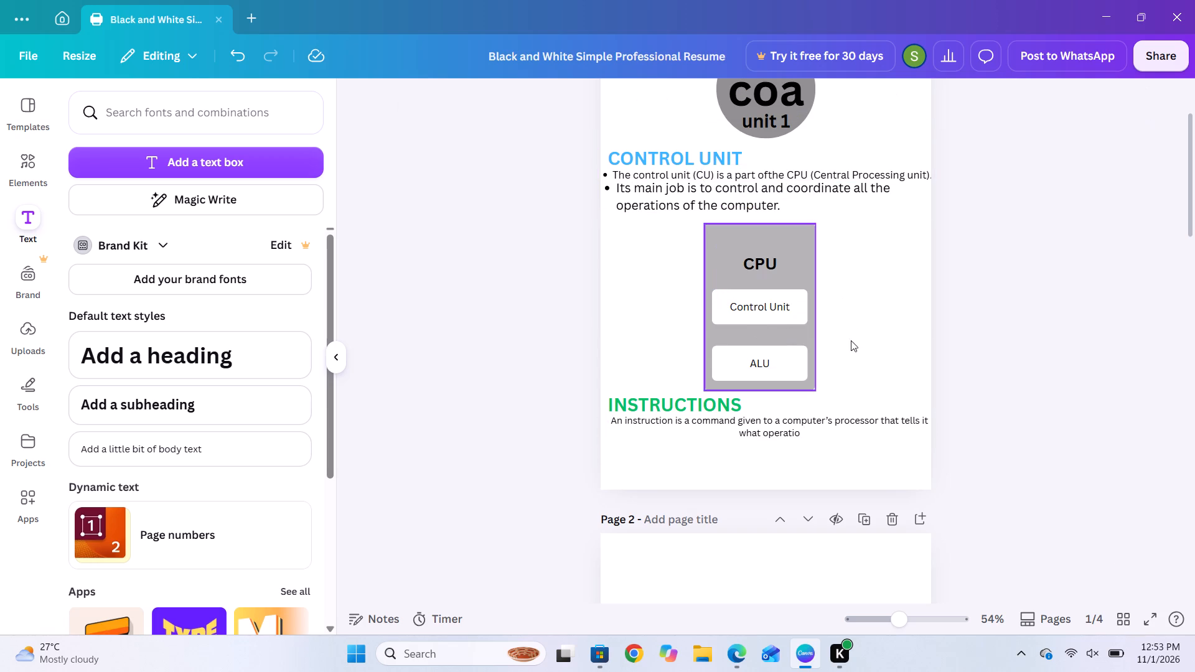
Move the instruction text box slightly down and complete its unfinished last word so the text ends "what operation to perform".
click(808, 432)
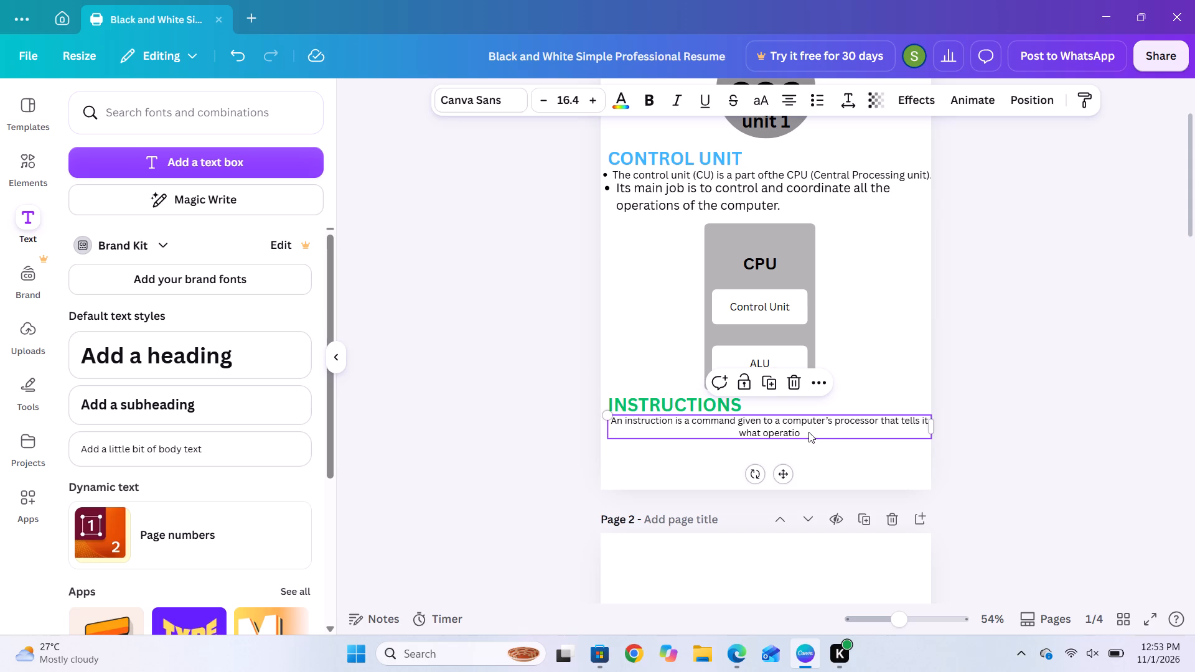
drag(801, 427, 800, 433)
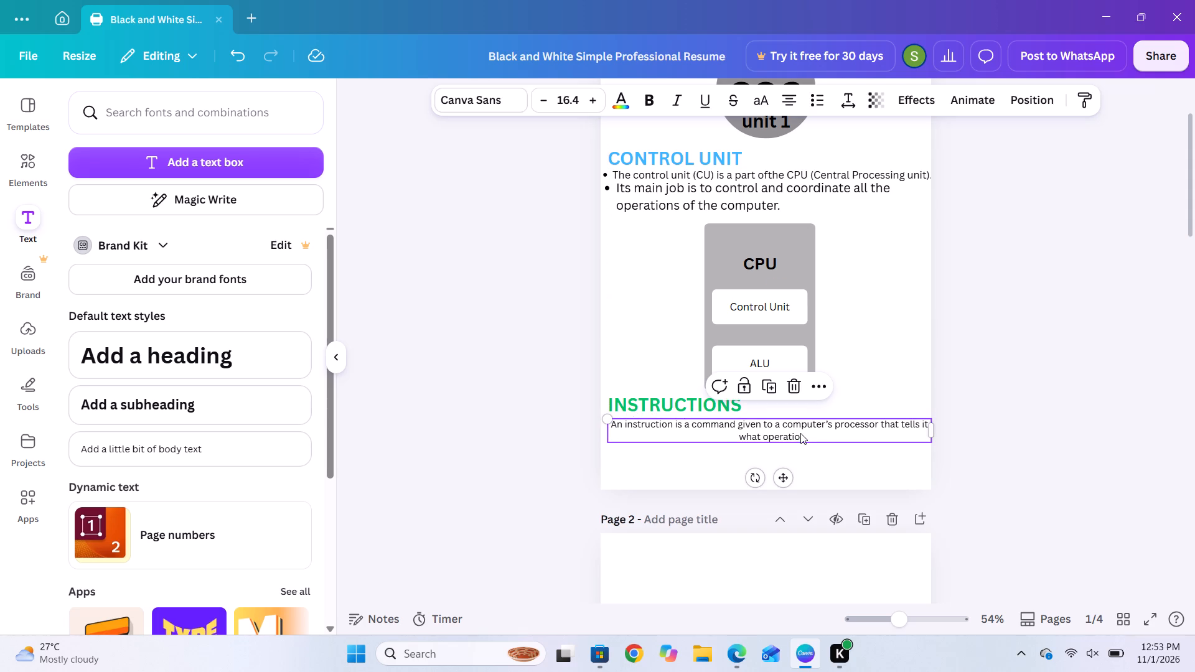
click(802, 436)
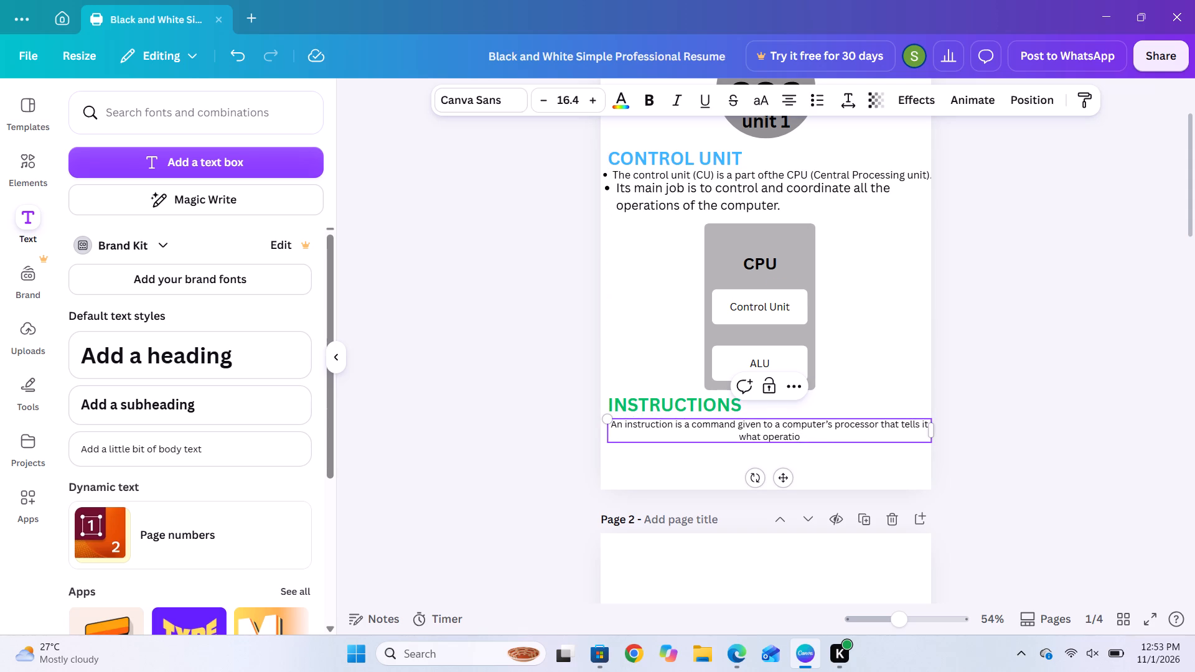
text(n to per)
text(form)
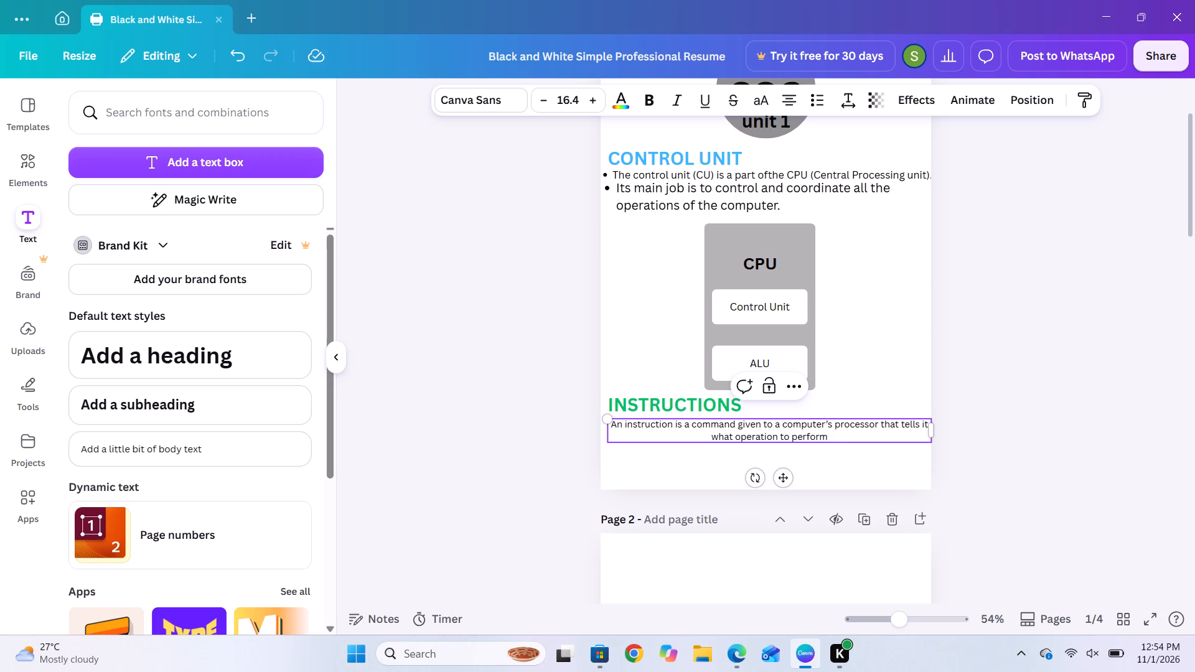
Finish the instruction sentence after "perform" with "and on which data.", properly spaced and ending in a period.
text(and)
key(space)
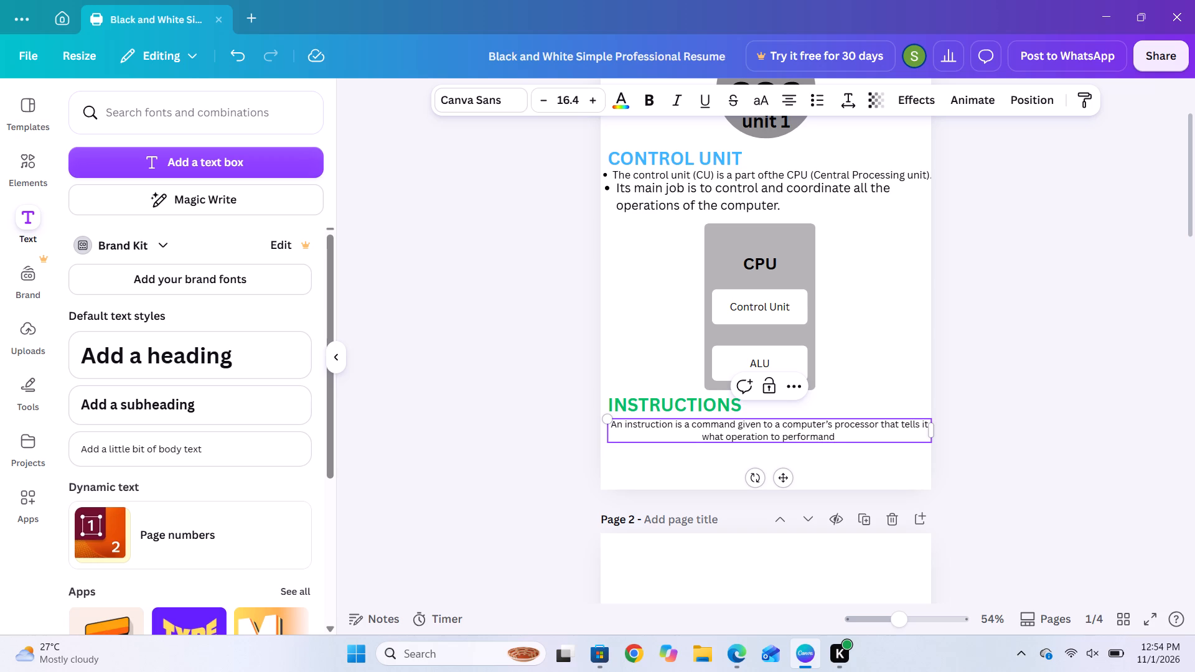
key(equal)
key(BackSpace)
key(BackSpace)
key(BackSpace)
key(BackSpace)
key(BackSpace)
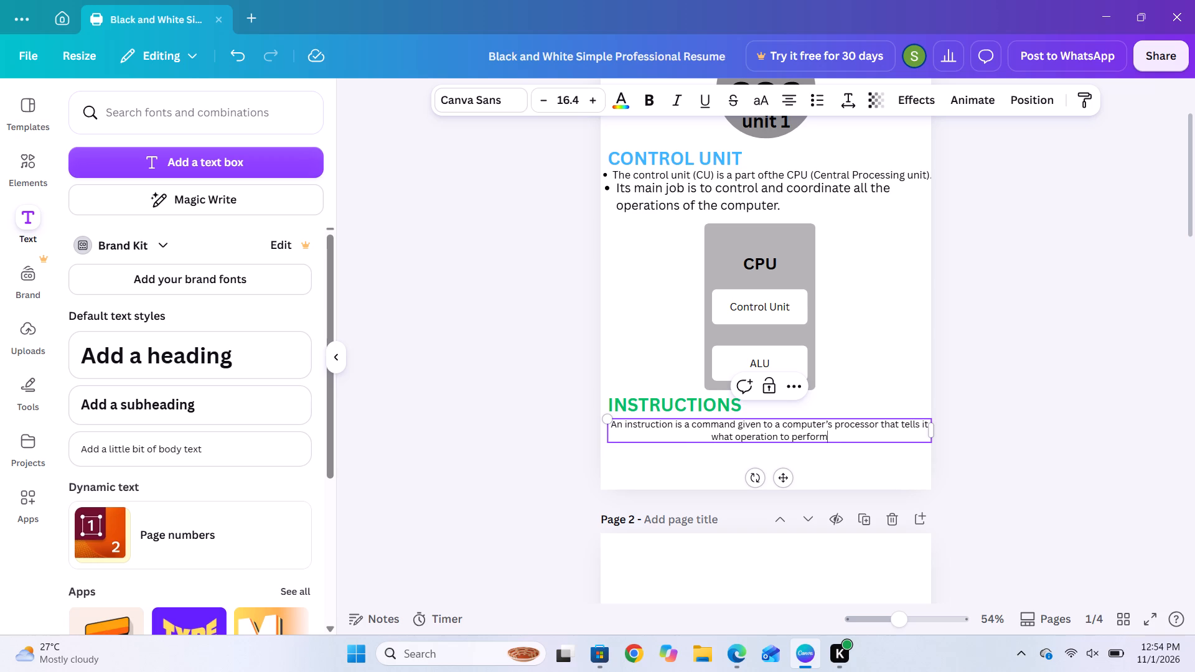
key(space)
text(and)
key(space)
text(on)
key(space)
text(which)
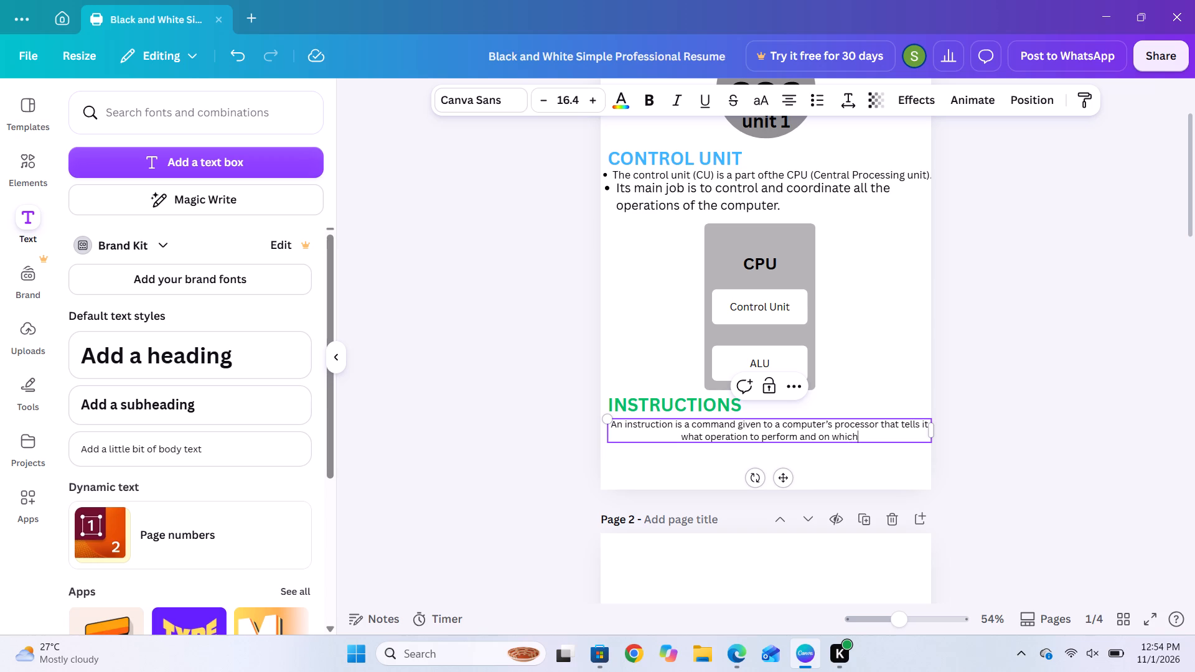
text(data)
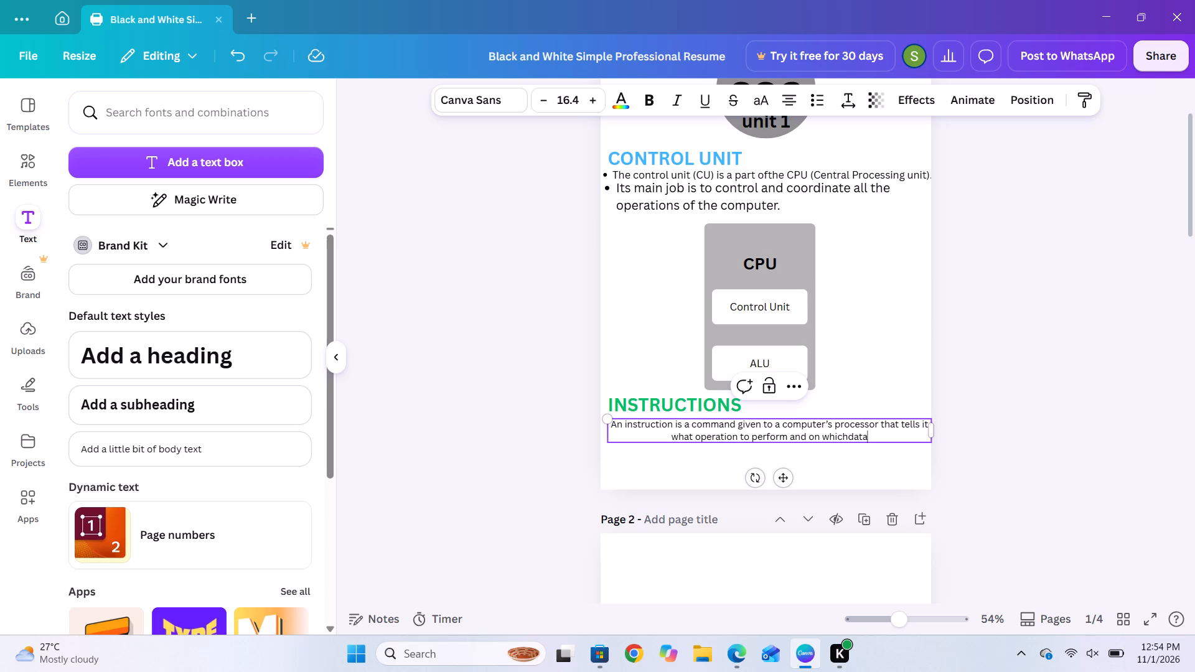
click(848, 437)
key(space)
click(877, 439)
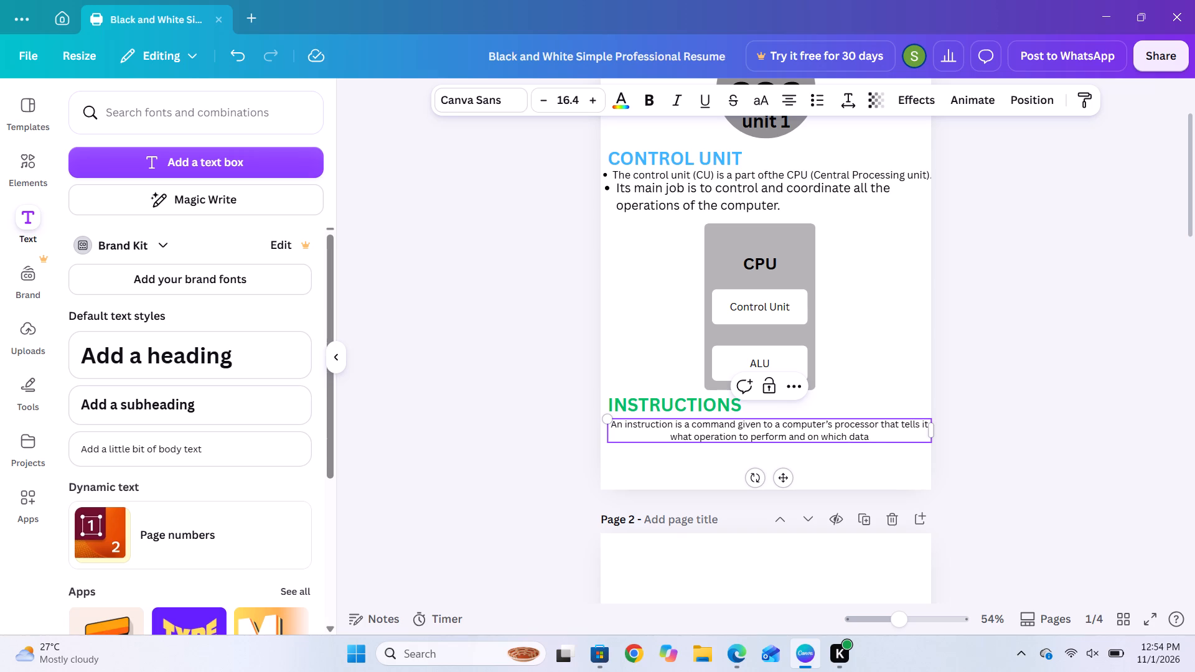
key(period)
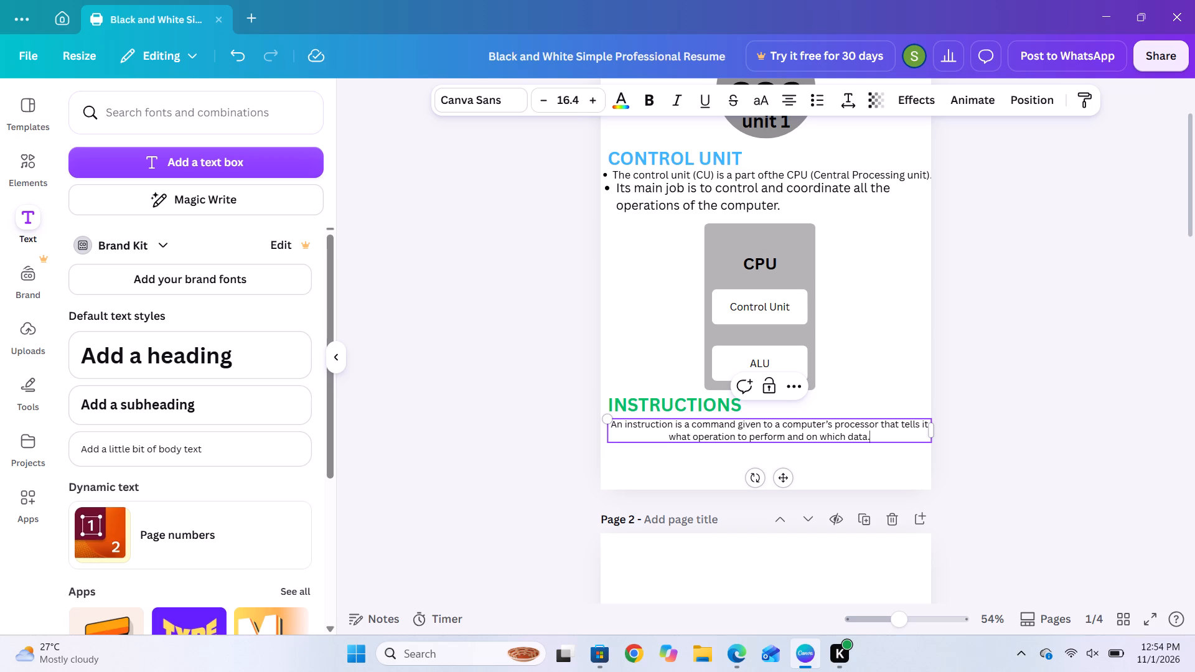
Add a new line reading "in simple words:-" below the instruction sentence, followed by several spaces.
key(Return)
text(in simple wo)
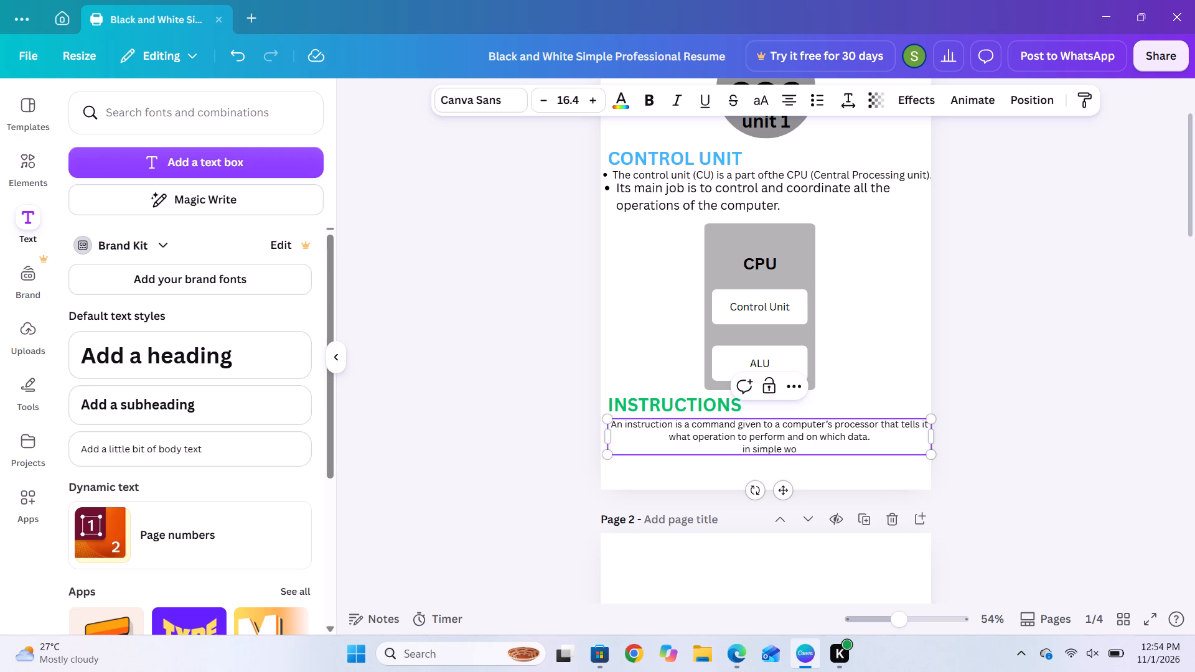
text(rds)
key(shift+colon)
key(minus)
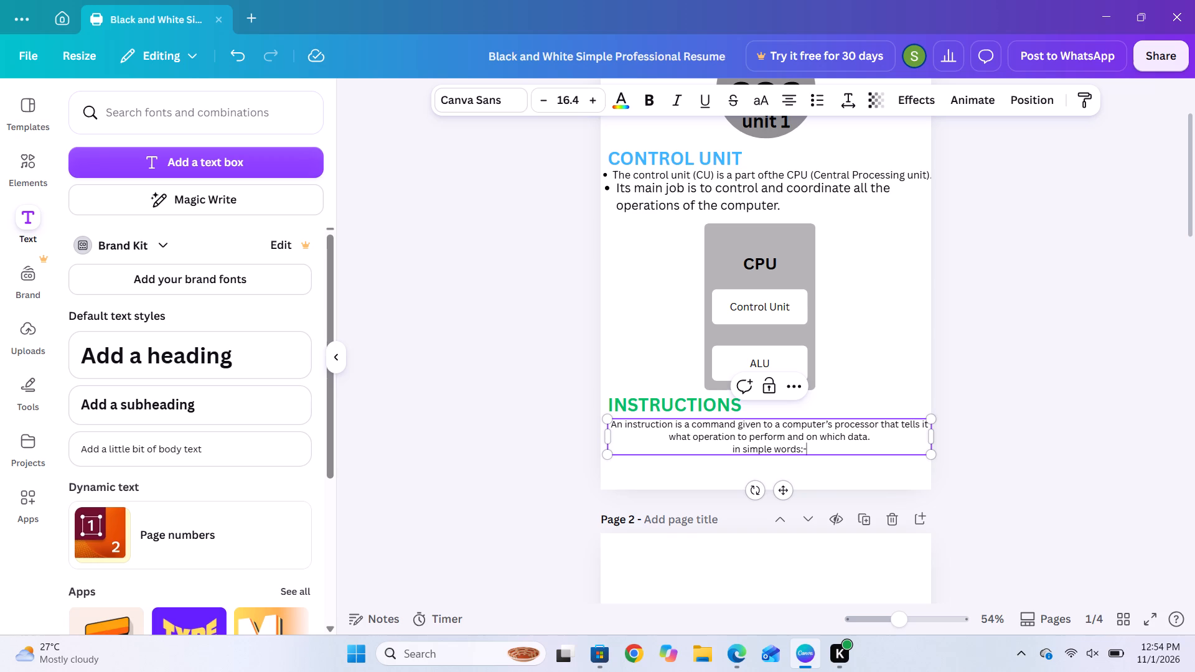
key(space)
key(space)
key(space)
key(space)
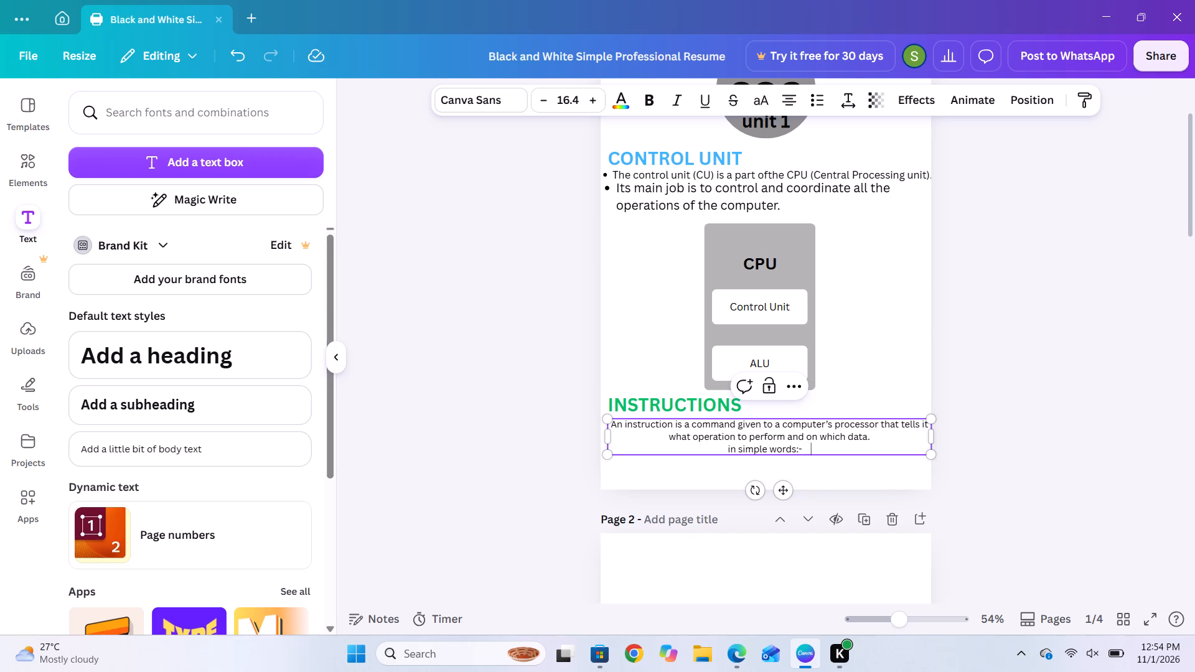
key(space)
Pad the end of the "what operation to perform and on which data." line with spaces until it starts at the box's left edge.
click(890, 436)
key(BackSpace)
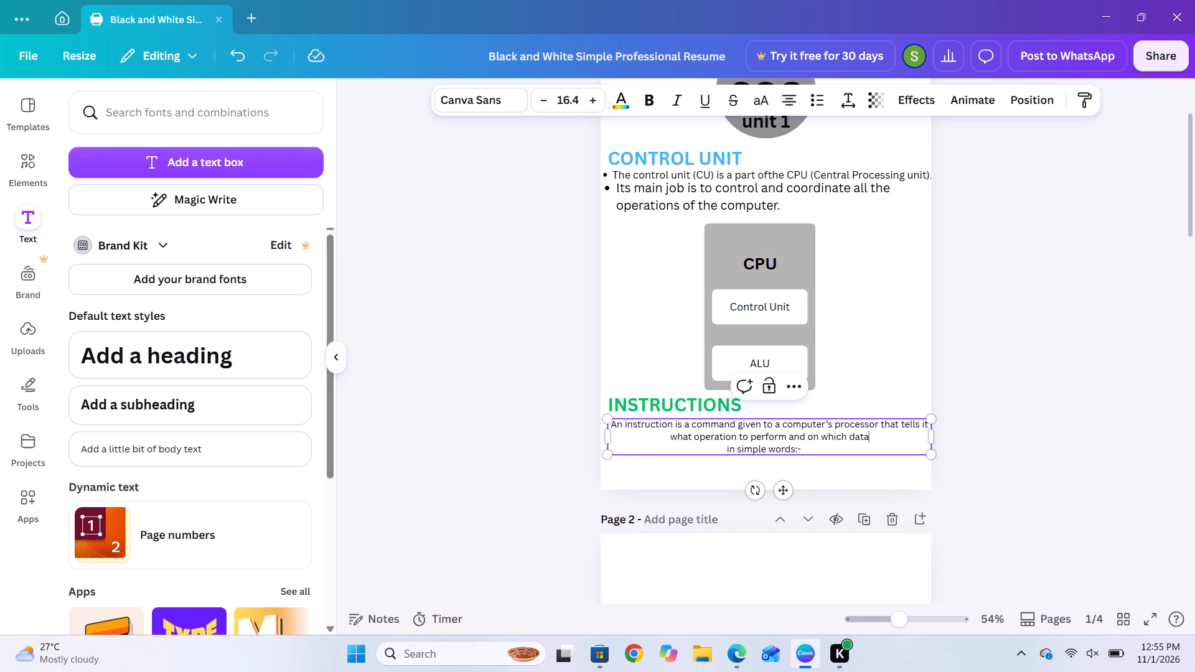
text(.)
key(space)
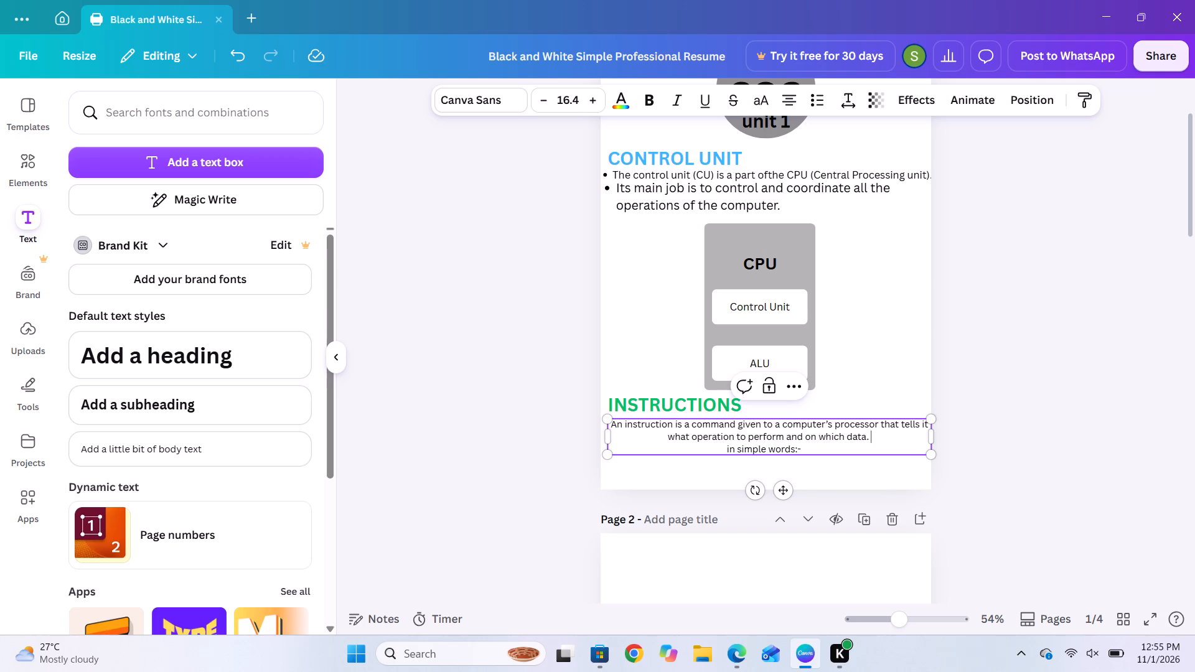
key(space)
key(space)
key(space)
key(space)
key(space)
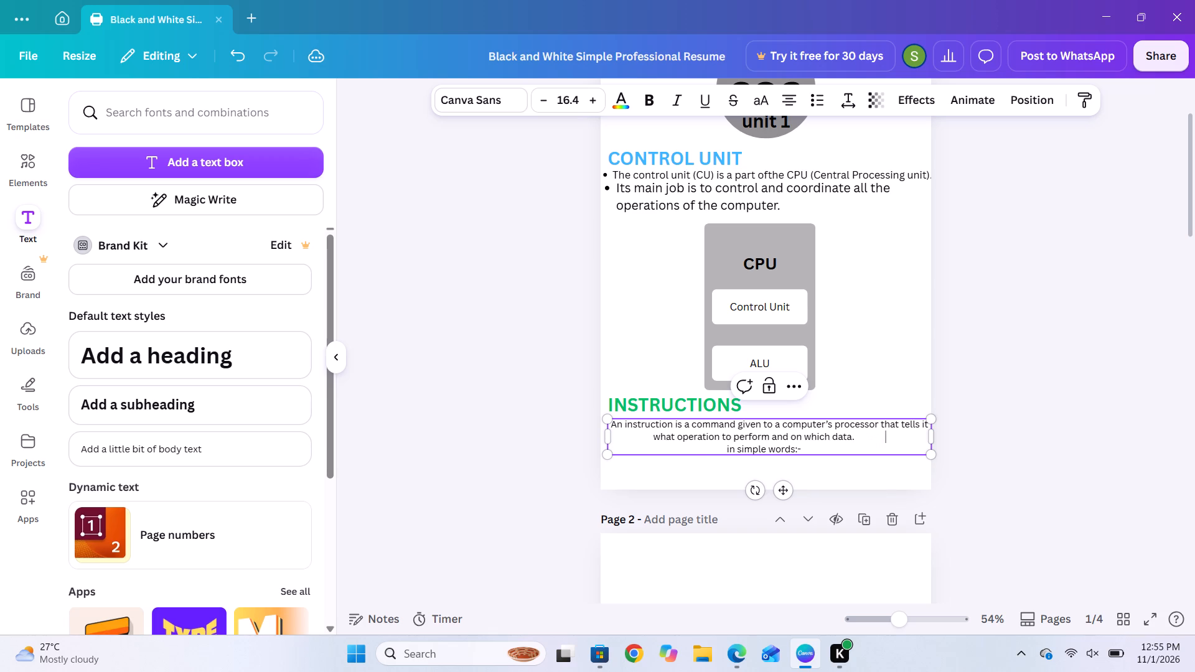
key(space)
key(space)
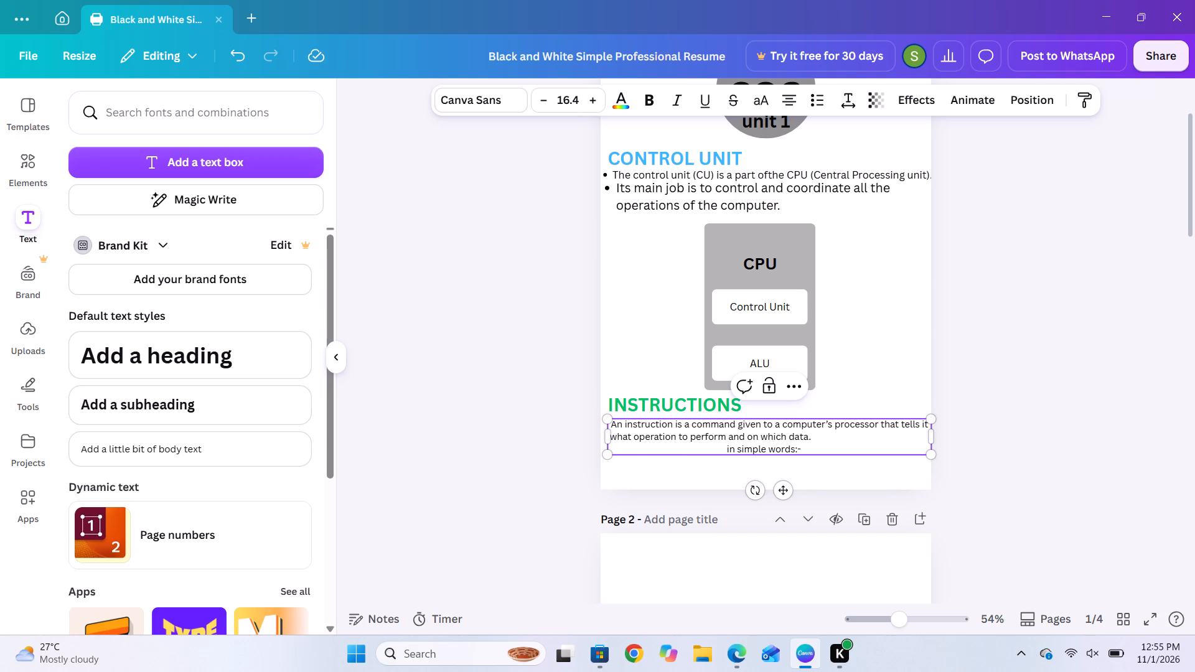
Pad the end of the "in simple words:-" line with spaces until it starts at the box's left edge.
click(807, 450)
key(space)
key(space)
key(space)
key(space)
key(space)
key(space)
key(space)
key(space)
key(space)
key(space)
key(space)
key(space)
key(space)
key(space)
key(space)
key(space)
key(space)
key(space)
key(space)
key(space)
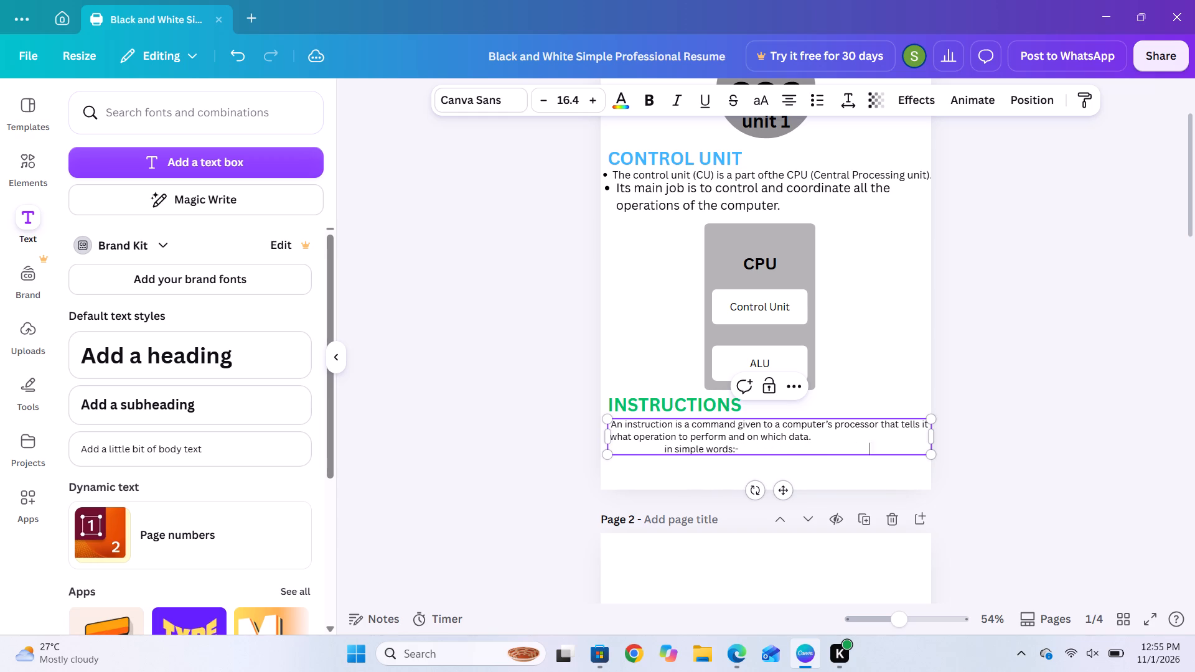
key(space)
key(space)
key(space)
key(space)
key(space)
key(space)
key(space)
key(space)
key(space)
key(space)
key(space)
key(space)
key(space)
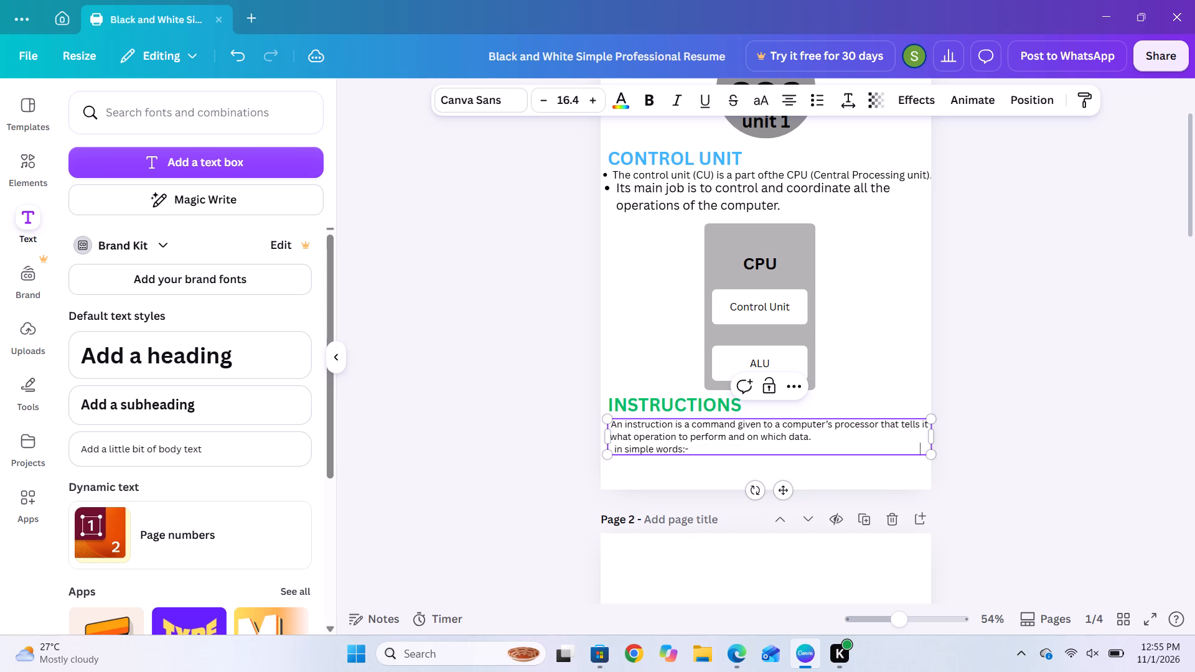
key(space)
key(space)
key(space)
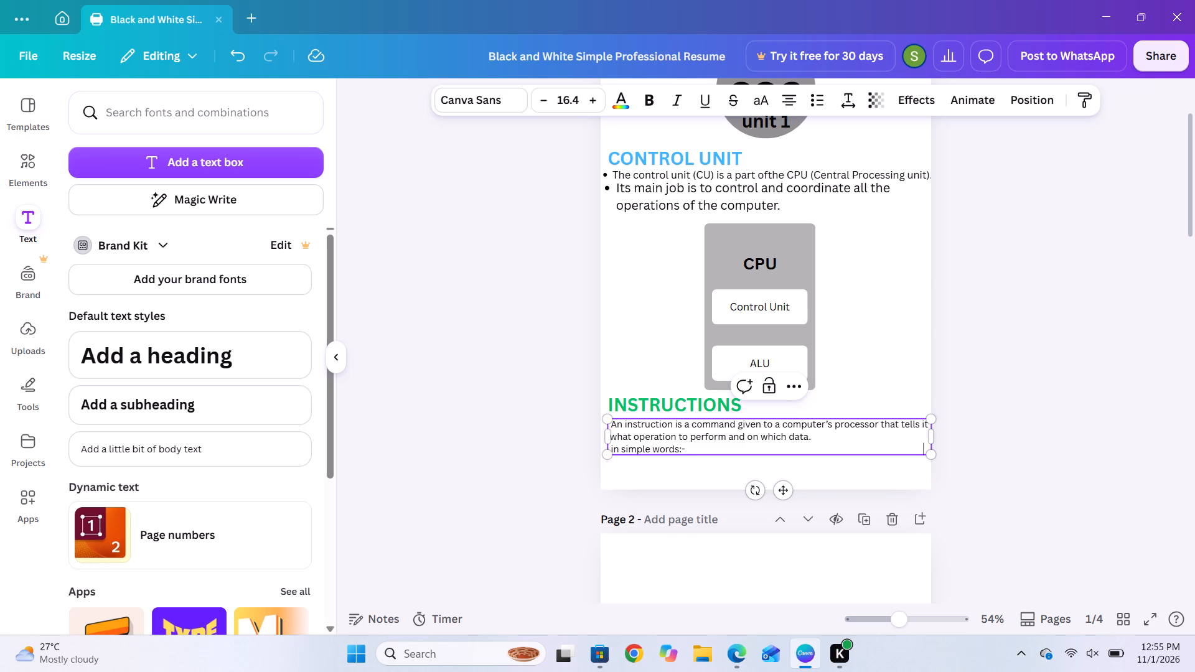
Add a new line below "in simple words:-" with a pair of quotation marks enclosing the words "An instruction".
key(Return)
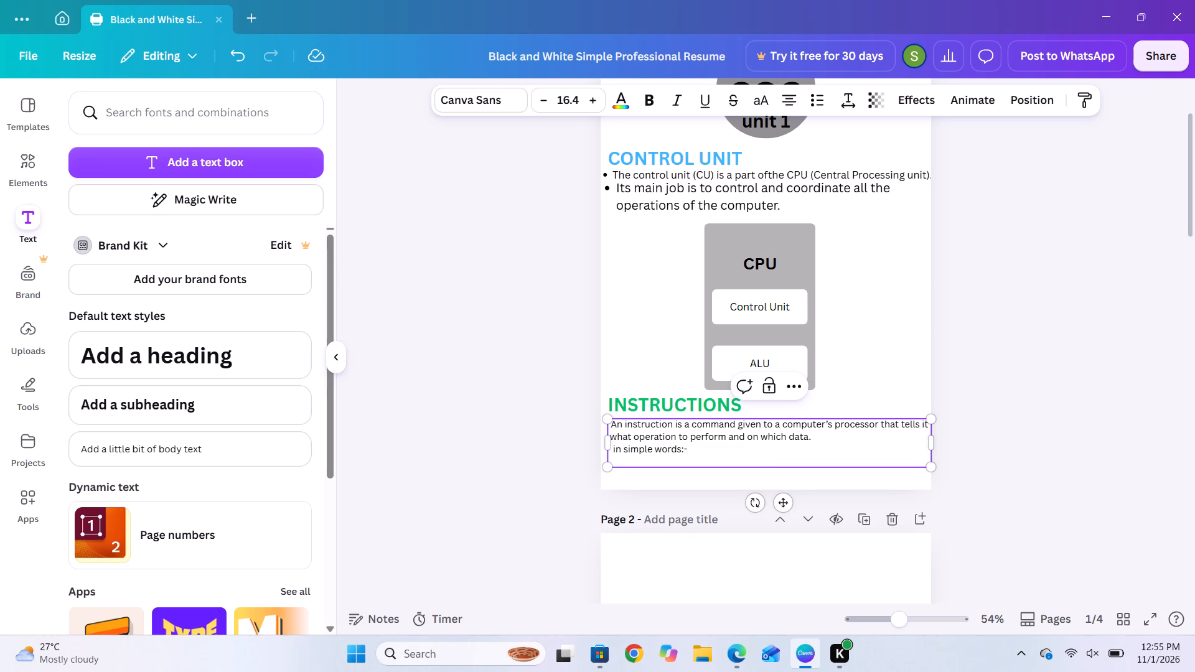
key(shift+quotedbl)
key(shift+quotedbl)
click(766, 457)
text(AN)
key(space)
key(BackSpace)
key(BackSpace)
key(BackSpace)
text(n)
key(space)
key(BackSpace)
key(BackSpace)
key(a)
key(space)
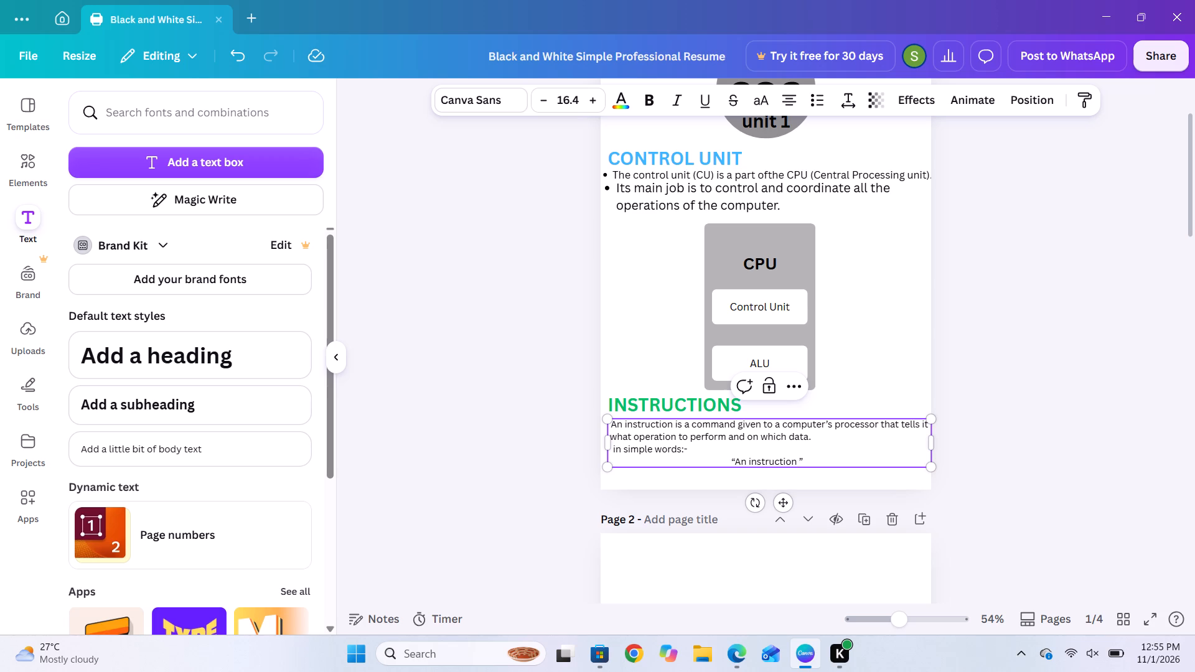
Continue the quoted sentence with "tells the CPU what to do.", keeping the period inside the closing quotation mark.
text(tells)
key(space)
text(thw)
key(BackSpace)
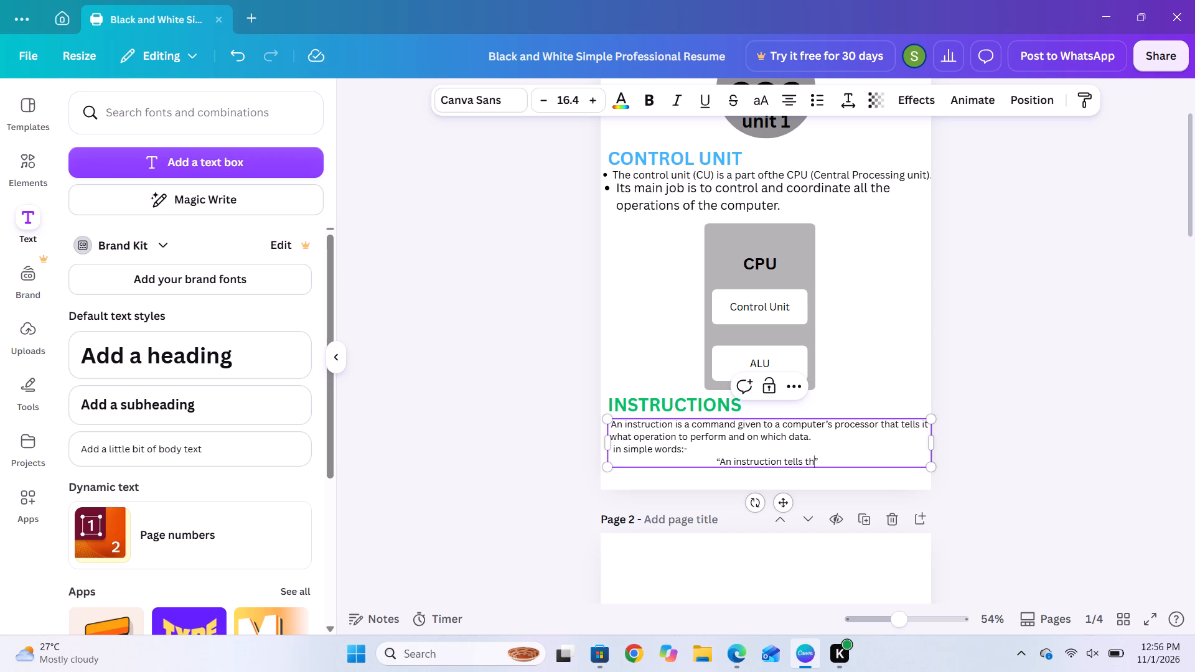
text(e)
key(space)
key(c)
key(BackSpace)
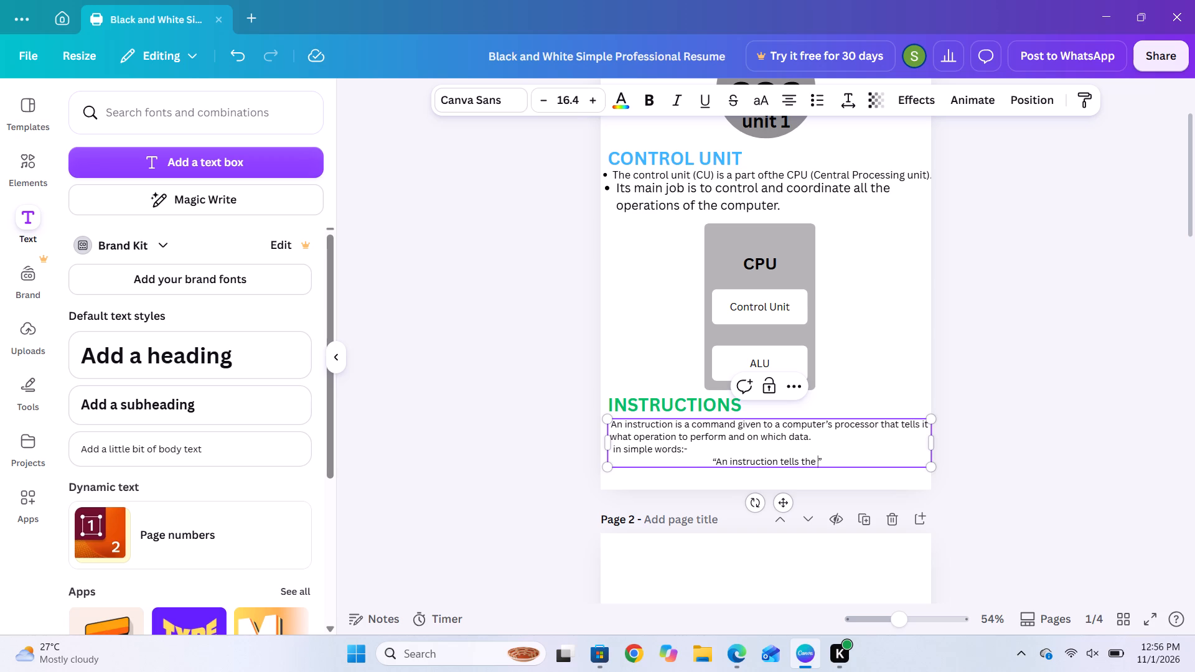
key(c)
text(PU)
key(space)
text(what to d)
key(o)
key(period)
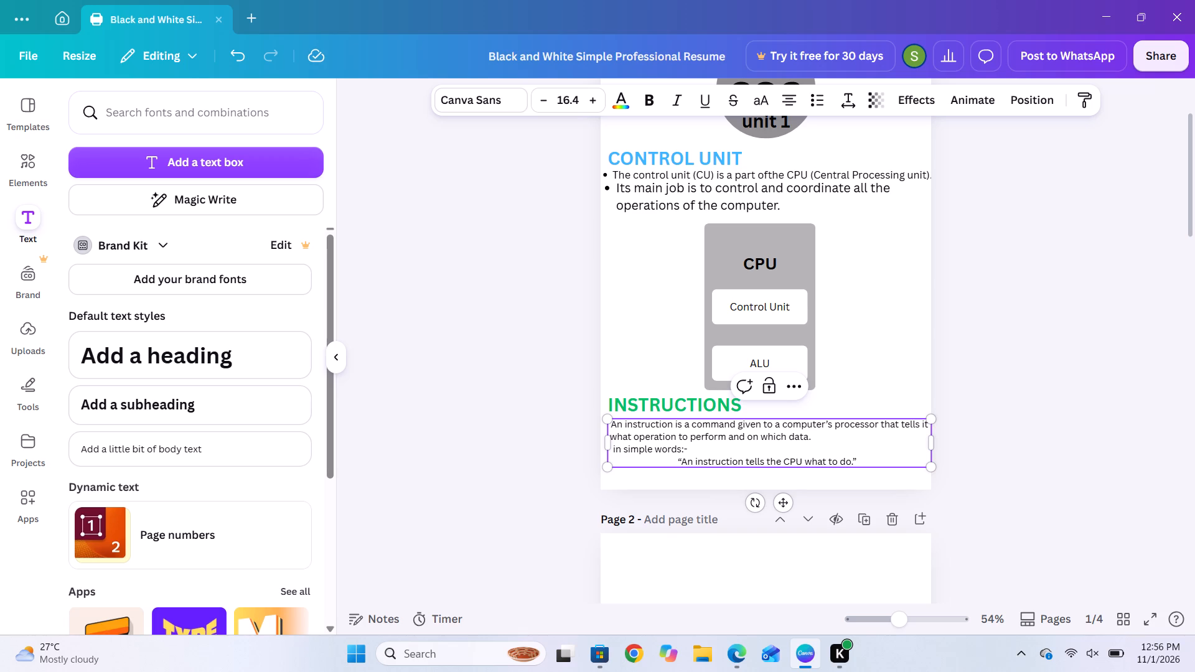
Make the whole quoted sentence "An instruction tells the CPU what to do." bold.
drag(677, 461, 785, 456)
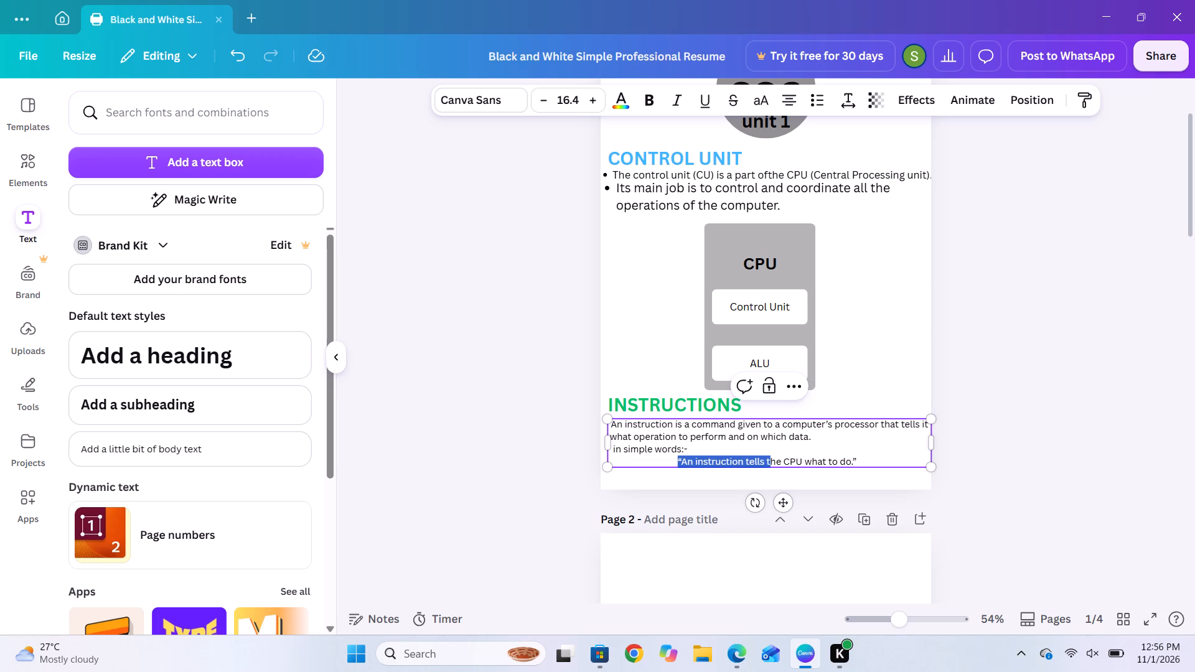
drag(785, 456, 861, 464)
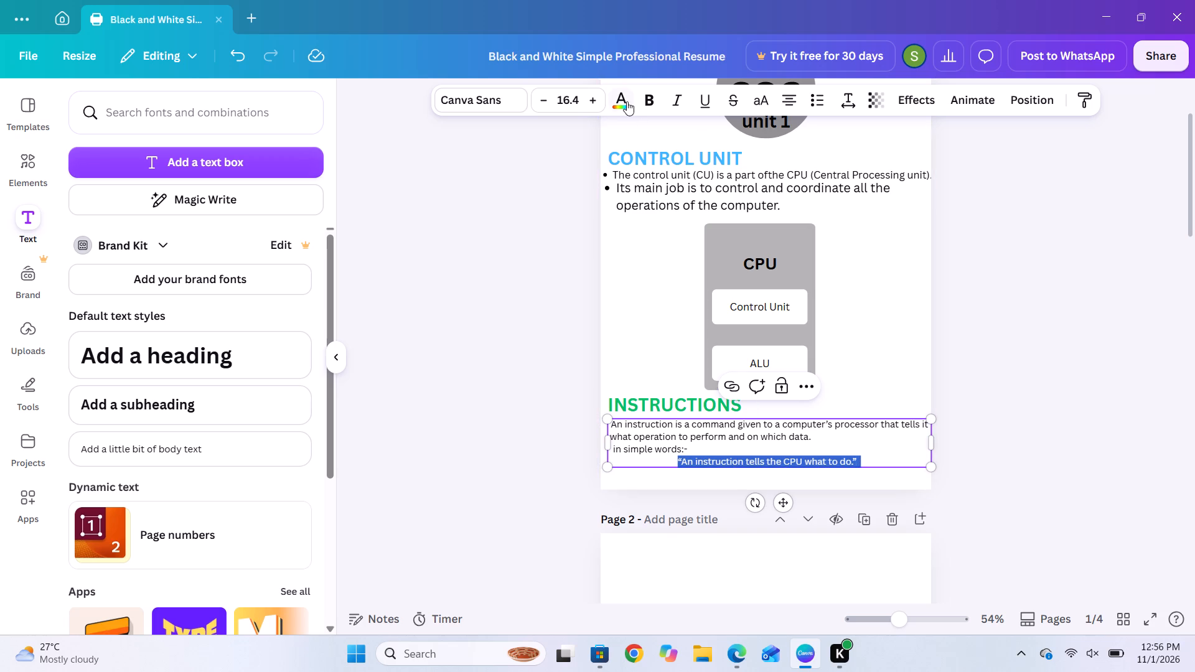
click(639, 97)
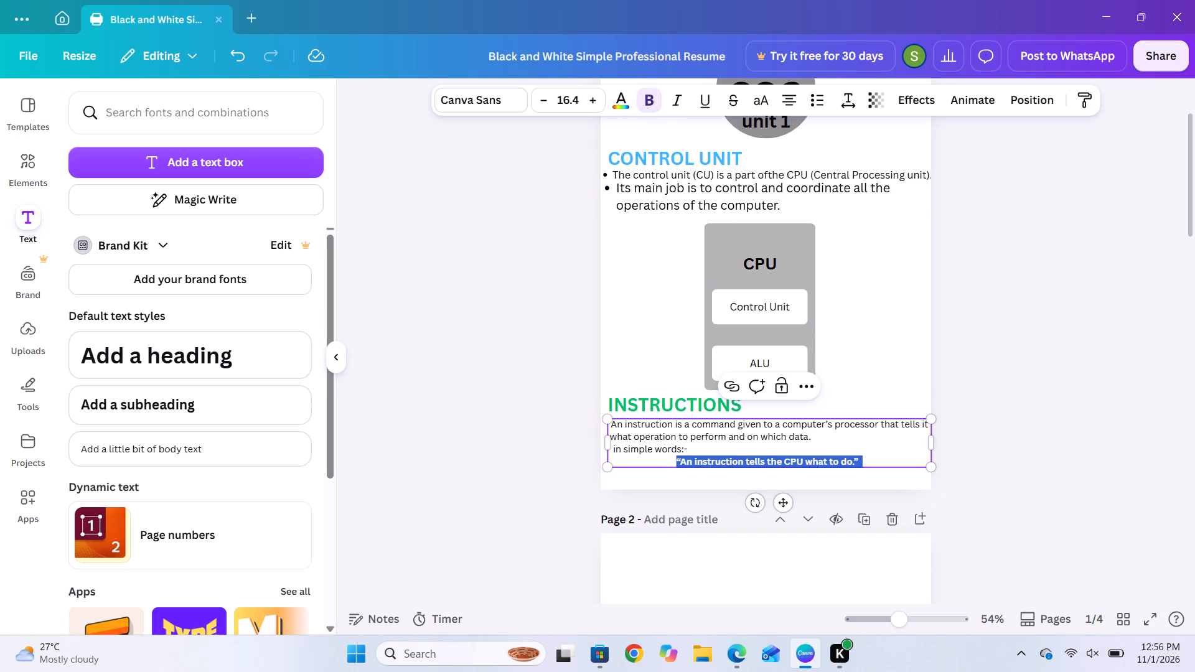
click(872, 469)
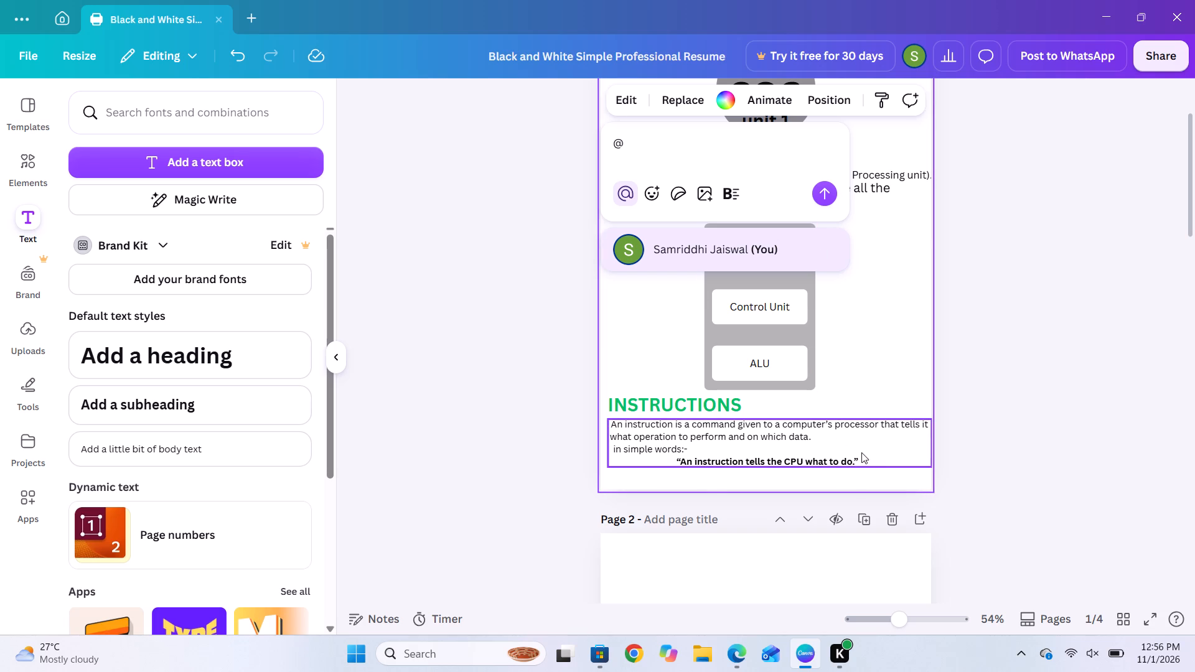
Delete all the padding spaces after "in simple words:-" in the instruction text box.
click(672, 460)
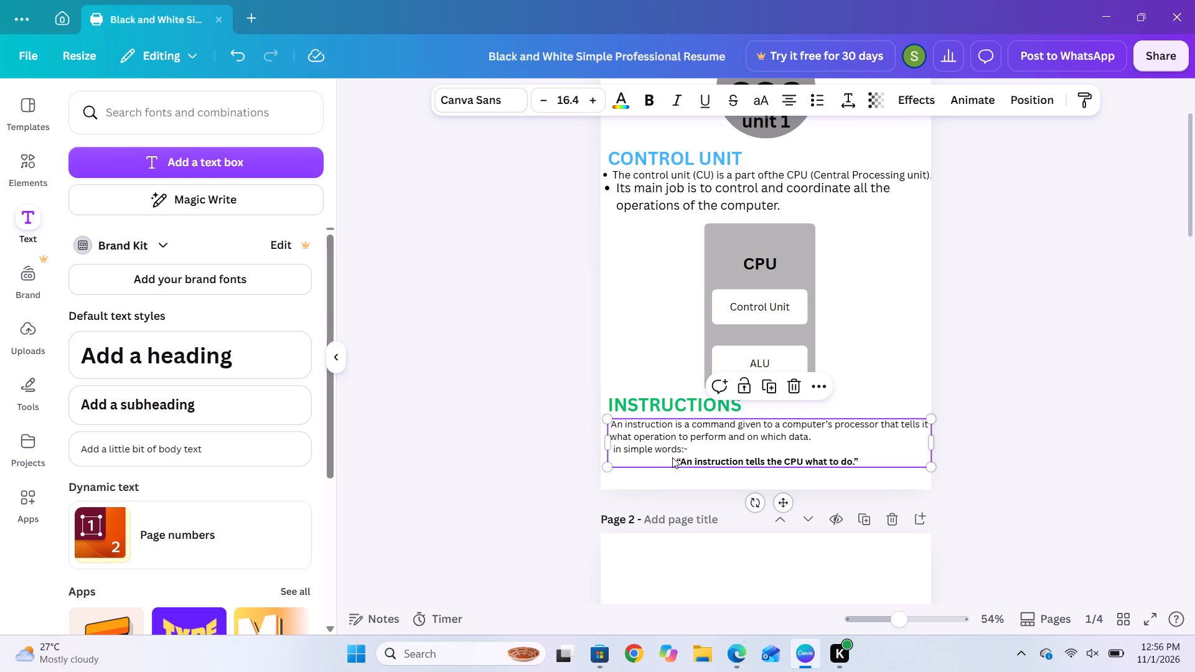
double_click(776, 450)
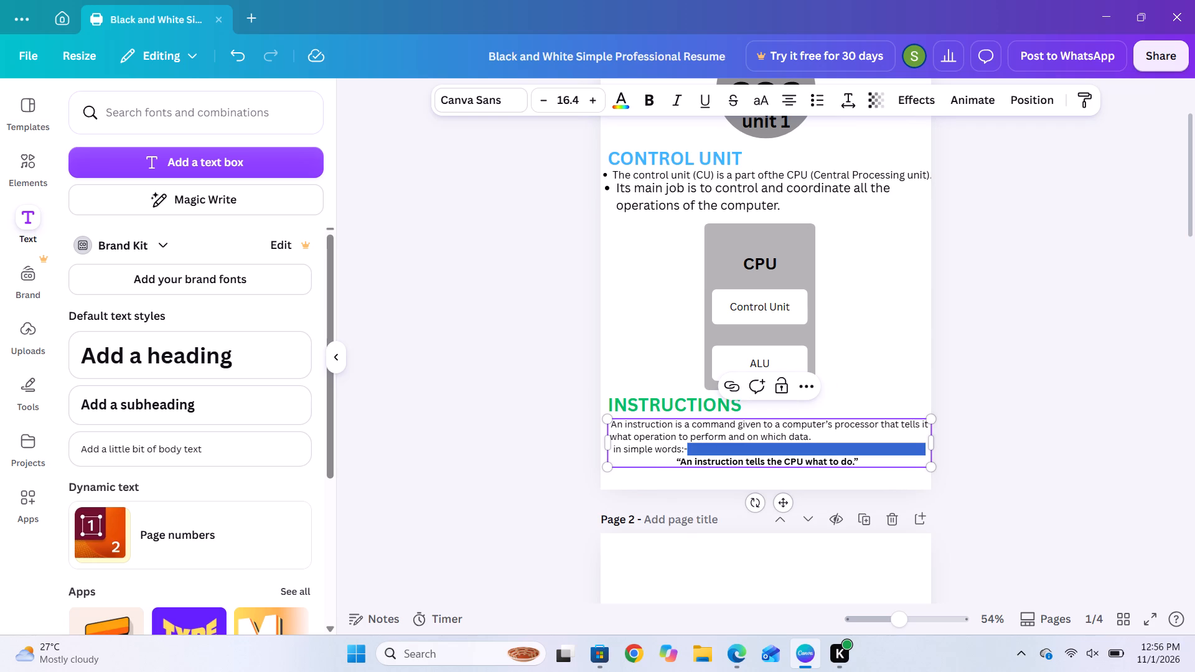
key(BackSpace)
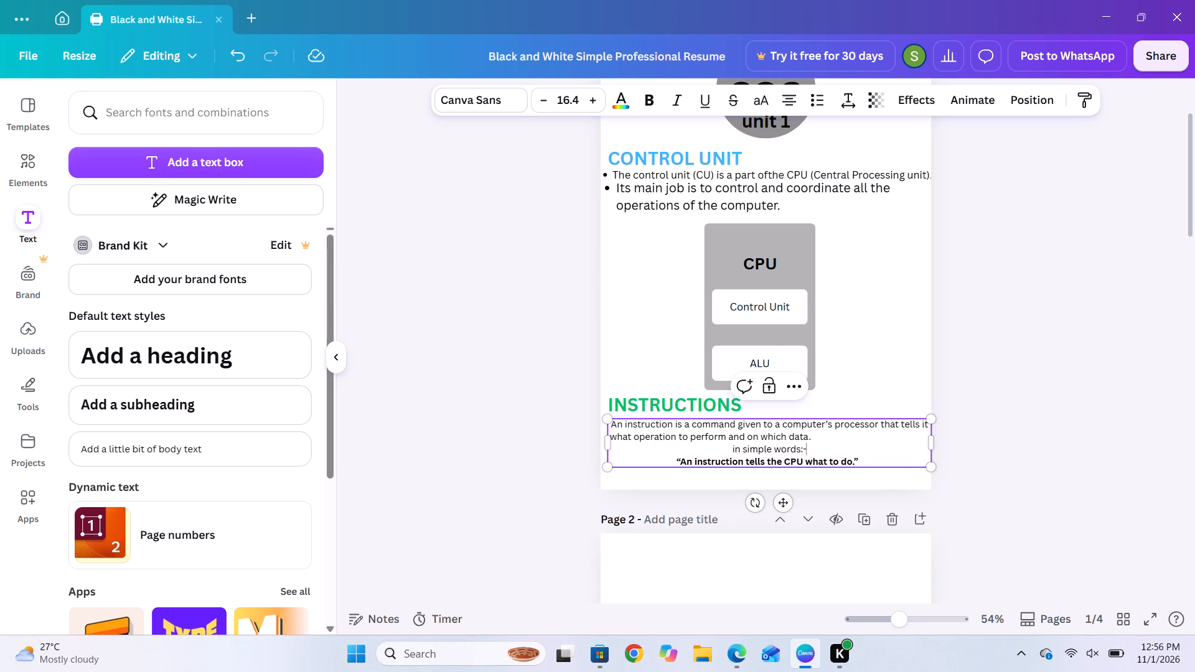
Delete two characters back from the start of "in simple words:-" and insert a run of spaces before it.
click(729, 447)
key(BackSpace)
key(BackSpace)
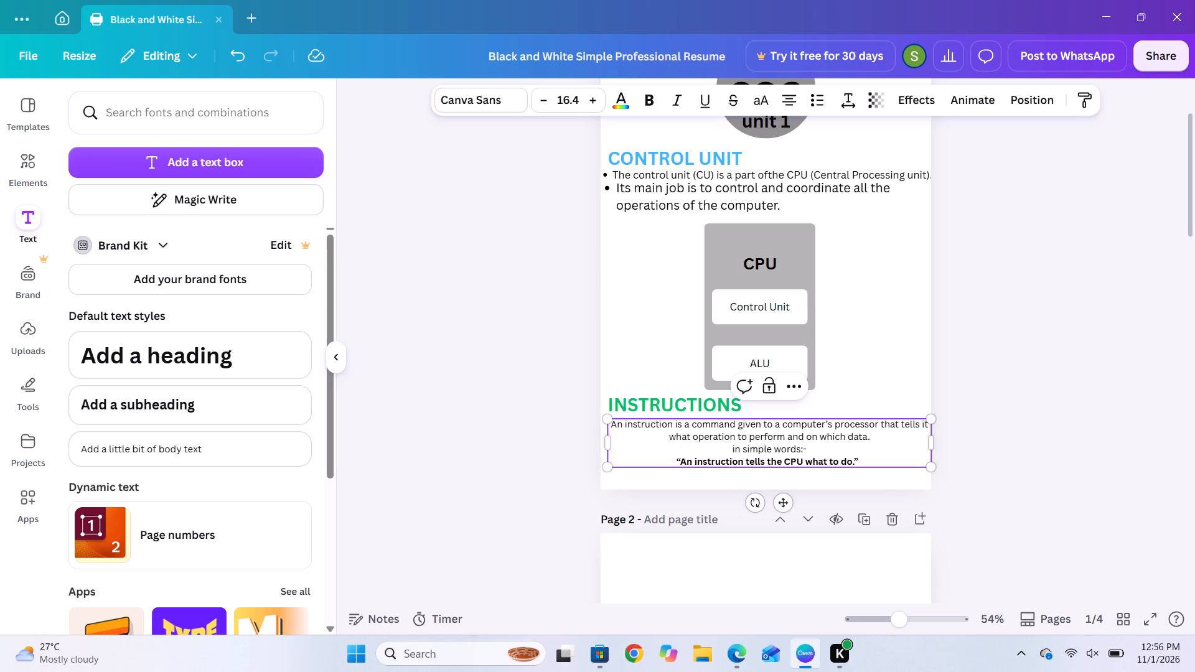
key(space)
key(space)
key(space)
key(space)
key(space)
key(space)
key(space)
key(space)
key(space)
key(space)
key(space)
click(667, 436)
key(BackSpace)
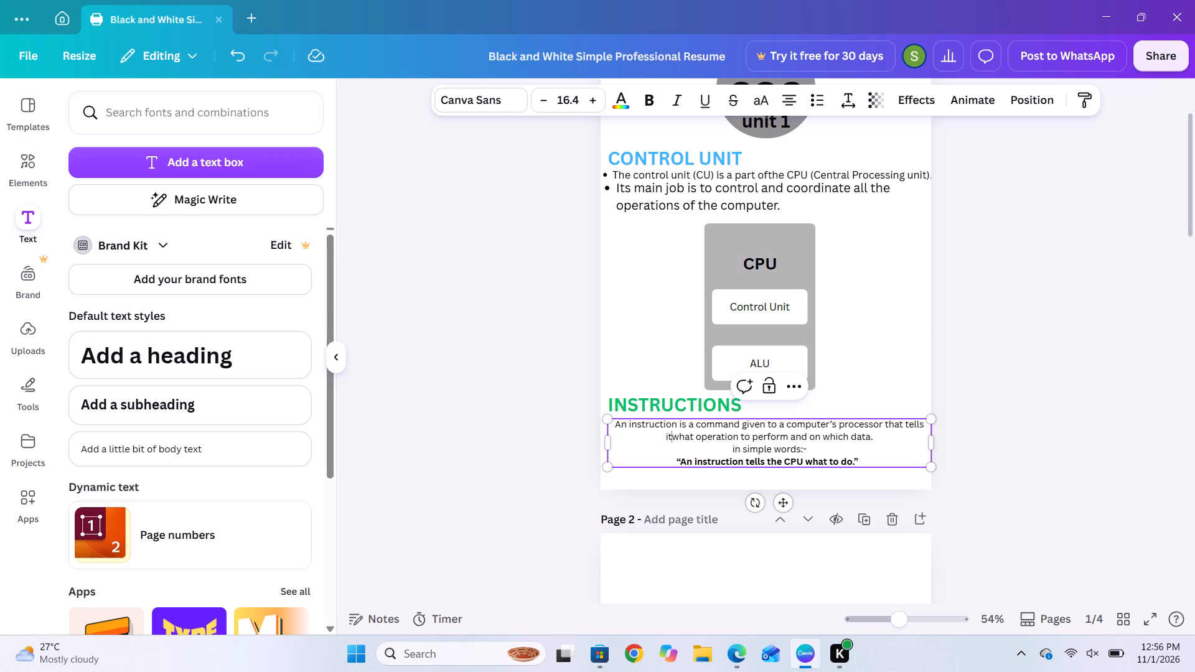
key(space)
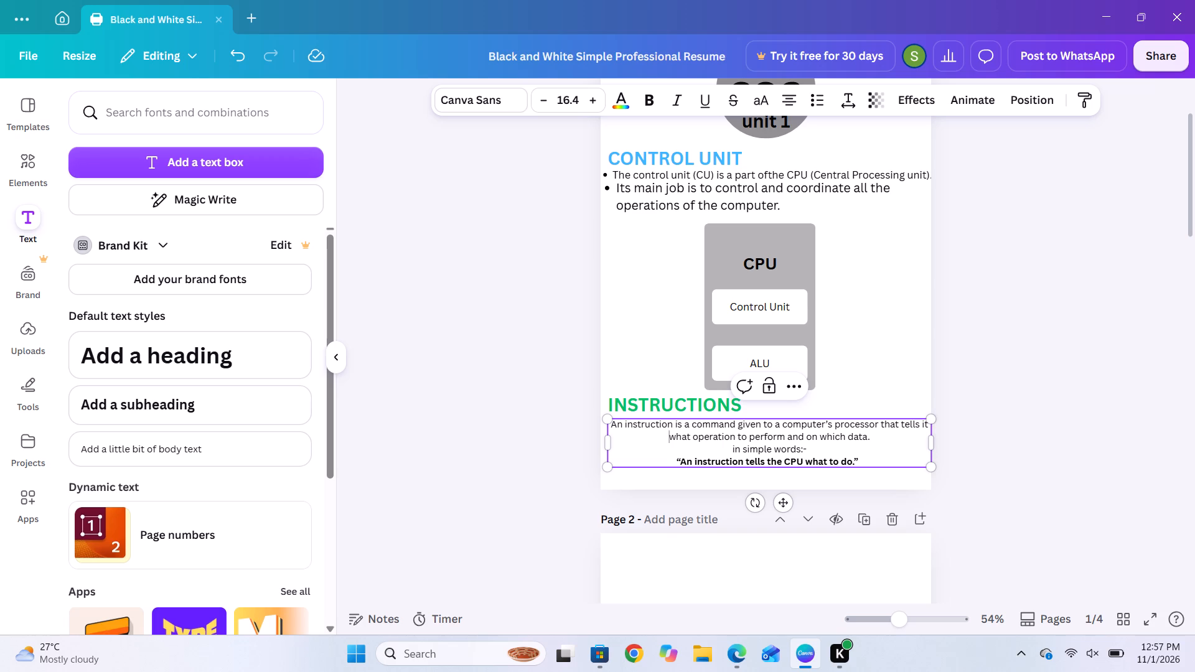
Insert a run of spaces after "on which data." in the instruction definition.
click(878, 437)
key(space)
key(space)
key(space)
key(space)
key(space)
key(space)
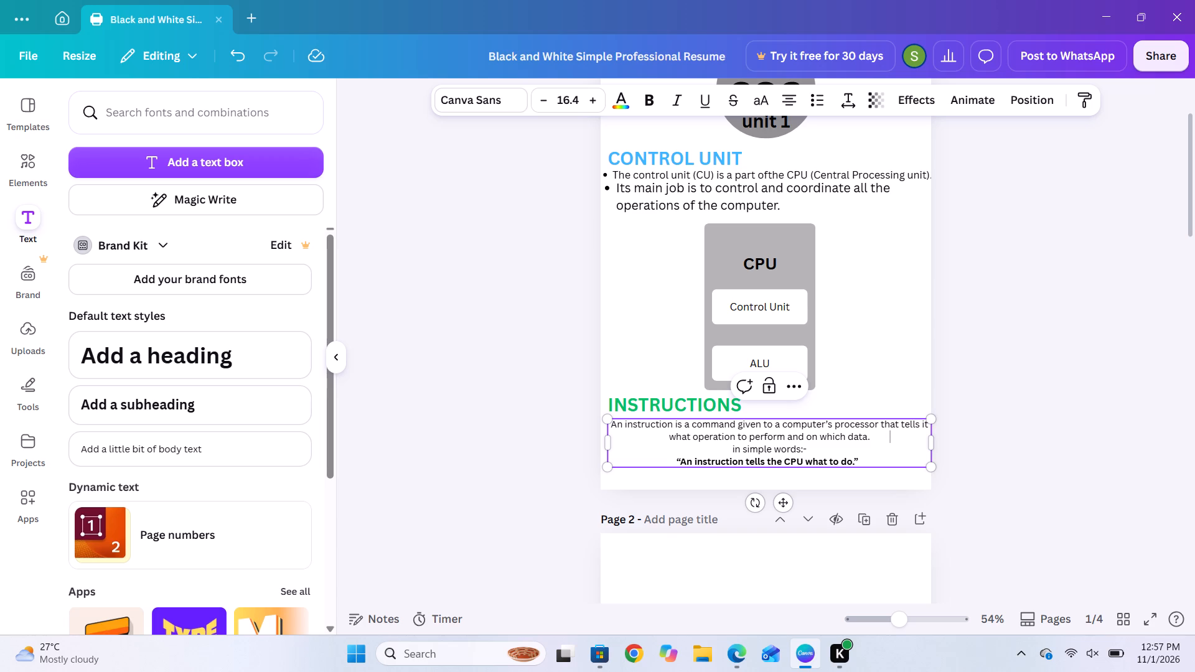
key(space)
Insert a run of spaces before "what operation to perform" in the instruction definition.
click(657, 442)
key(space)
key(space)
key(space)
key(space)
key(space)
key(space)
click(666, 437)
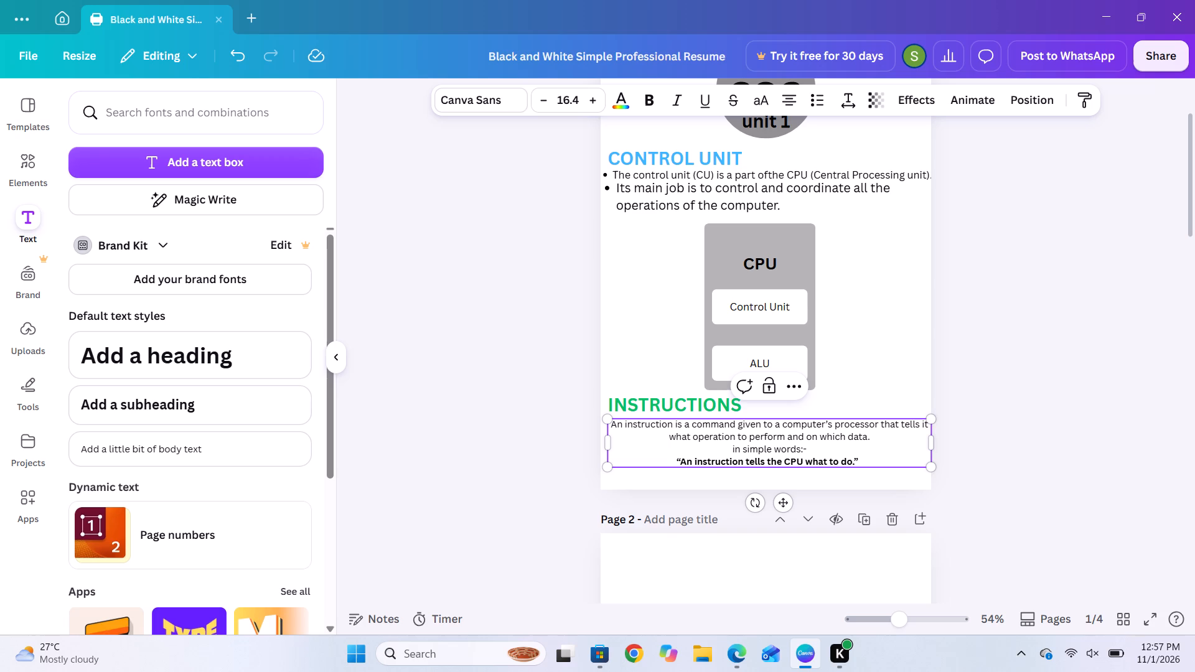
click(666, 437)
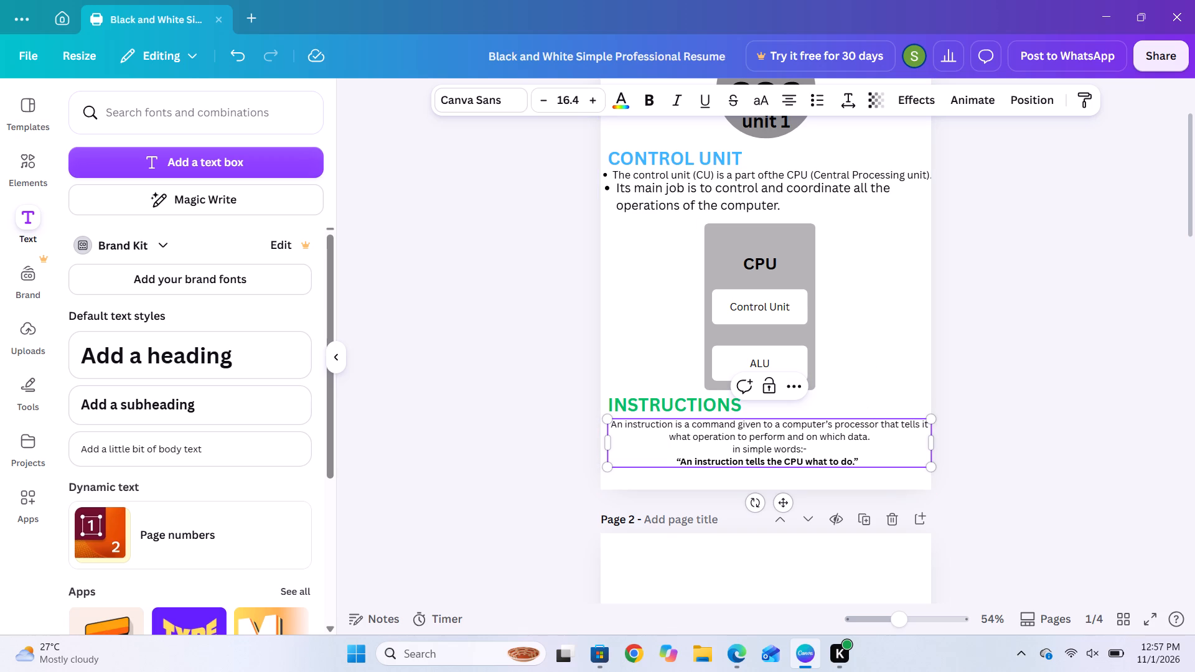
Insert more padding spaces after "on which data." at the end of the definition's second line.
double_click(877, 438)
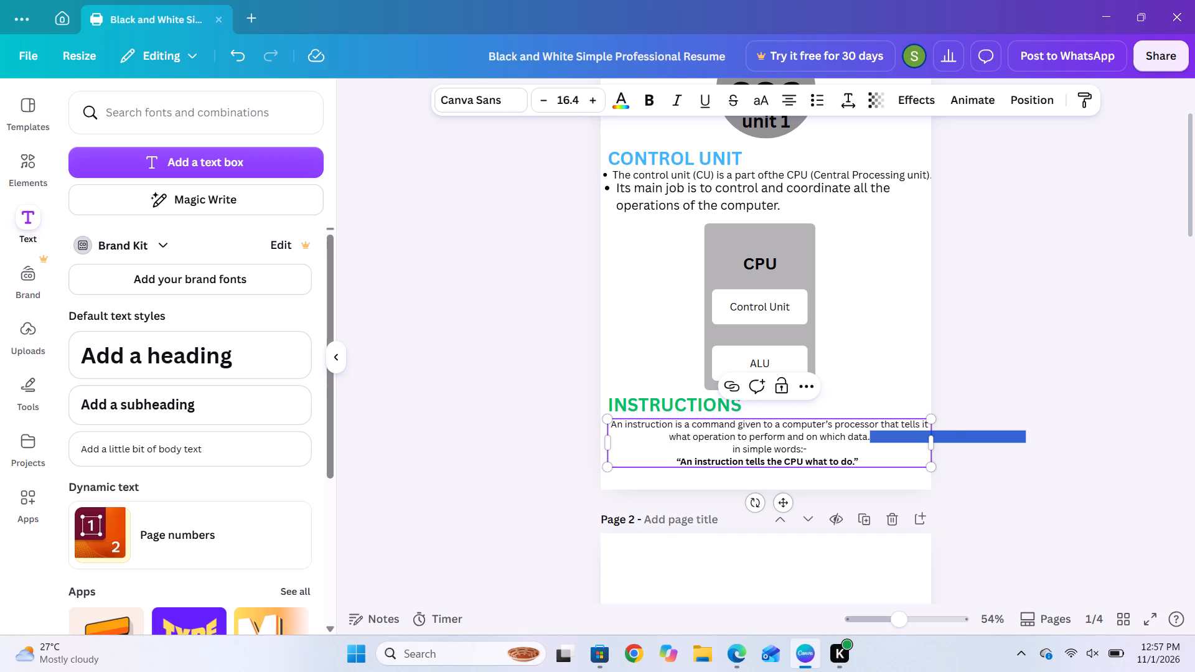
click(914, 460)
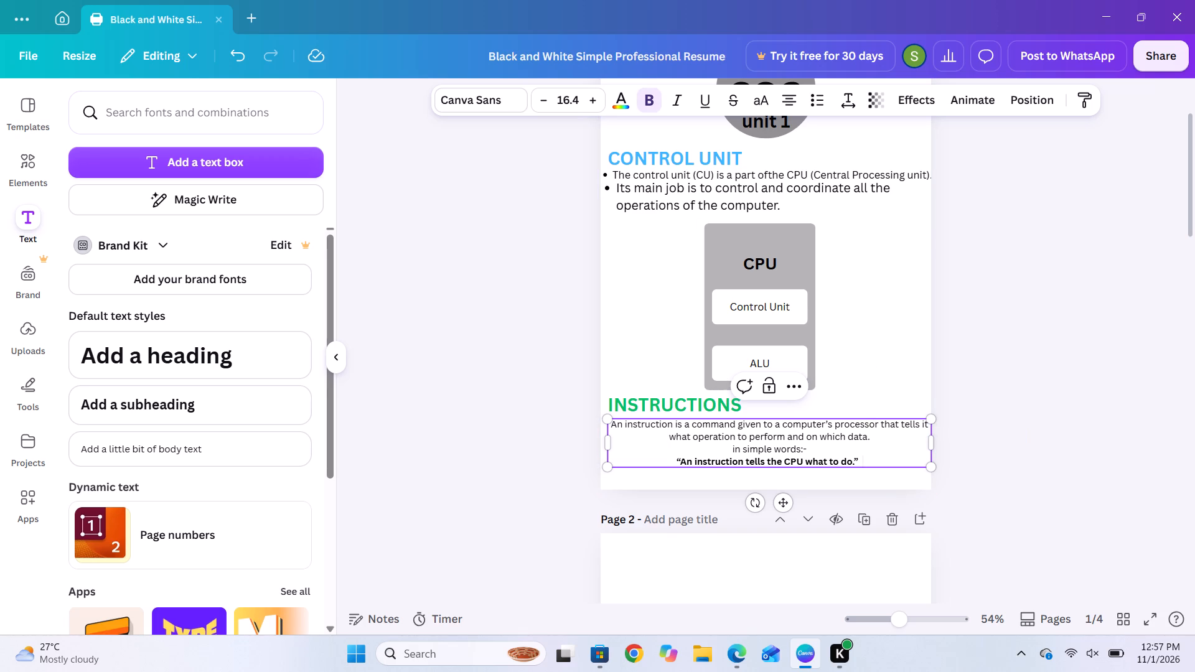
click(892, 435)
key(space)
key(space)
key(space)
key(space)
key(space)
key(space)
key(space)
key(space)
key(space)
key(space)
key(space)
key(space)
Move "what operation to perform and on which data." directly in front of "in simple words:-" so both share one line, and deselect the text box.
drag(670, 436, 871, 441)
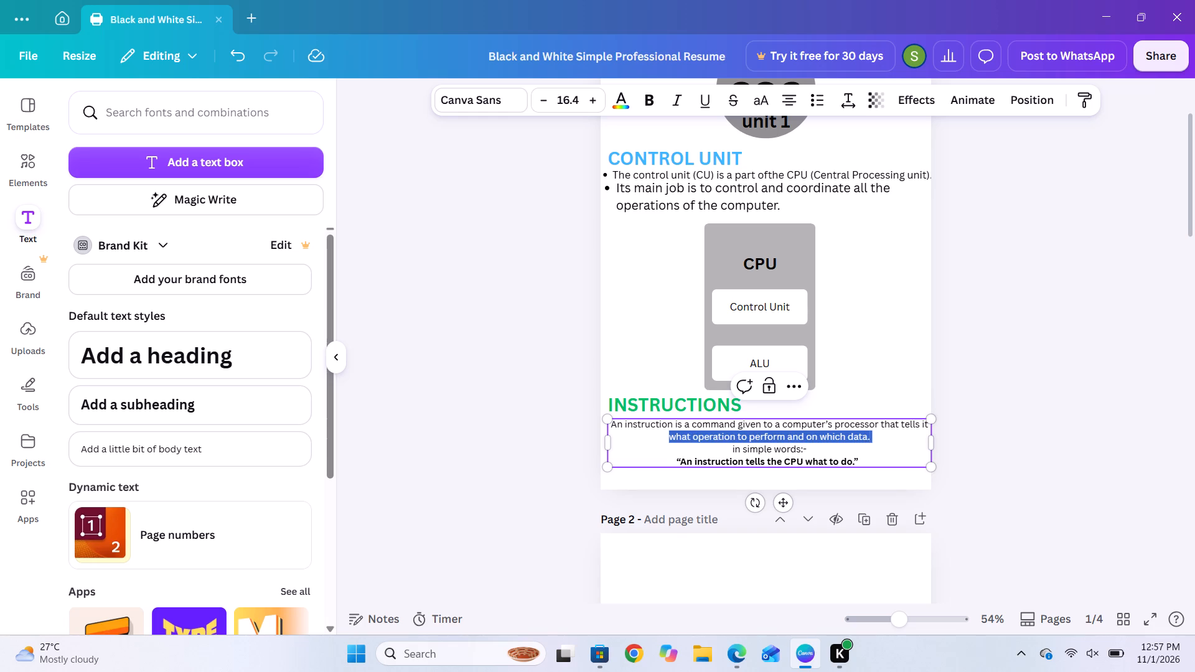
drag(871, 441, 873, 441)
key(ctrl+c)
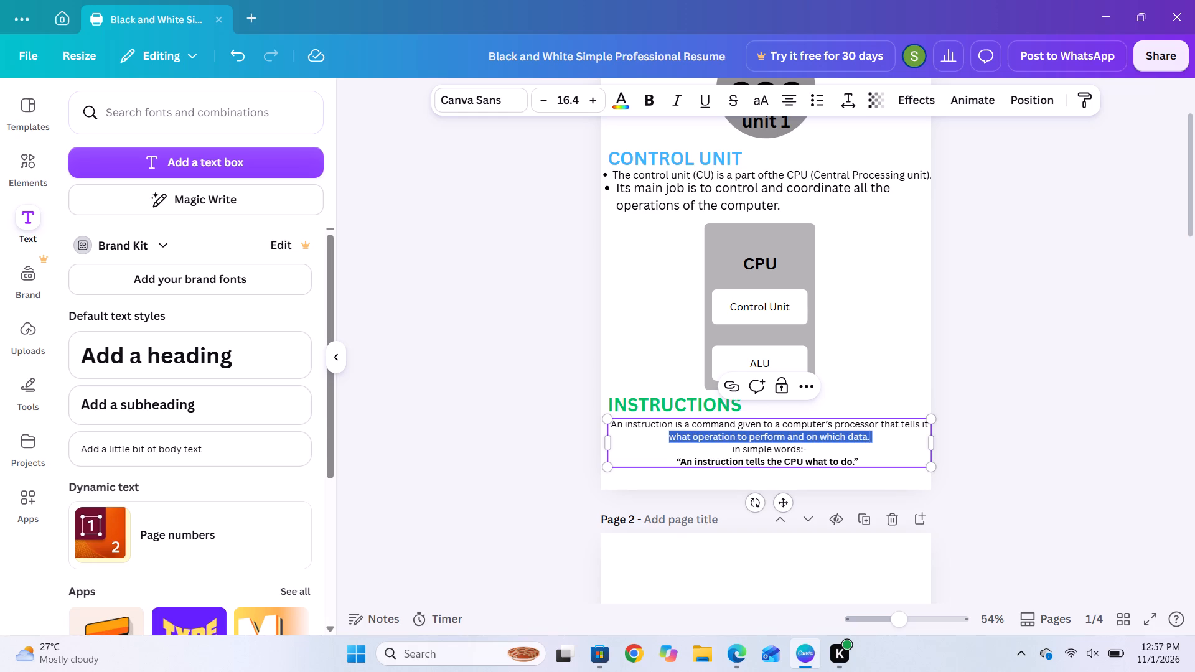
key(BackSpace)
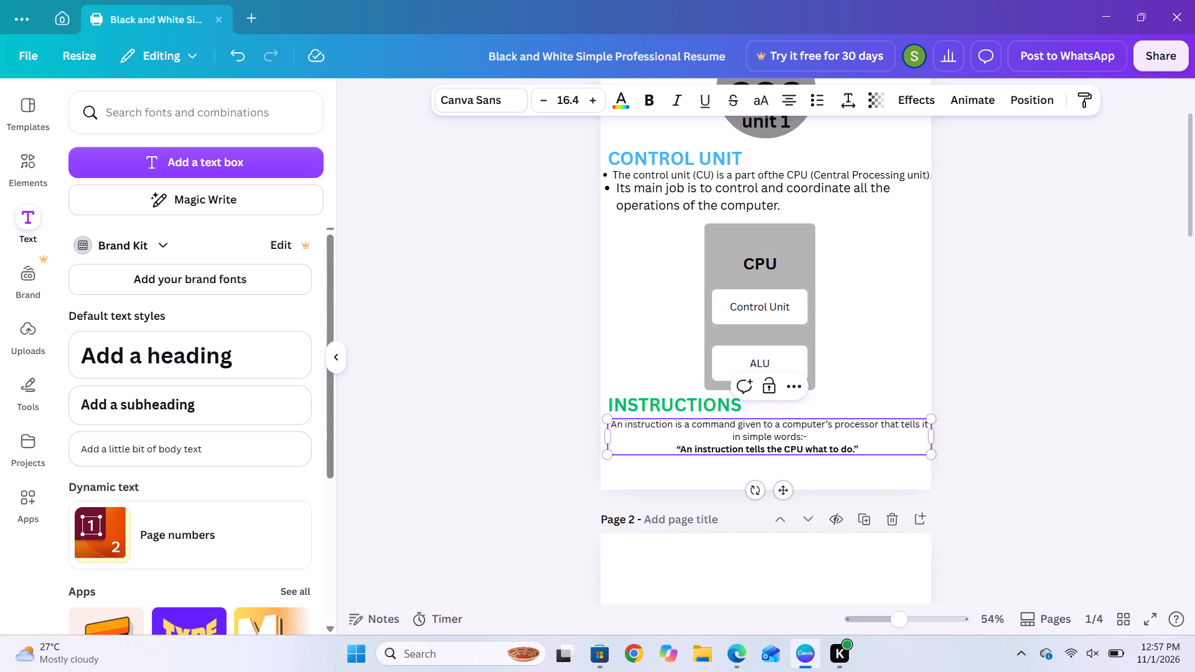
click(621, 434)
click(614, 441)
key(ctrl+v)
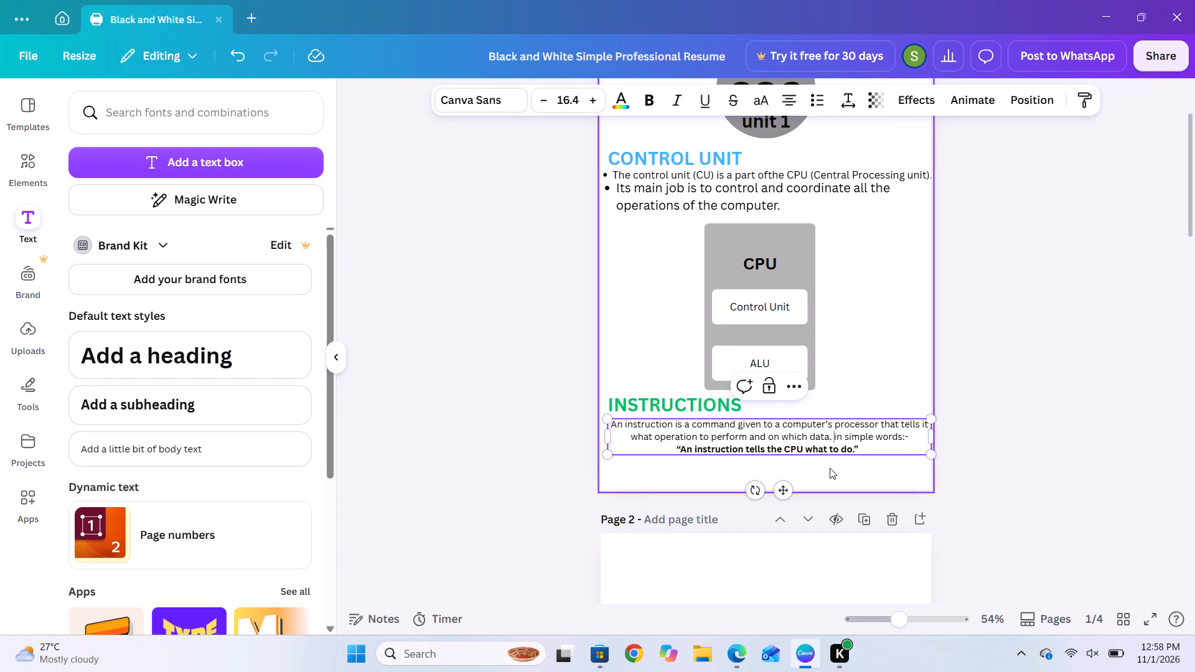
click(859, 467)
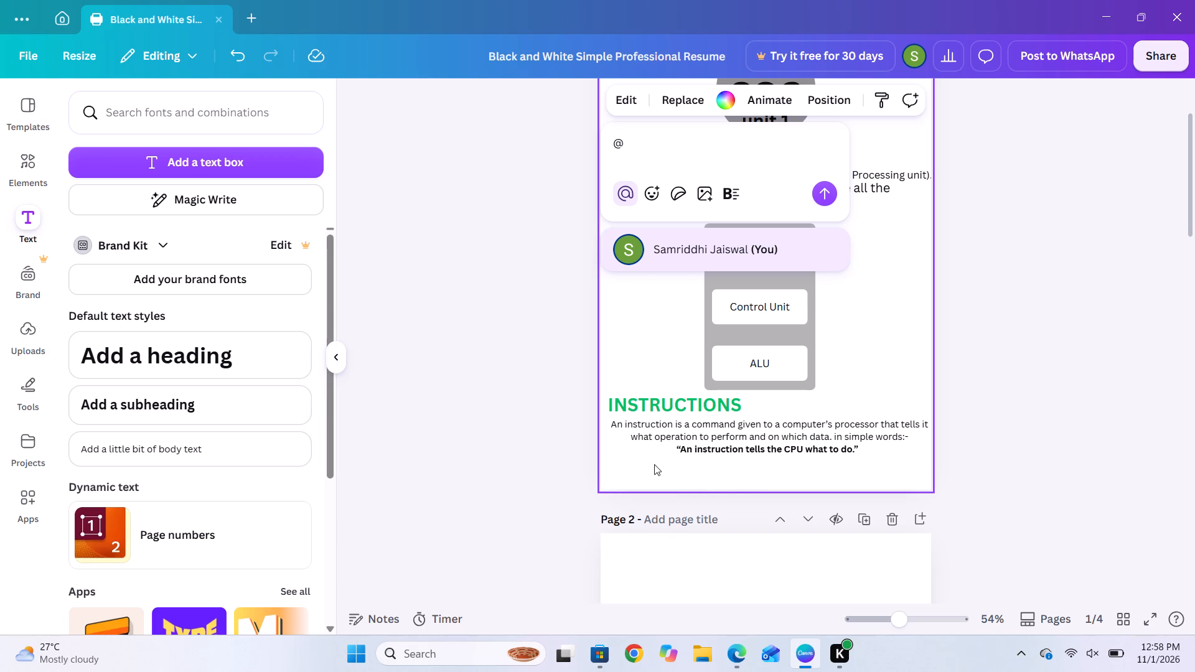
click(624, 464)
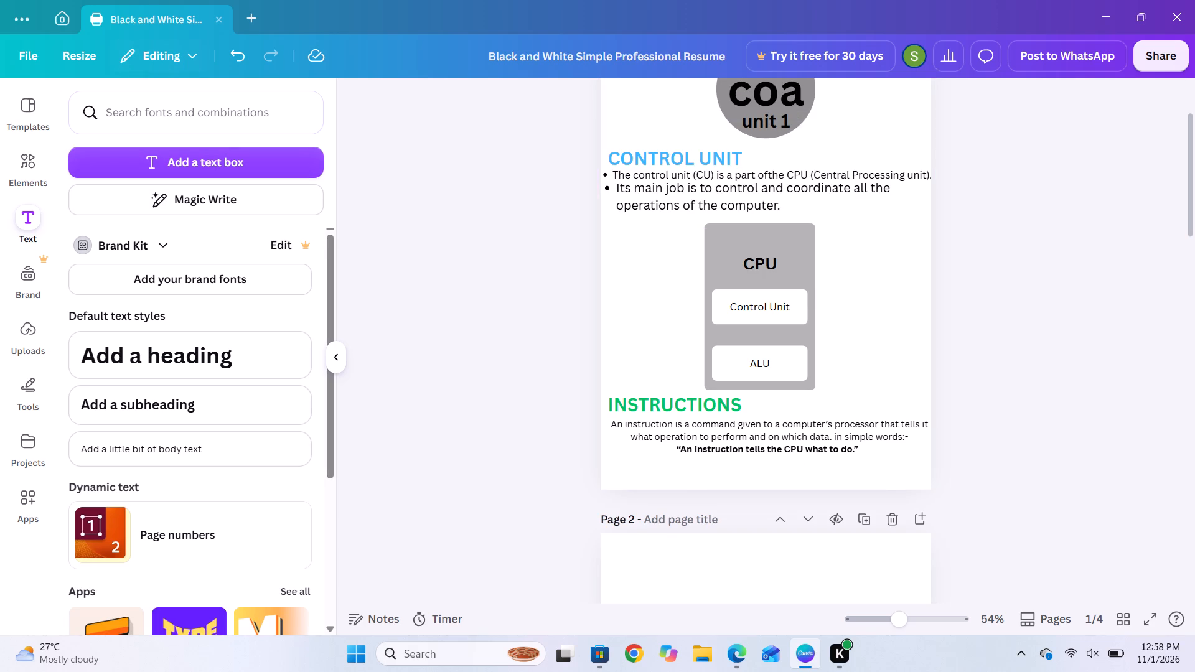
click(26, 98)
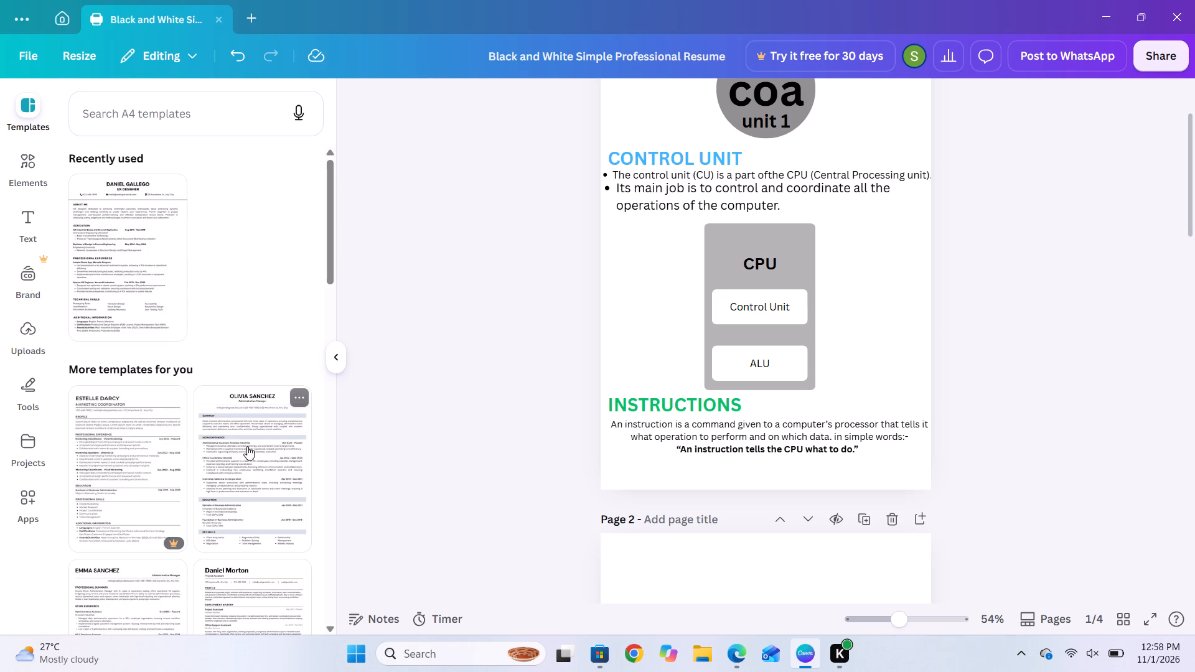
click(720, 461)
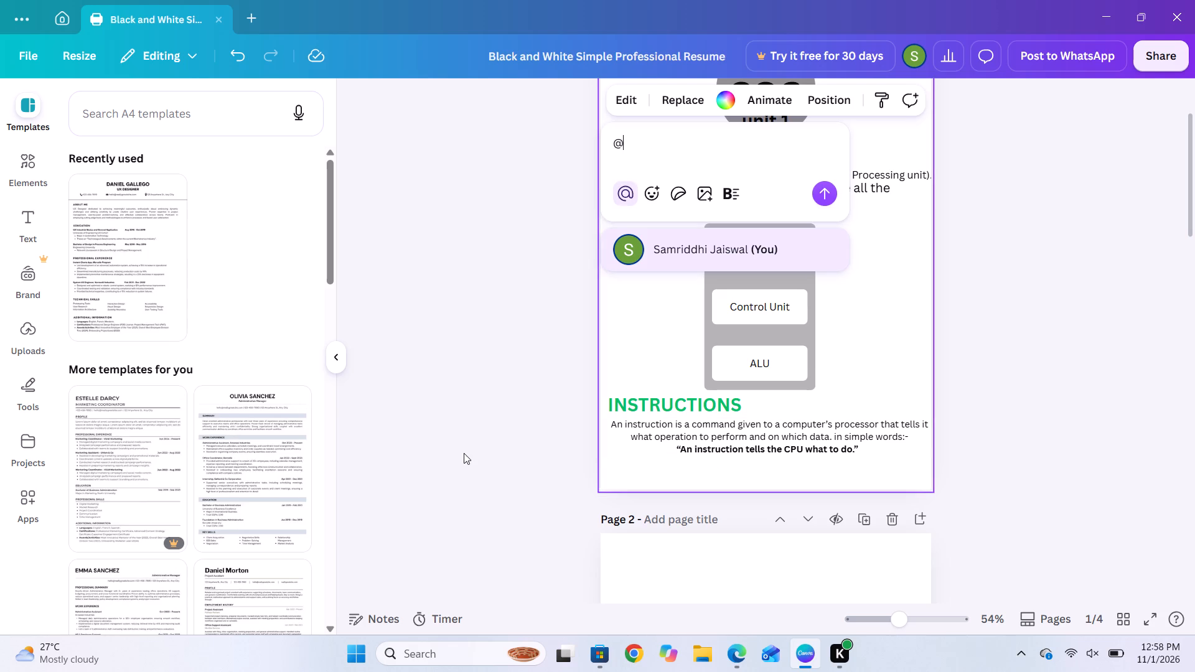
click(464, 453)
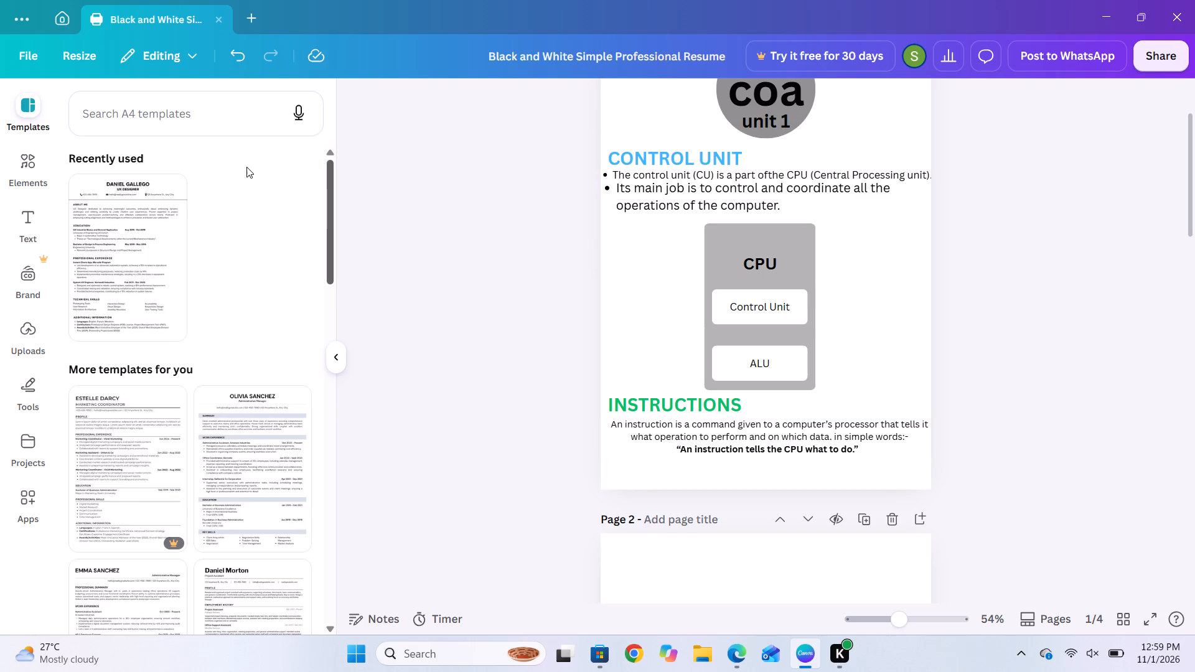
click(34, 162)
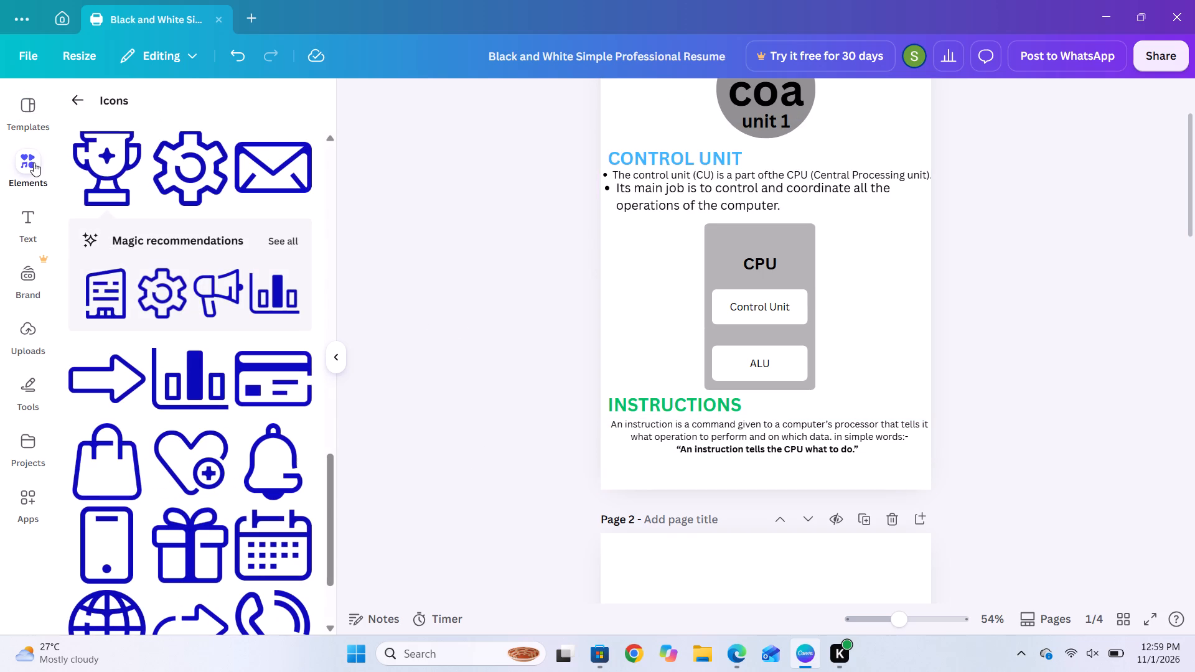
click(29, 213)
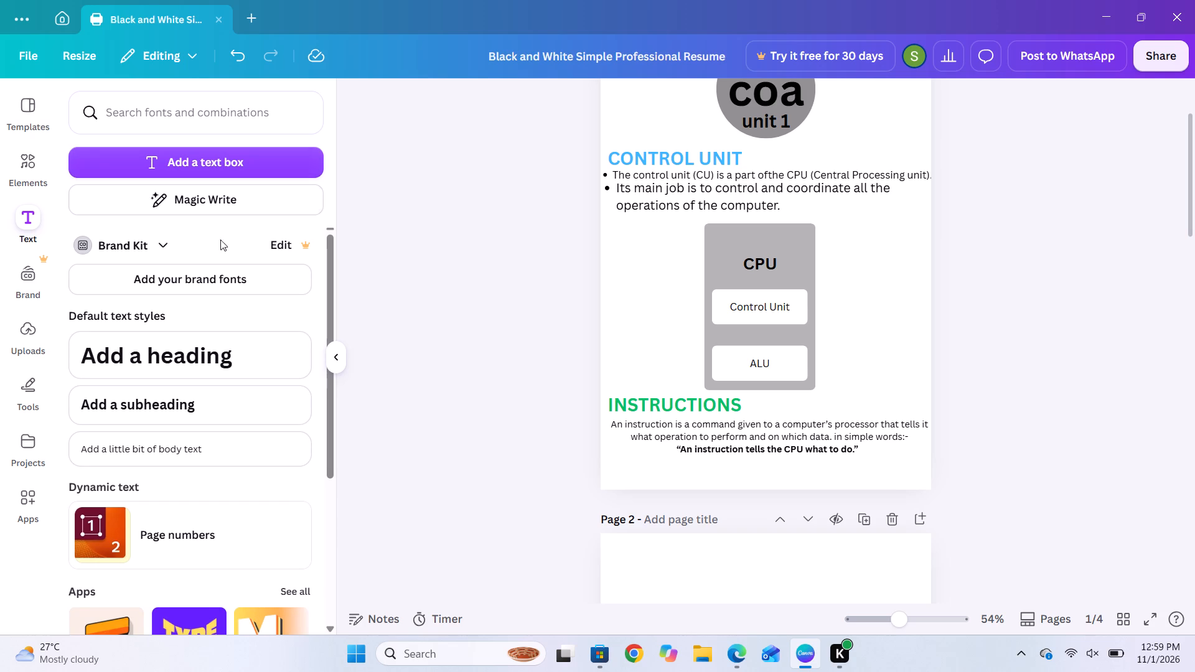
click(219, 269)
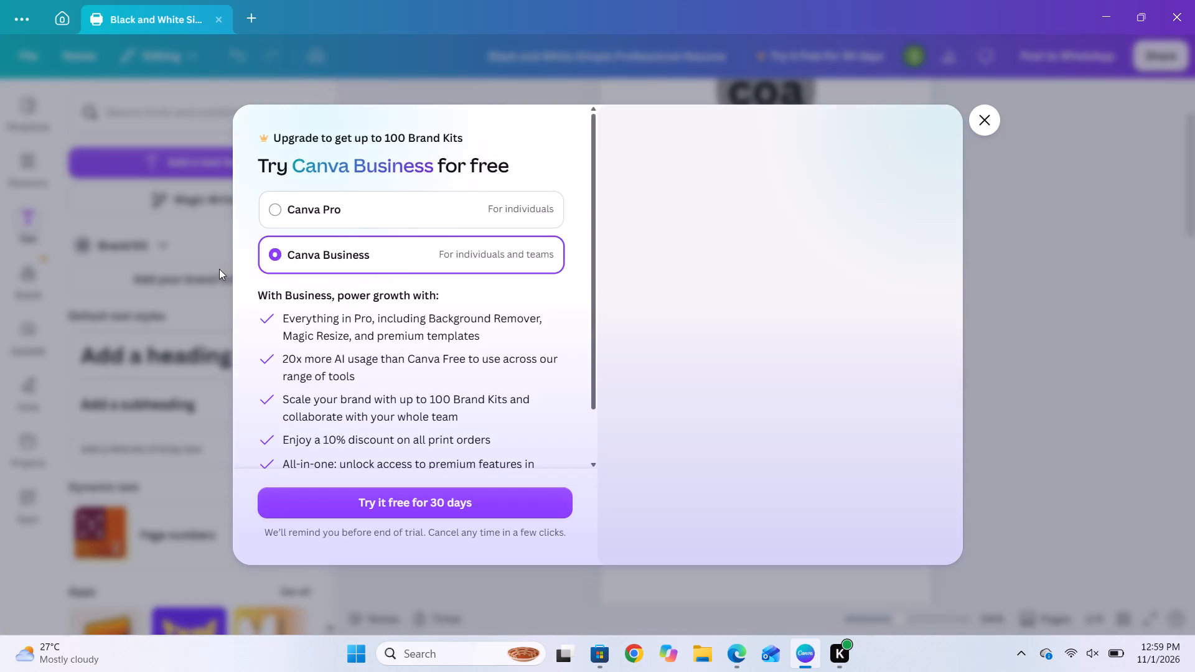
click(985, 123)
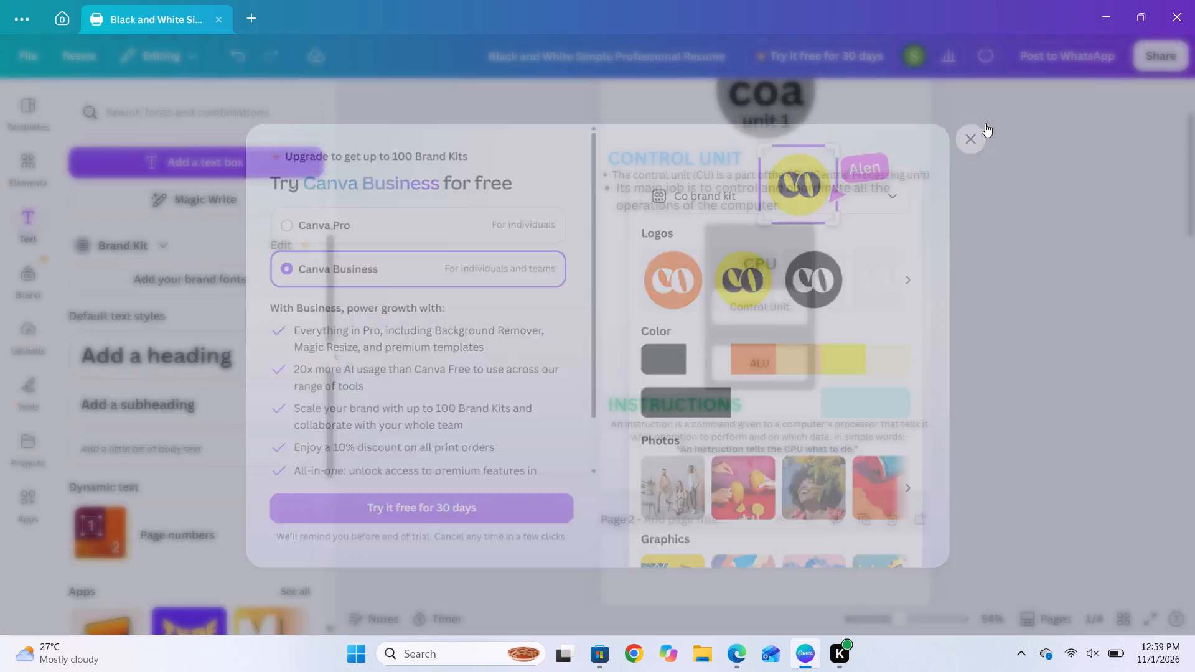
Look through the fonts and font combinations for the recent search "FOR NOTES", and clear the search.
click(305, 114)
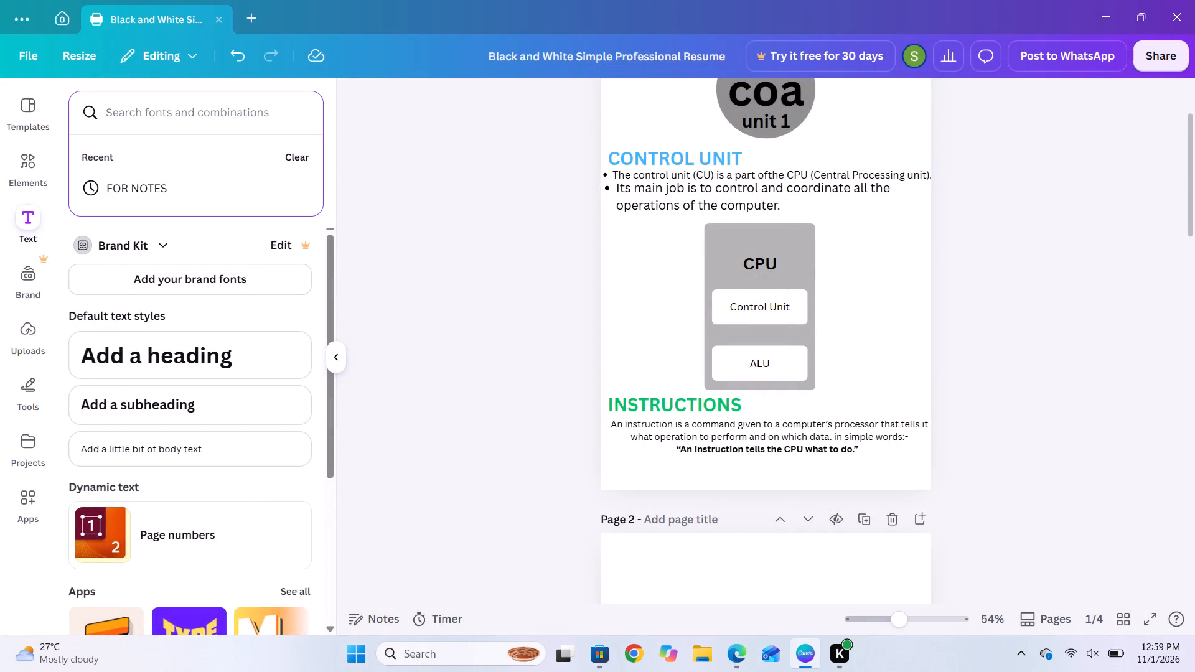
click(236, 187)
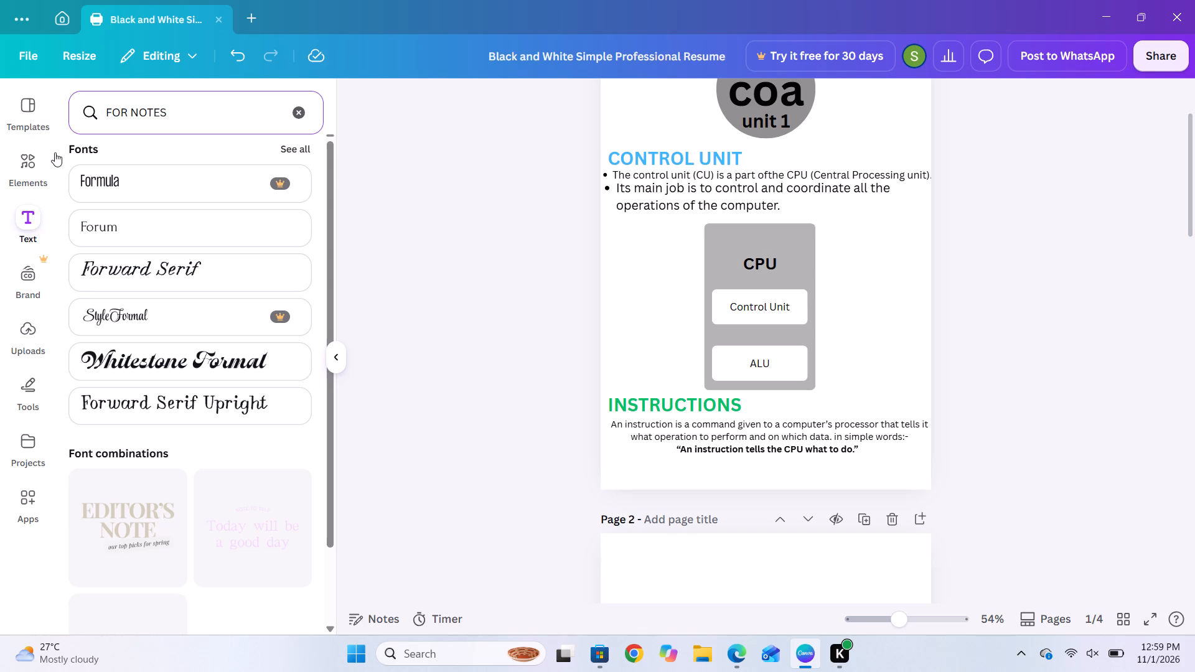
scroll(48, 175, down, 1)
click(25, 225)
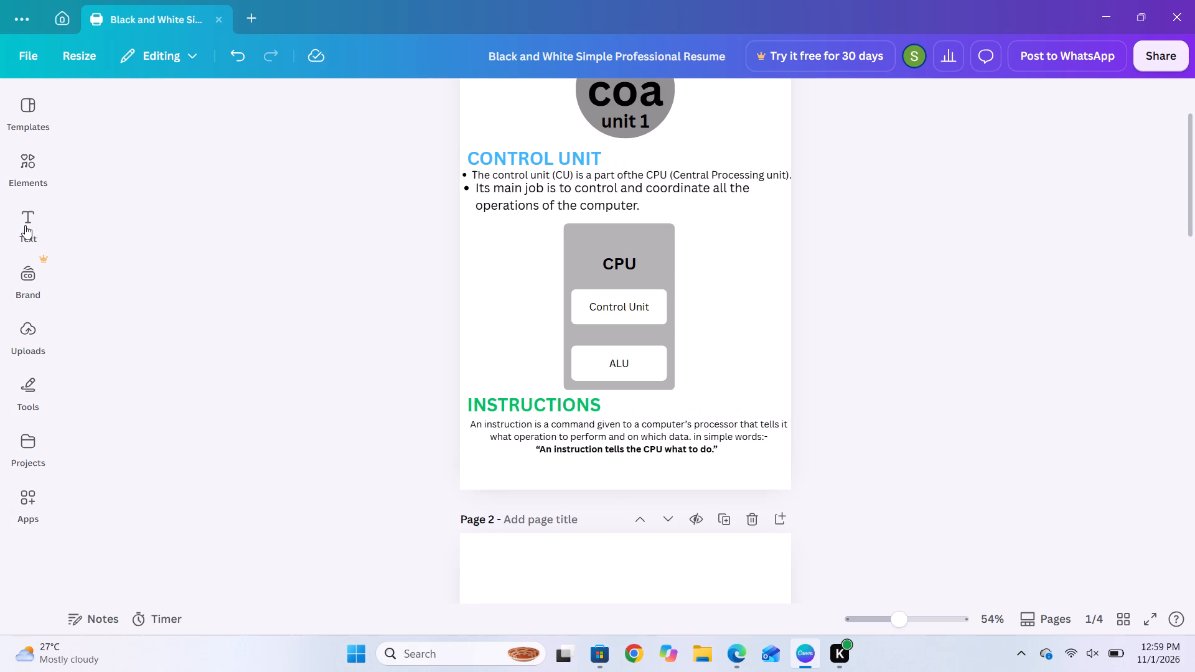
click(25, 225)
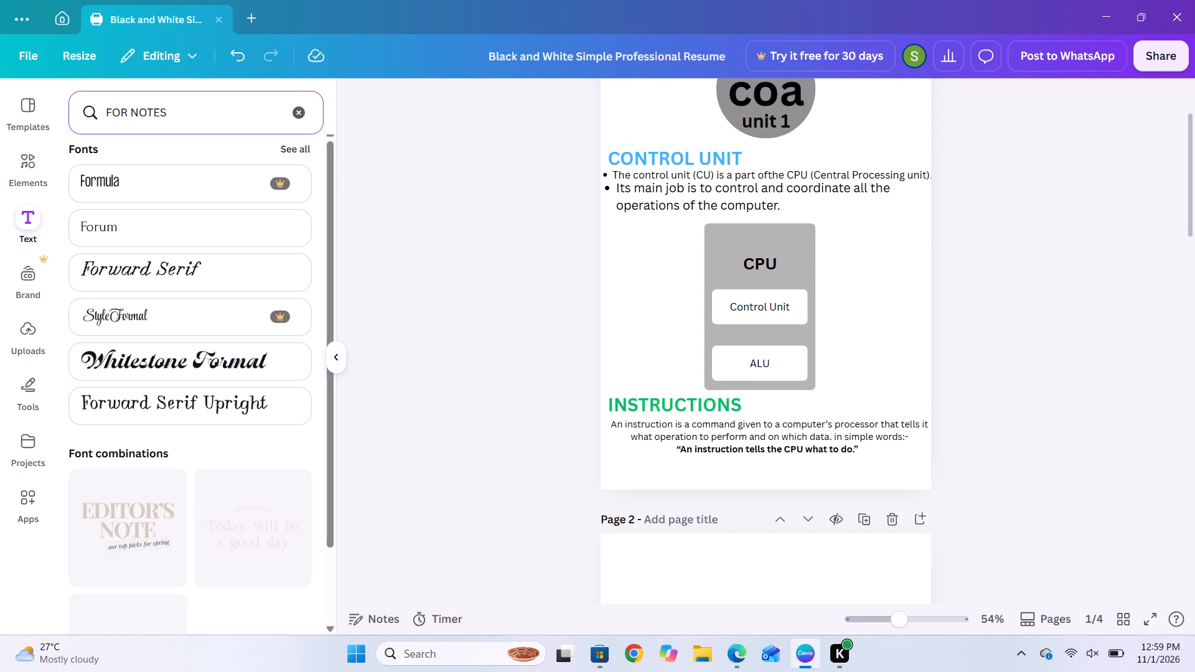
click(295, 114)
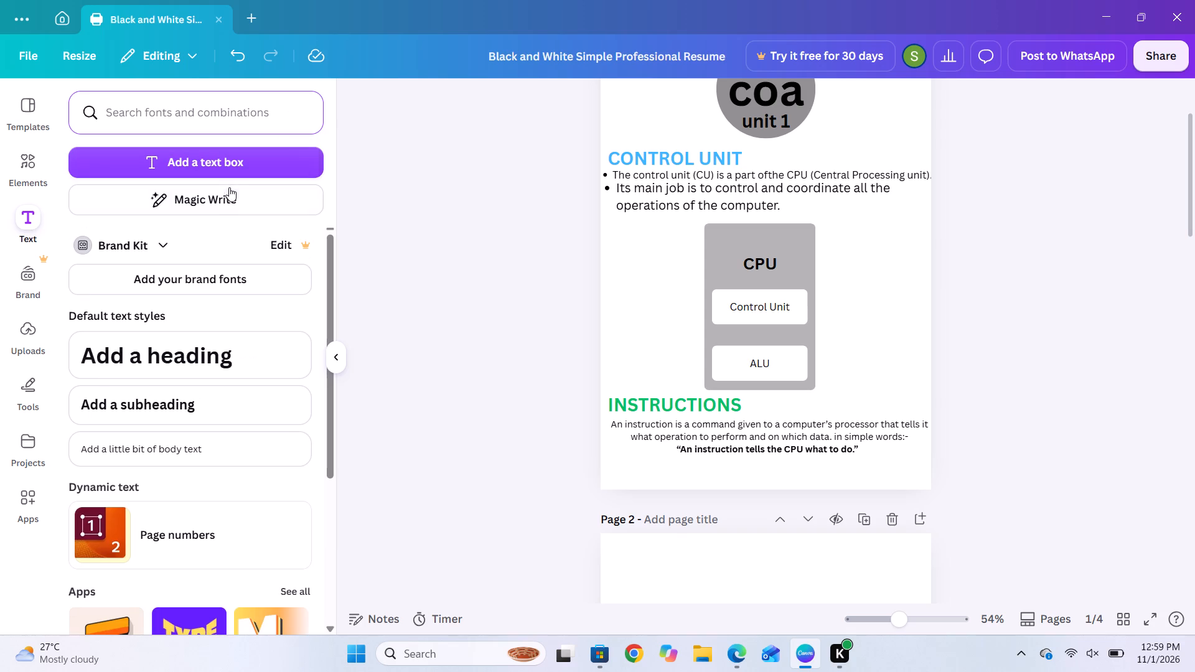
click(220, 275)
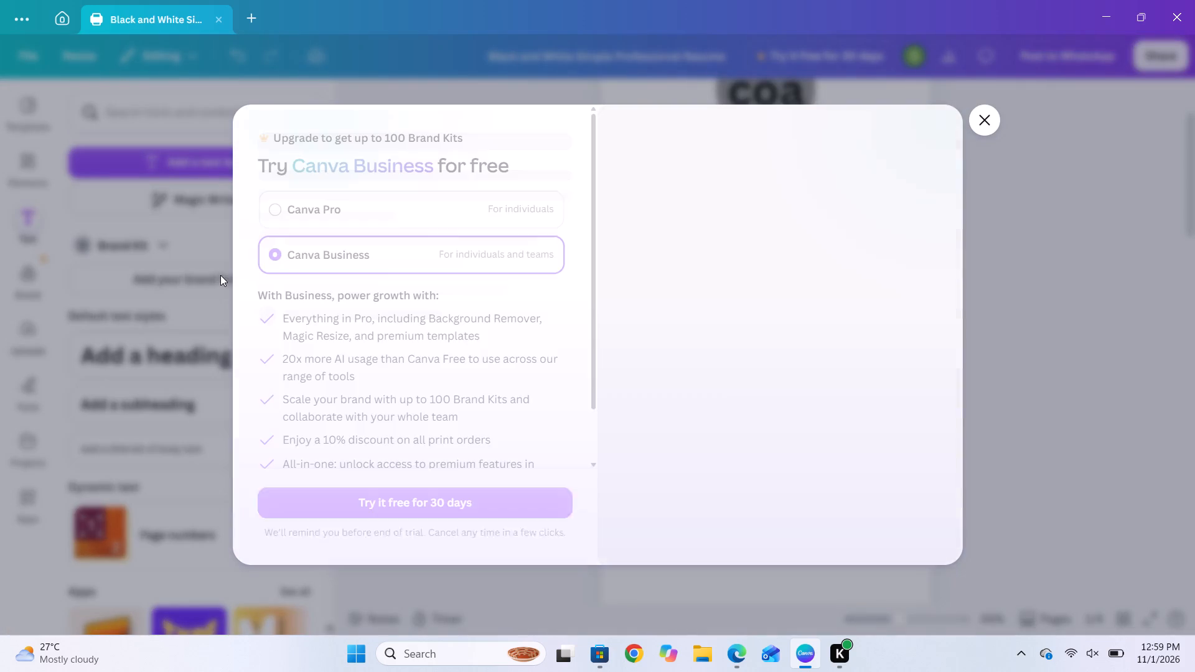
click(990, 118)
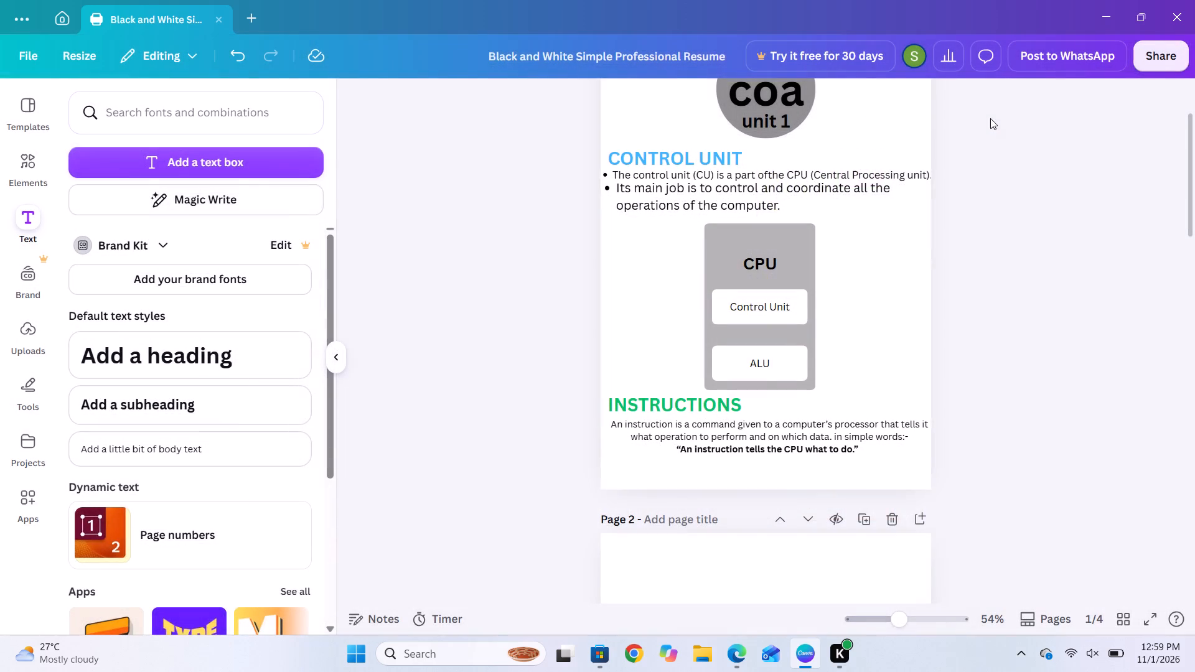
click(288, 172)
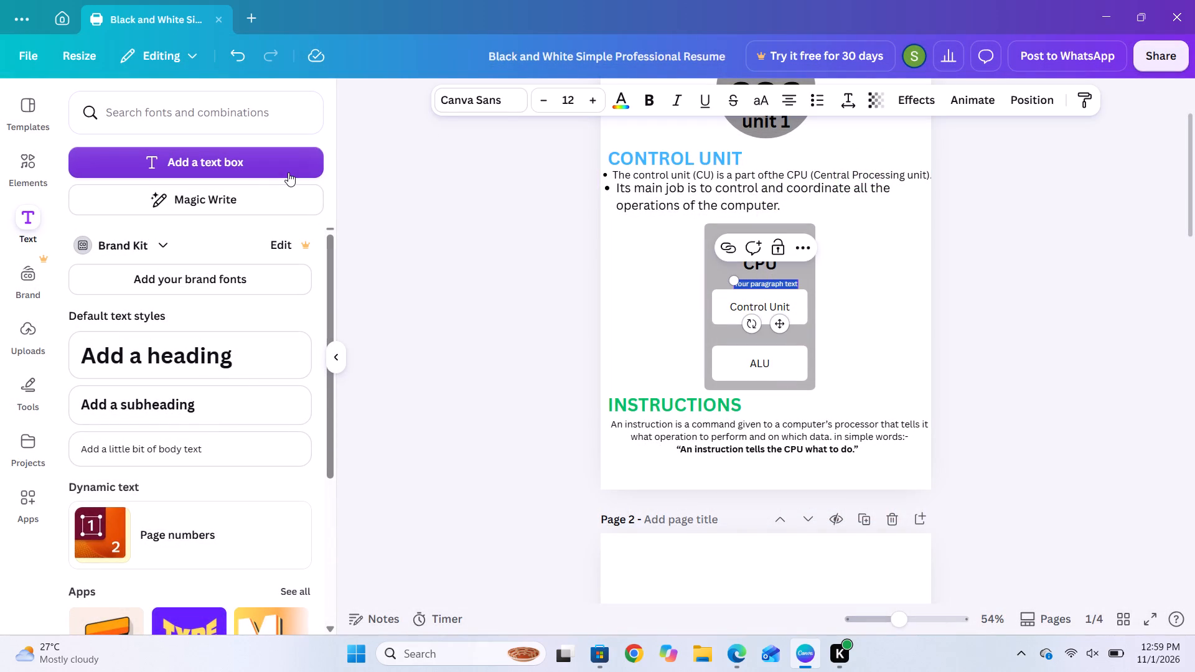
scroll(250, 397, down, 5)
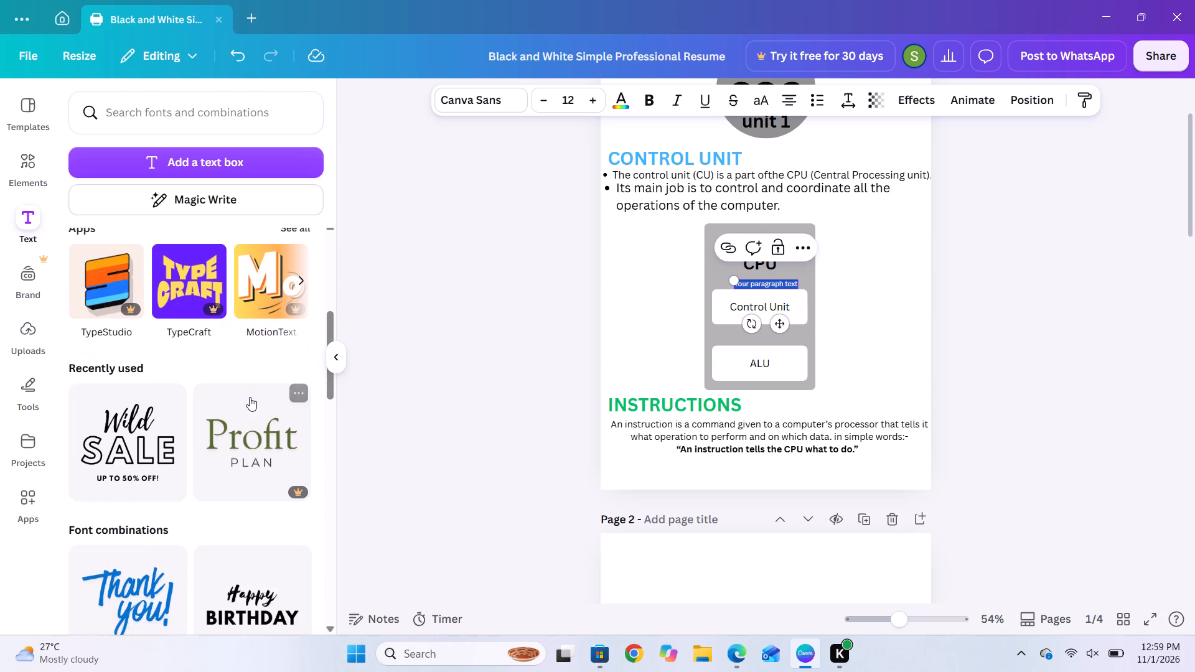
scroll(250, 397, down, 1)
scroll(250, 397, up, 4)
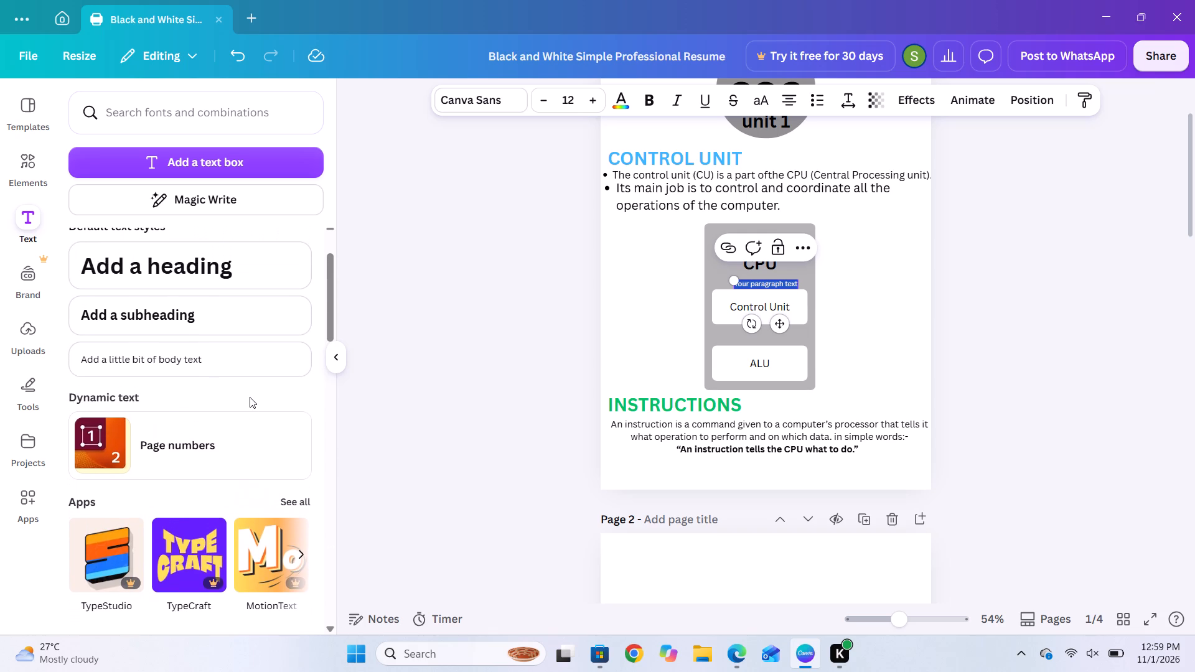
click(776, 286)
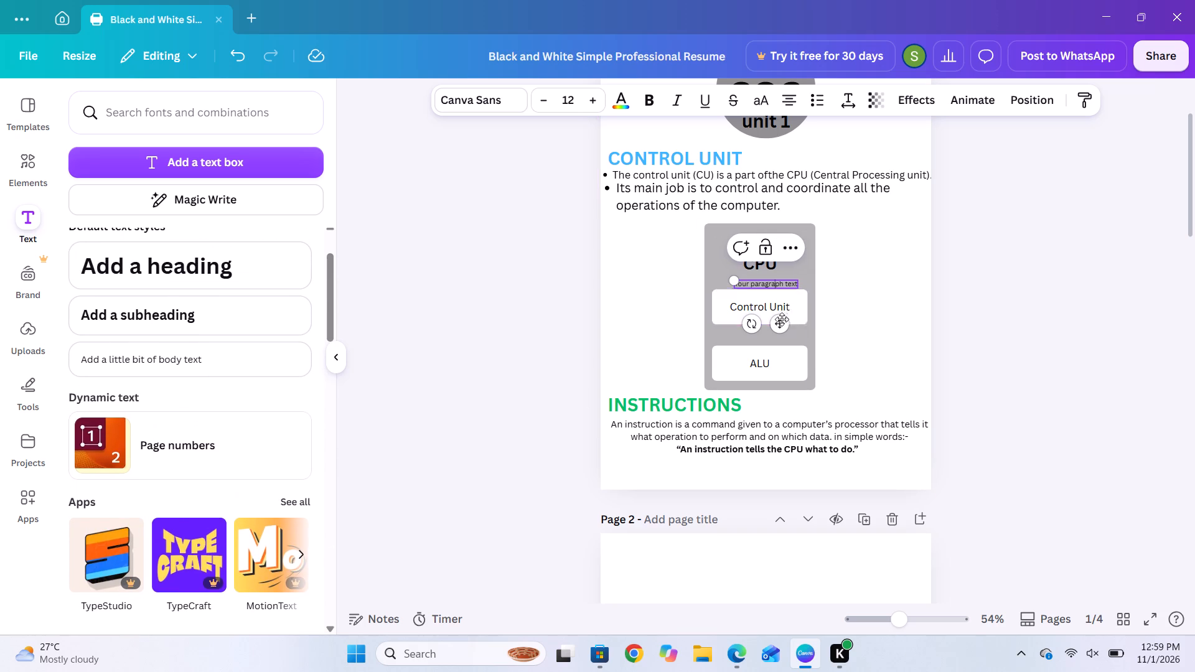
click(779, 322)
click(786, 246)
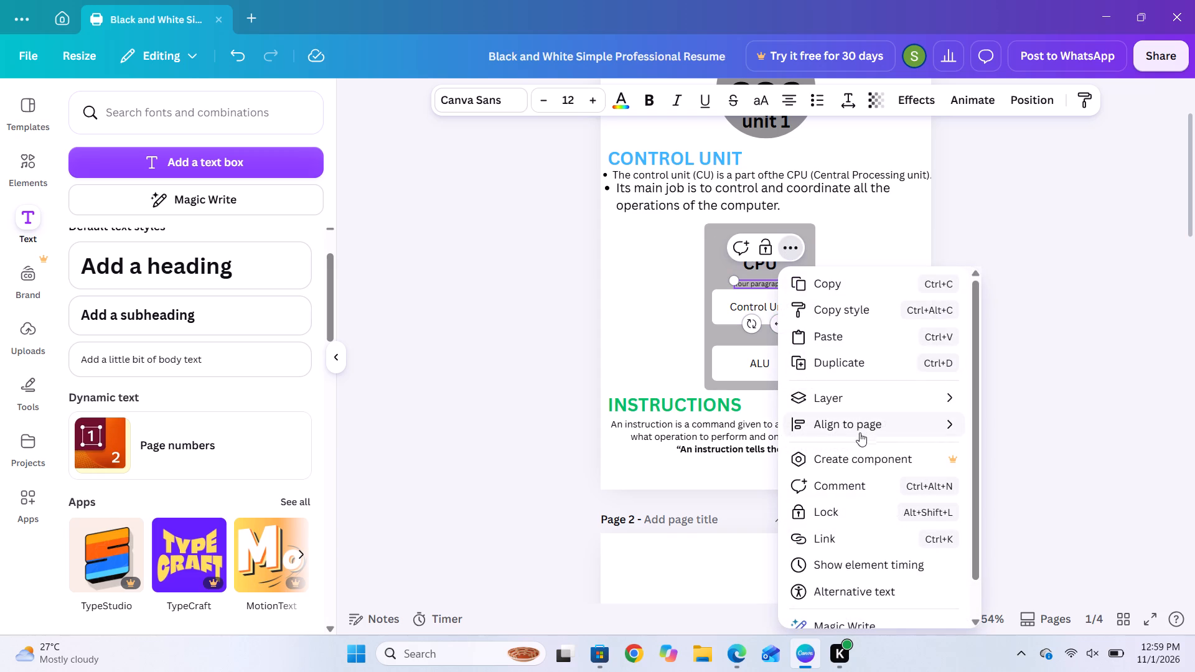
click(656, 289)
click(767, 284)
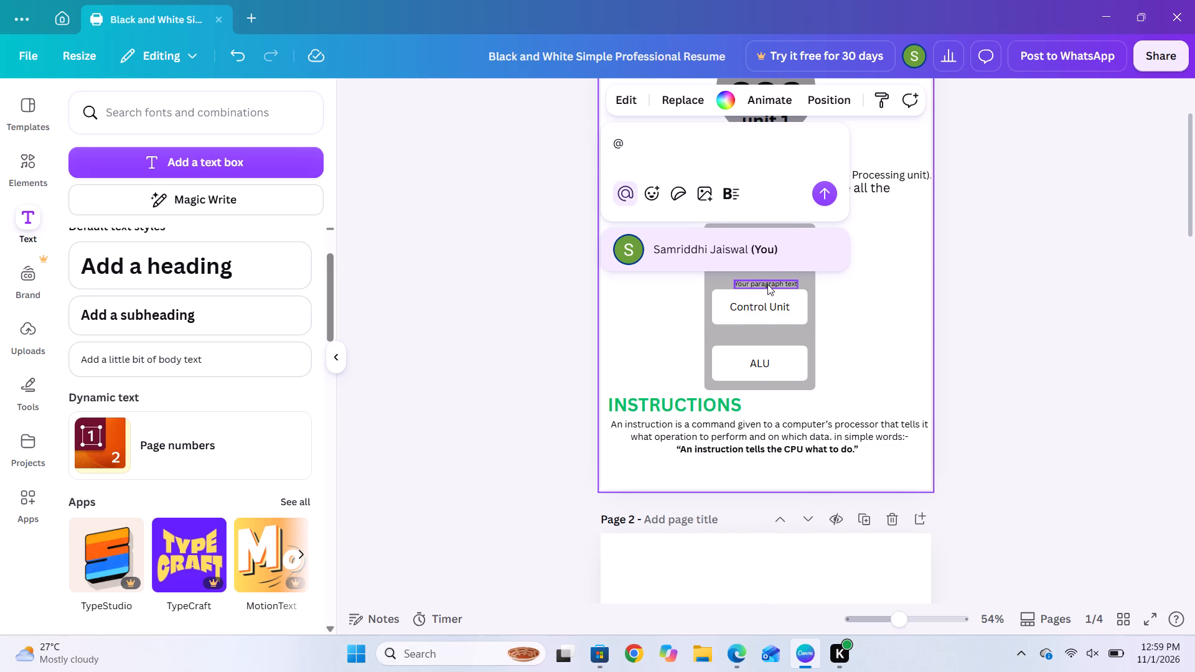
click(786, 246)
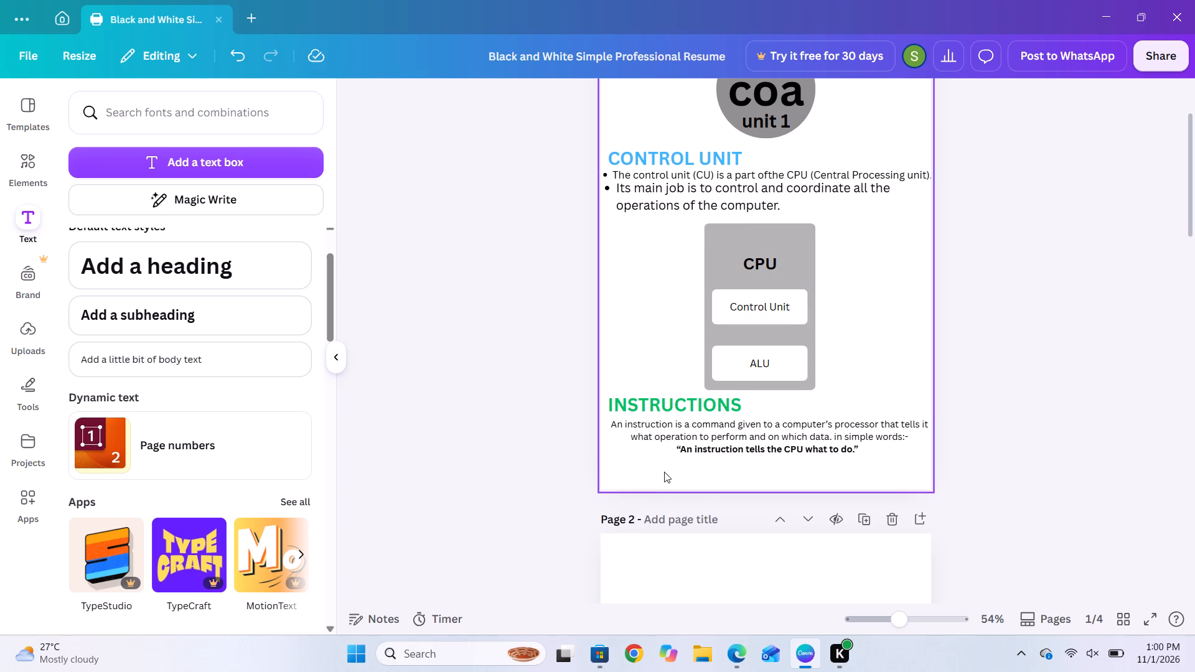
Add a text box on the blank page 2 reading "for exampe:".
scroll(664, 538, down, 3)
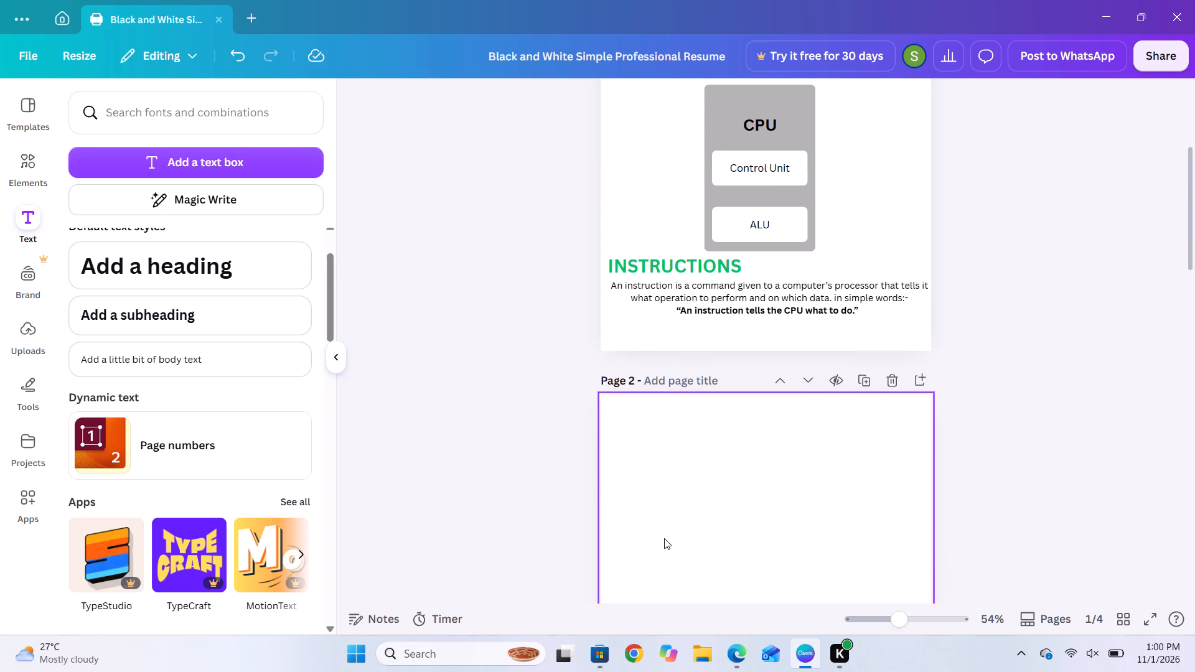
scroll(664, 538, down, 1)
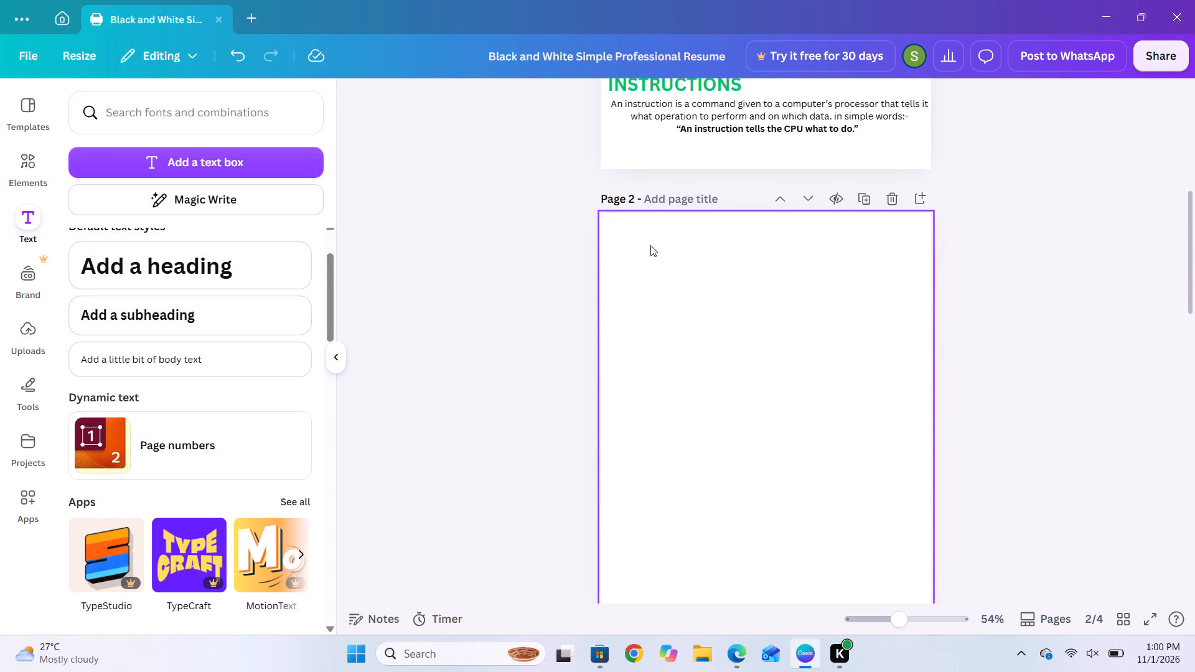
click(635, 229)
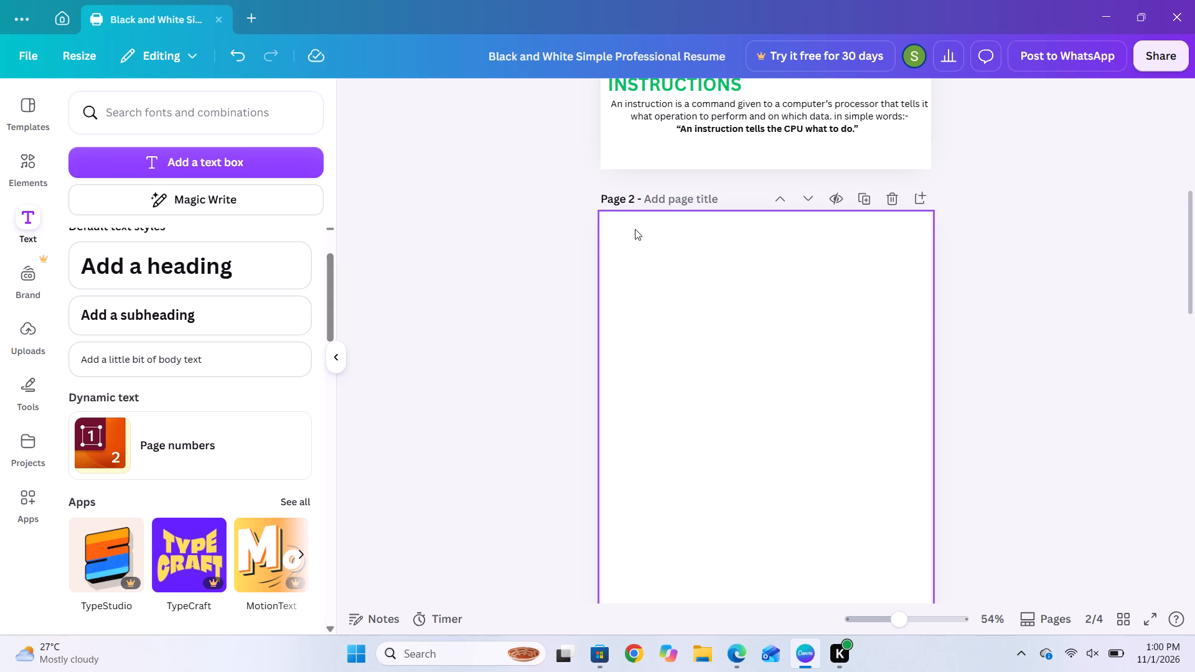
click(635, 229)
click(306, 177)
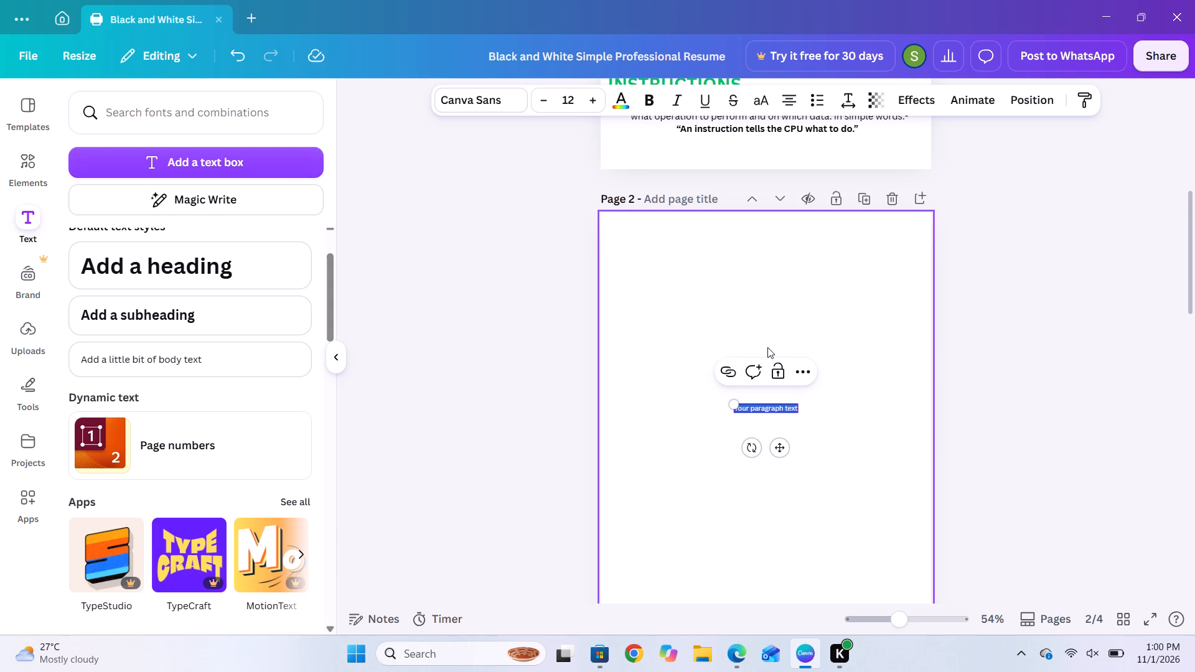
text(for e)
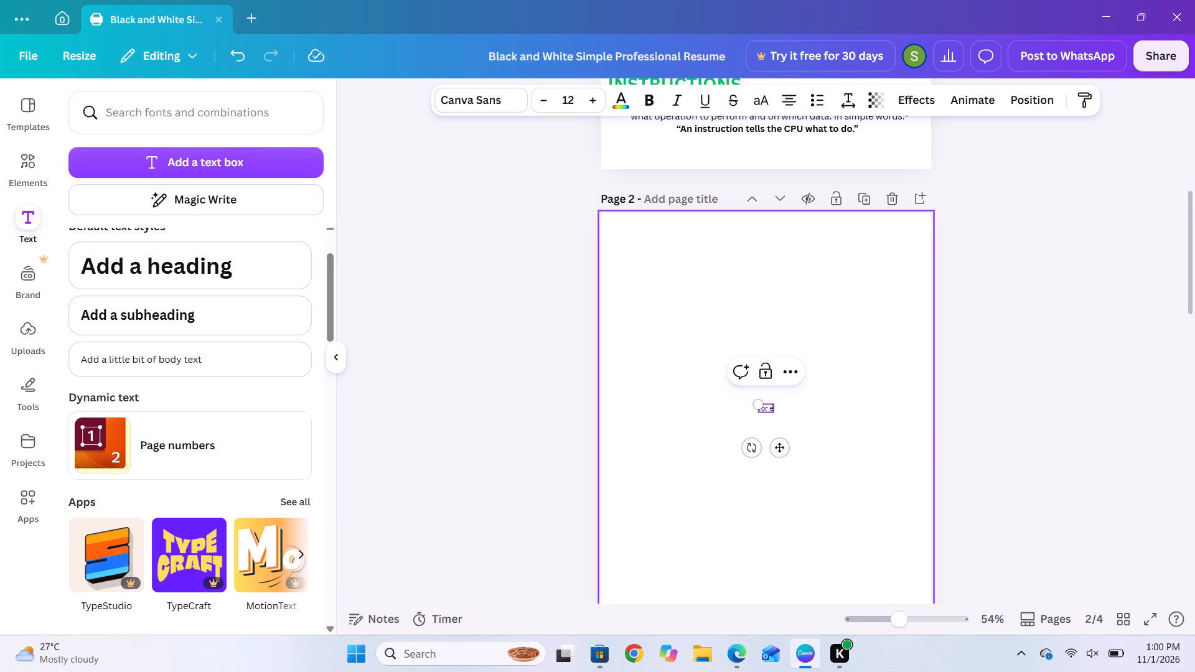
key(x)
text(am)
key(p)
key(e)
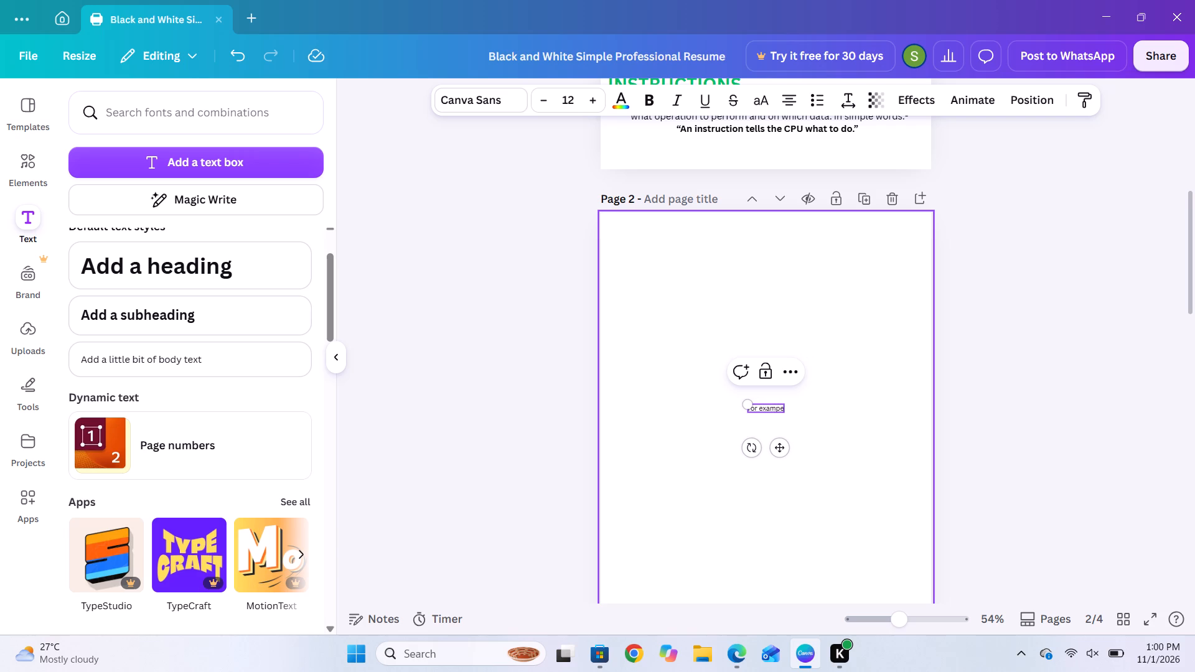
key(ctrl+semicolon)
key(shift+colon)
Enlarge the "for exampe:" text to size 19.9, place it in page 2's upper-left corner, and deselect it.
drag(747, 406, 727, 378)
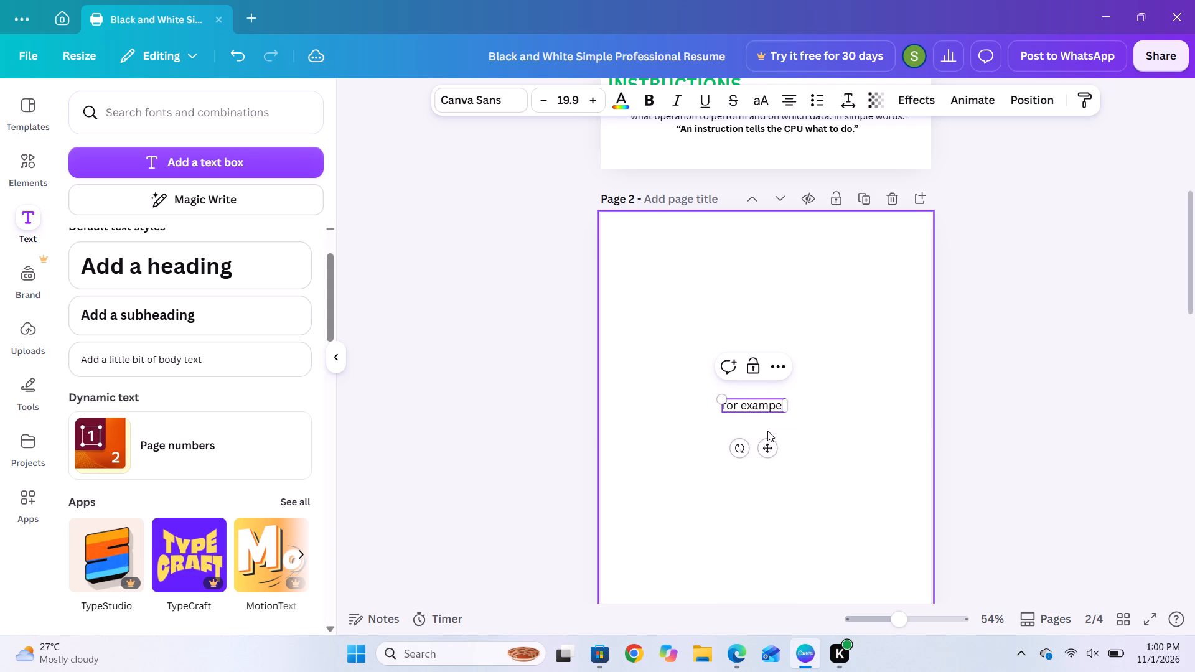
drag(767, 447, 656, 267)
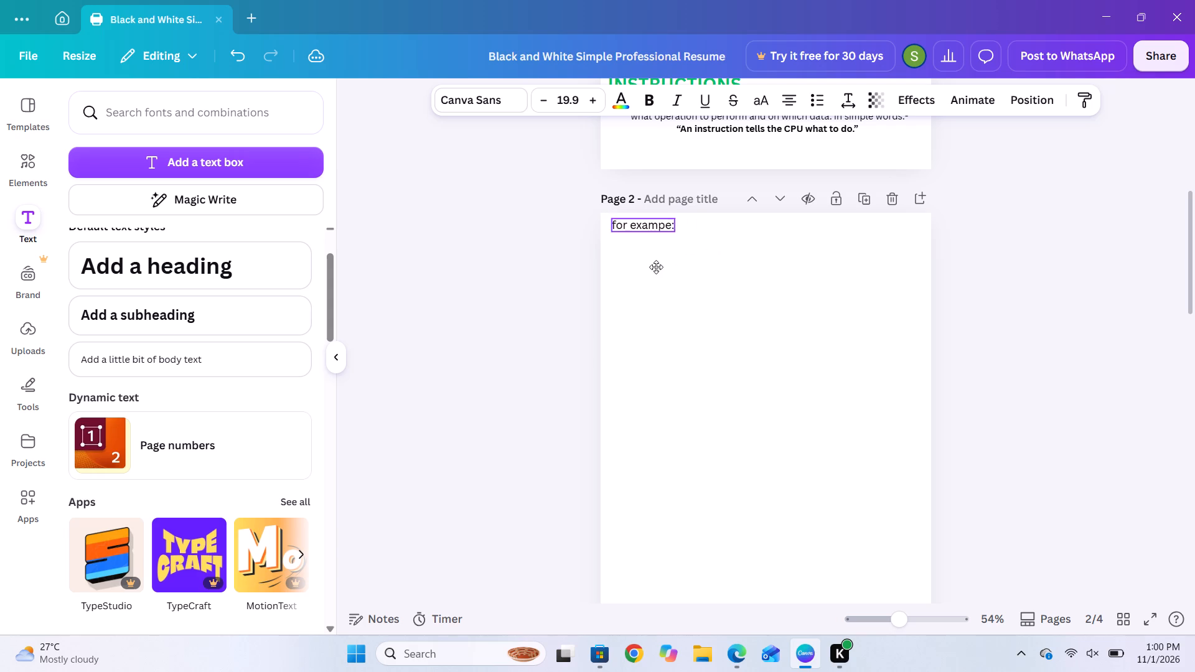
drag(656, 267, 654, 270)
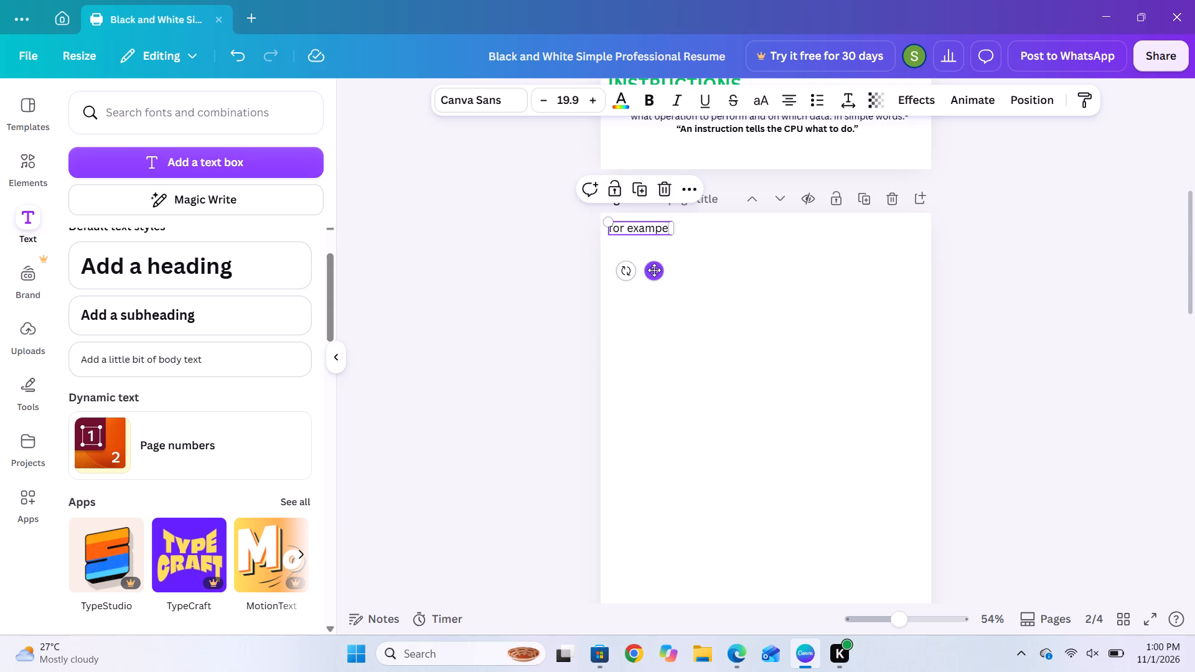
click(685, 255)
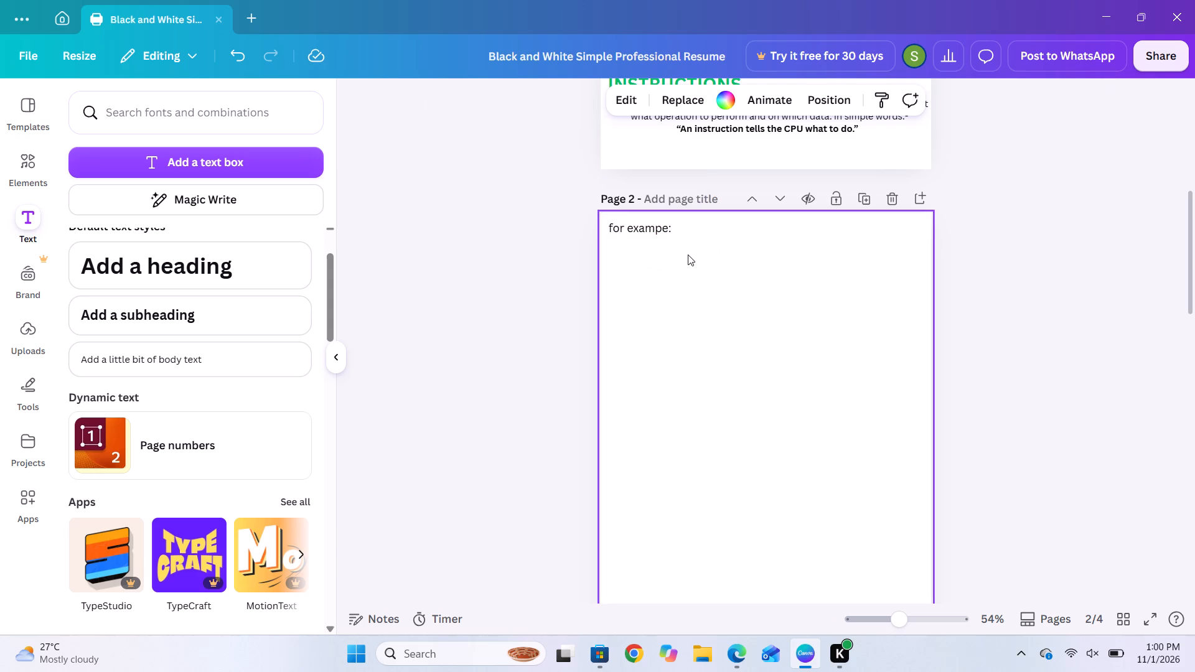
click(681, 220)
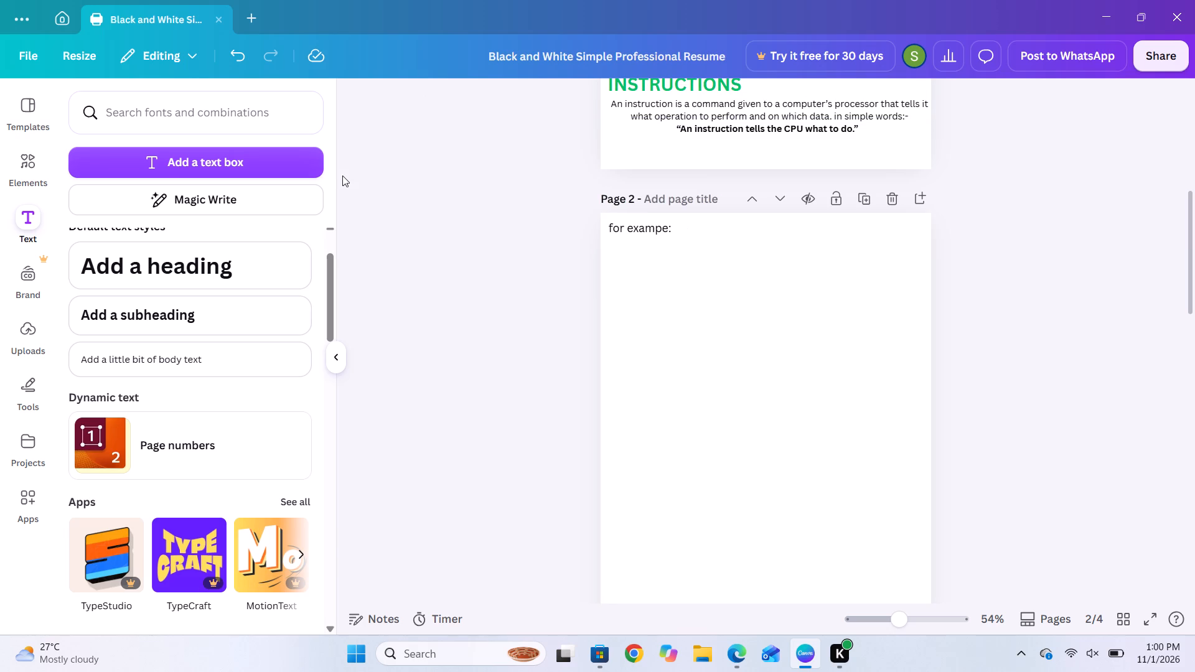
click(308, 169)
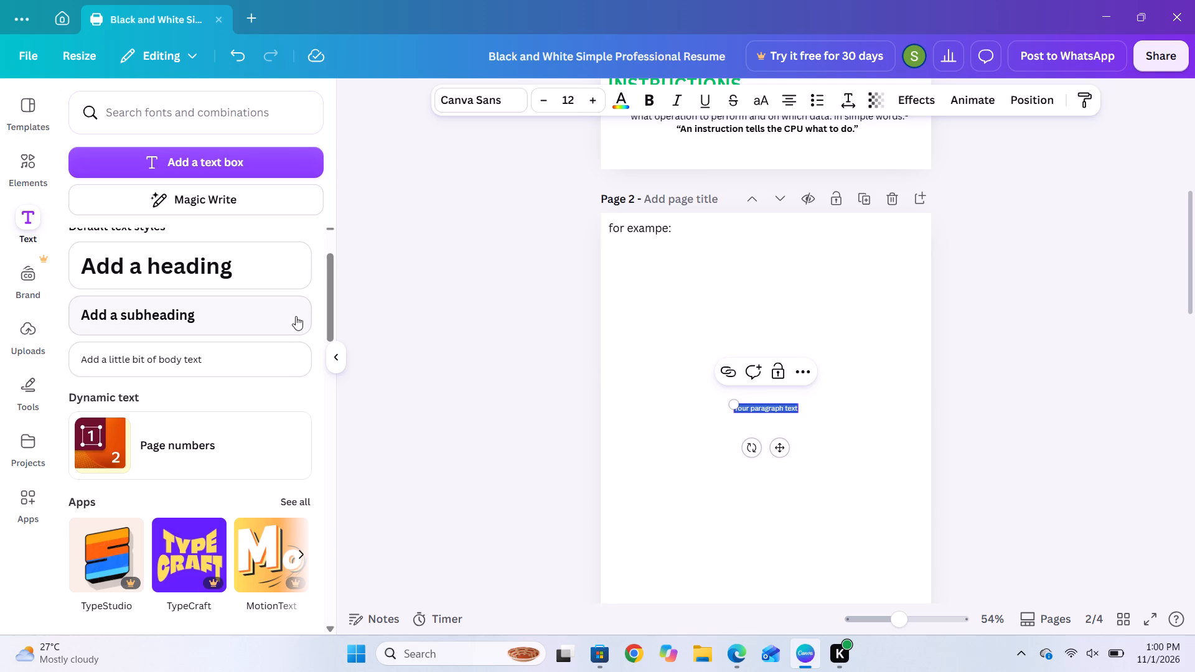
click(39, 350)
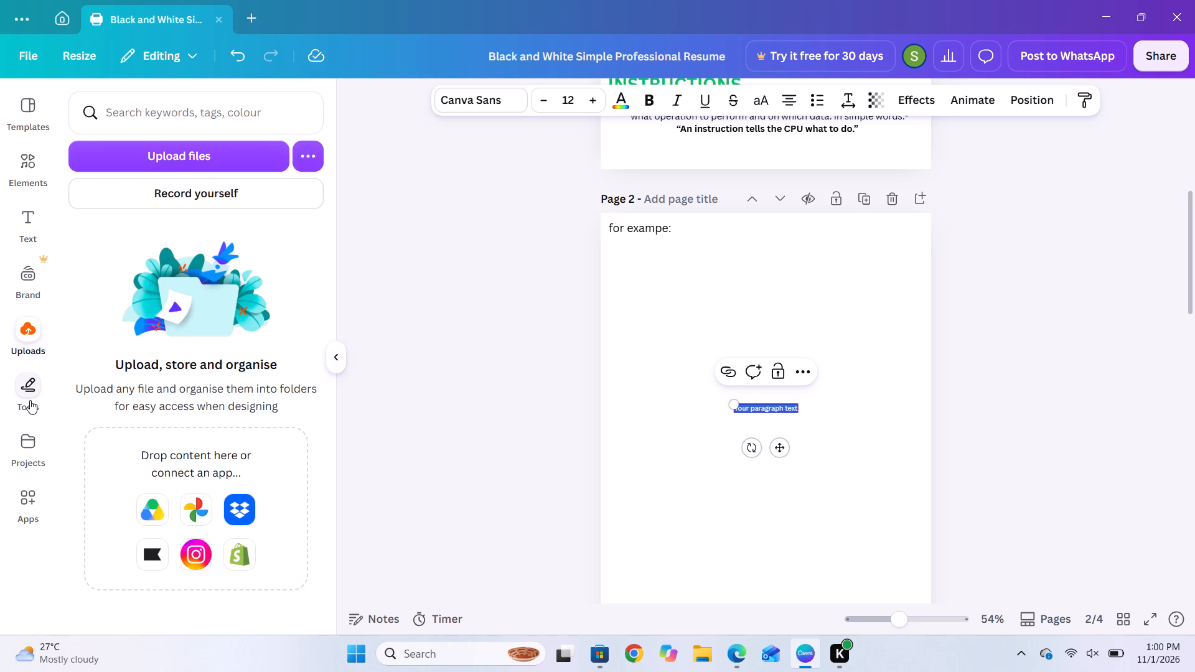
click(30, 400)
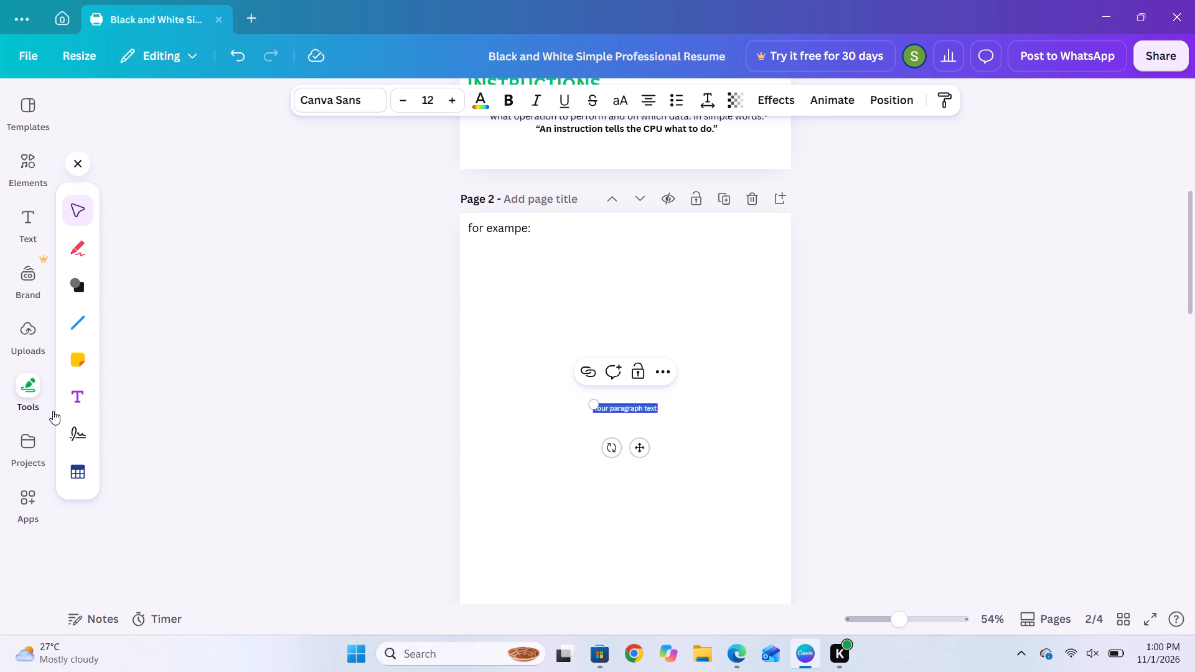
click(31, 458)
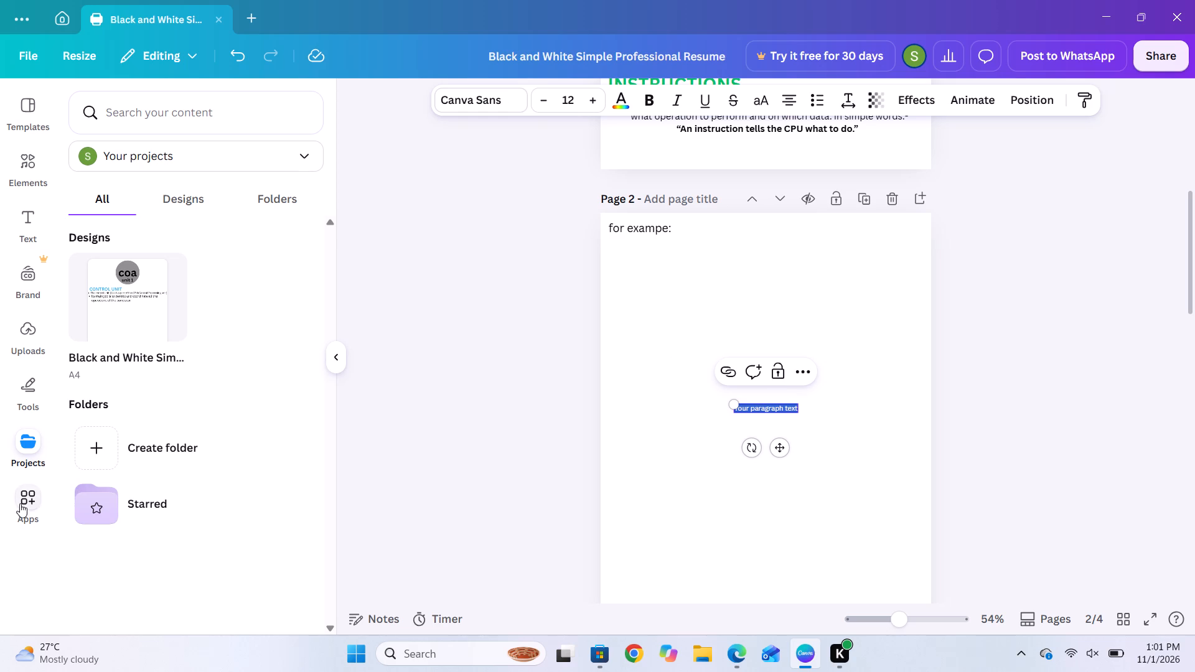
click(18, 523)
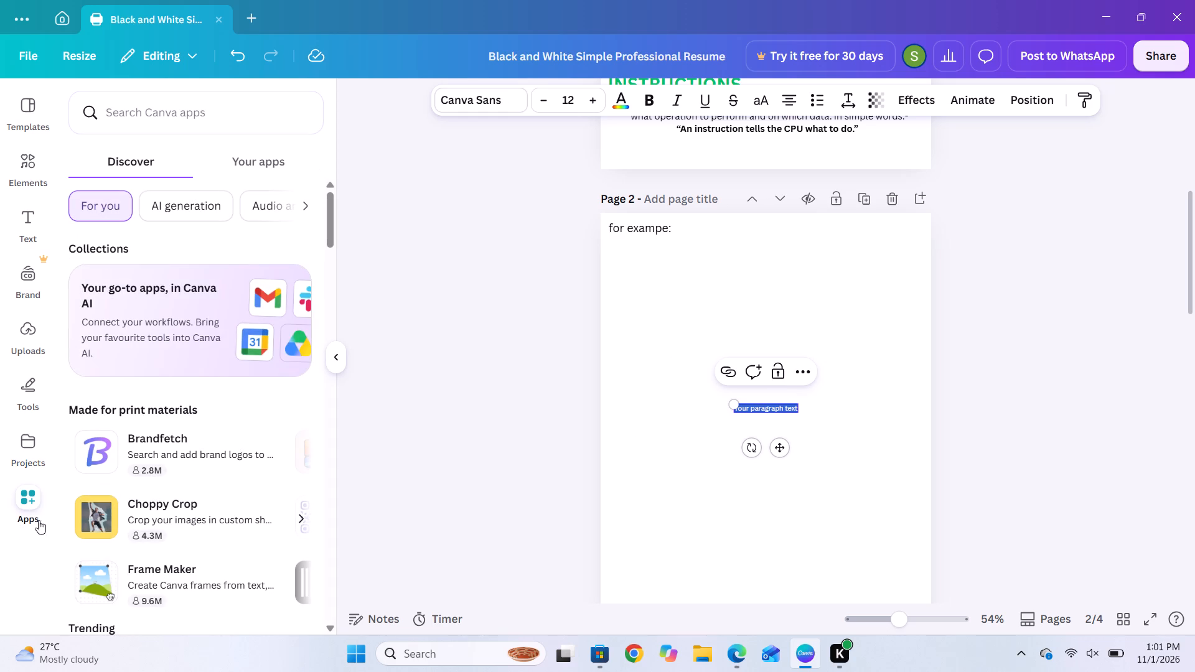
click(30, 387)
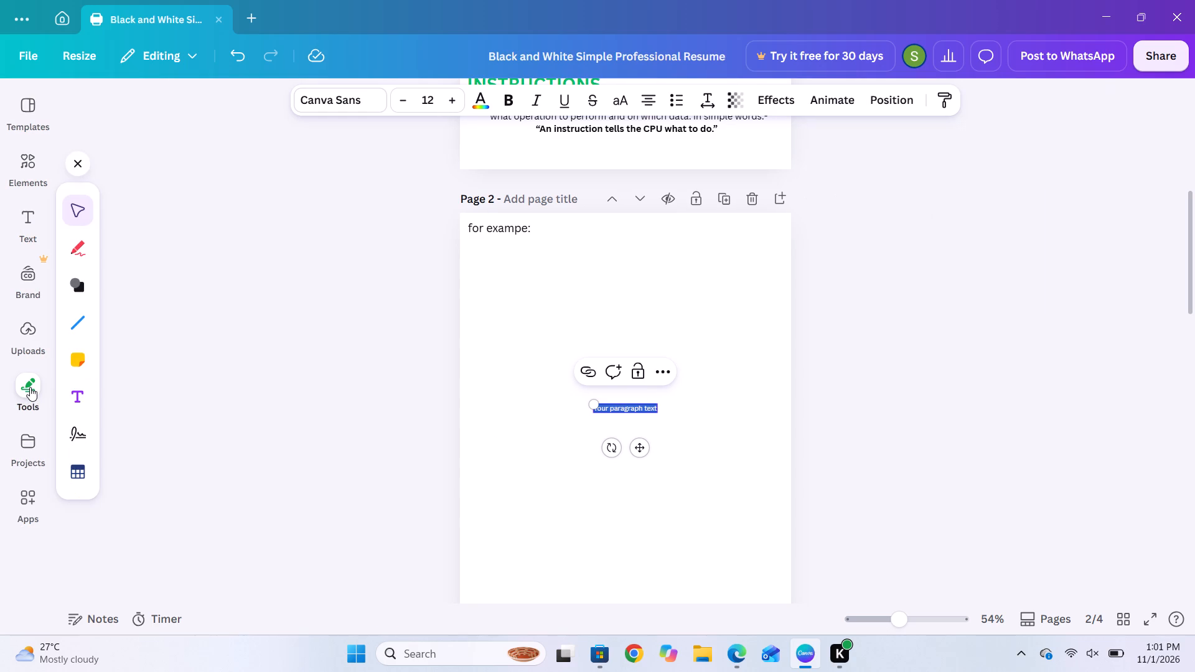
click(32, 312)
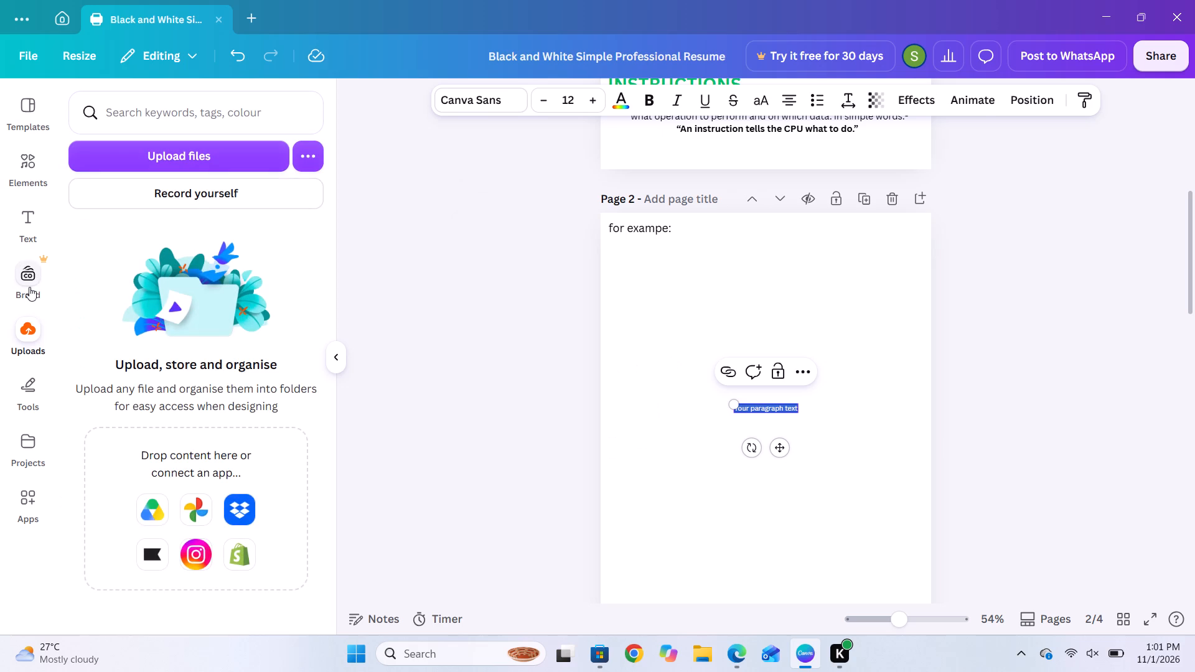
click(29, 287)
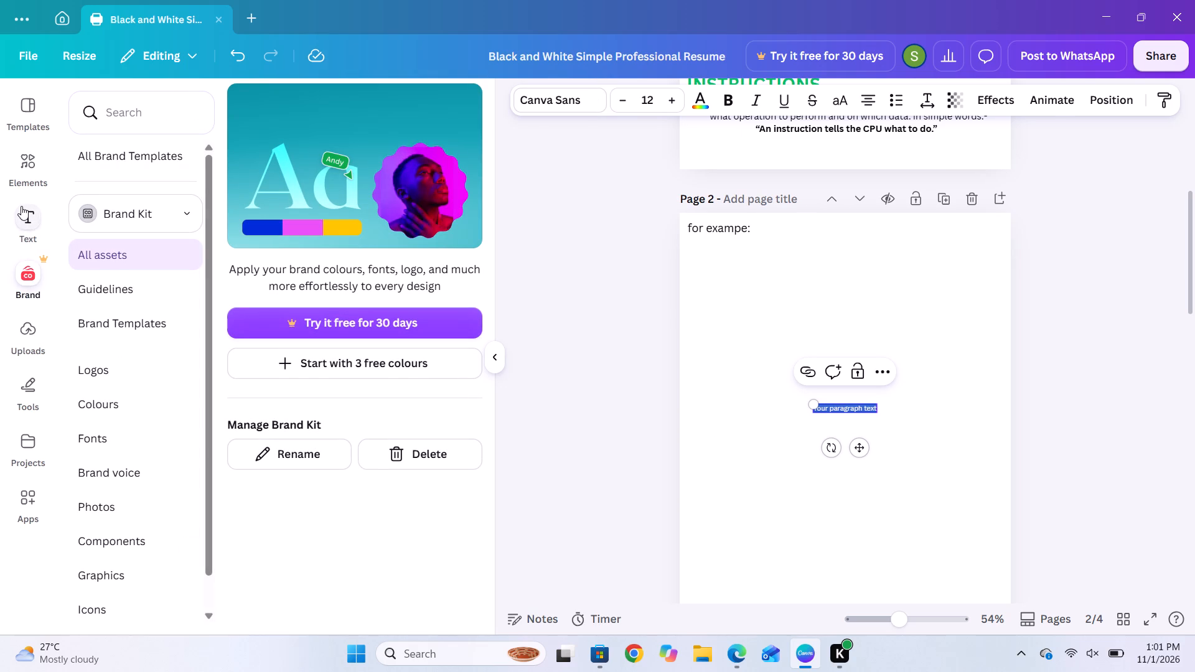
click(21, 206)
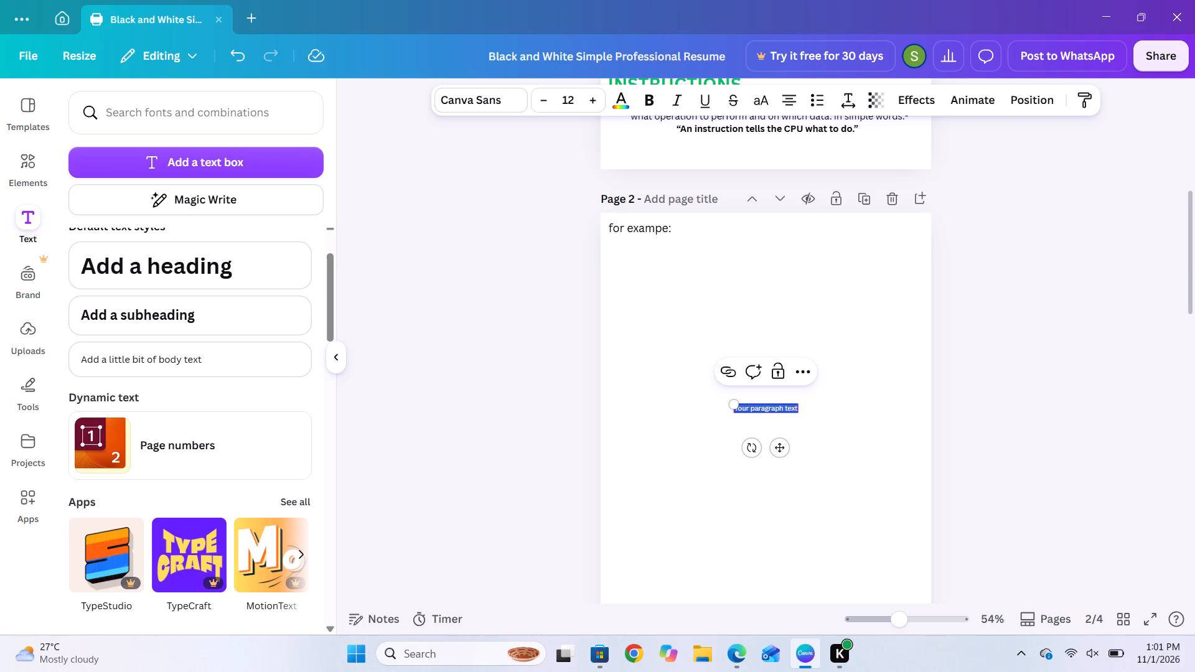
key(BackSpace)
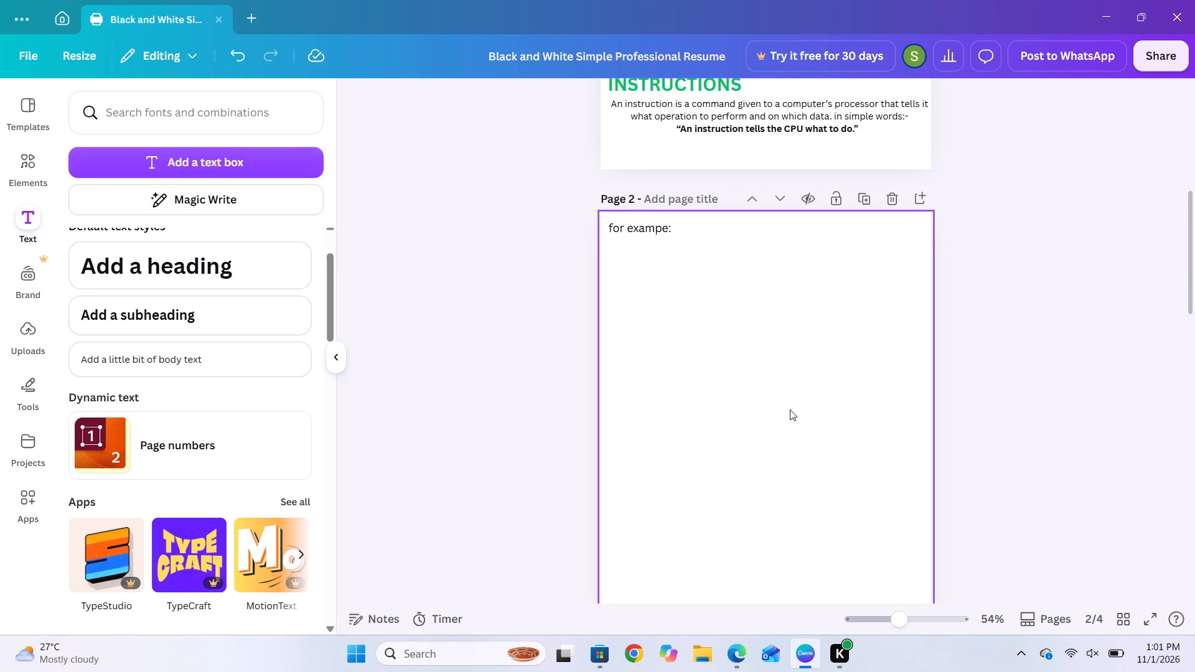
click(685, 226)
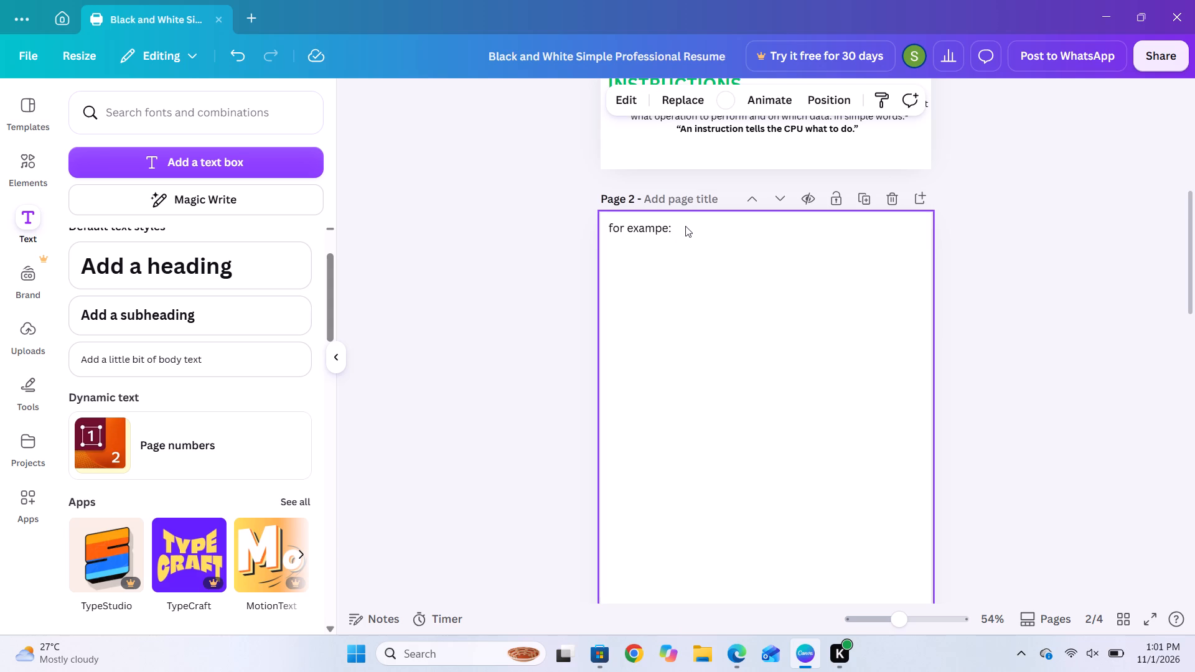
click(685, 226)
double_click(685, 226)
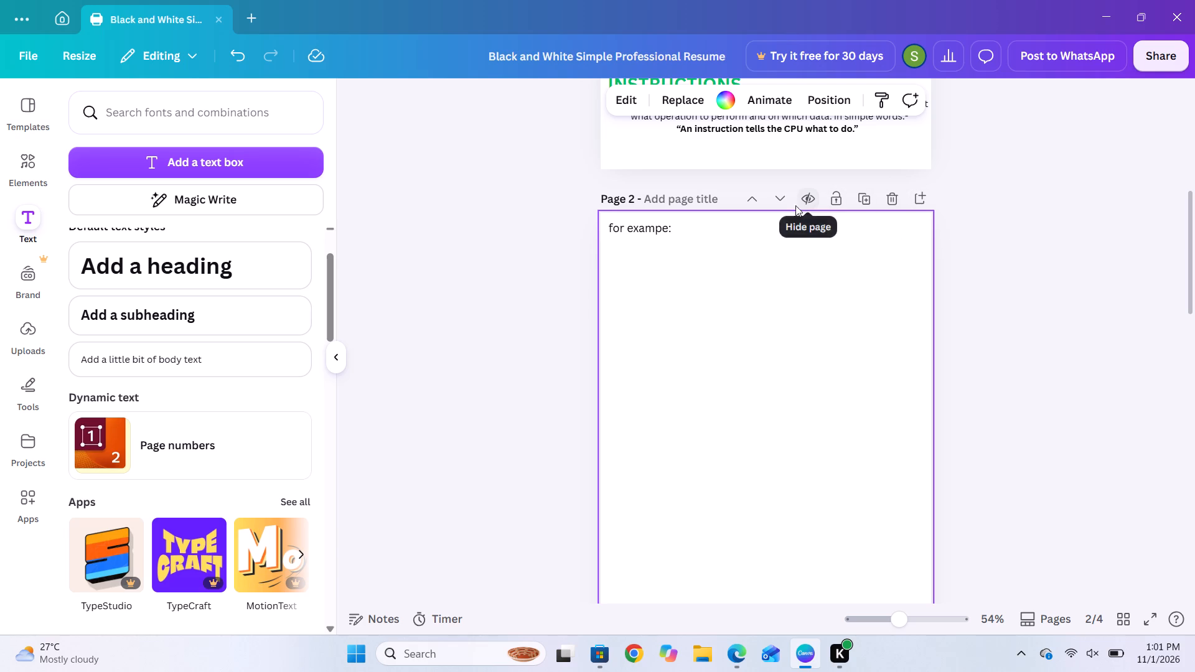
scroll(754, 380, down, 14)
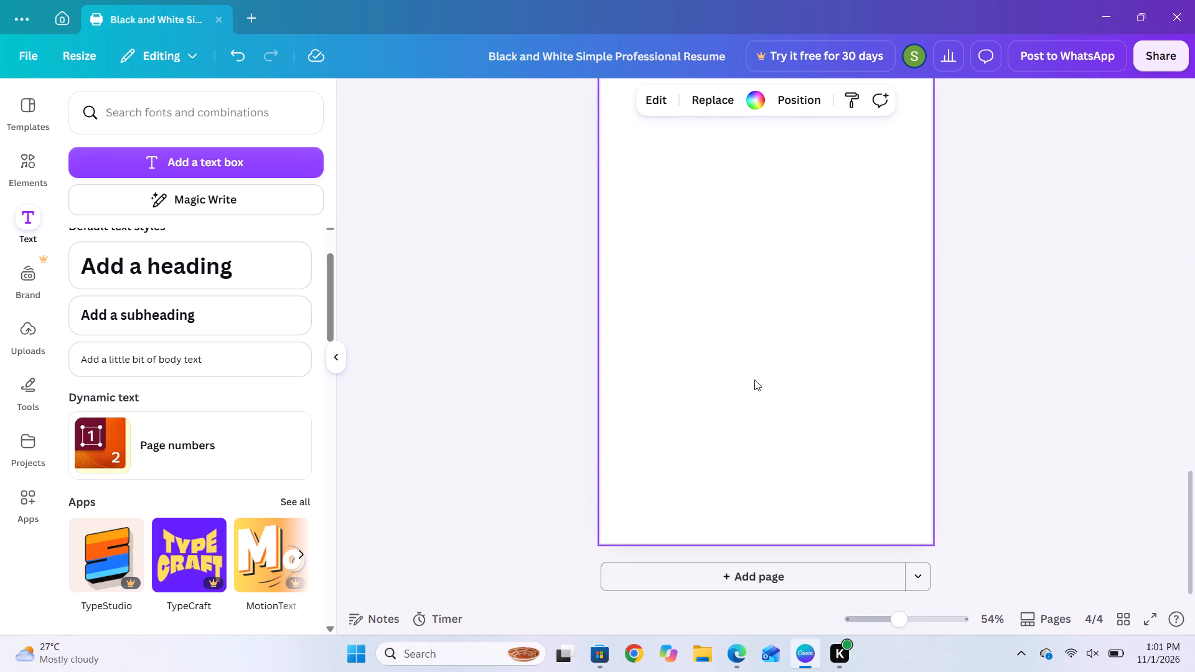
Delete the coa unit 1 notes page, the "for exampe:" page and the extra blank page, leaving a single blank page.
scroll(754, 380, up, 10)
scroll(754, 380, down, 3)
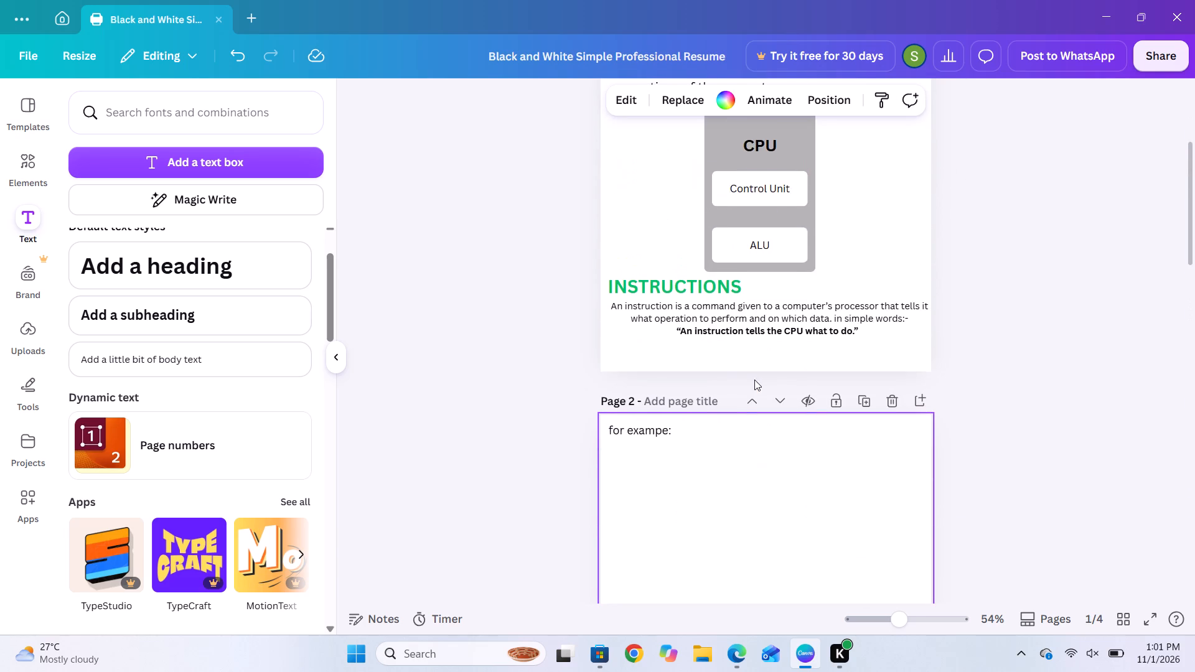
scroll(754, 380, up, 2)
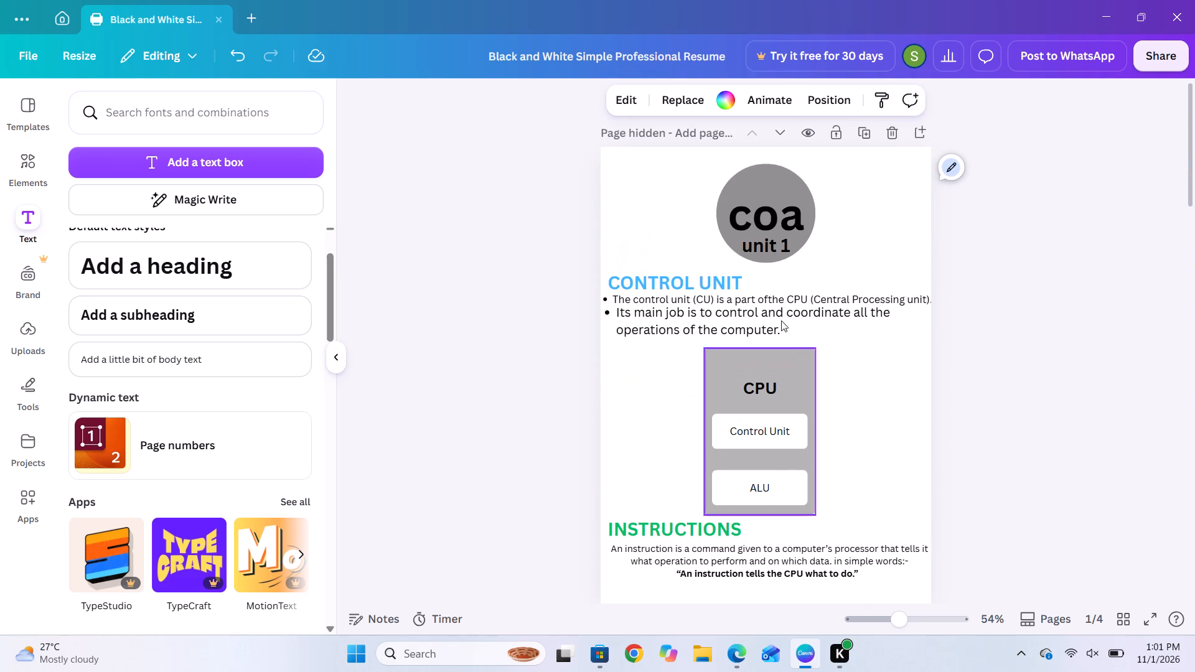
click(886, 136)
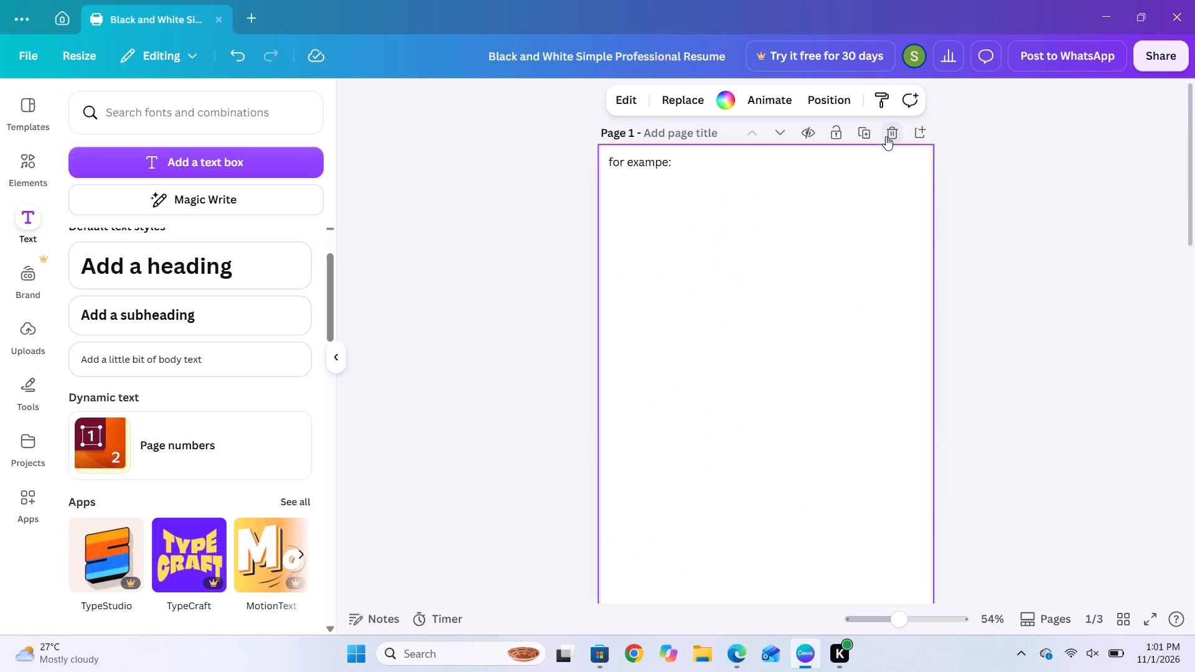
click(886, 136)
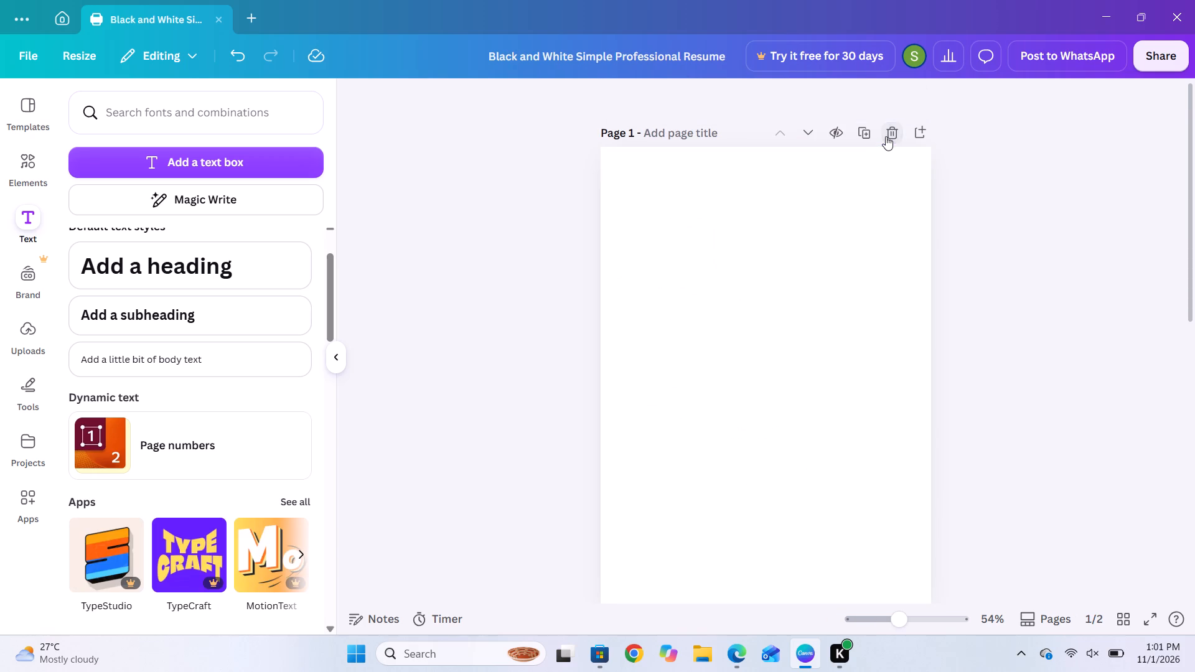
click(886, 136)
click(886, 136)
click(886, 136)
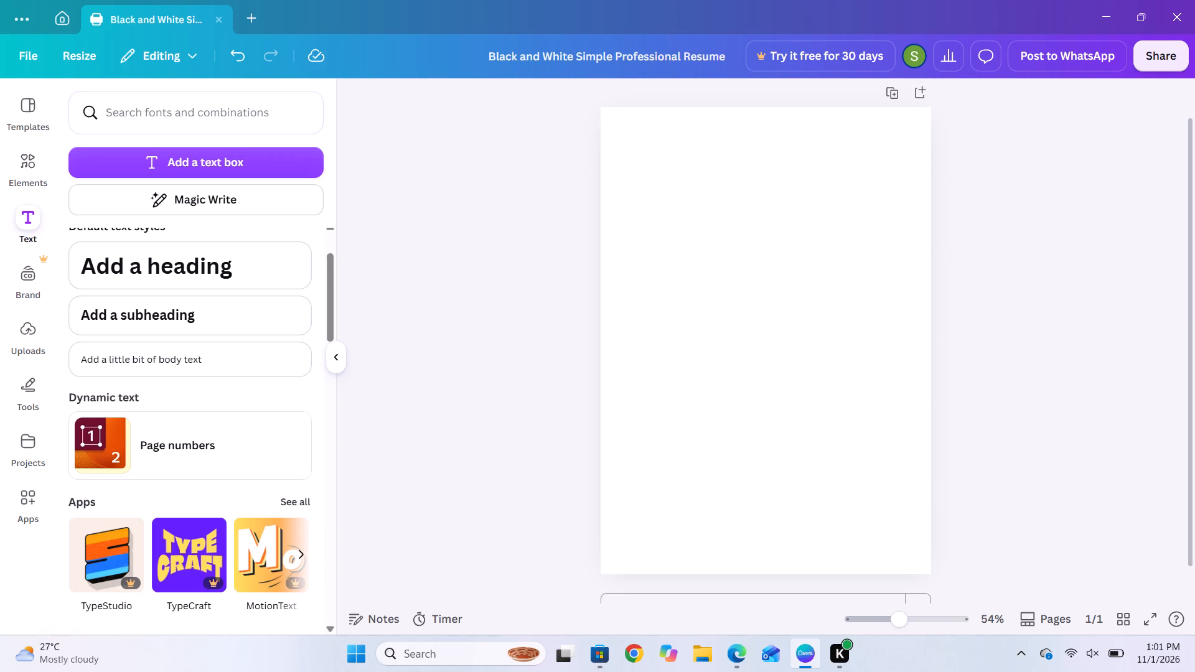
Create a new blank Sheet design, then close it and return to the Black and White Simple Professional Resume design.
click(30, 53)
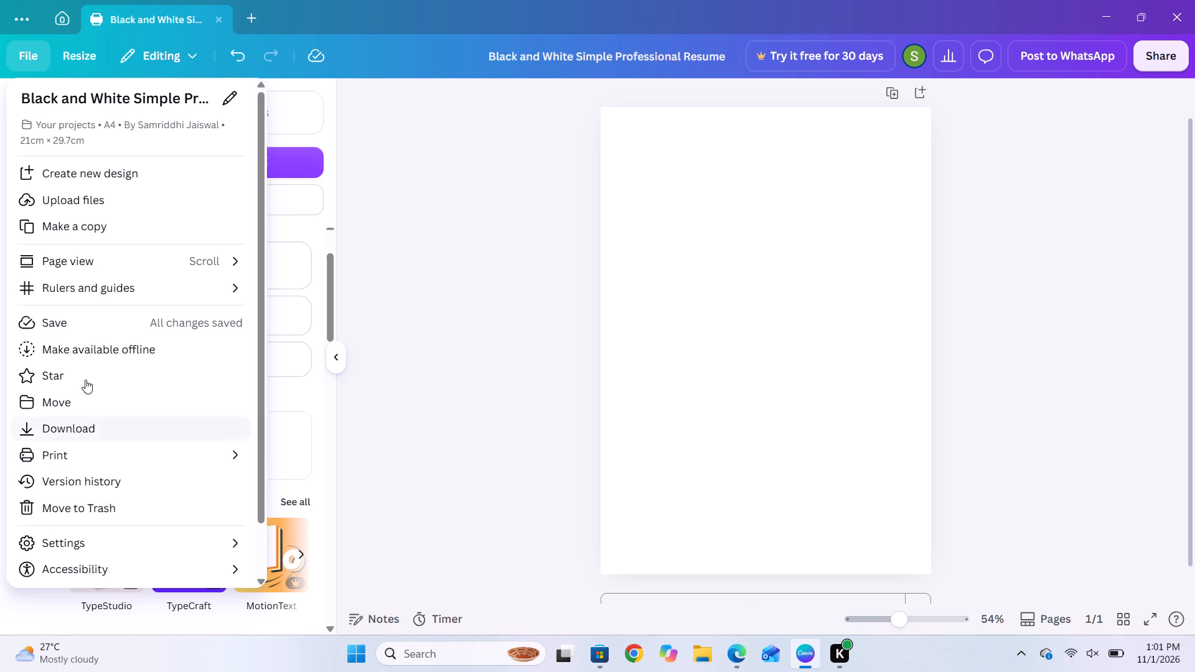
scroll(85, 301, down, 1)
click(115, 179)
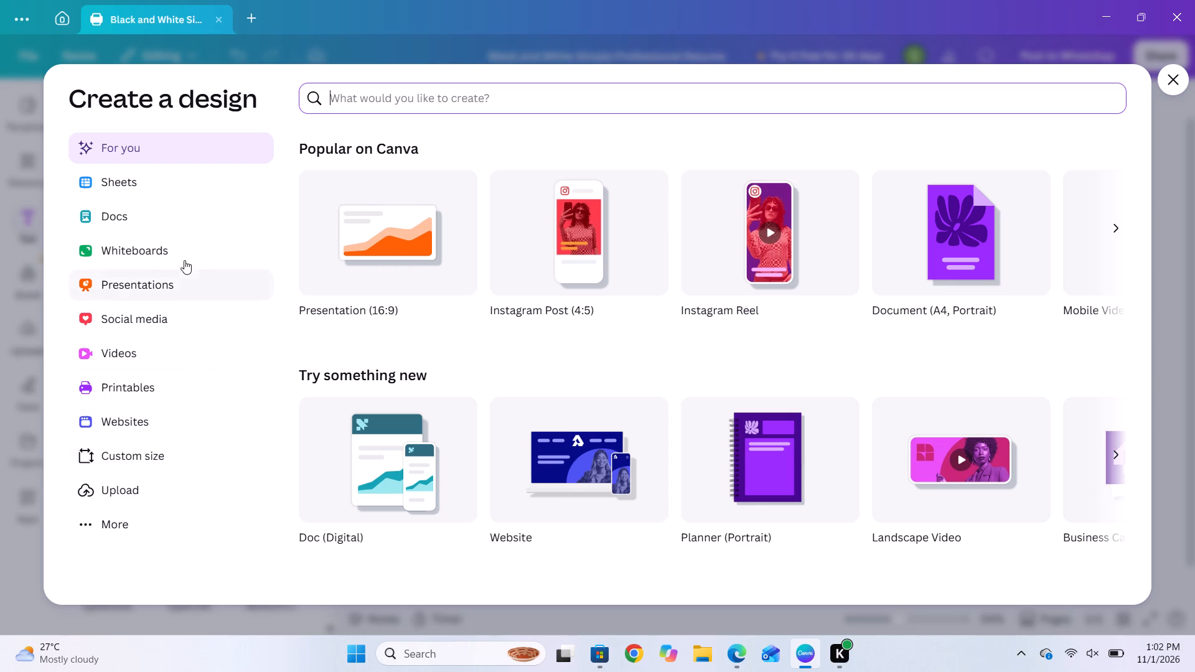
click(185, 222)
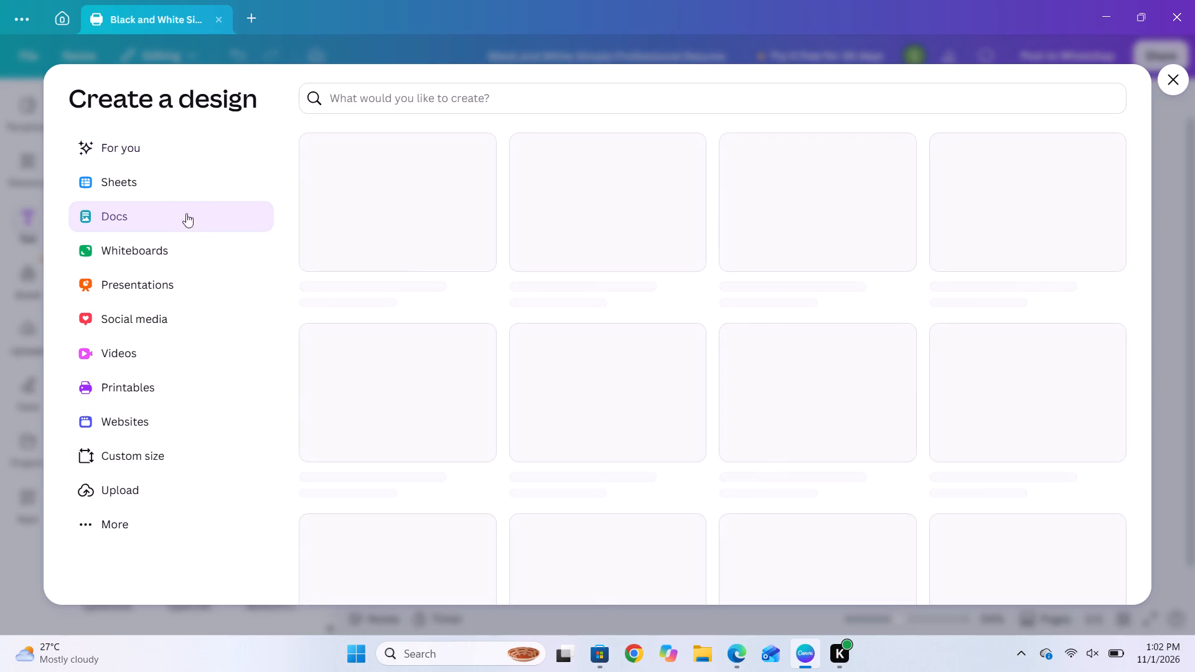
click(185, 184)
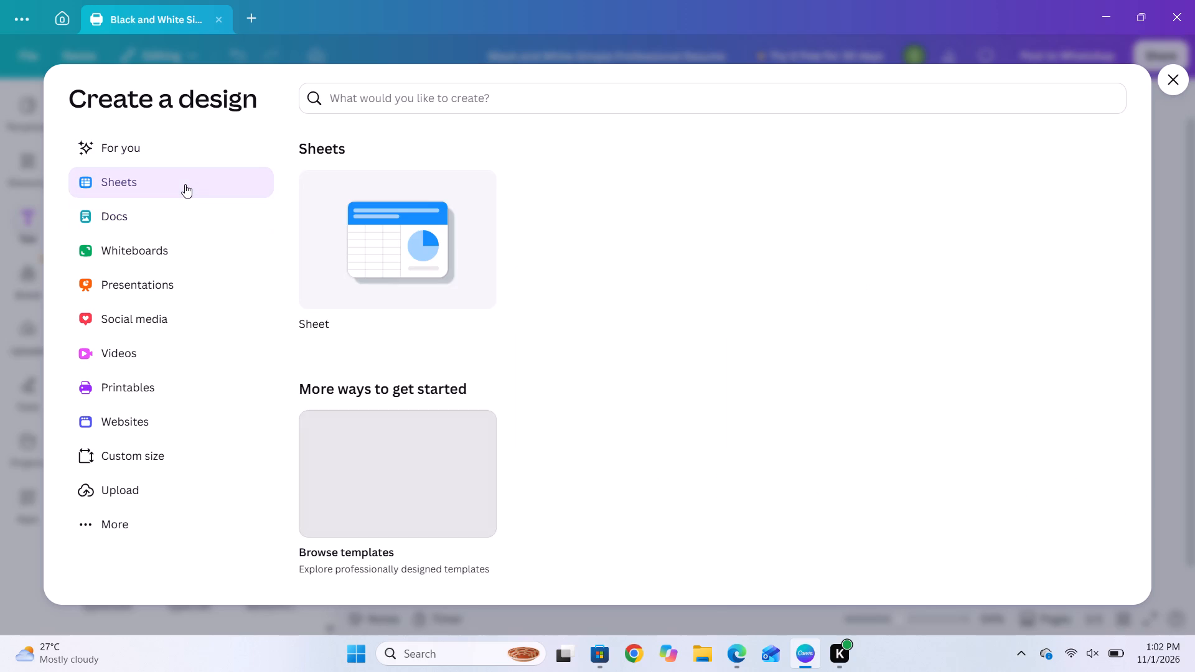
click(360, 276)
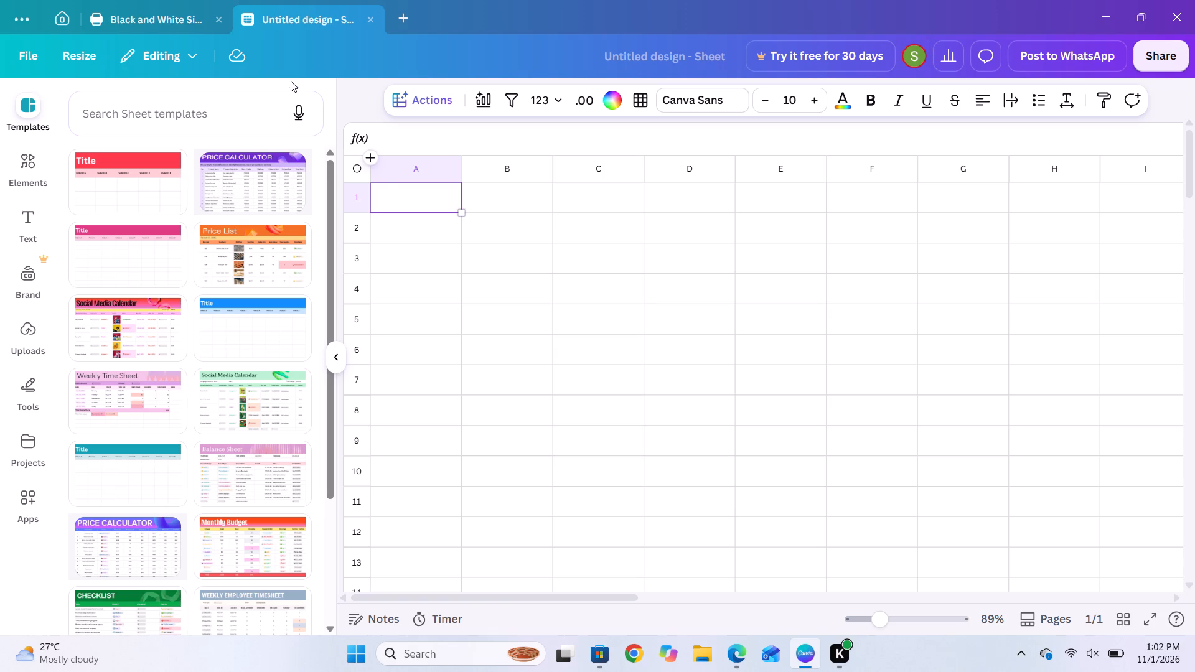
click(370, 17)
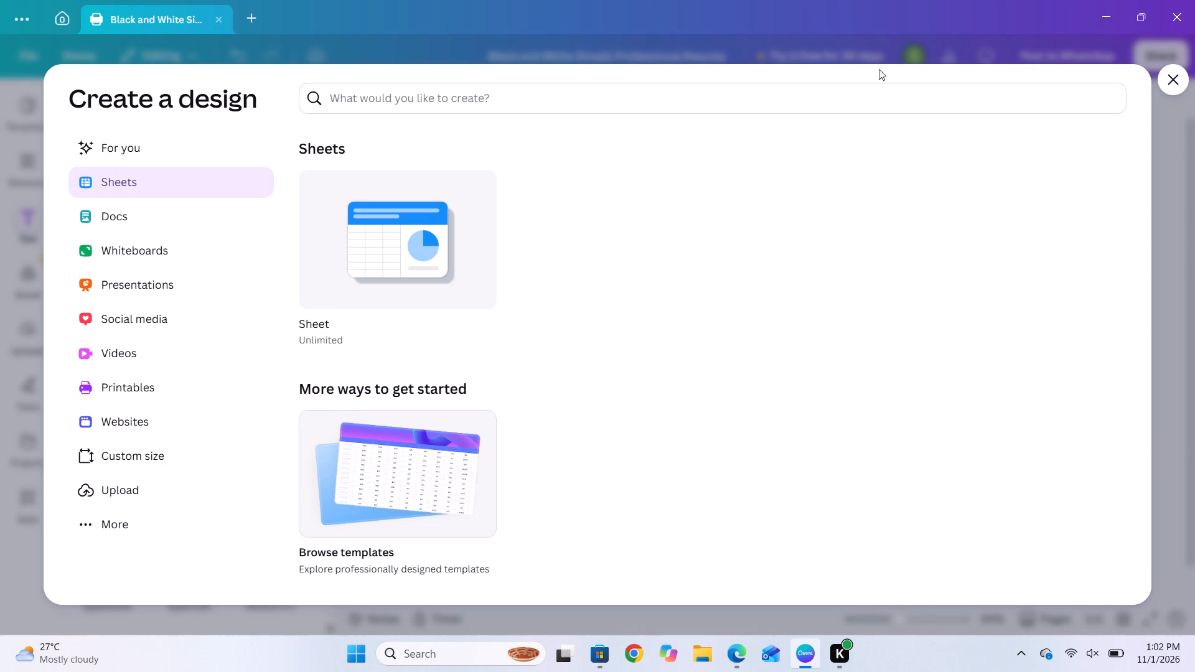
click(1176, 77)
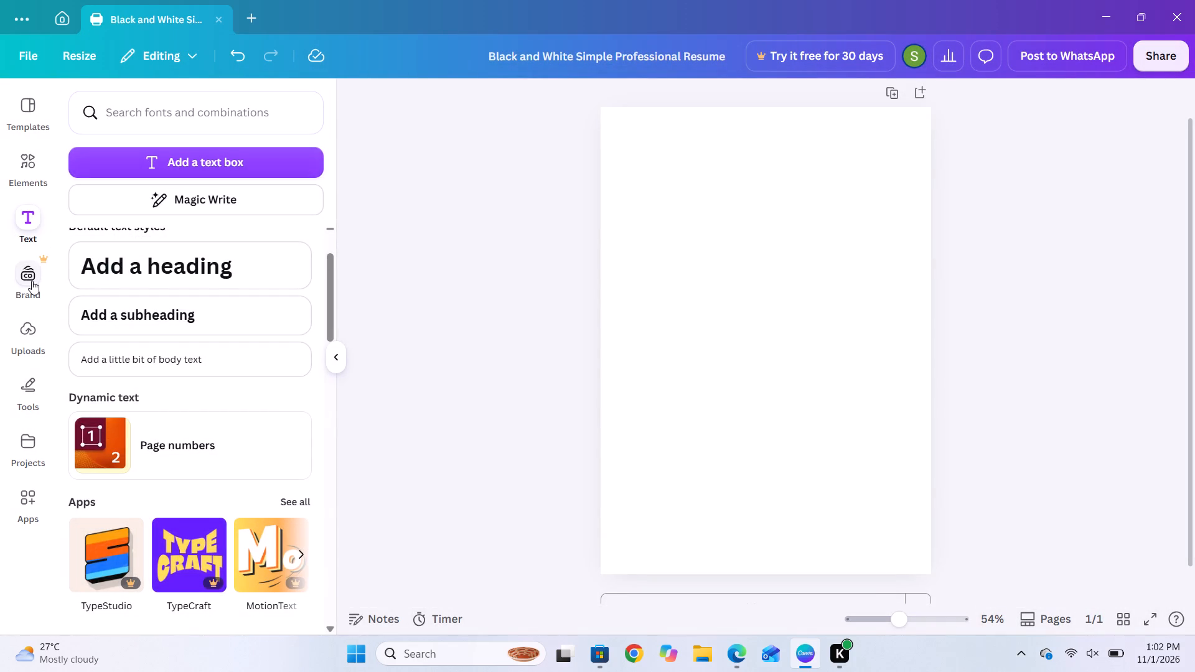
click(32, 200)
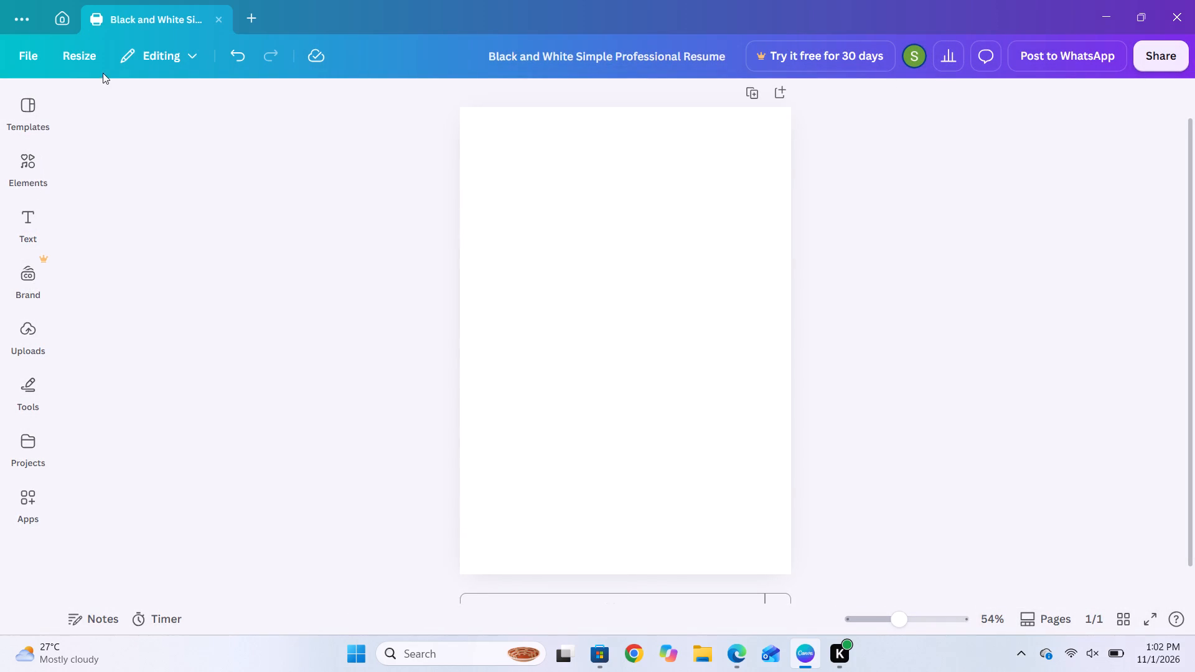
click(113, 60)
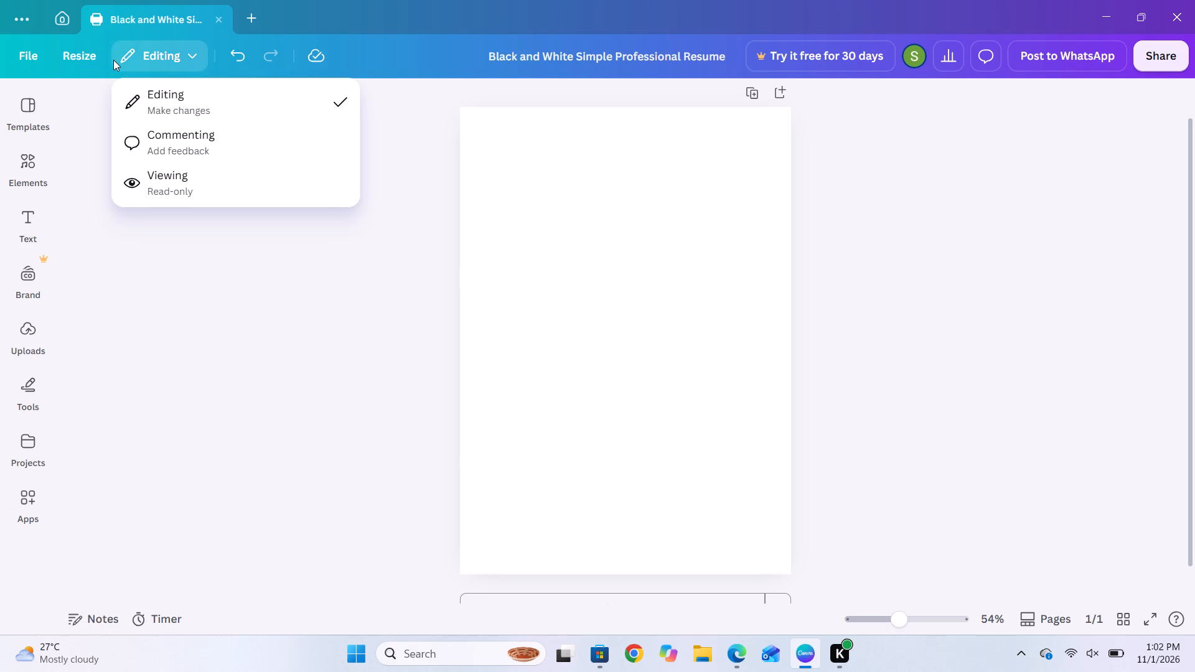